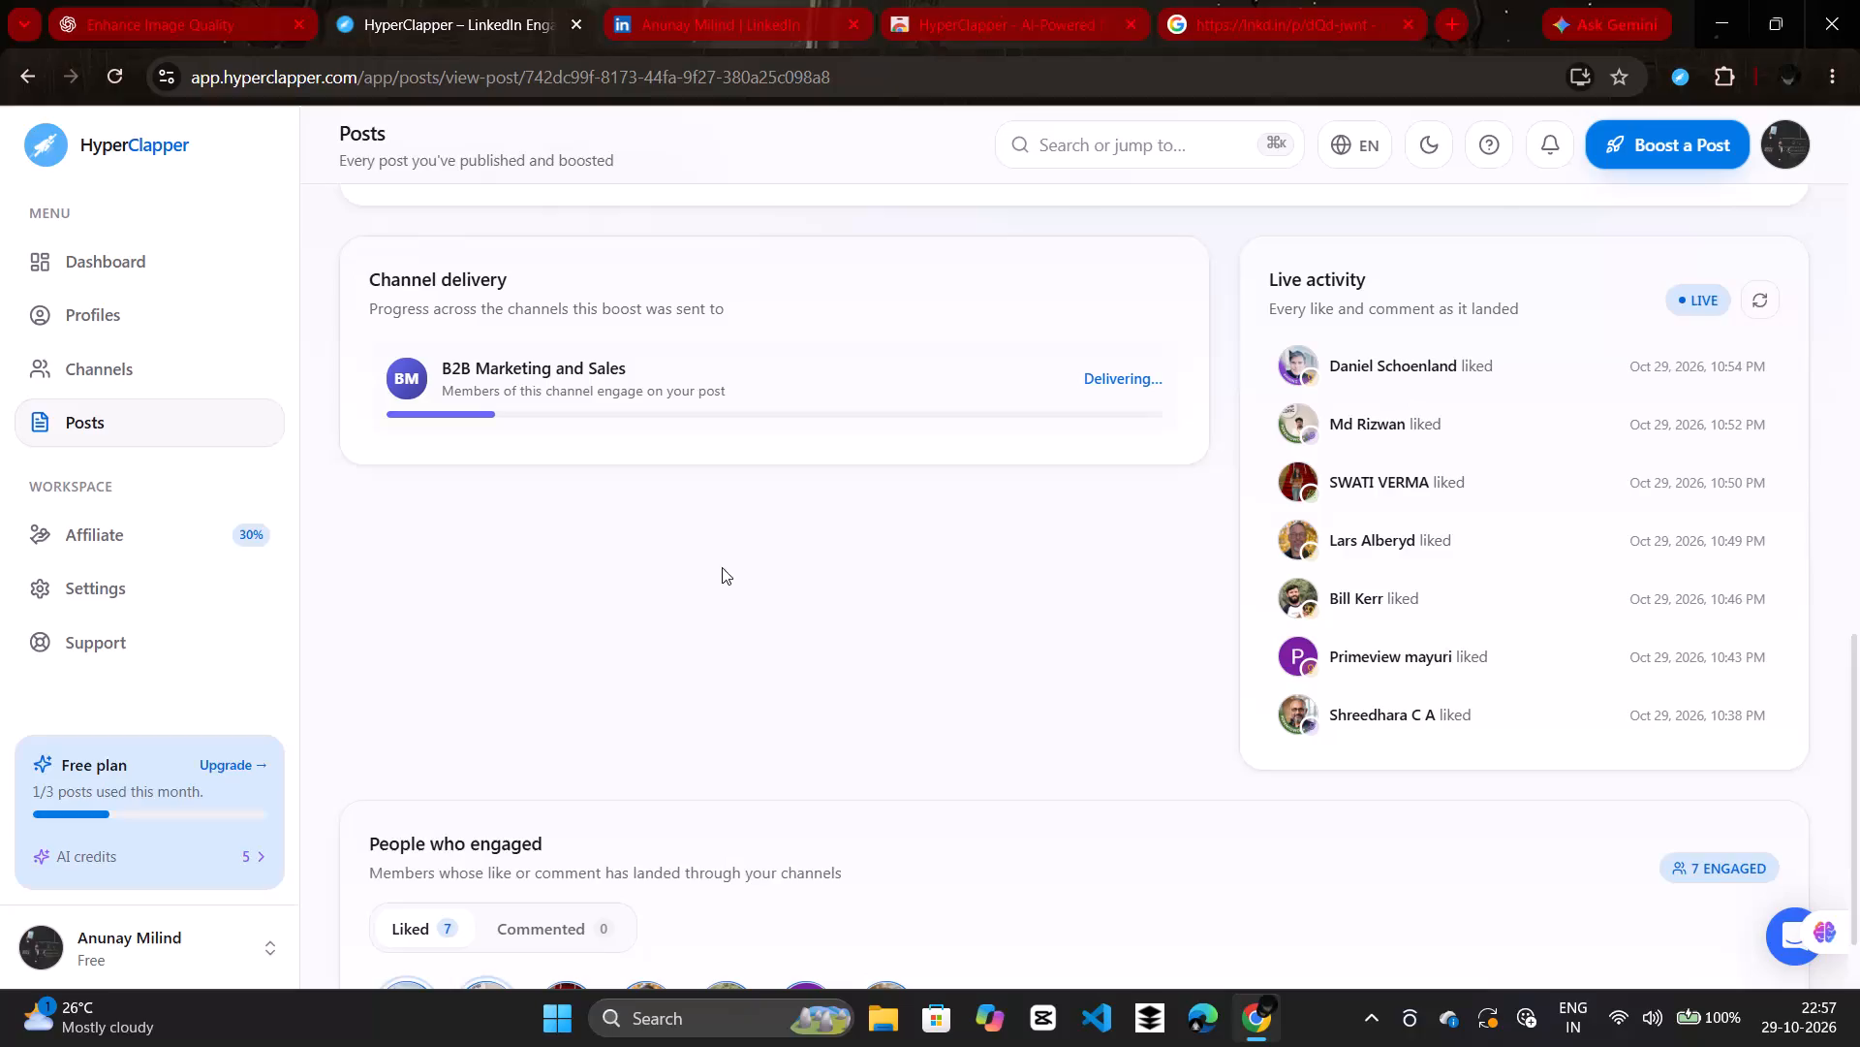
Refresh the post's live activity feed.
left_click(1763, 304)
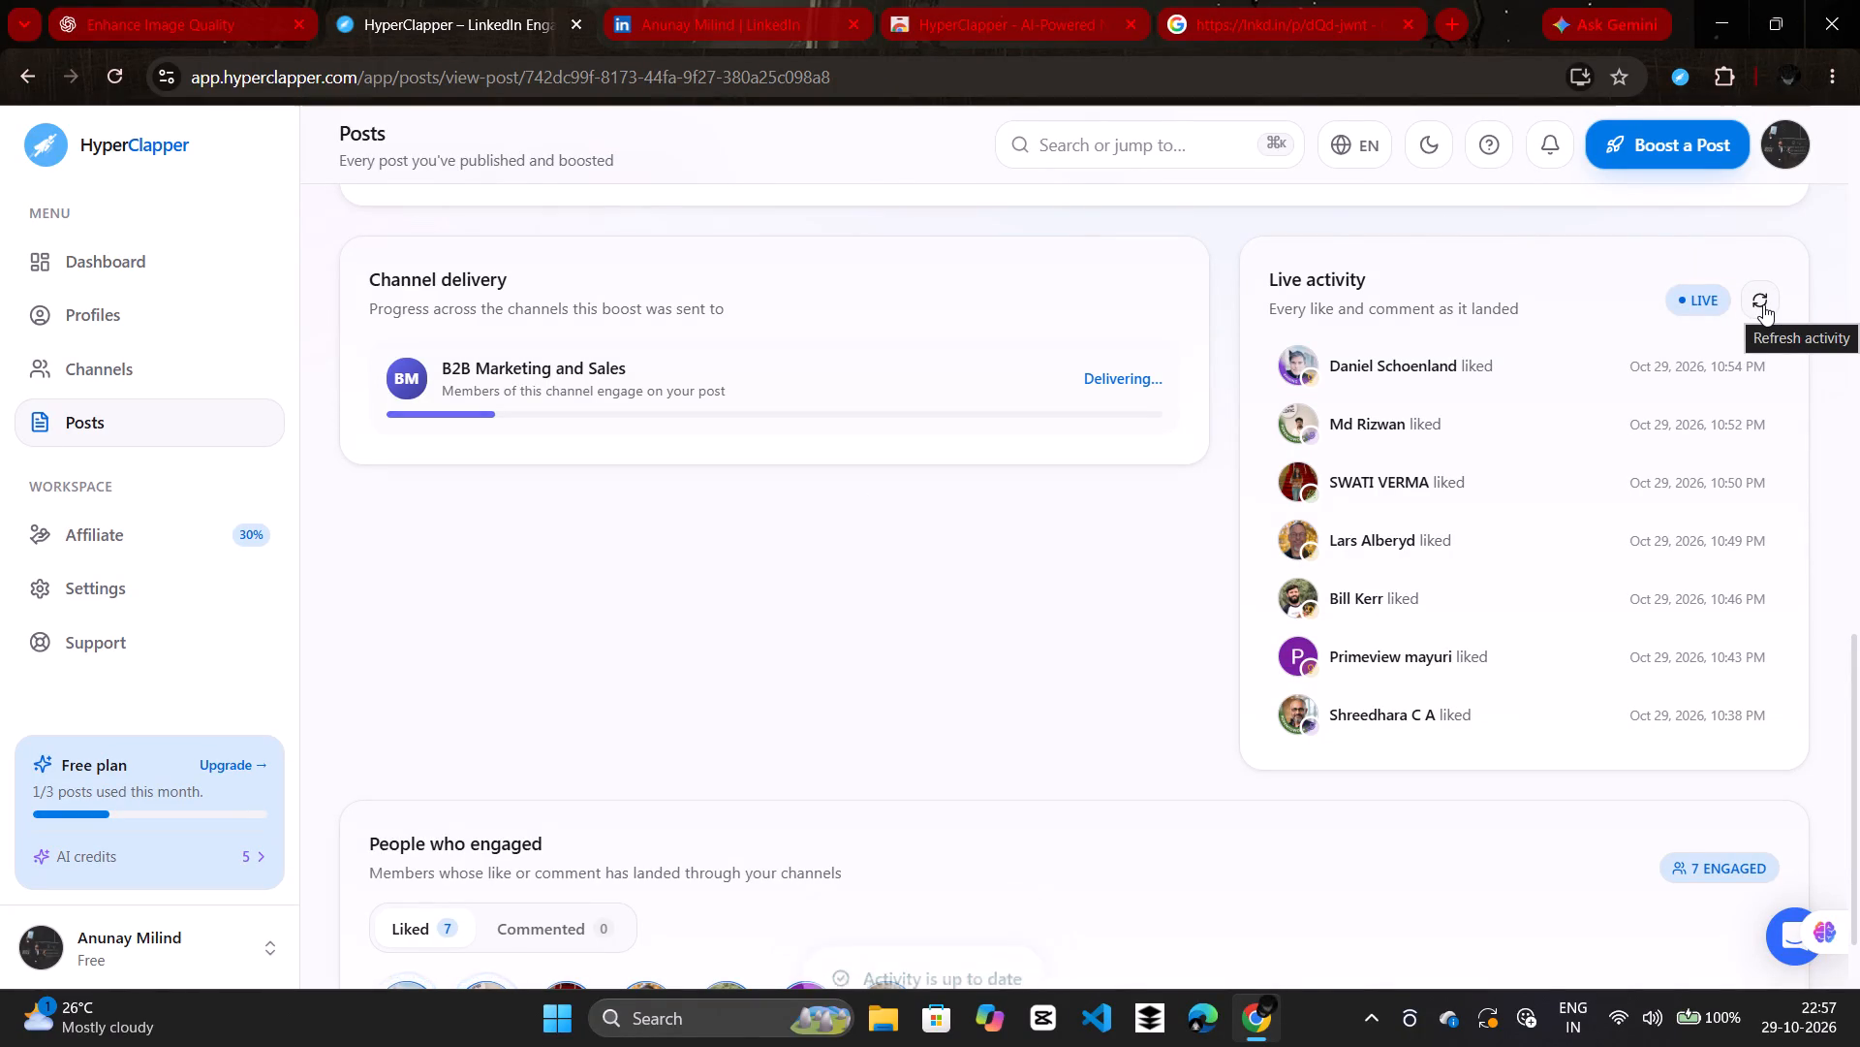
left_click(1763, 304)
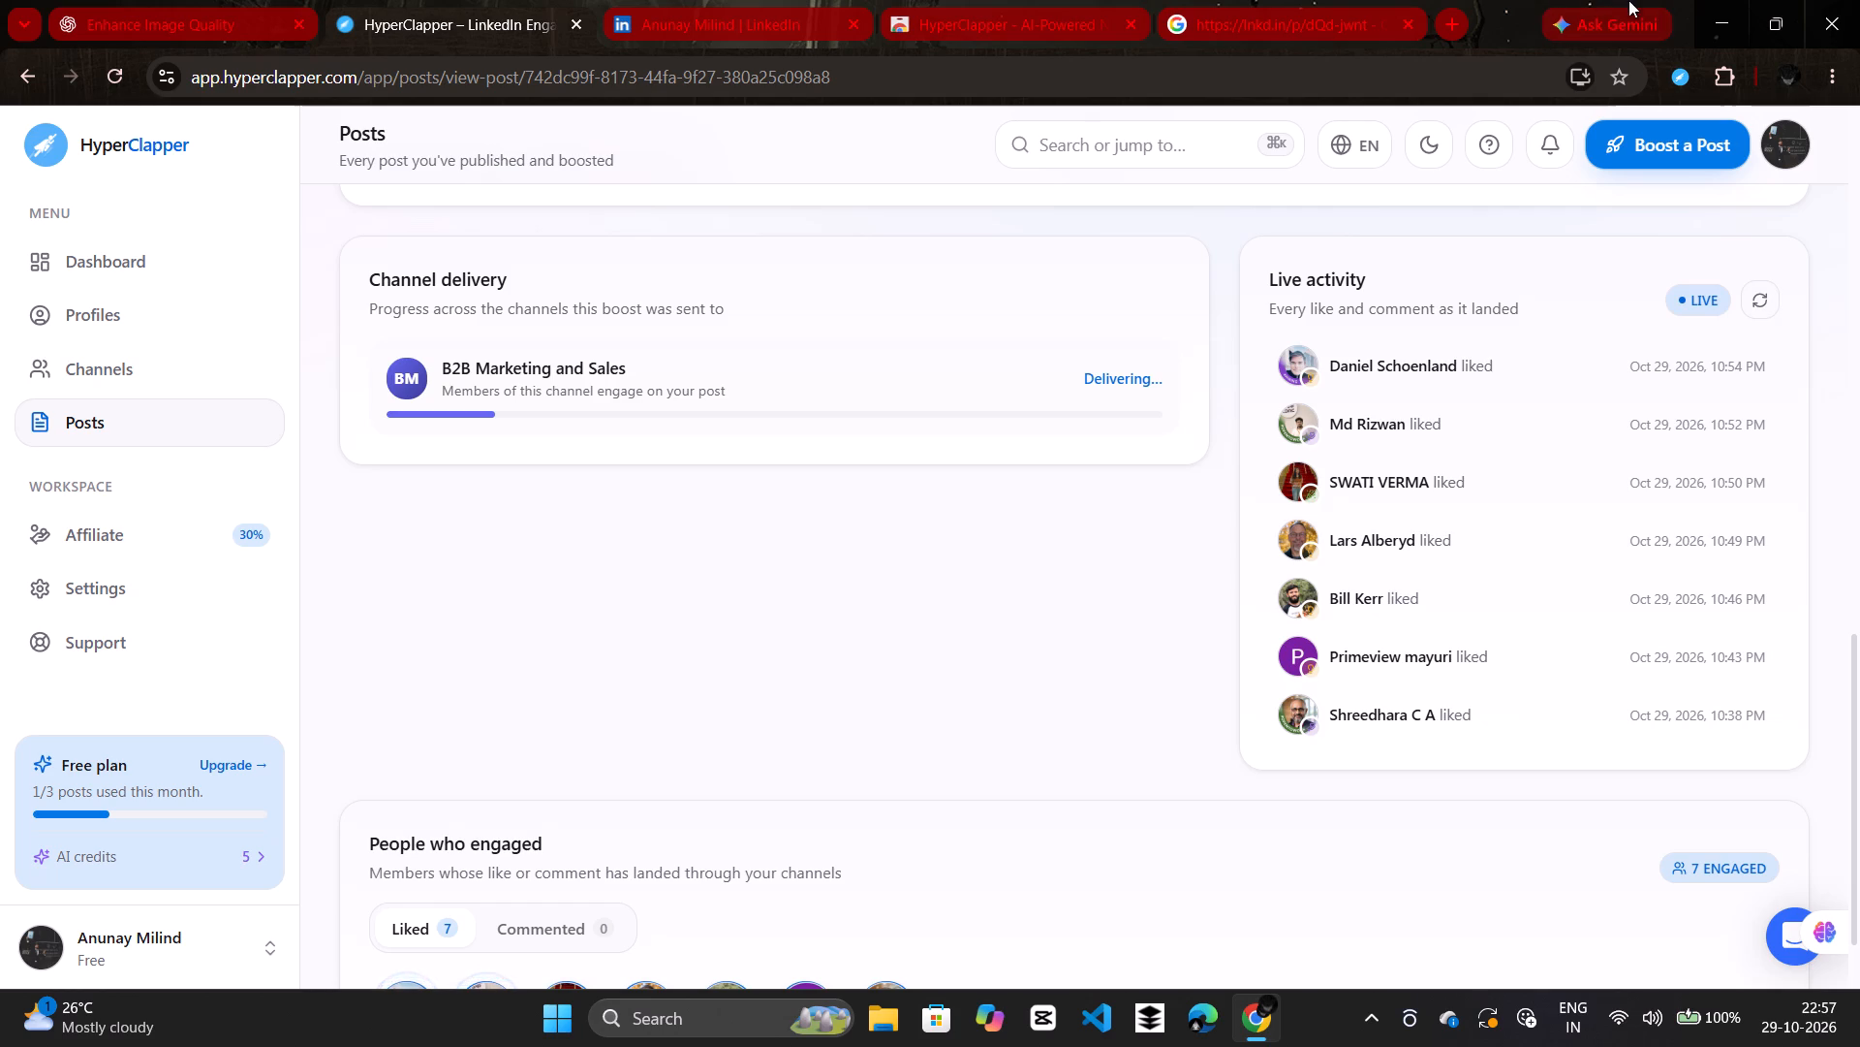
Go to the desktop and check the CV BOX folder's CV WORD ANY EDIT, address-detail form and JSL resume for the needed document.
left_click(904, 1032)
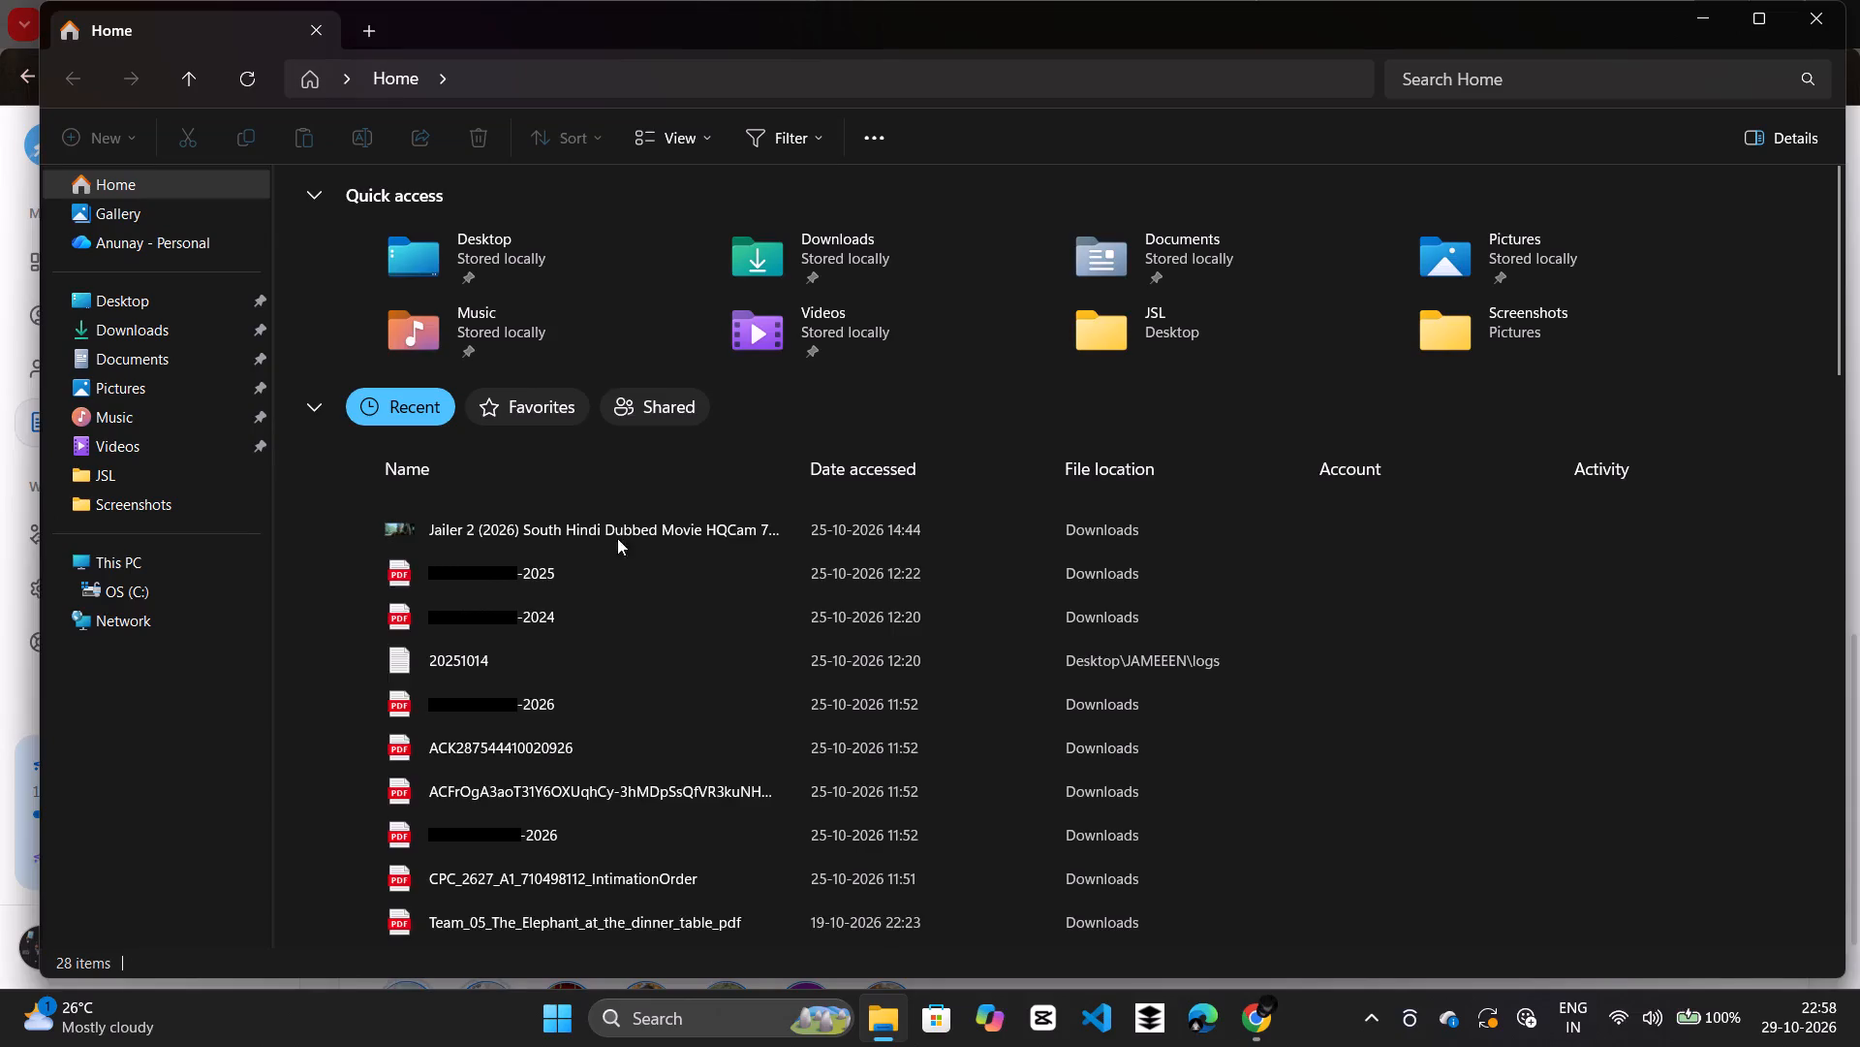
left_click(1716, 17)
left_click(1716, 17)
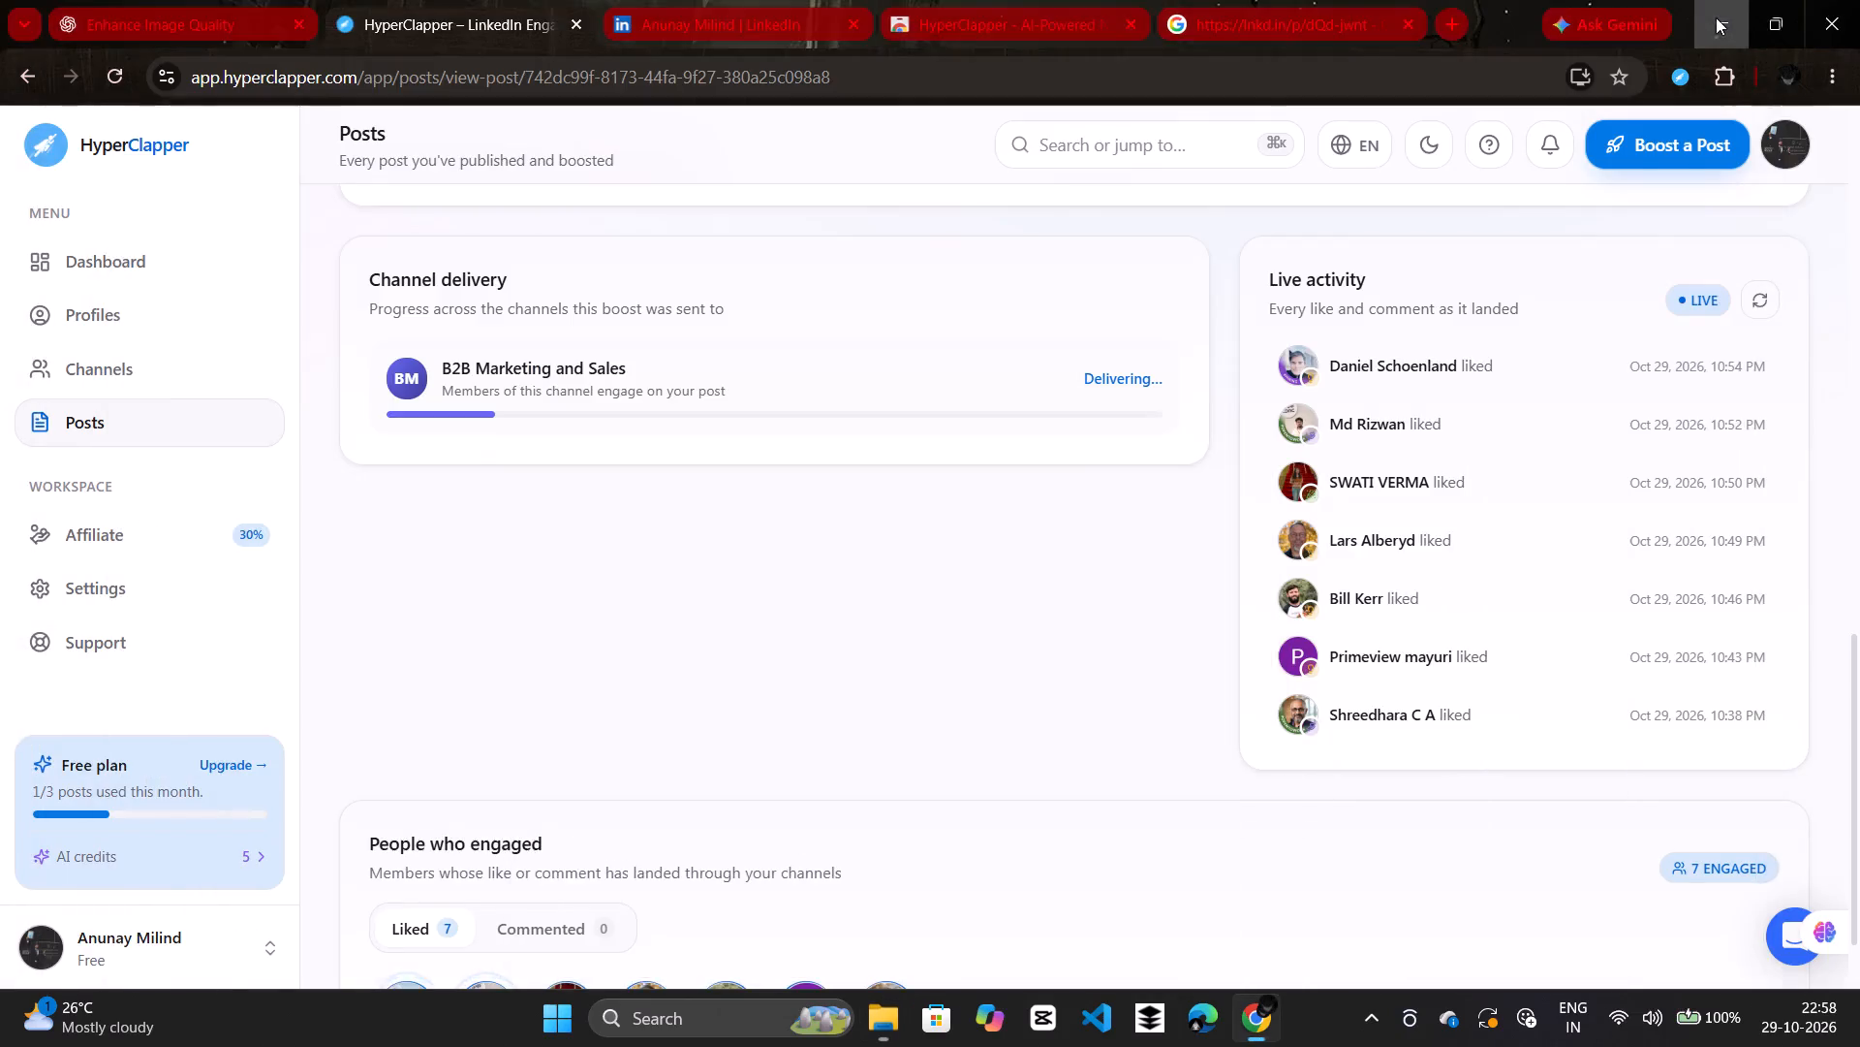
double_click(859, 53)
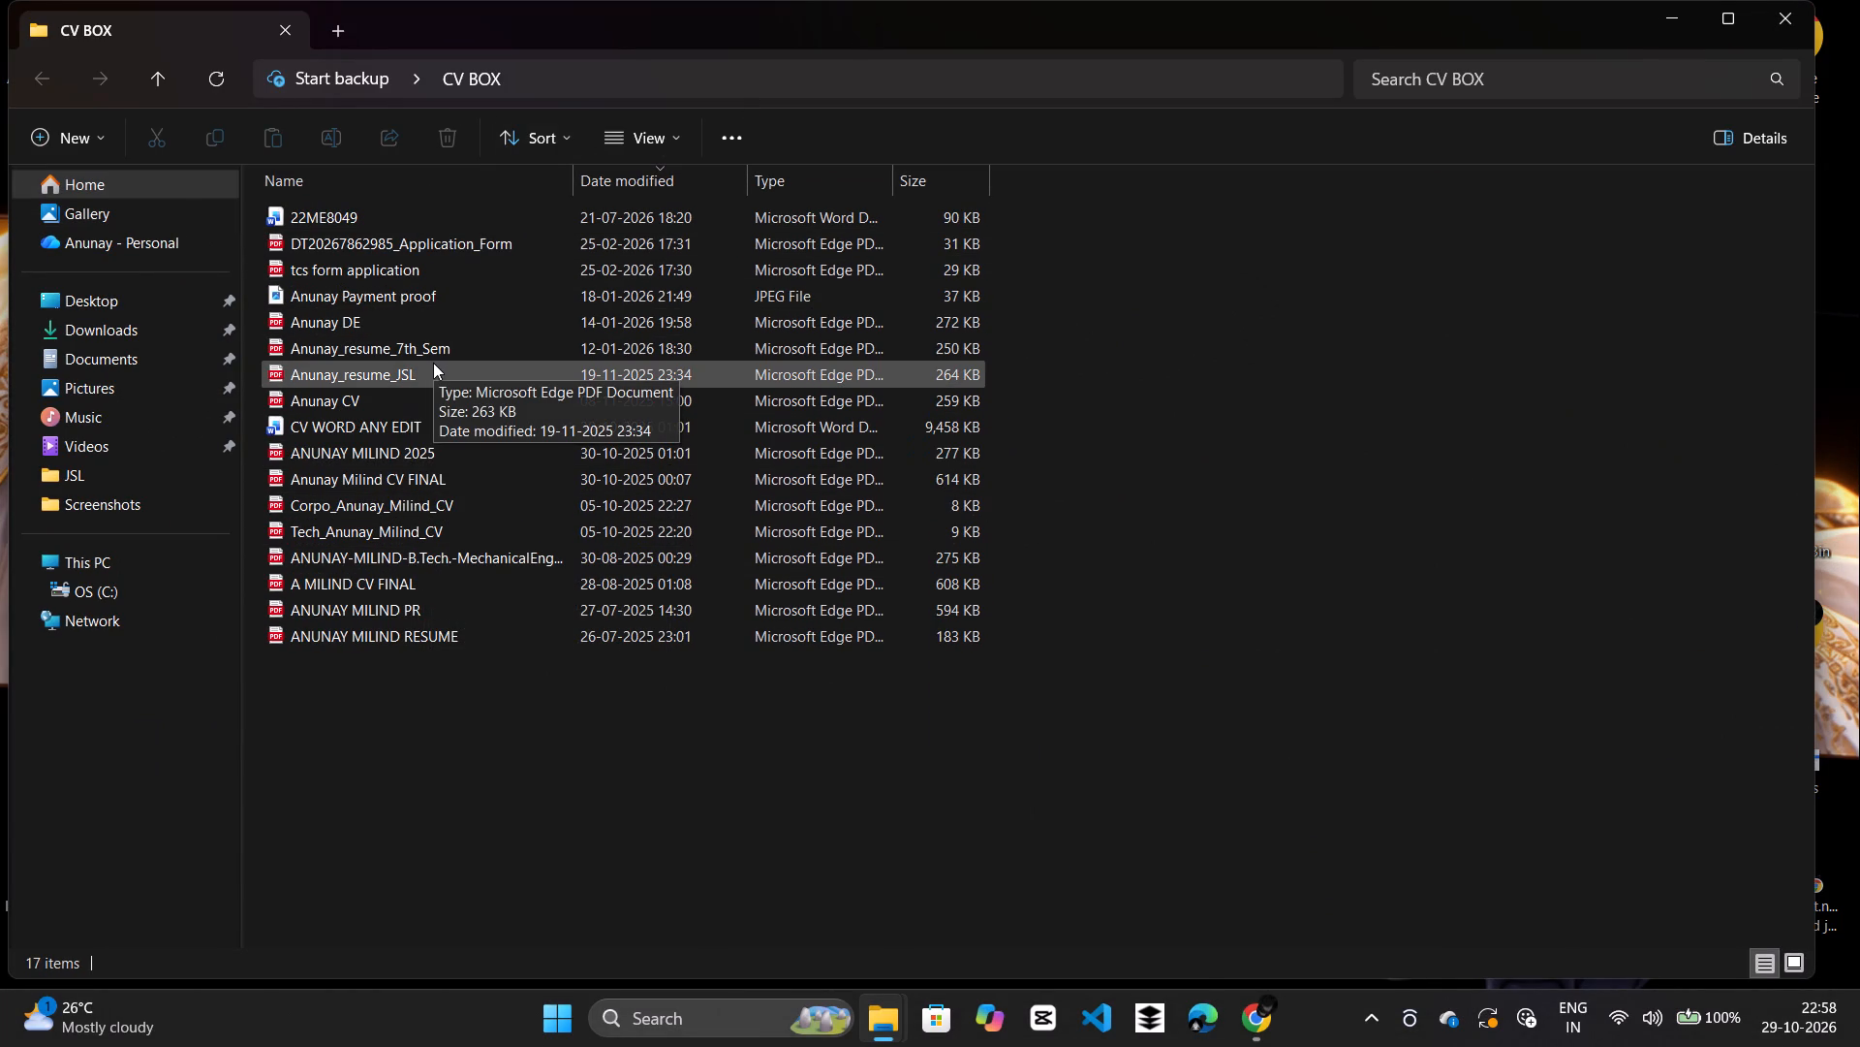
double_click(404, 416)
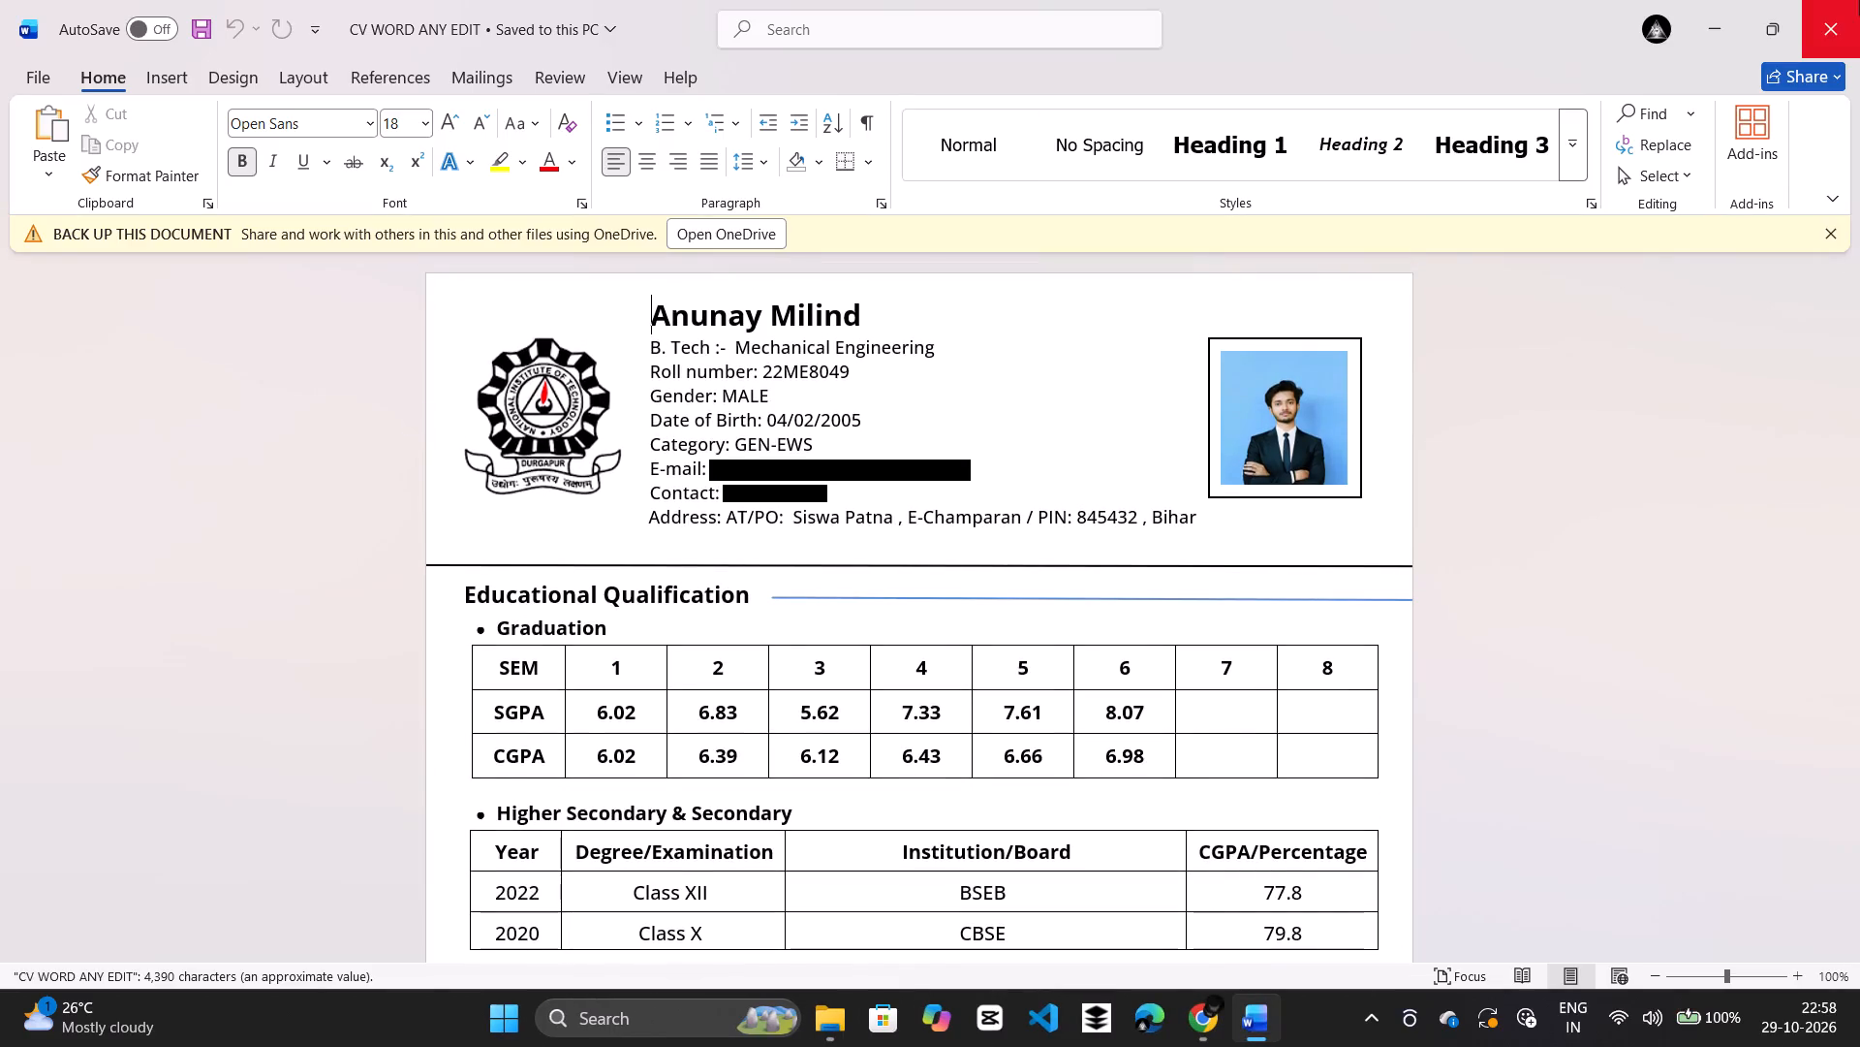
left_click(1859, 0)
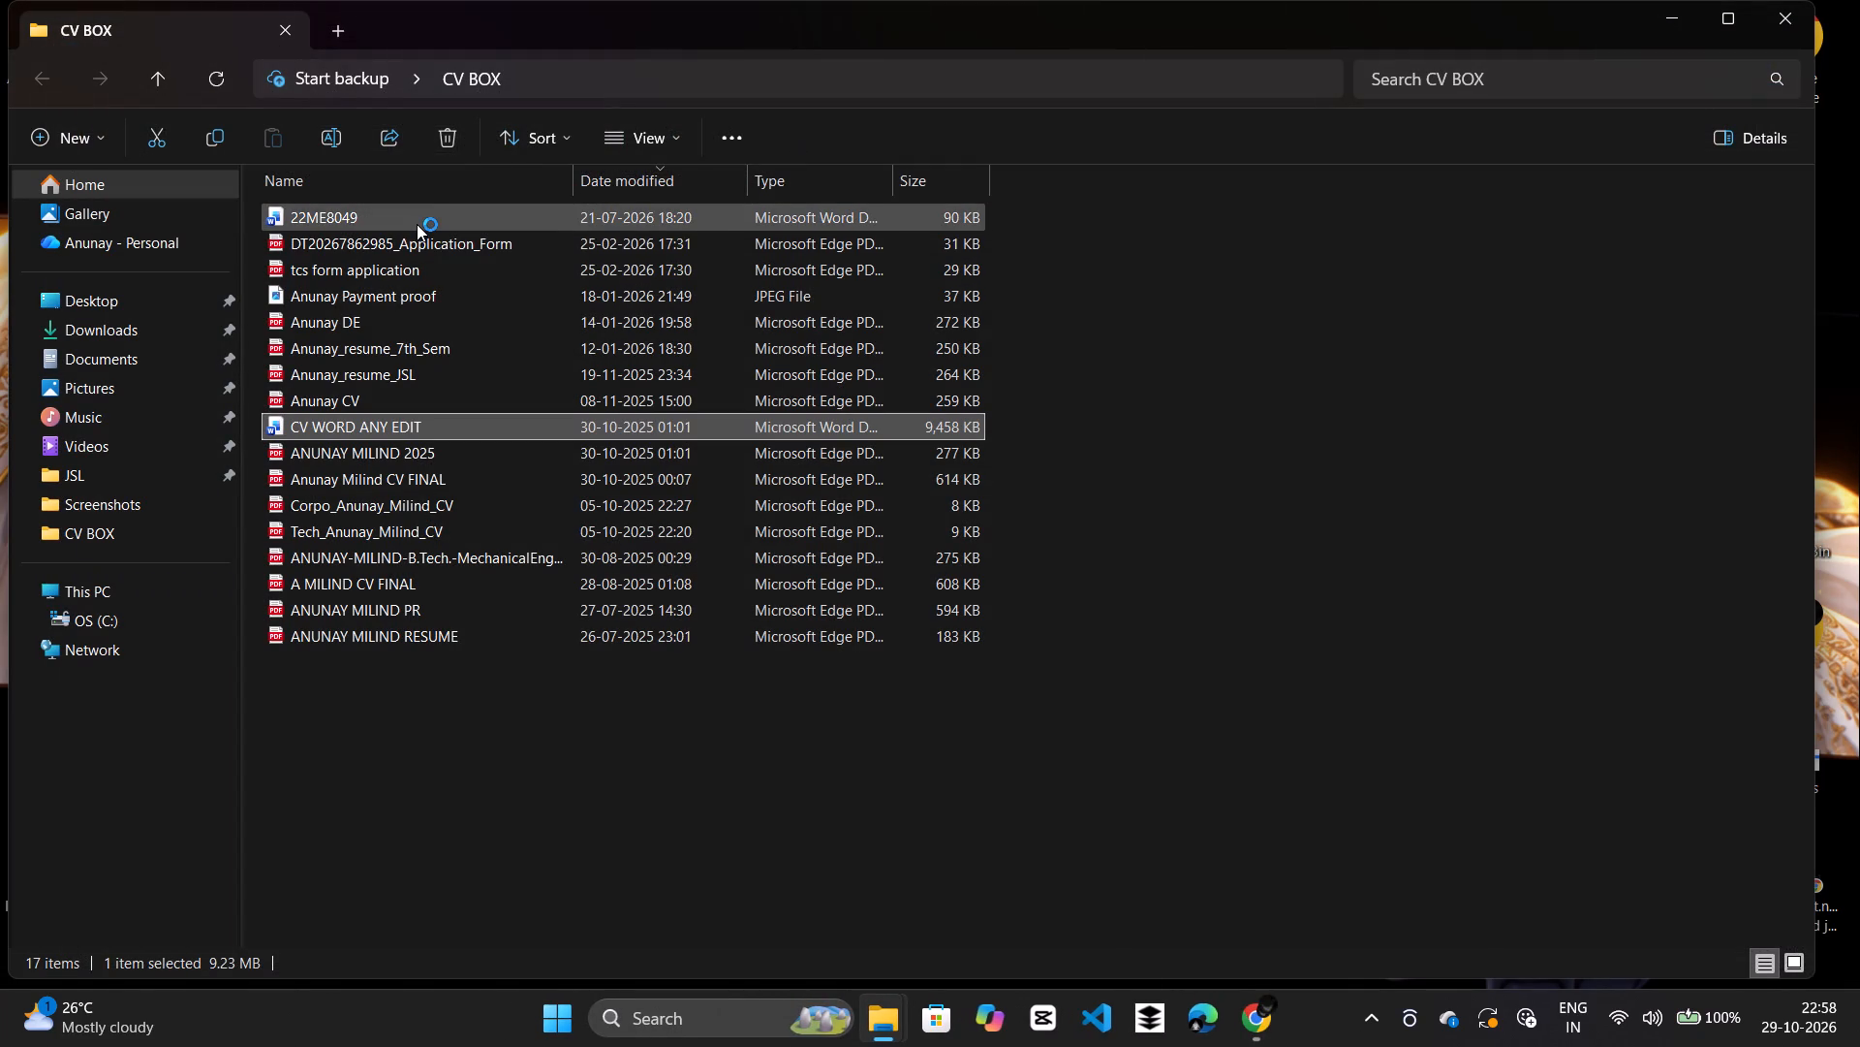
double_click(417, 224)
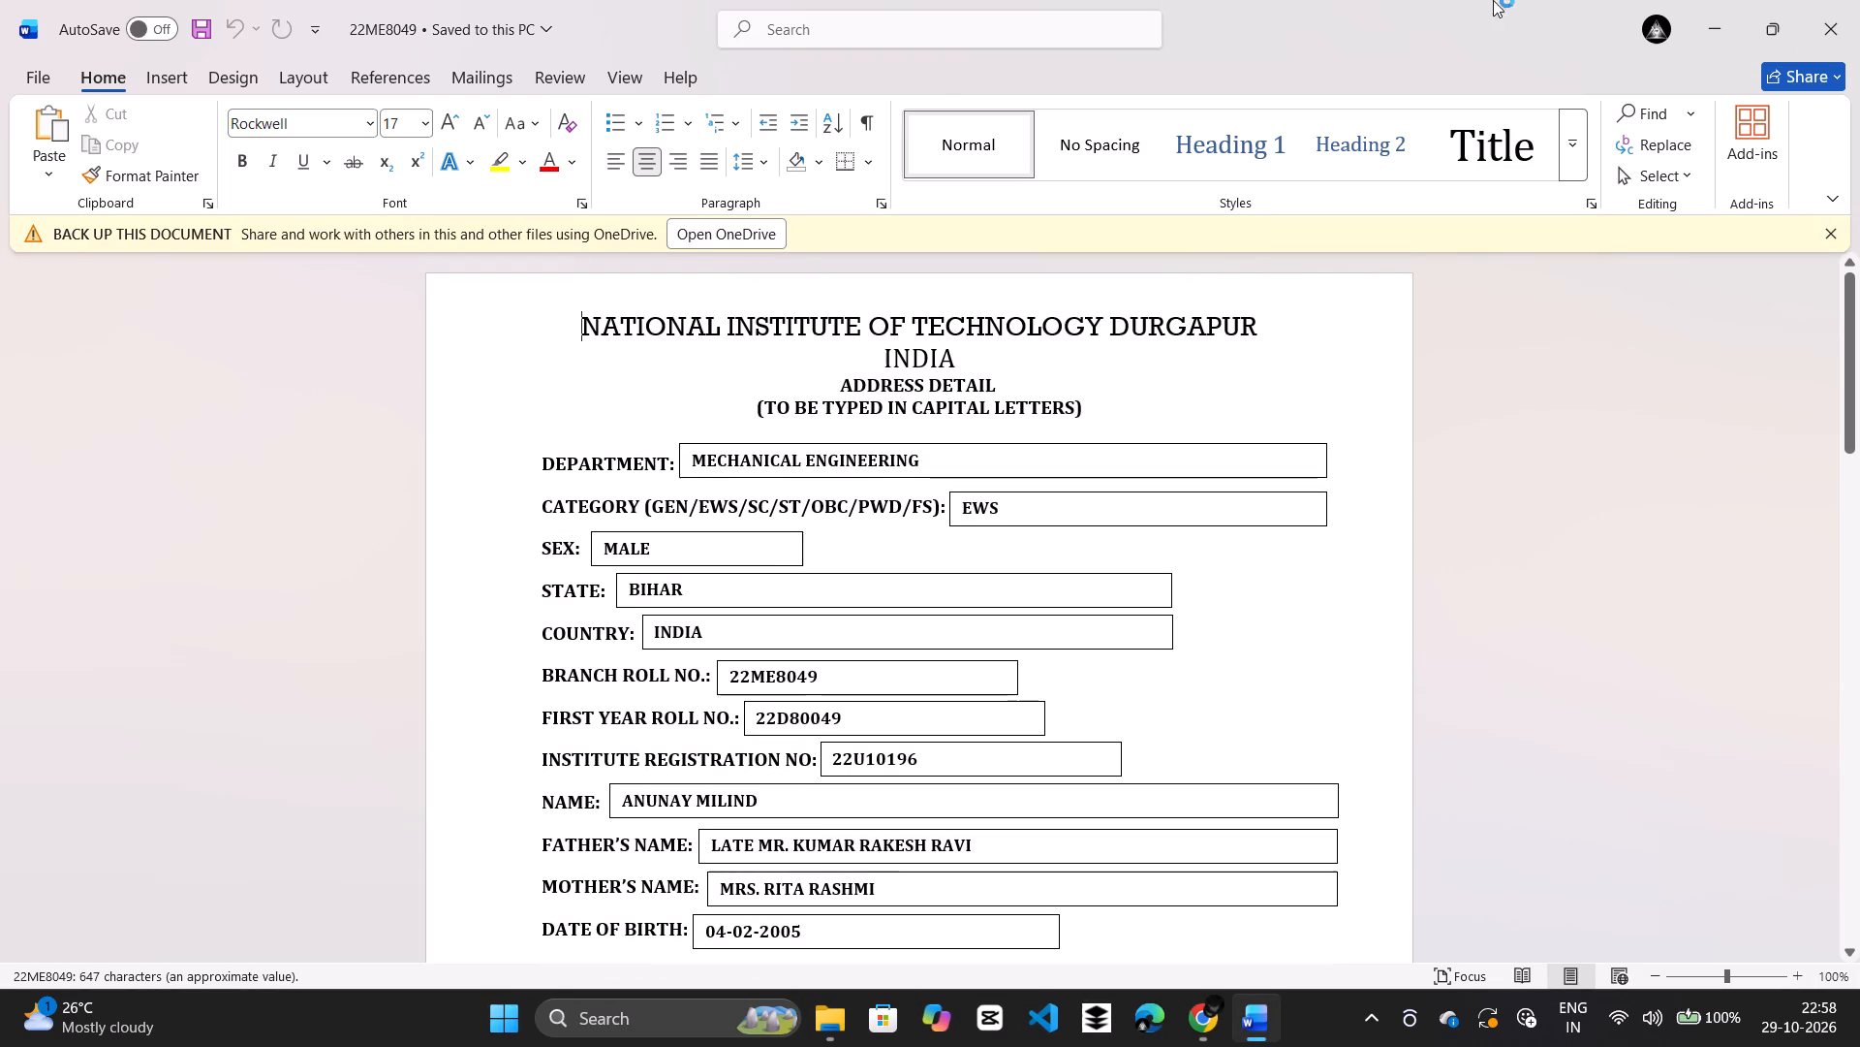
left_click(1859, 4)
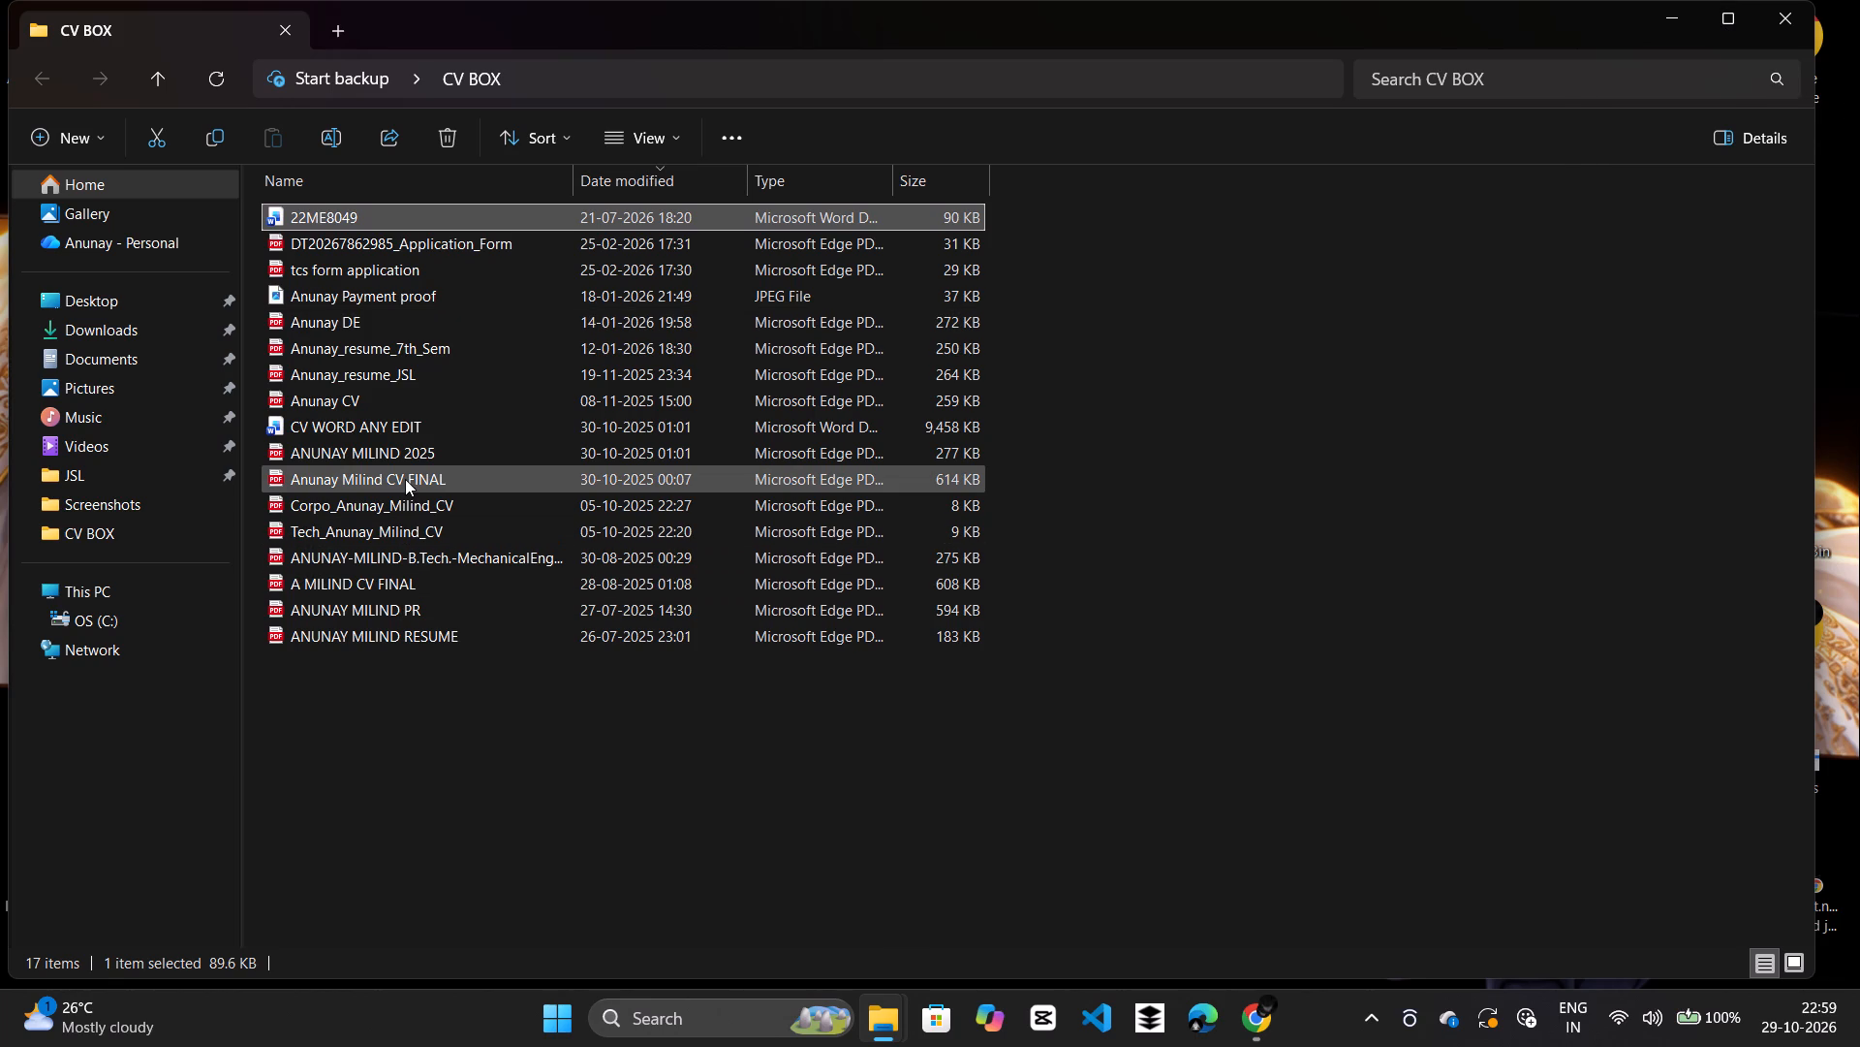
double_click(406, 367)
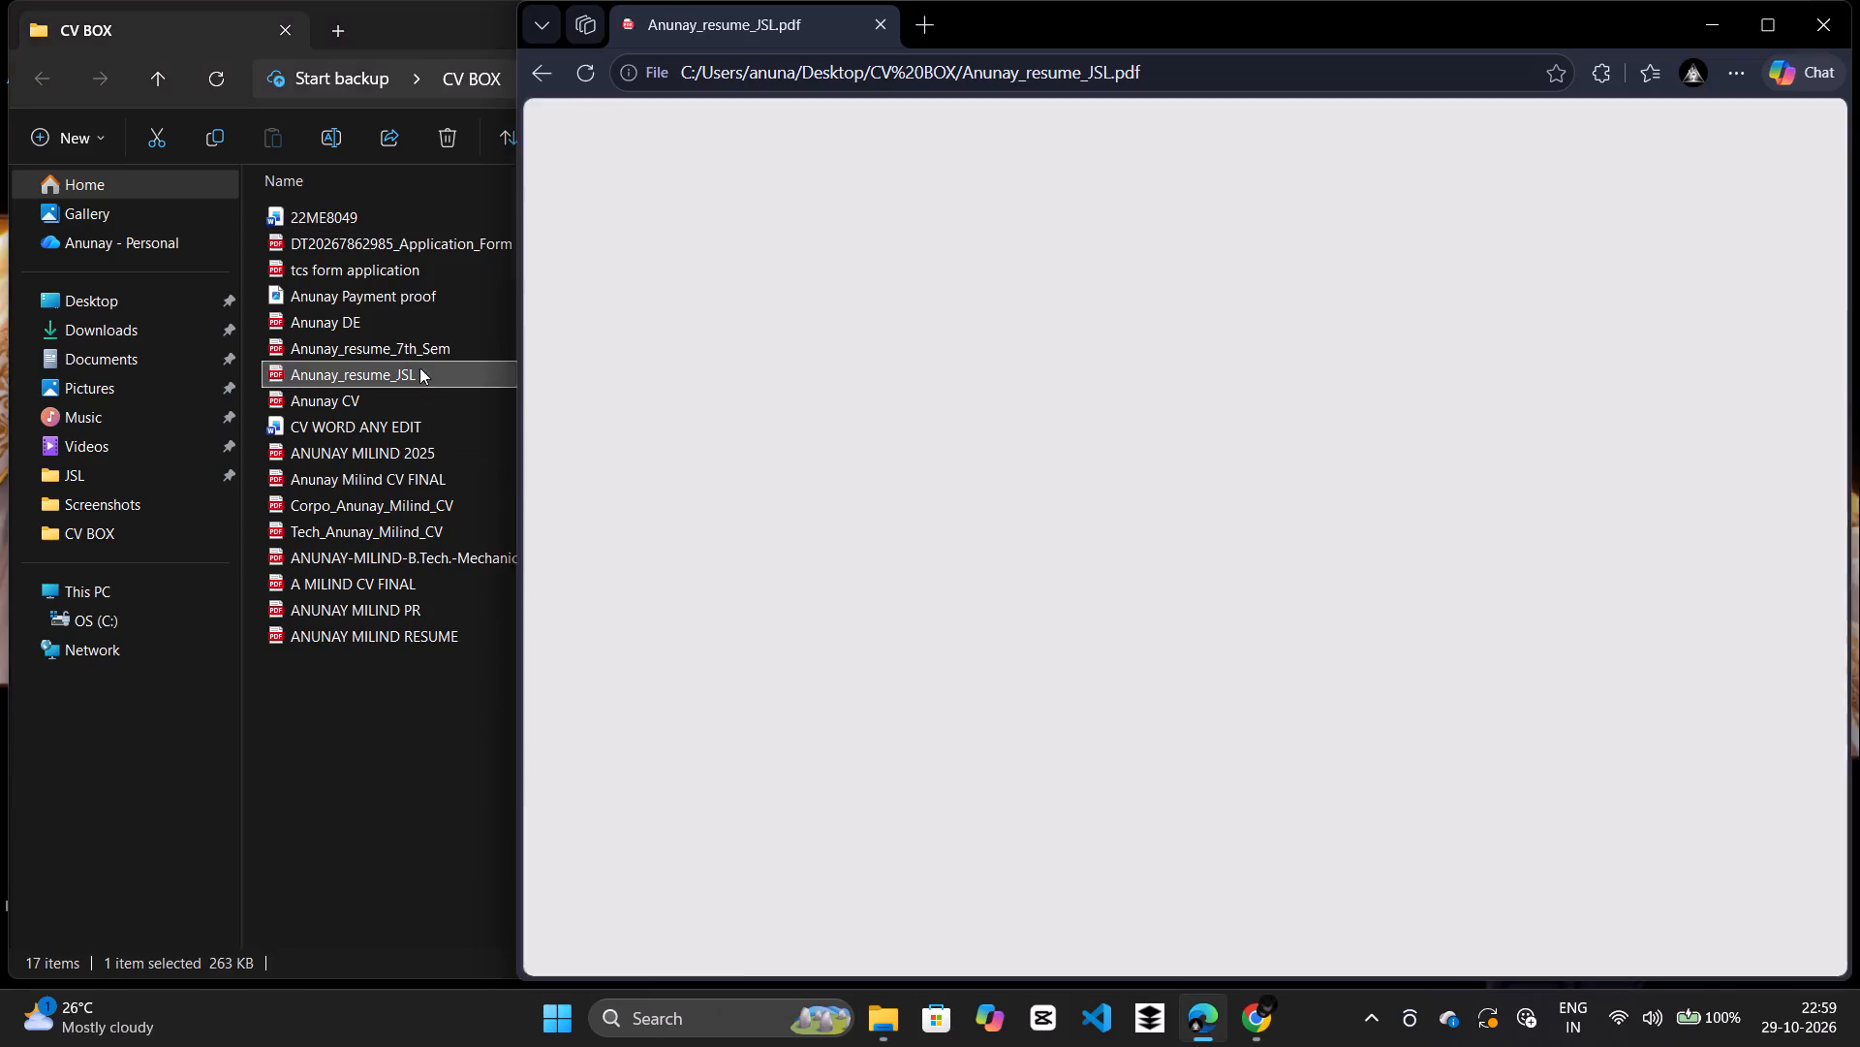
left_click(878, 16)
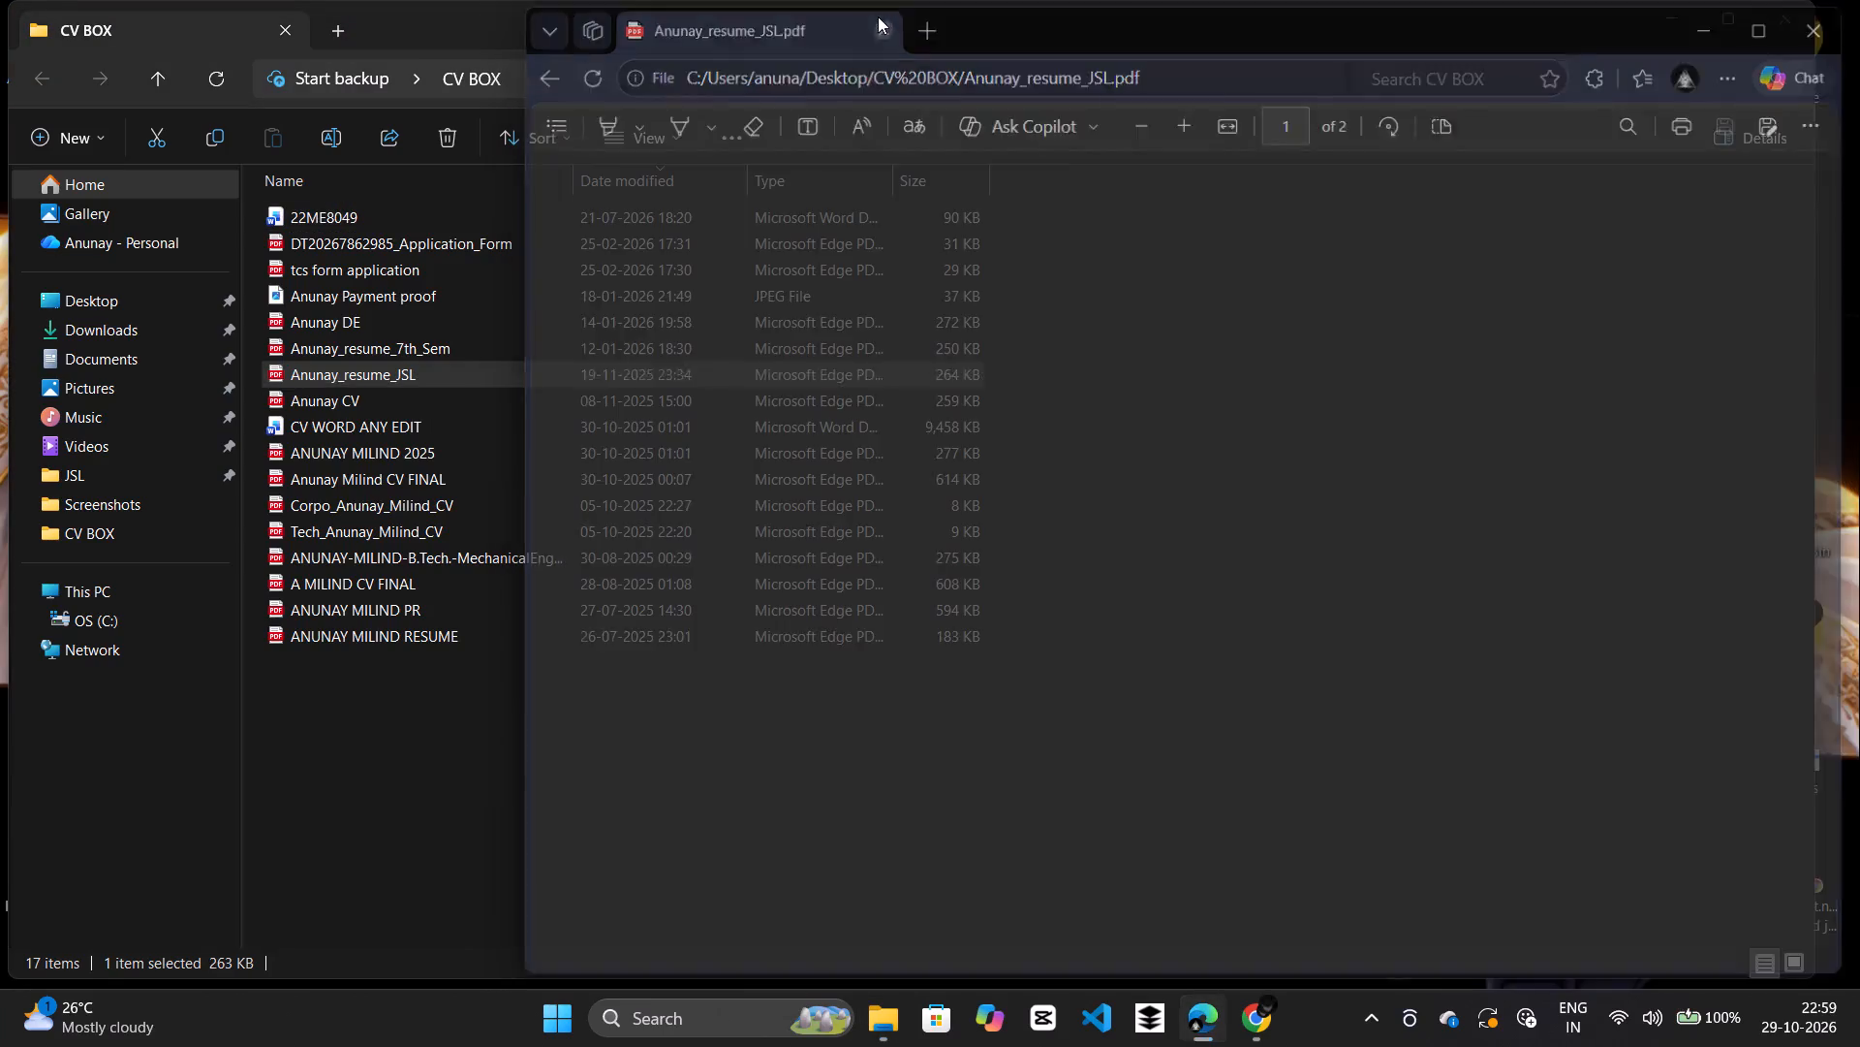
Browse the Downloads, Music, JSL, Screenshots and CV BOX folders for the needed file, and close the file window.
left_click(146, 338)
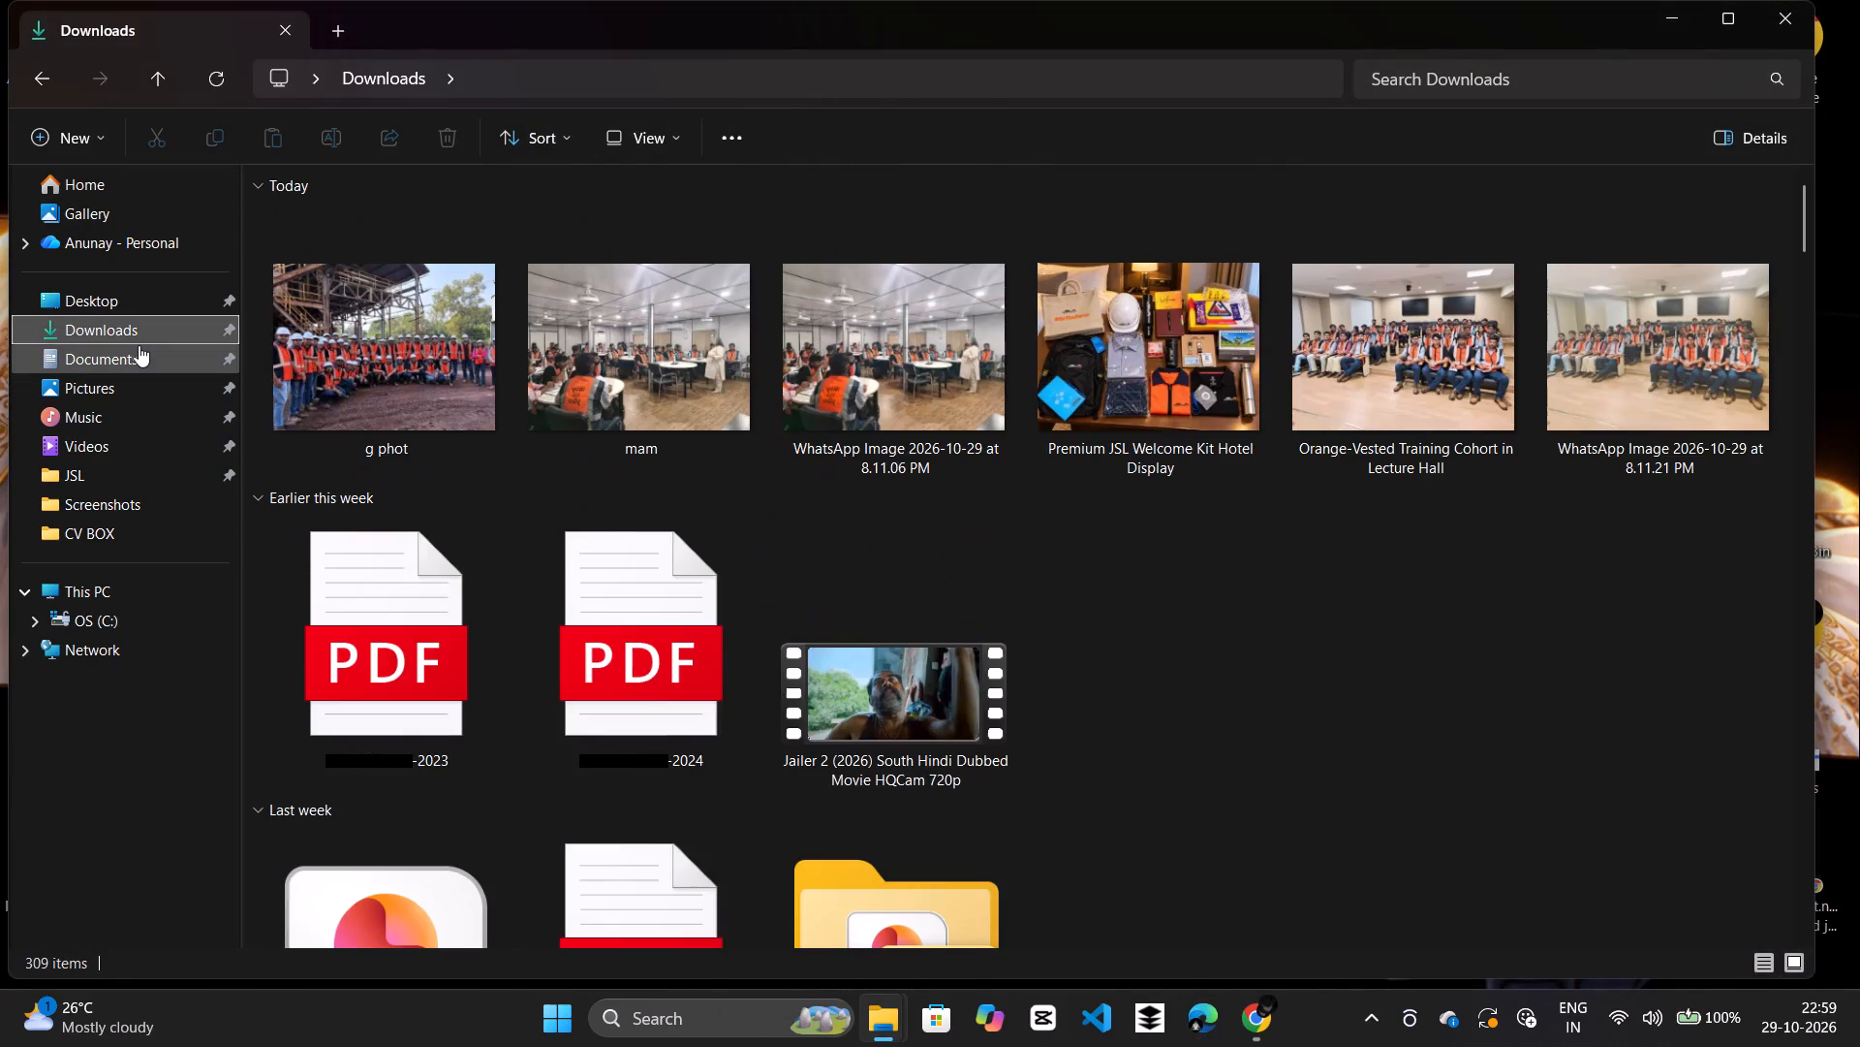
left_click(139, 345)
left_click(133, 322)
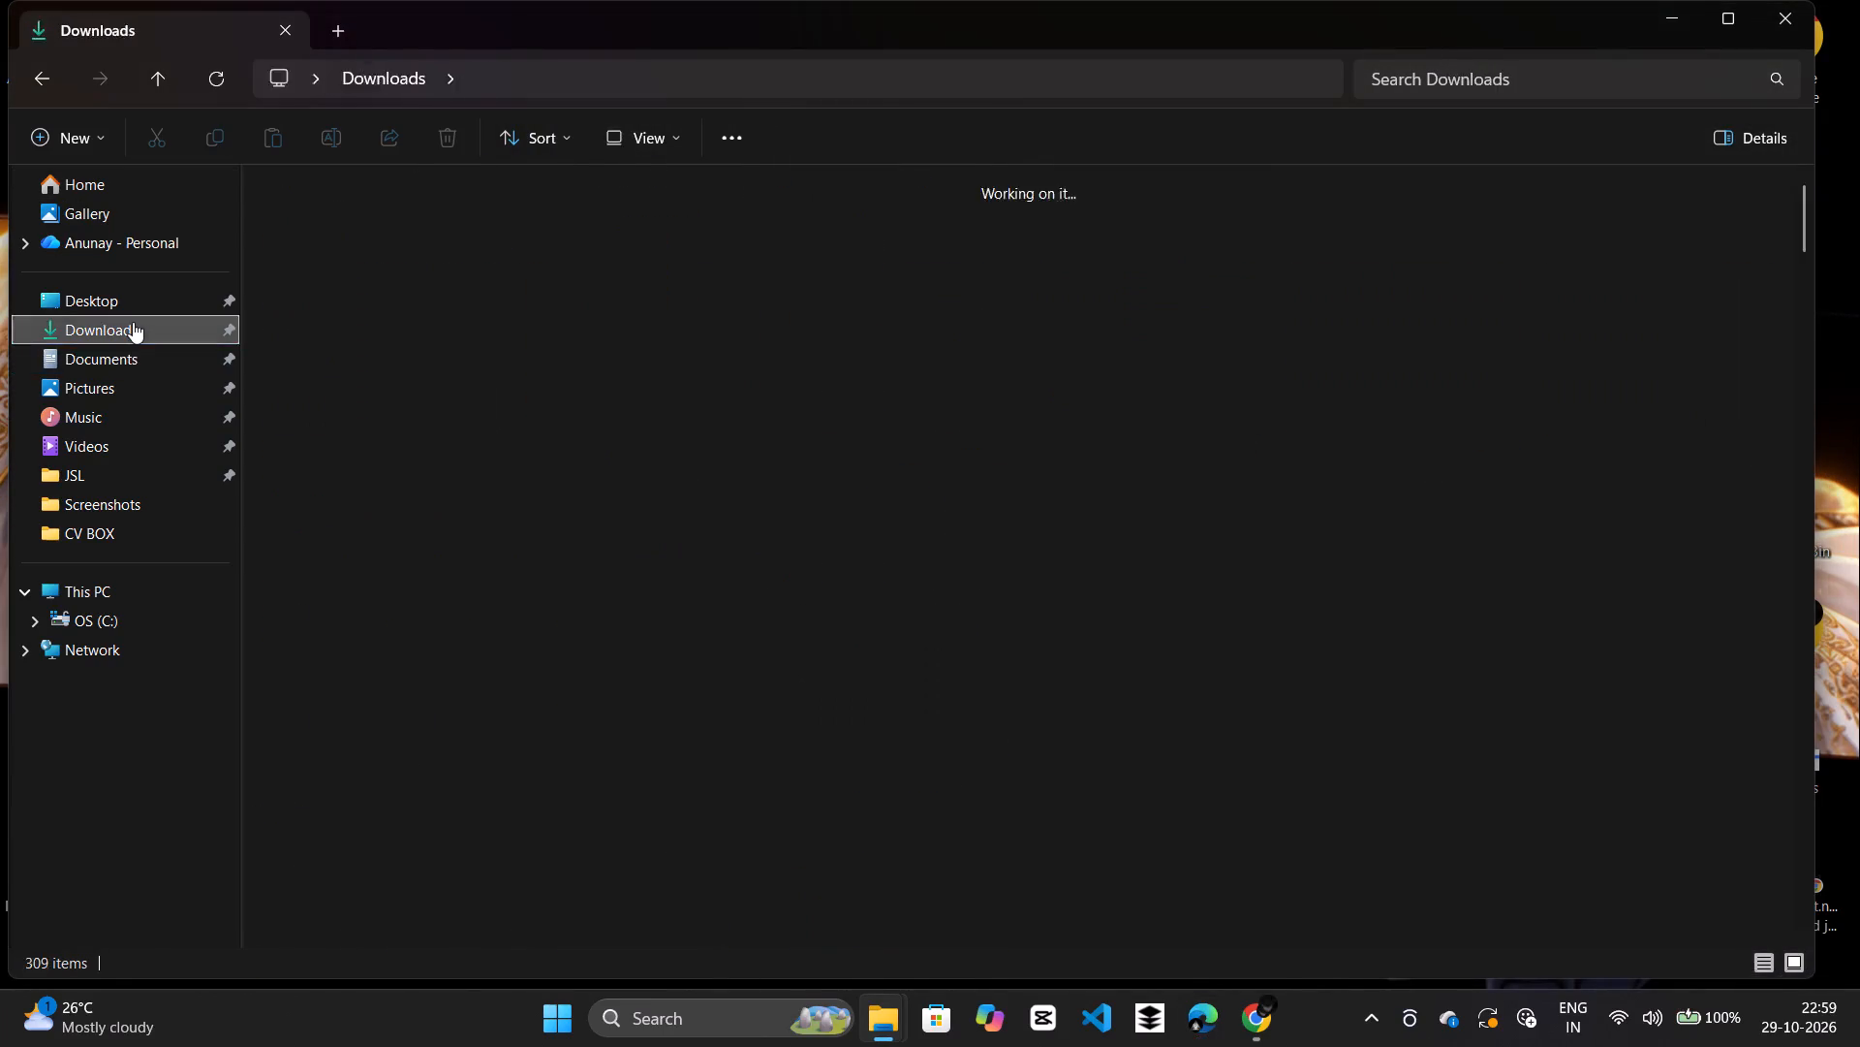
left_click(128, 426)
left_click(119, 448)
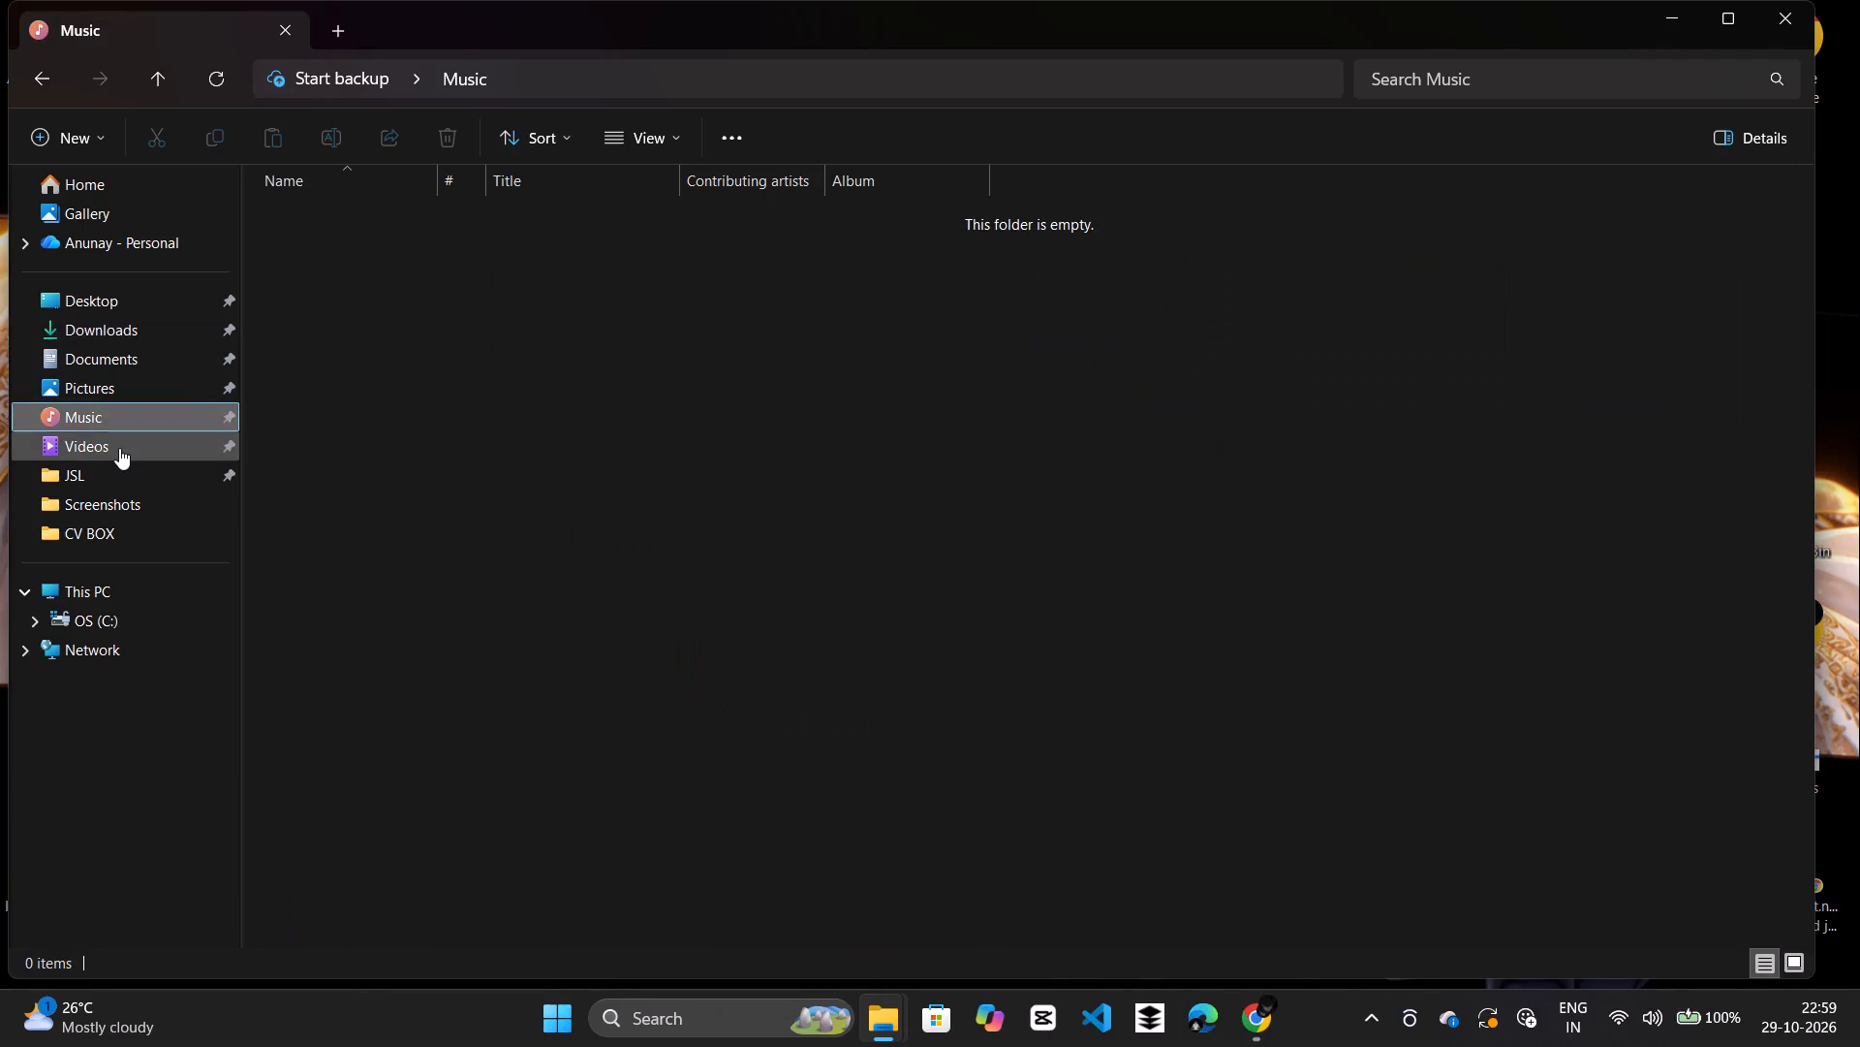
left_click(120, 503)
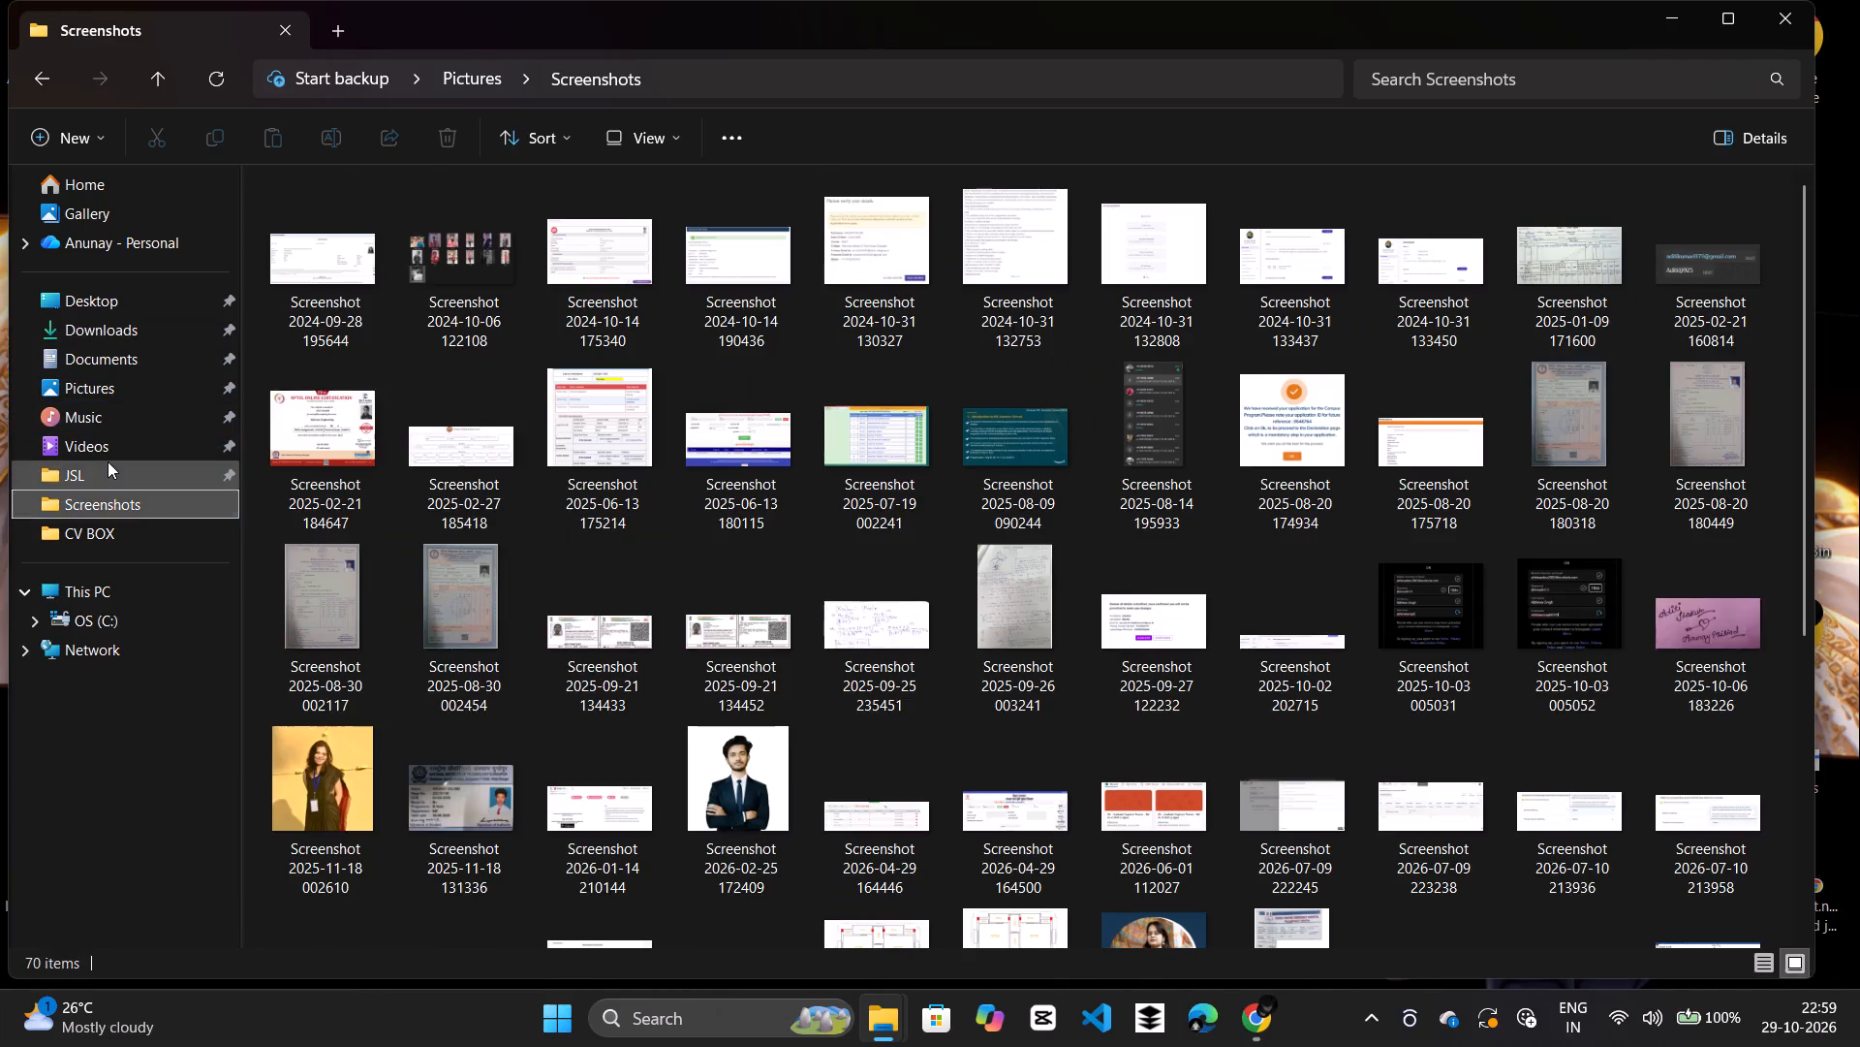
left_click(108, 461)
left_click(78, 324)
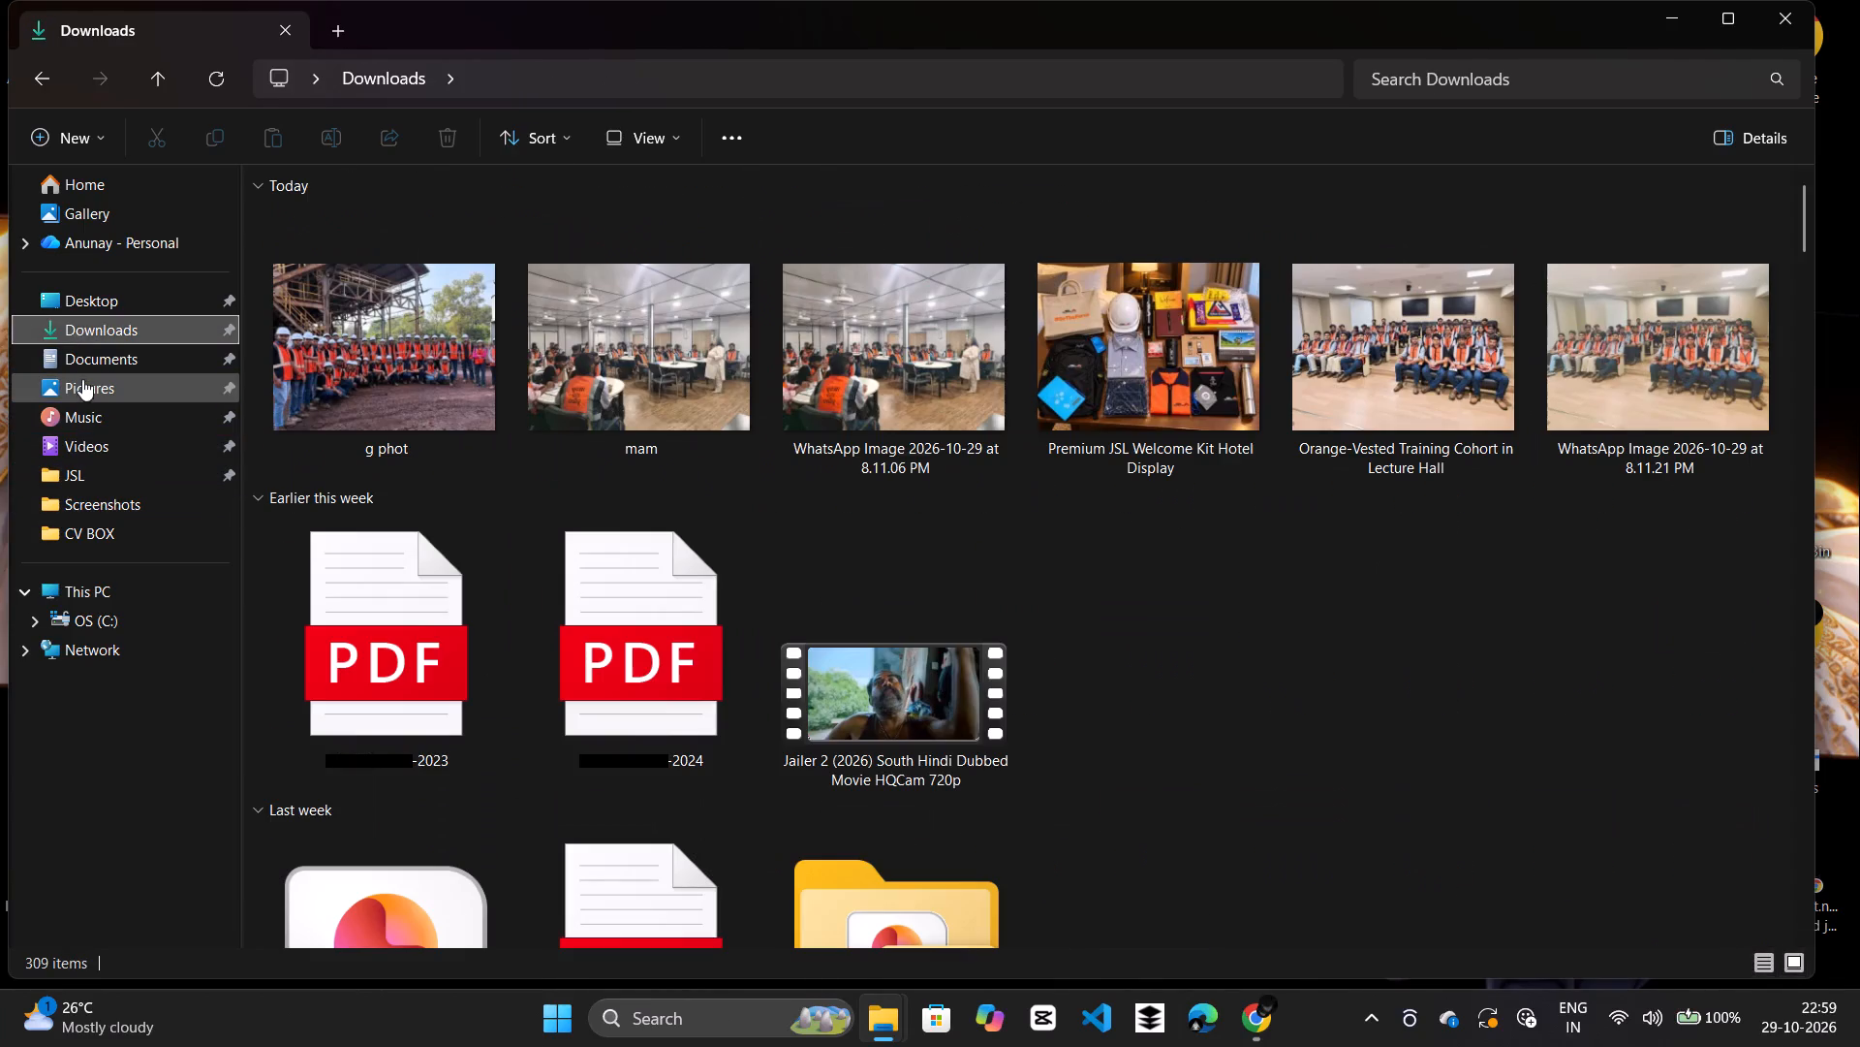
left_click(82, 381)
left_click(107, 458)
left_click(104, 474)
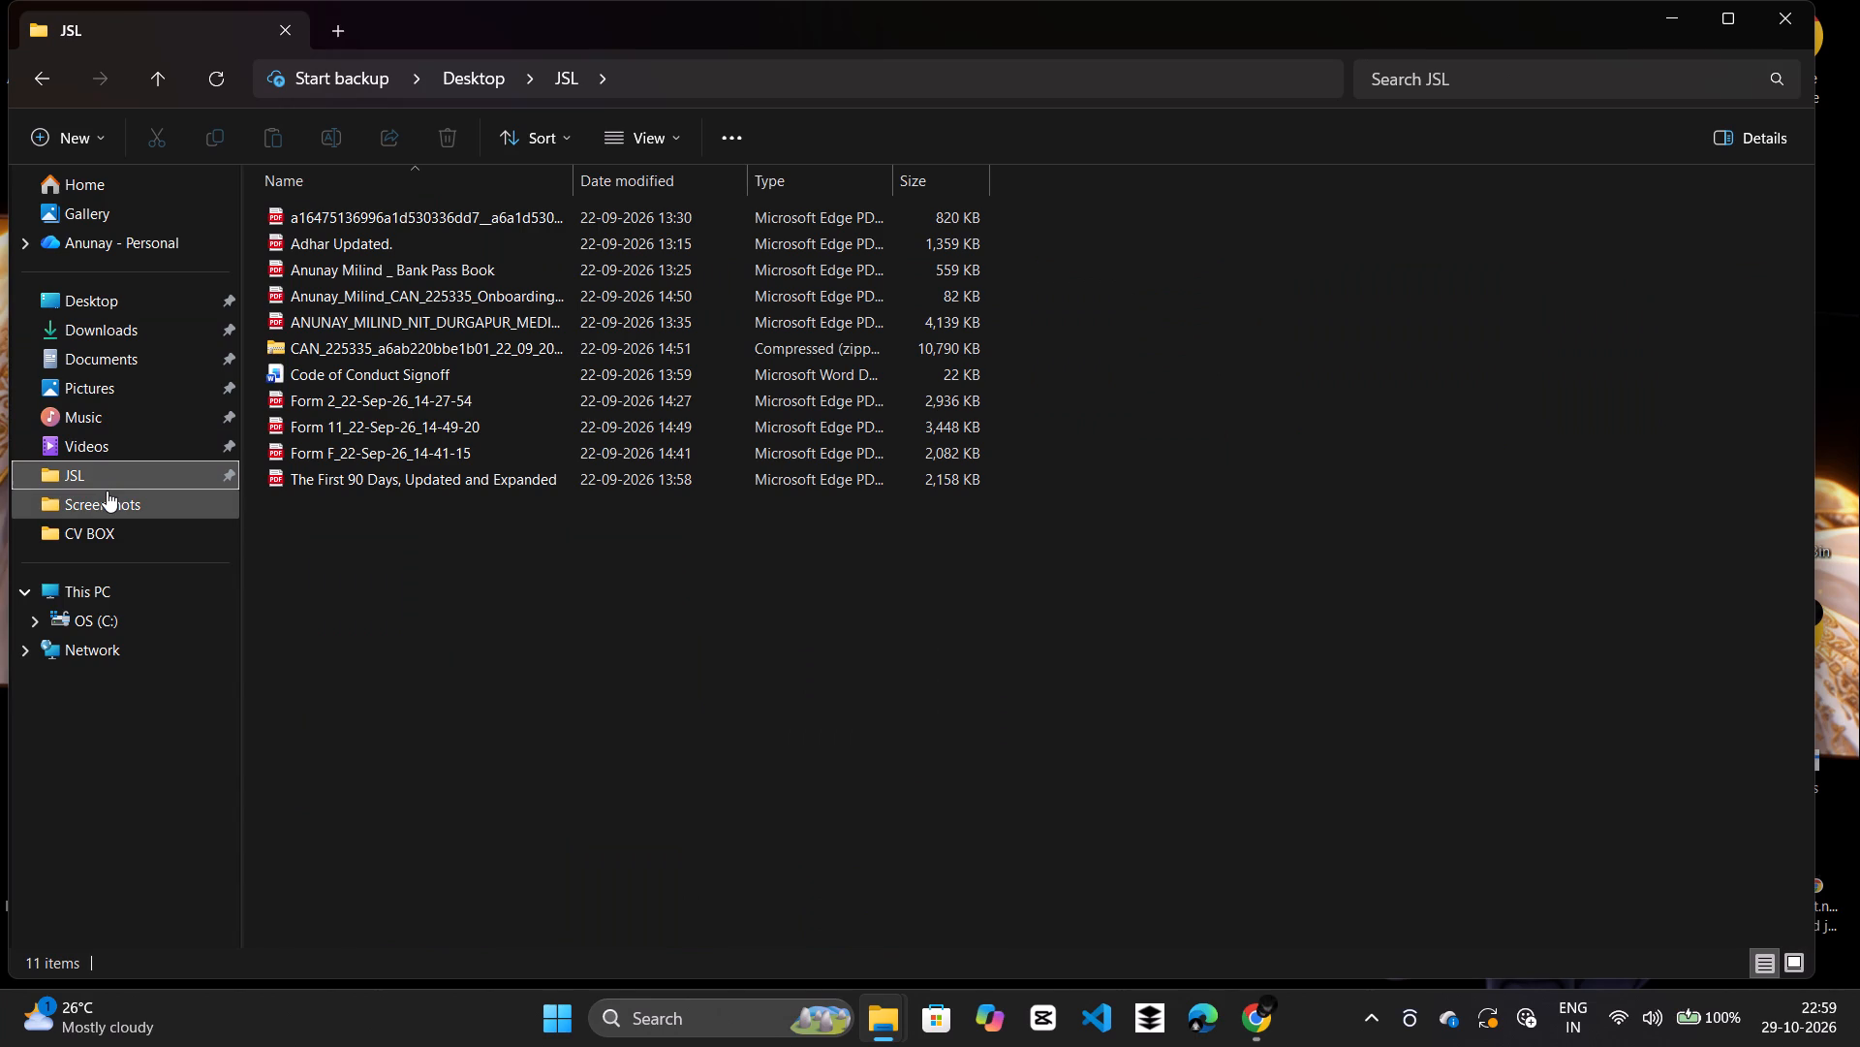
left_click(102, 512)
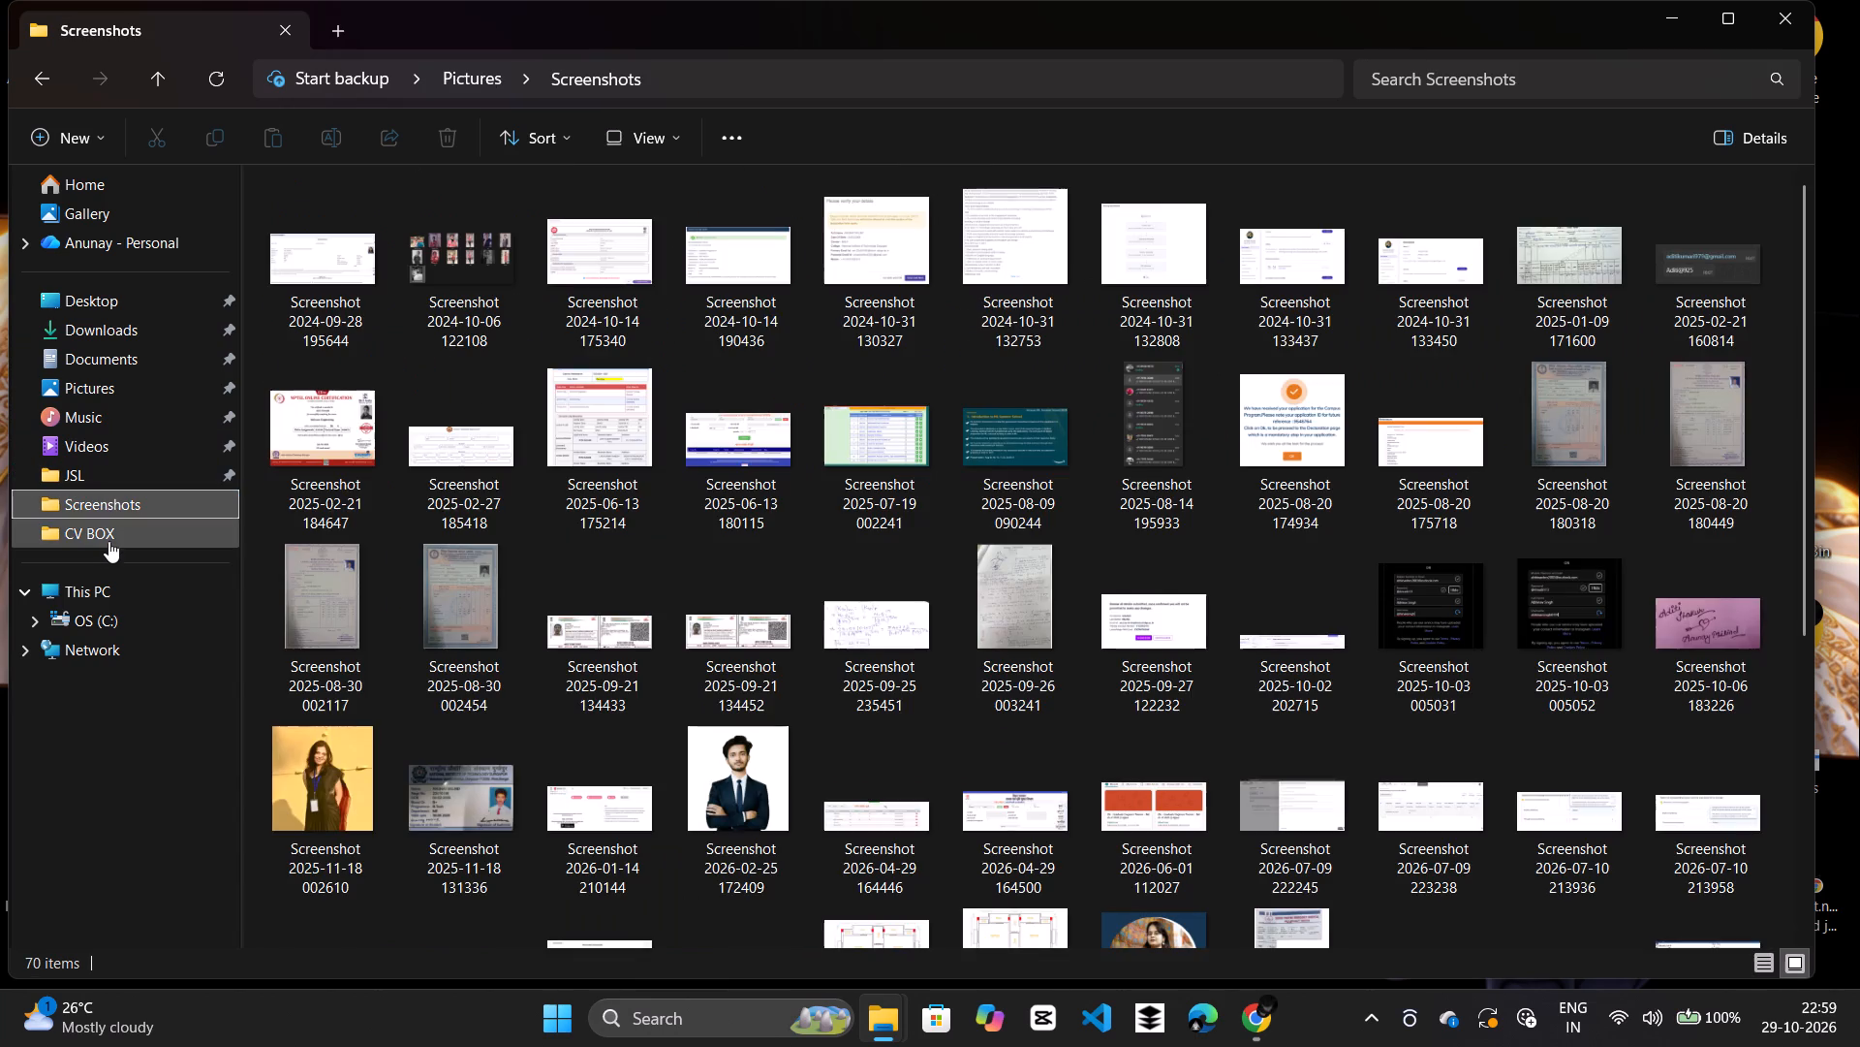
left_click(109, 543)
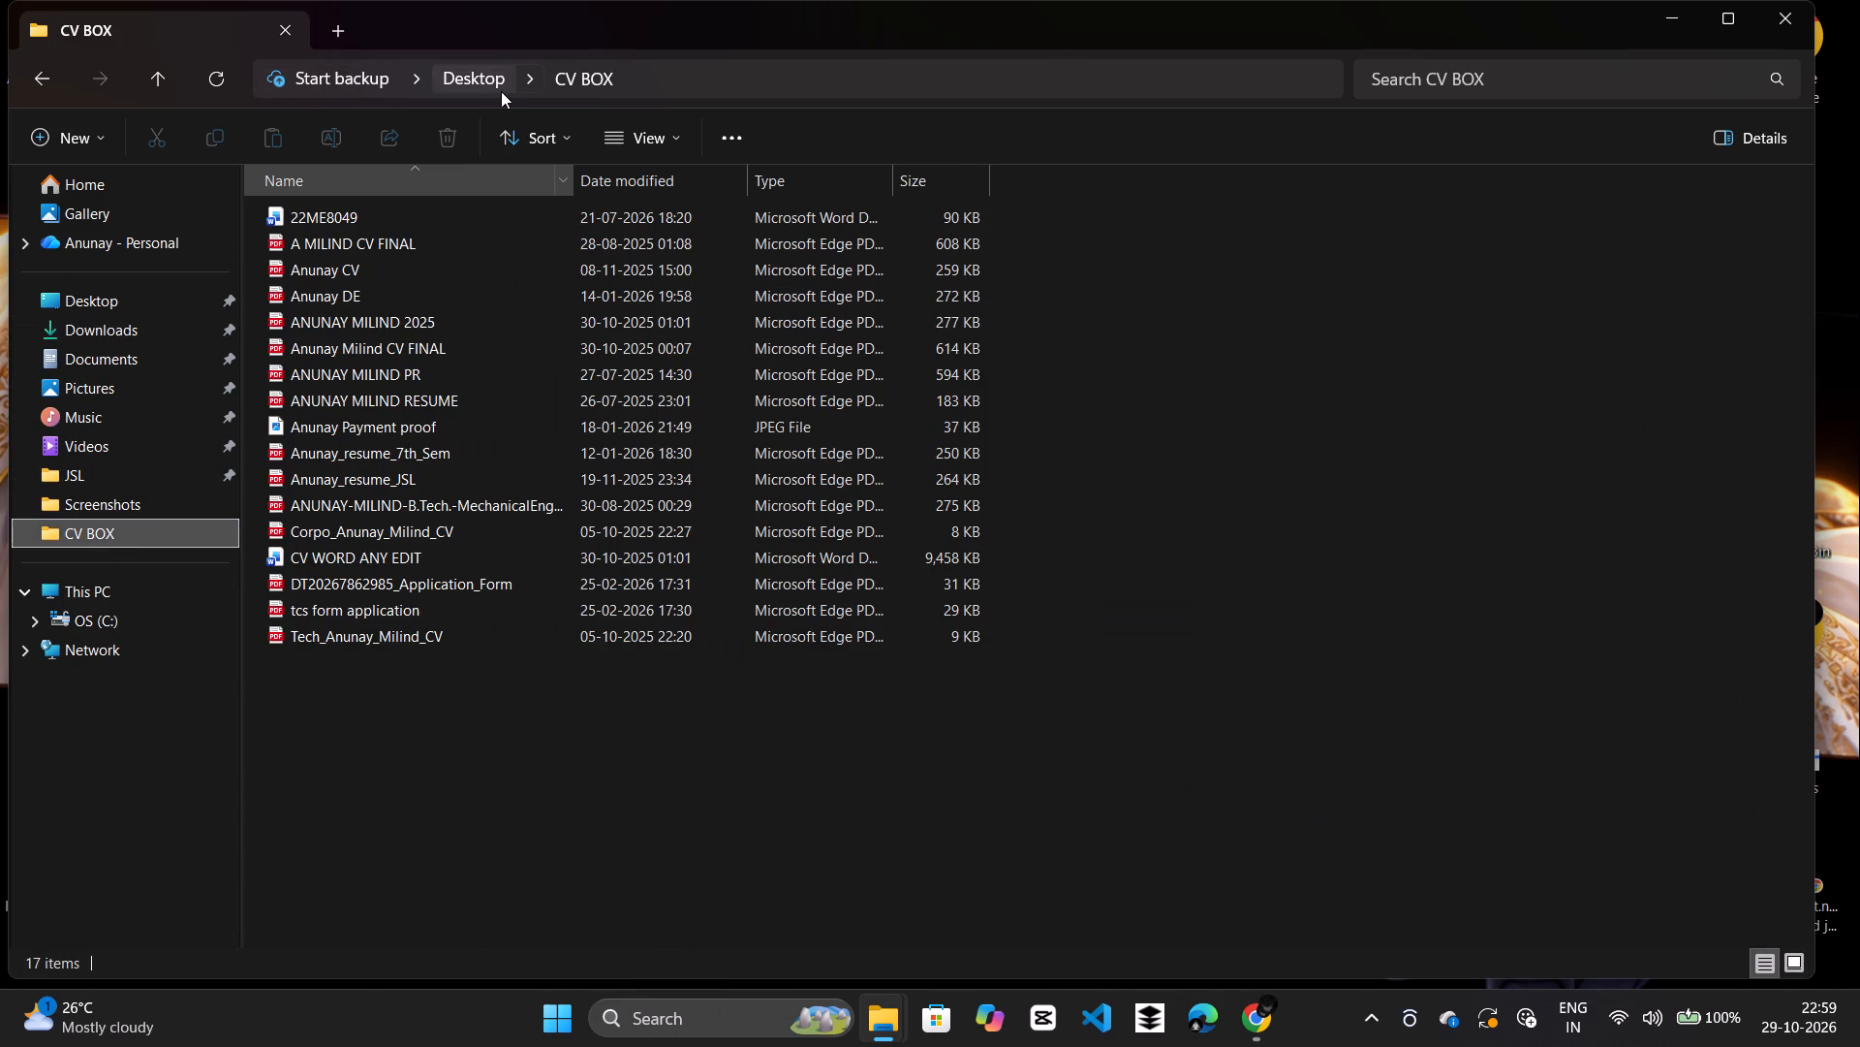
left_click(294, 33)
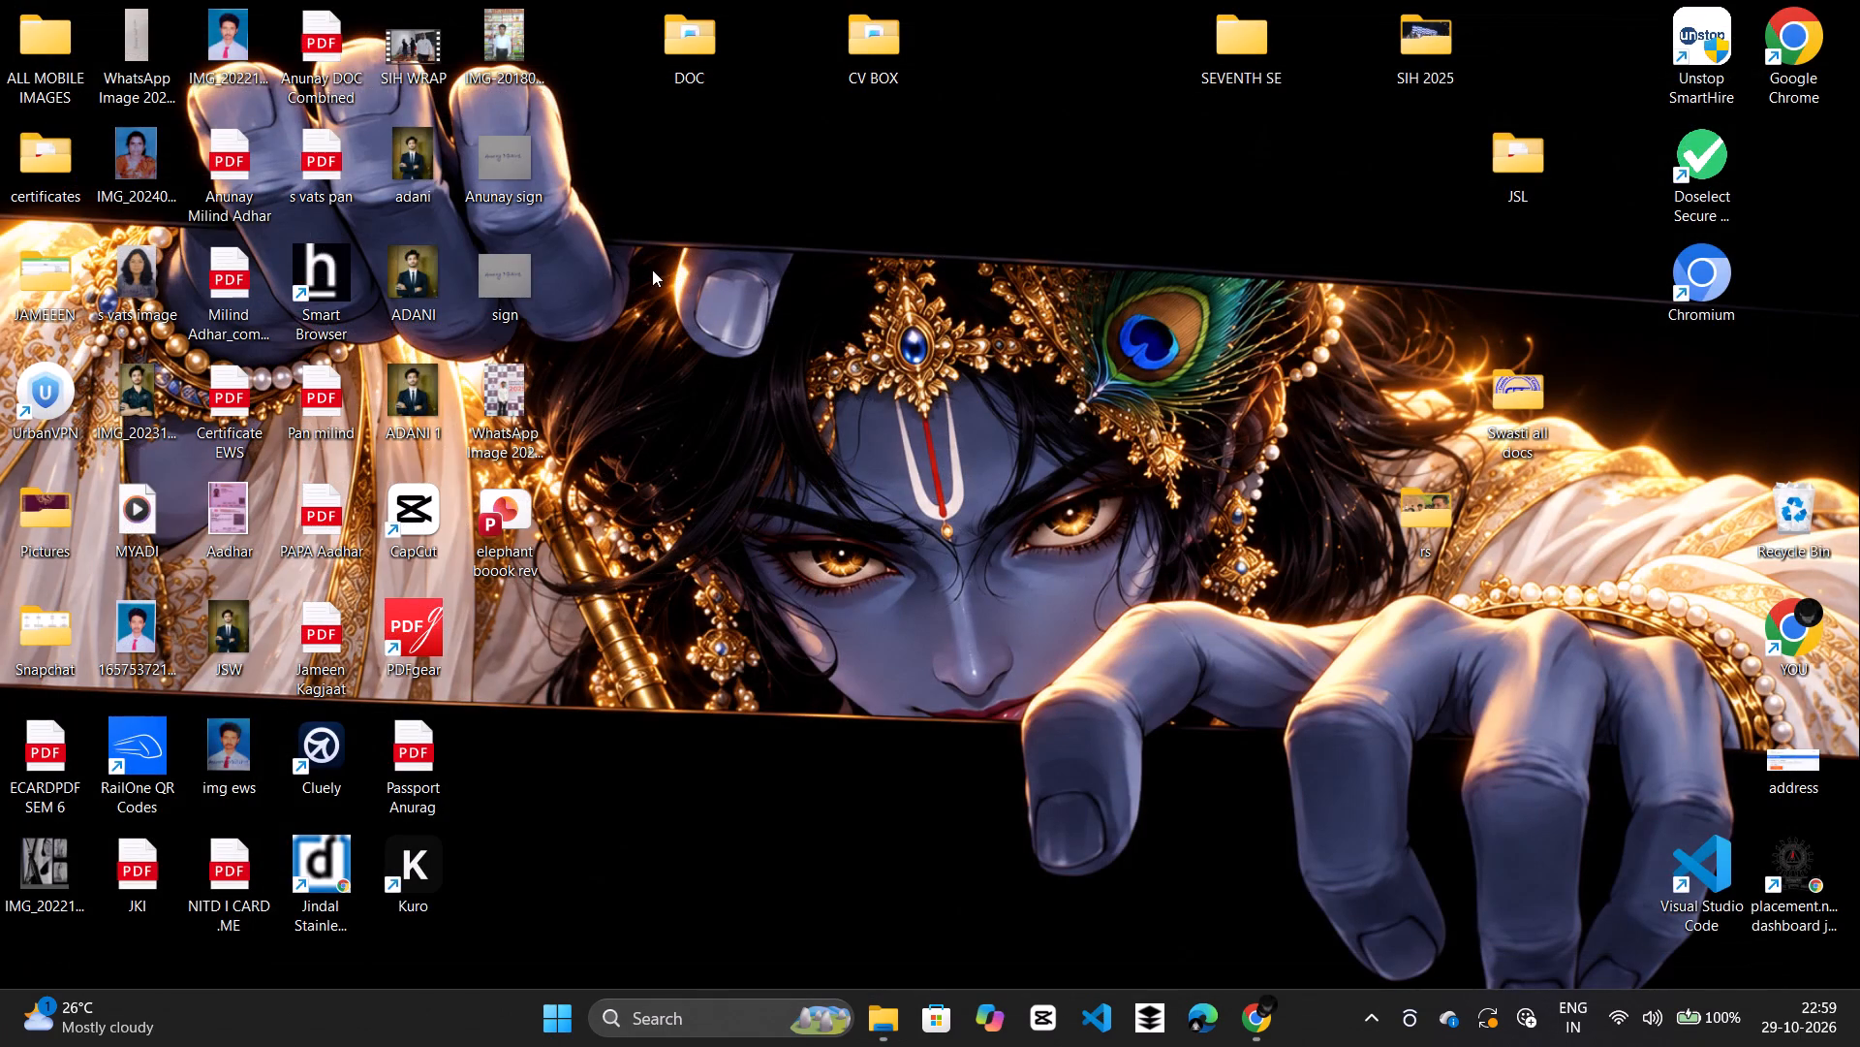
Examine the contents of the DOC and JSL folders on the desktop, closing each one.
double_click(697, 56)
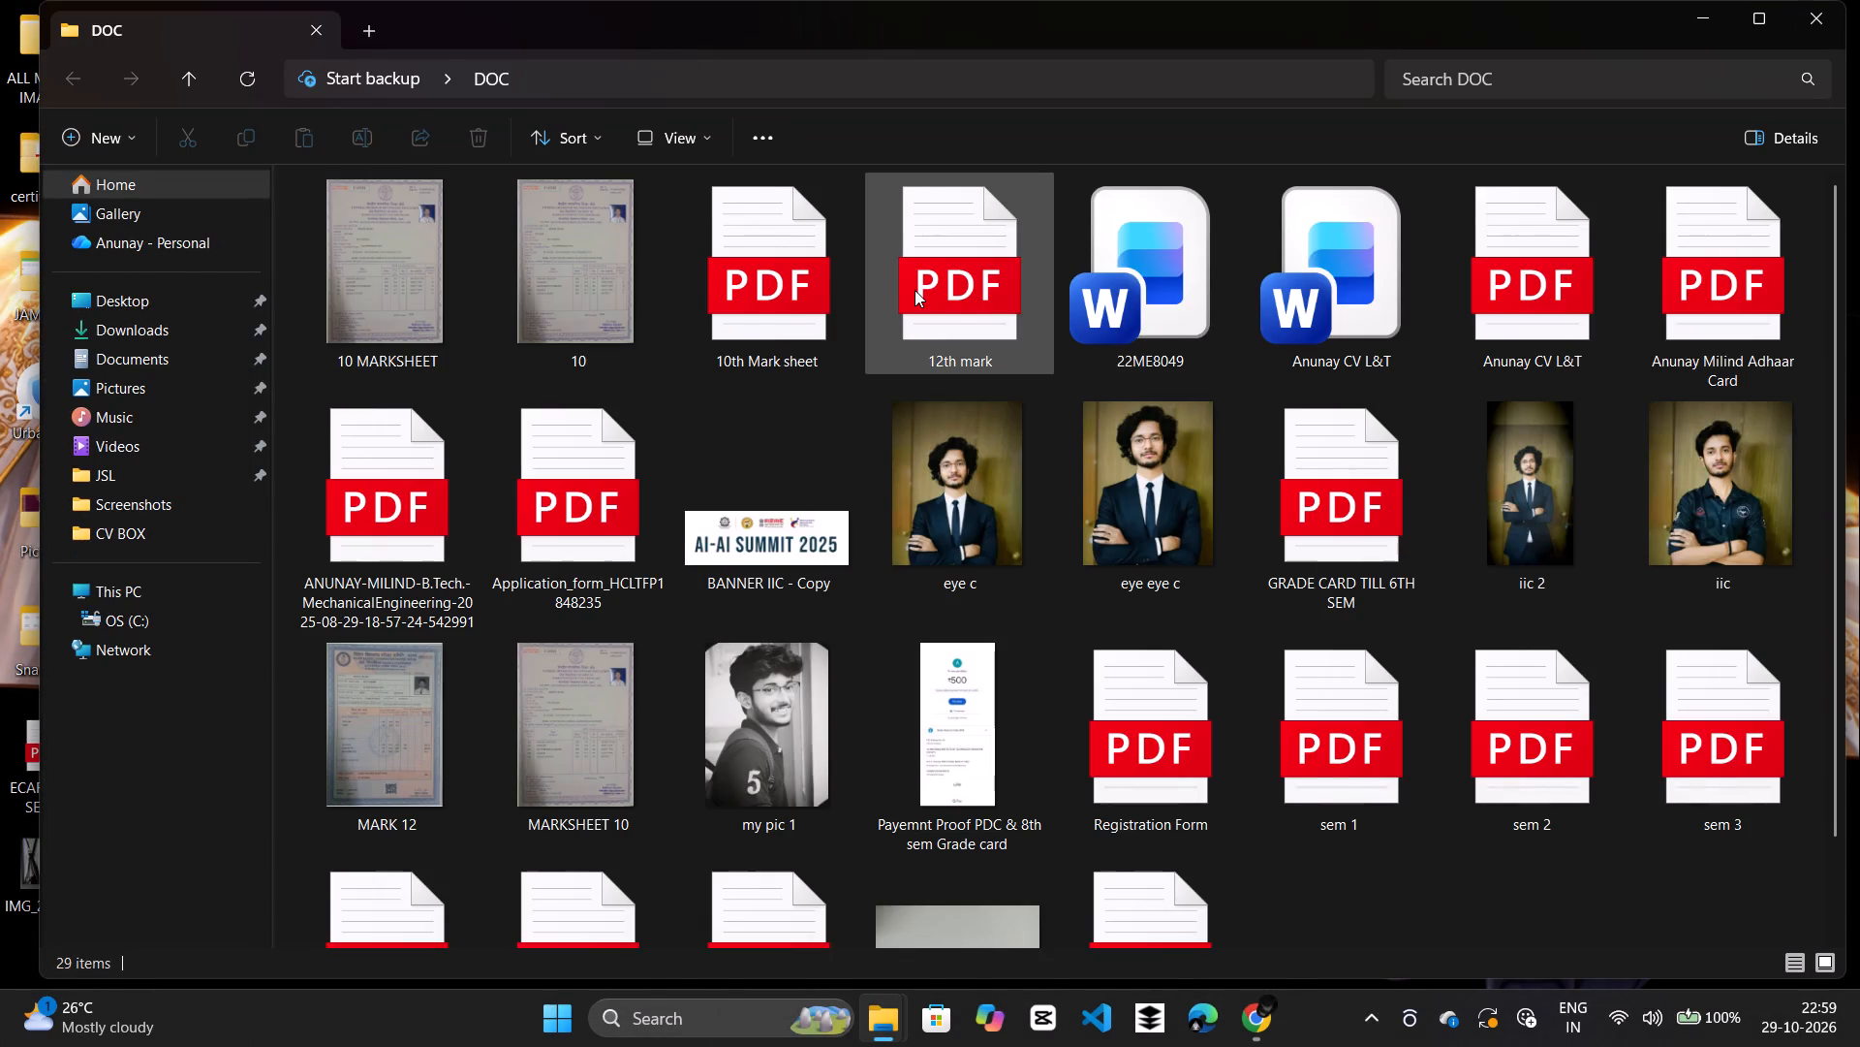
left_click(1815, 32)
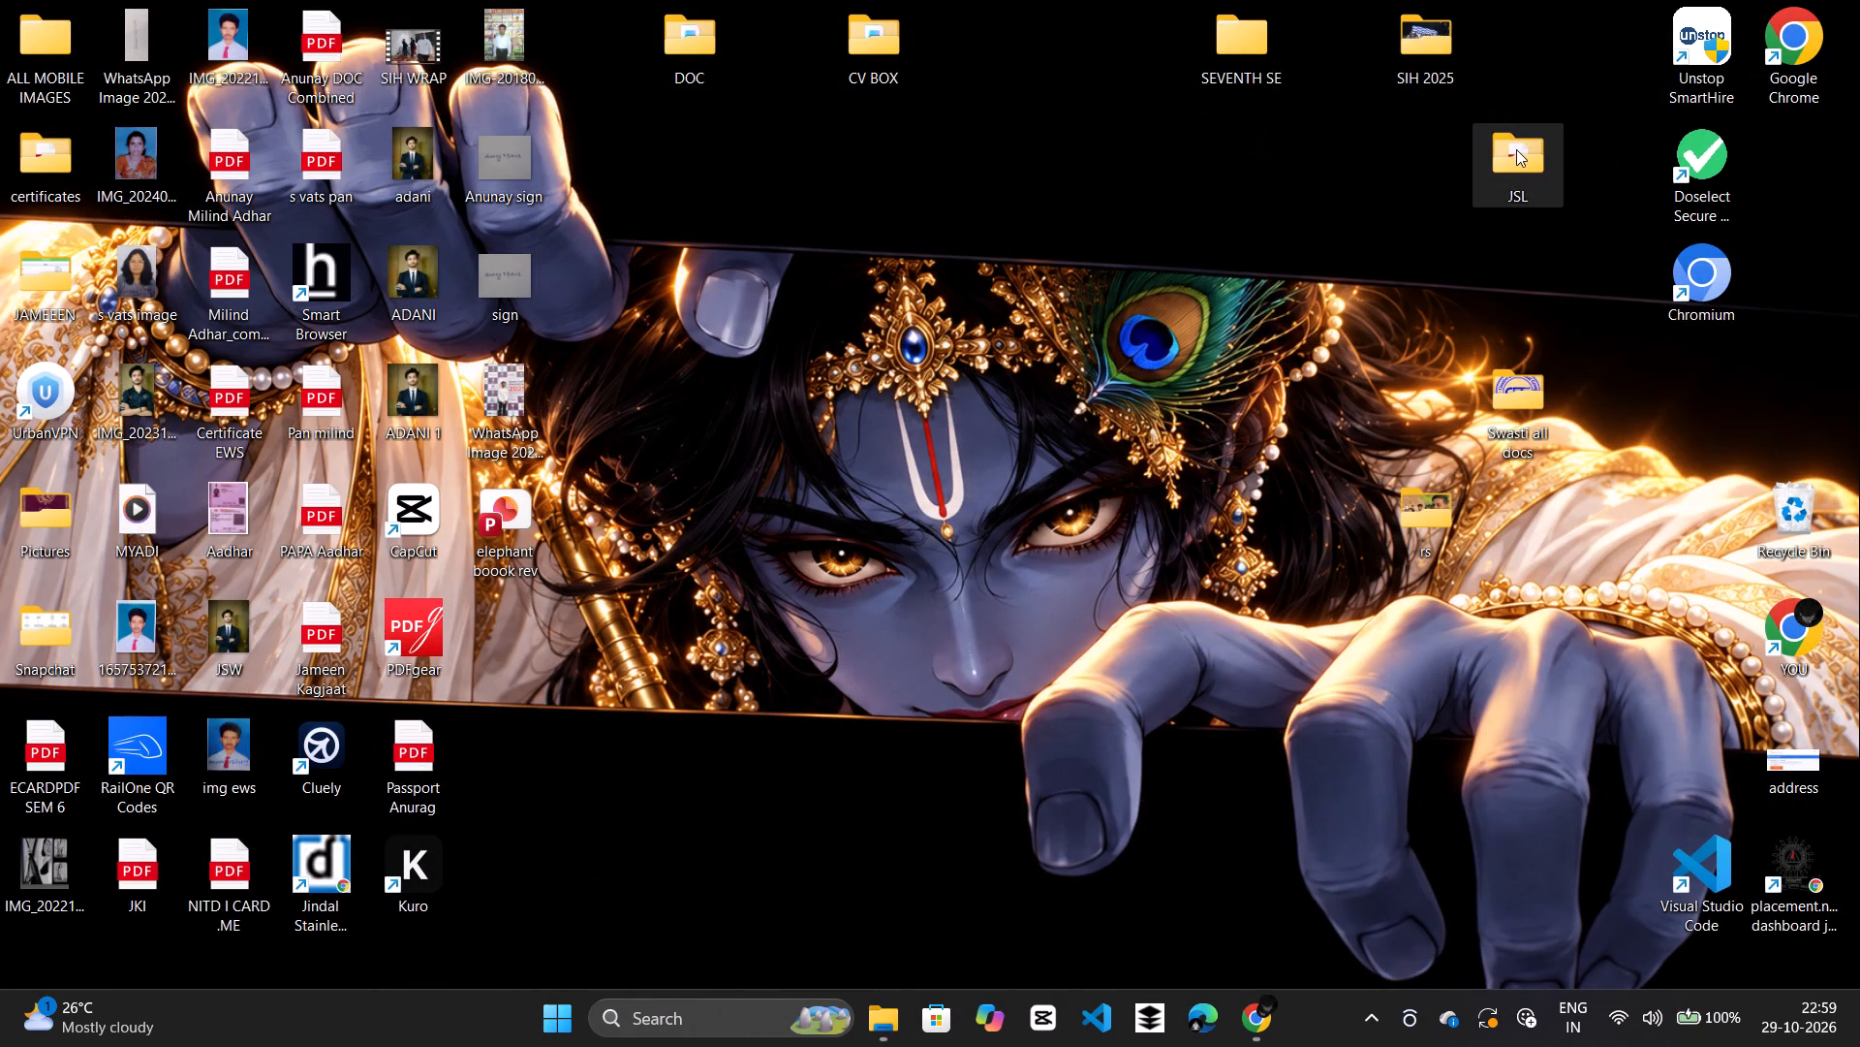
double_click(1516, 149)
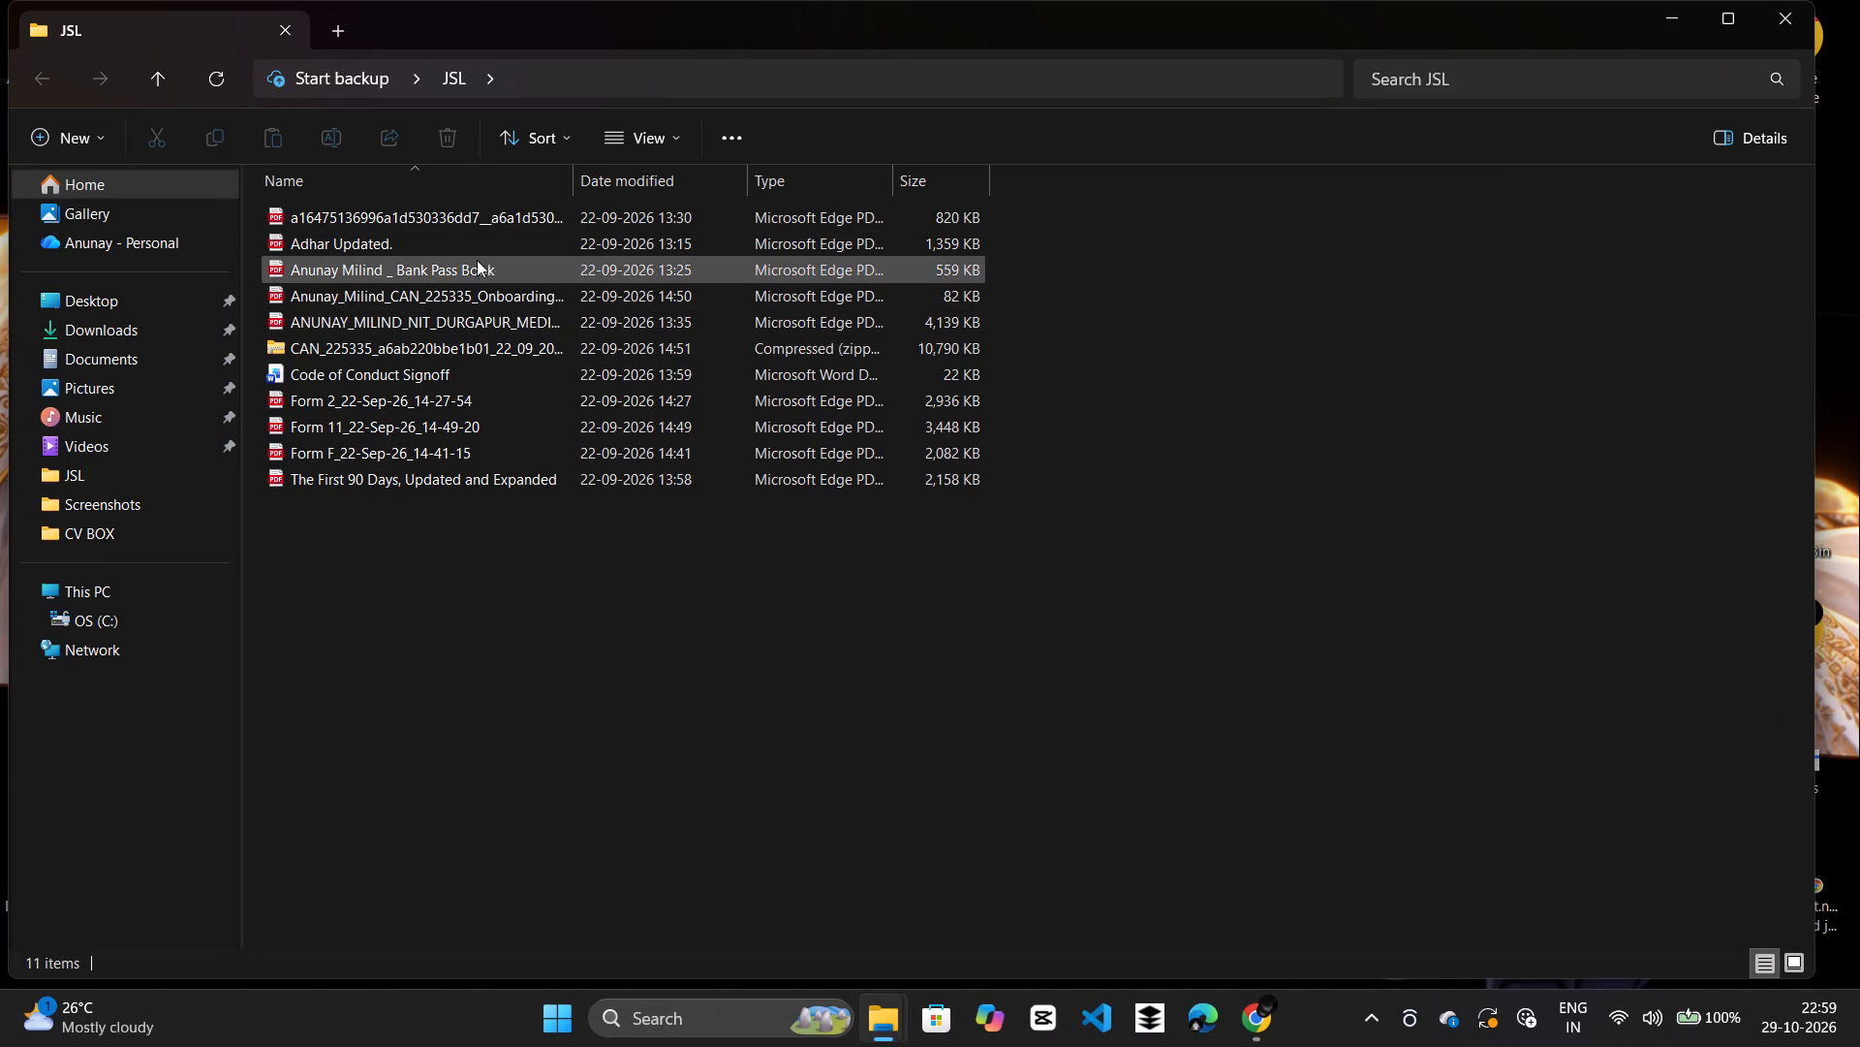
left_click(1785, 16)
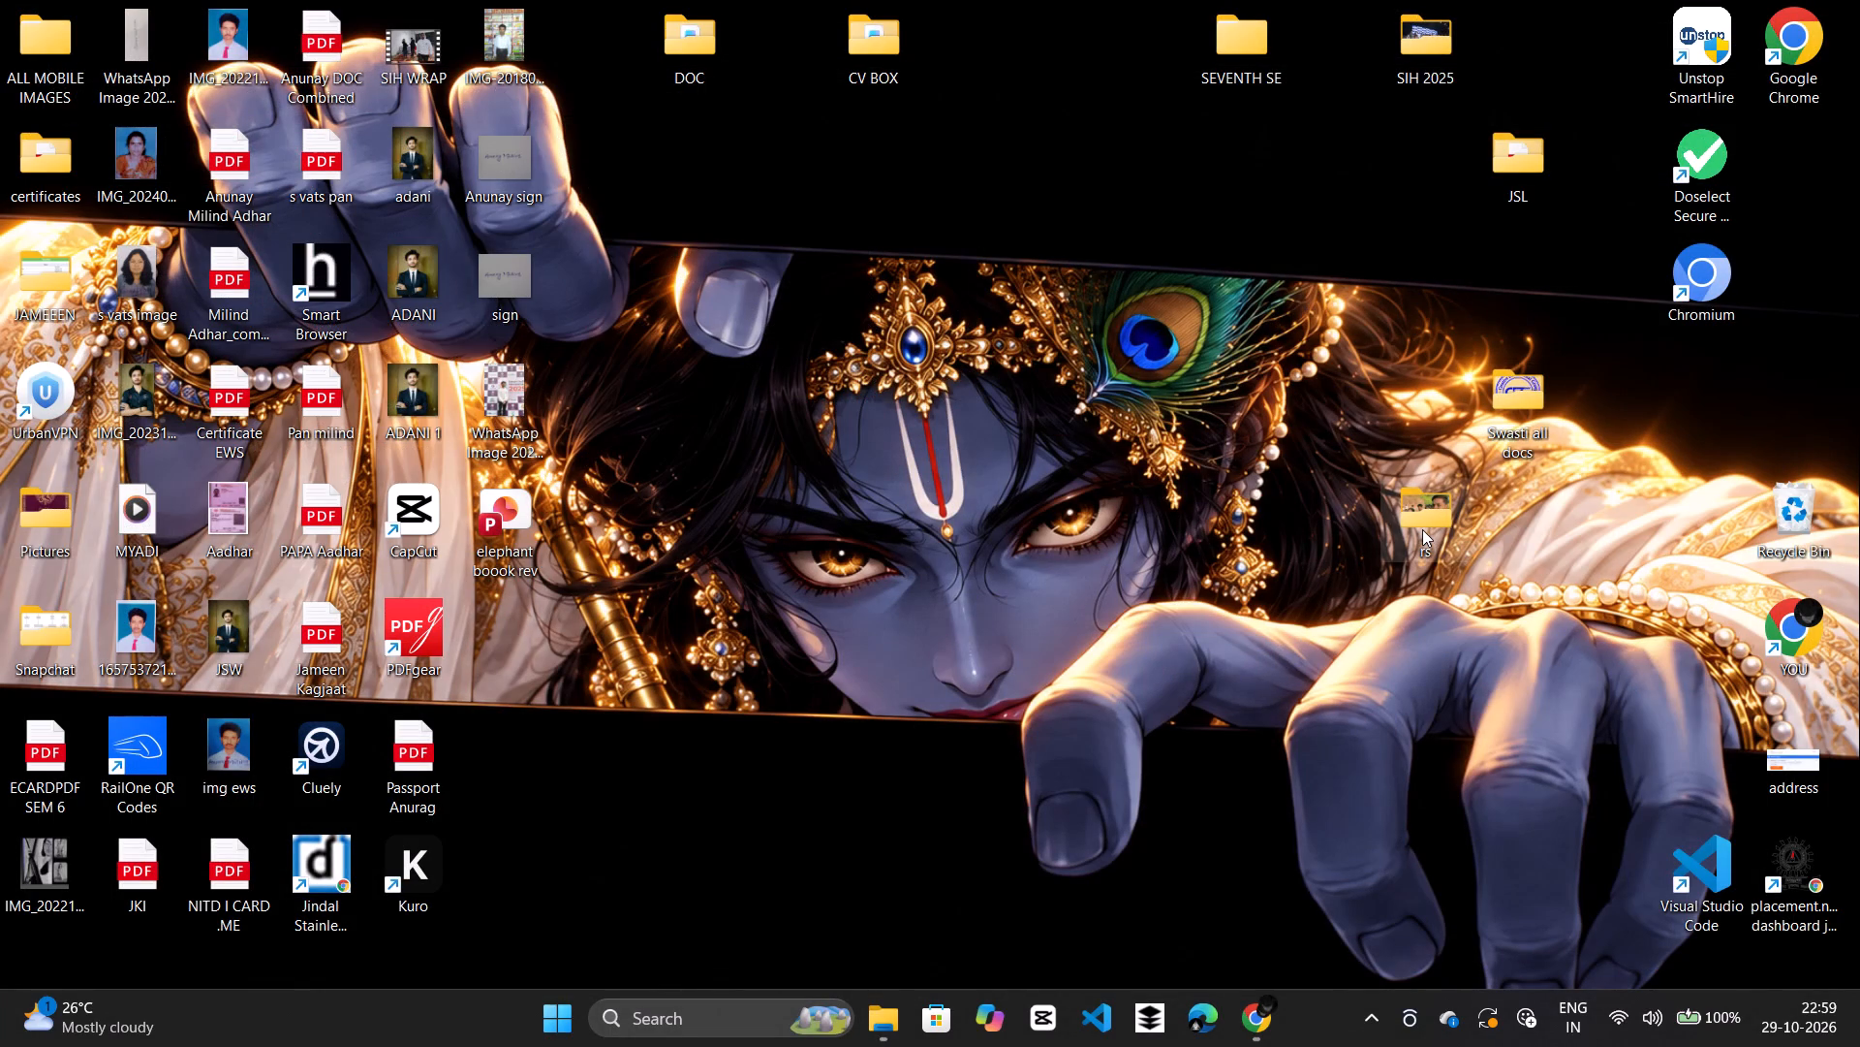
Move the desktop folder beside Swasti all docs up to the free area below the SEVENTH SE and SIH 2025 folders.
left_click_drag(1422, 529, 1313, 243)
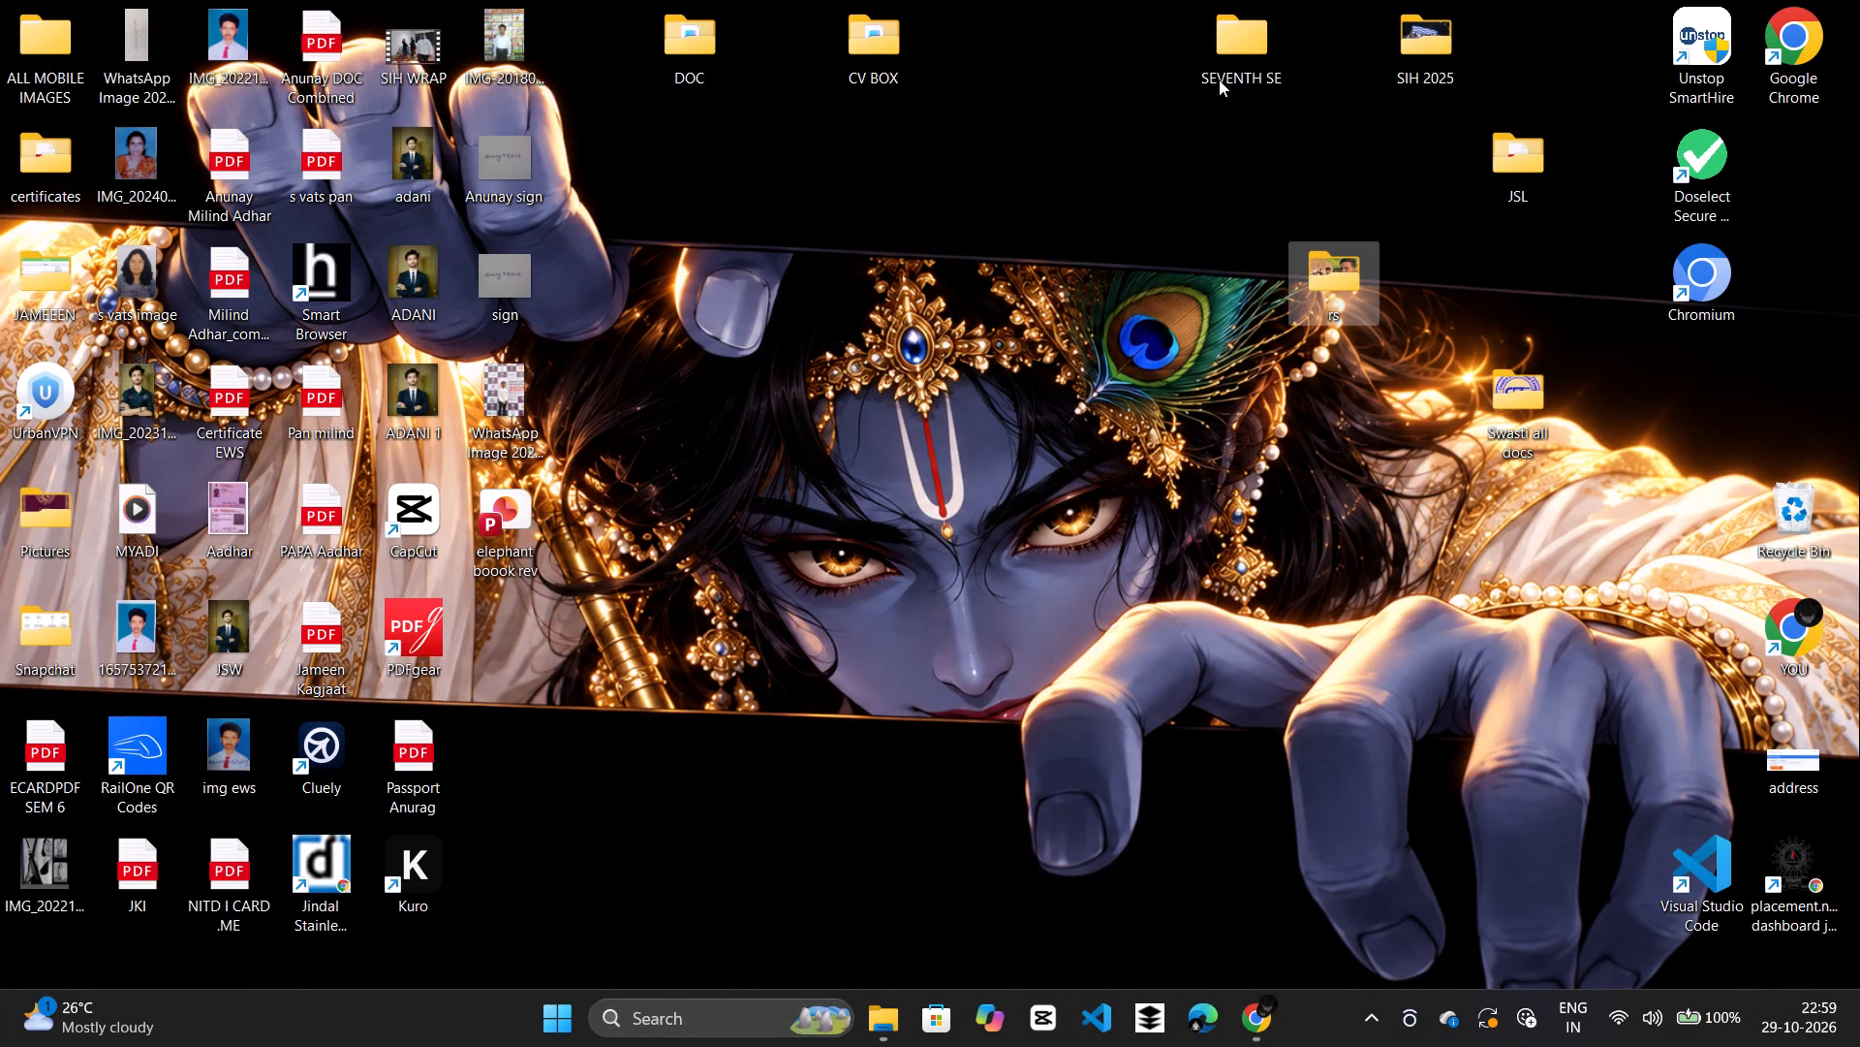
Check the contents of the SEVENTH SE folder and close it.
double_click(1216, 73)
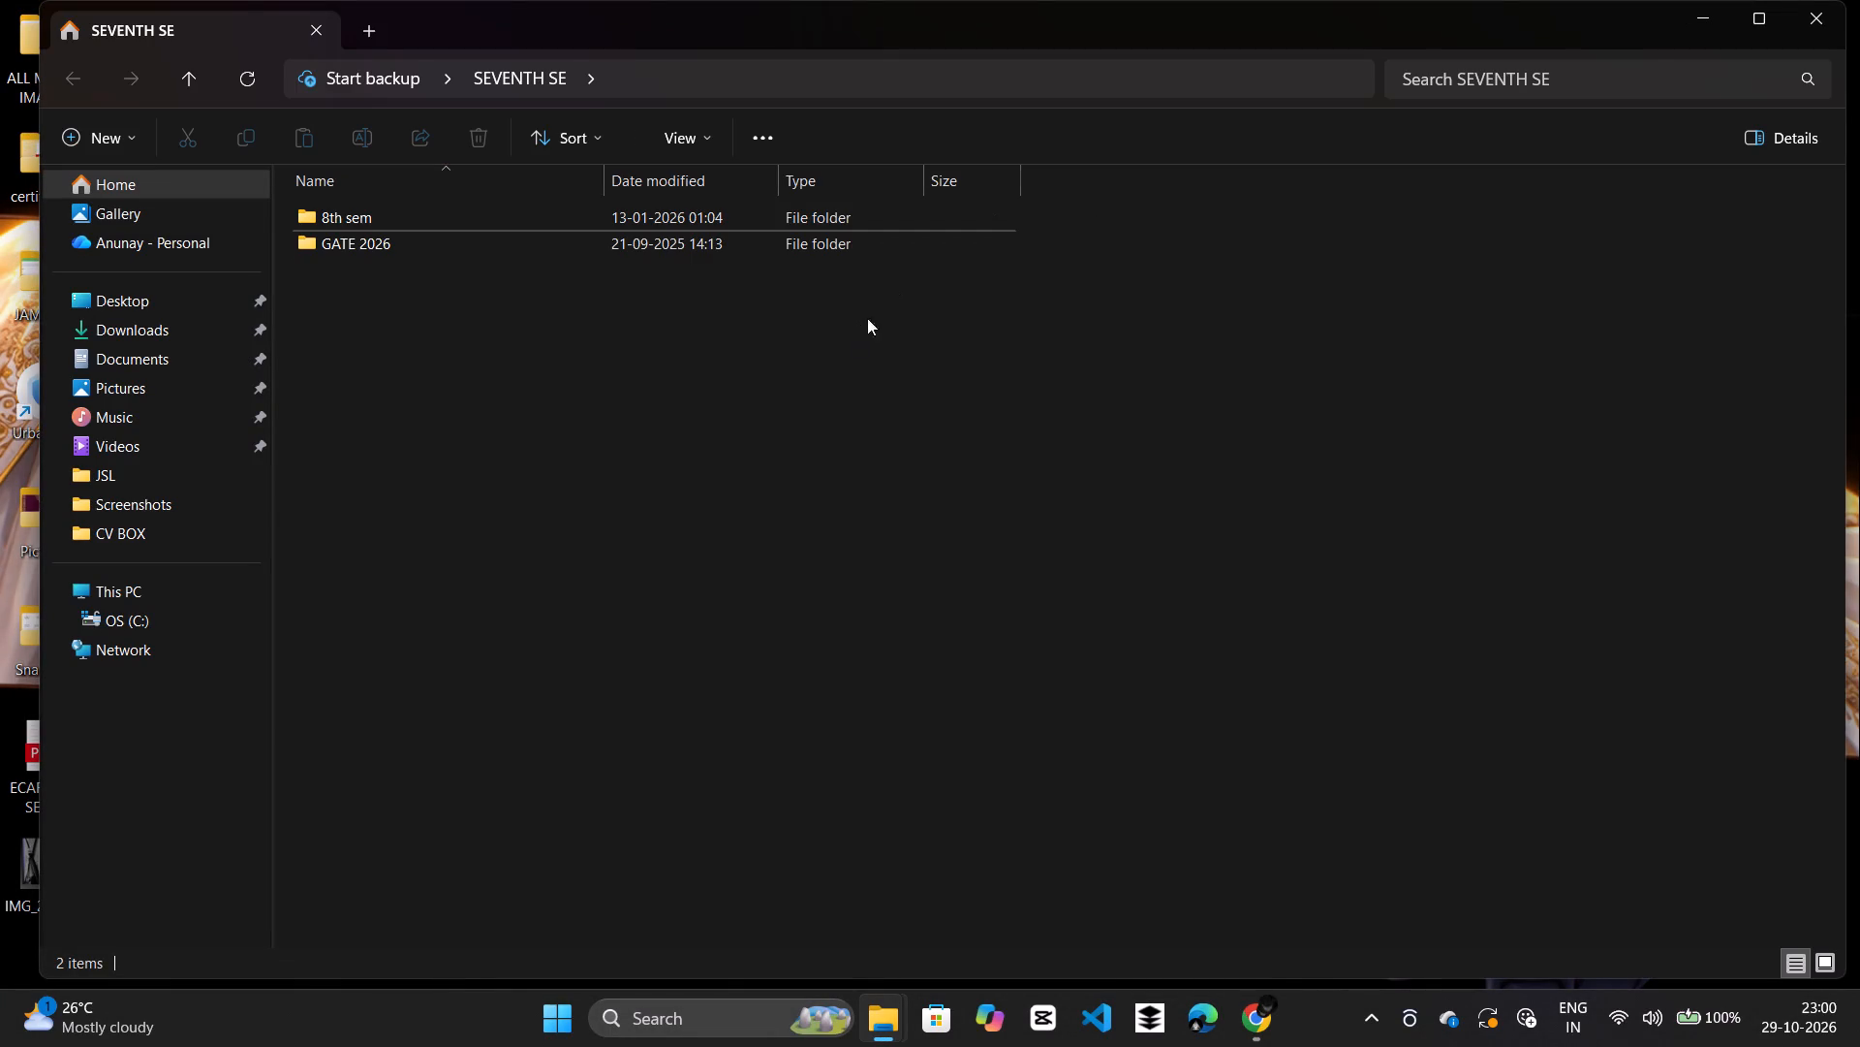
left_click(1800, 18)
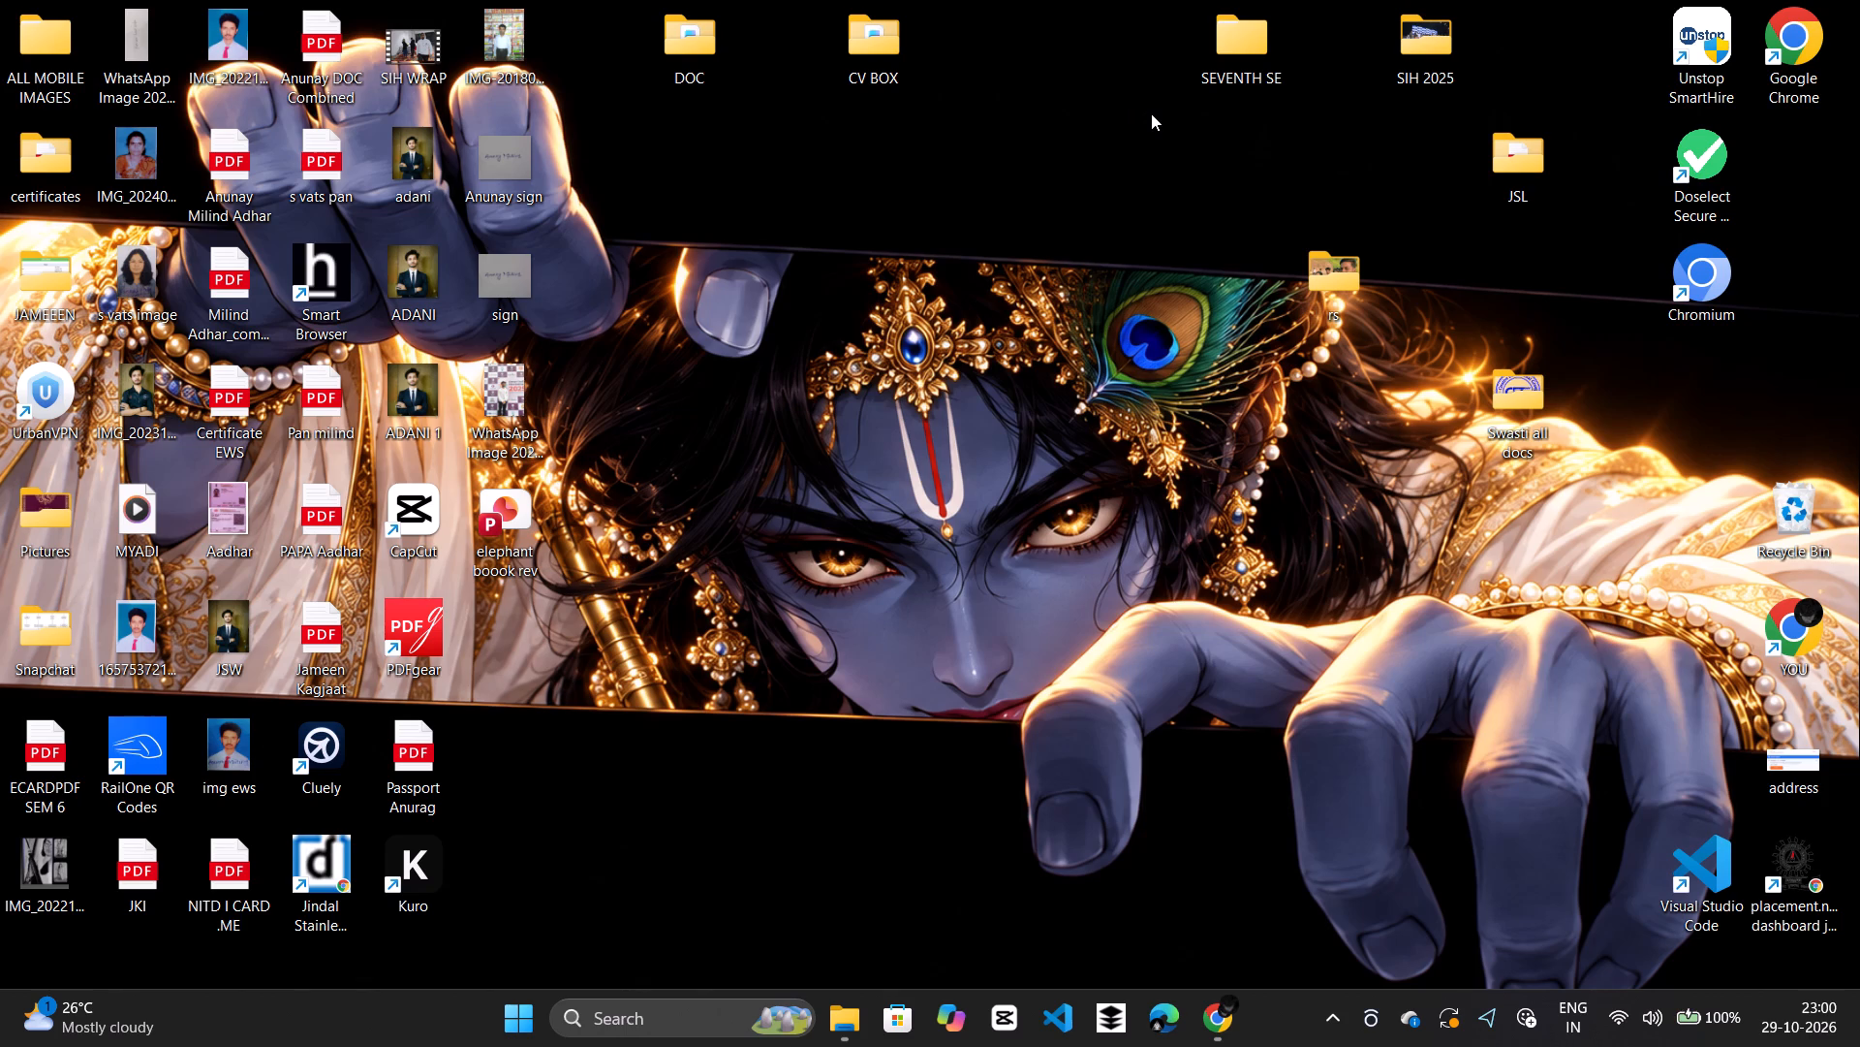
Open the Word version of the L&T CV from the desktop's DOC folder.
double_click(684, 26)
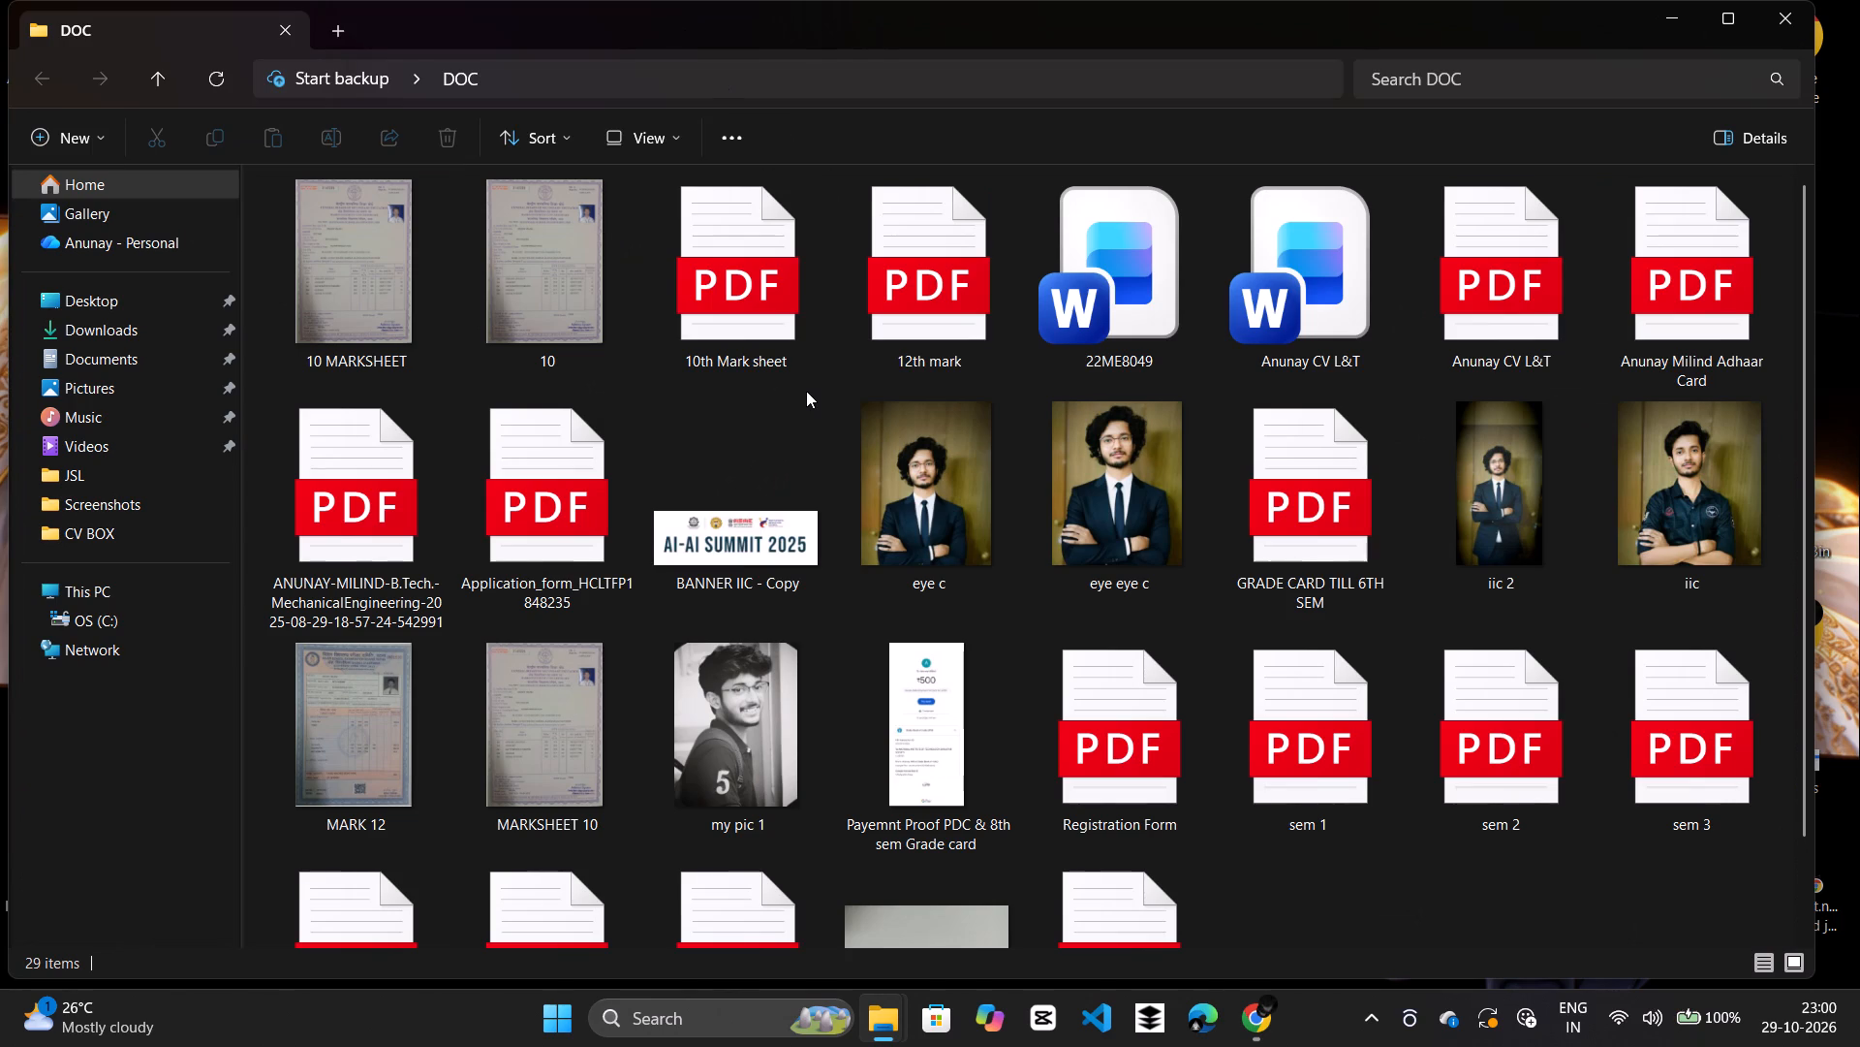
scroll(806, 391, "down", 5)
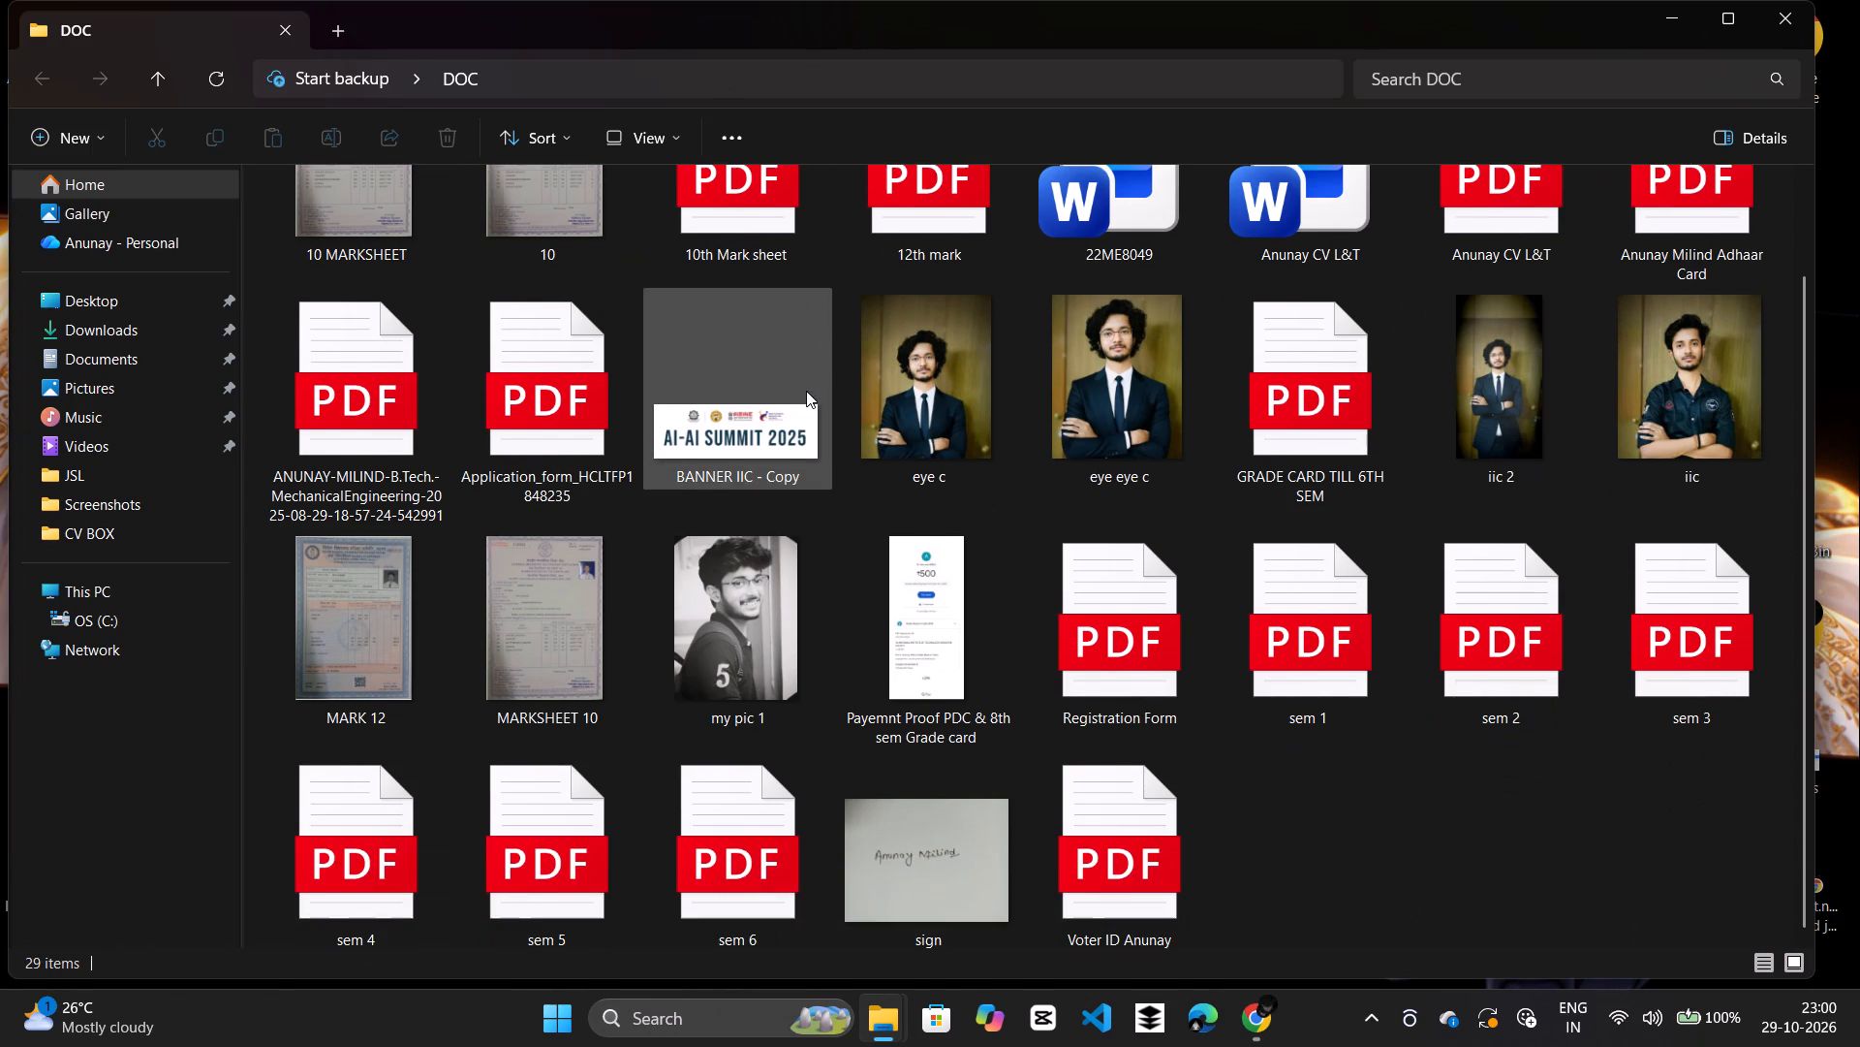
scroll(806, 391, "up", 3)
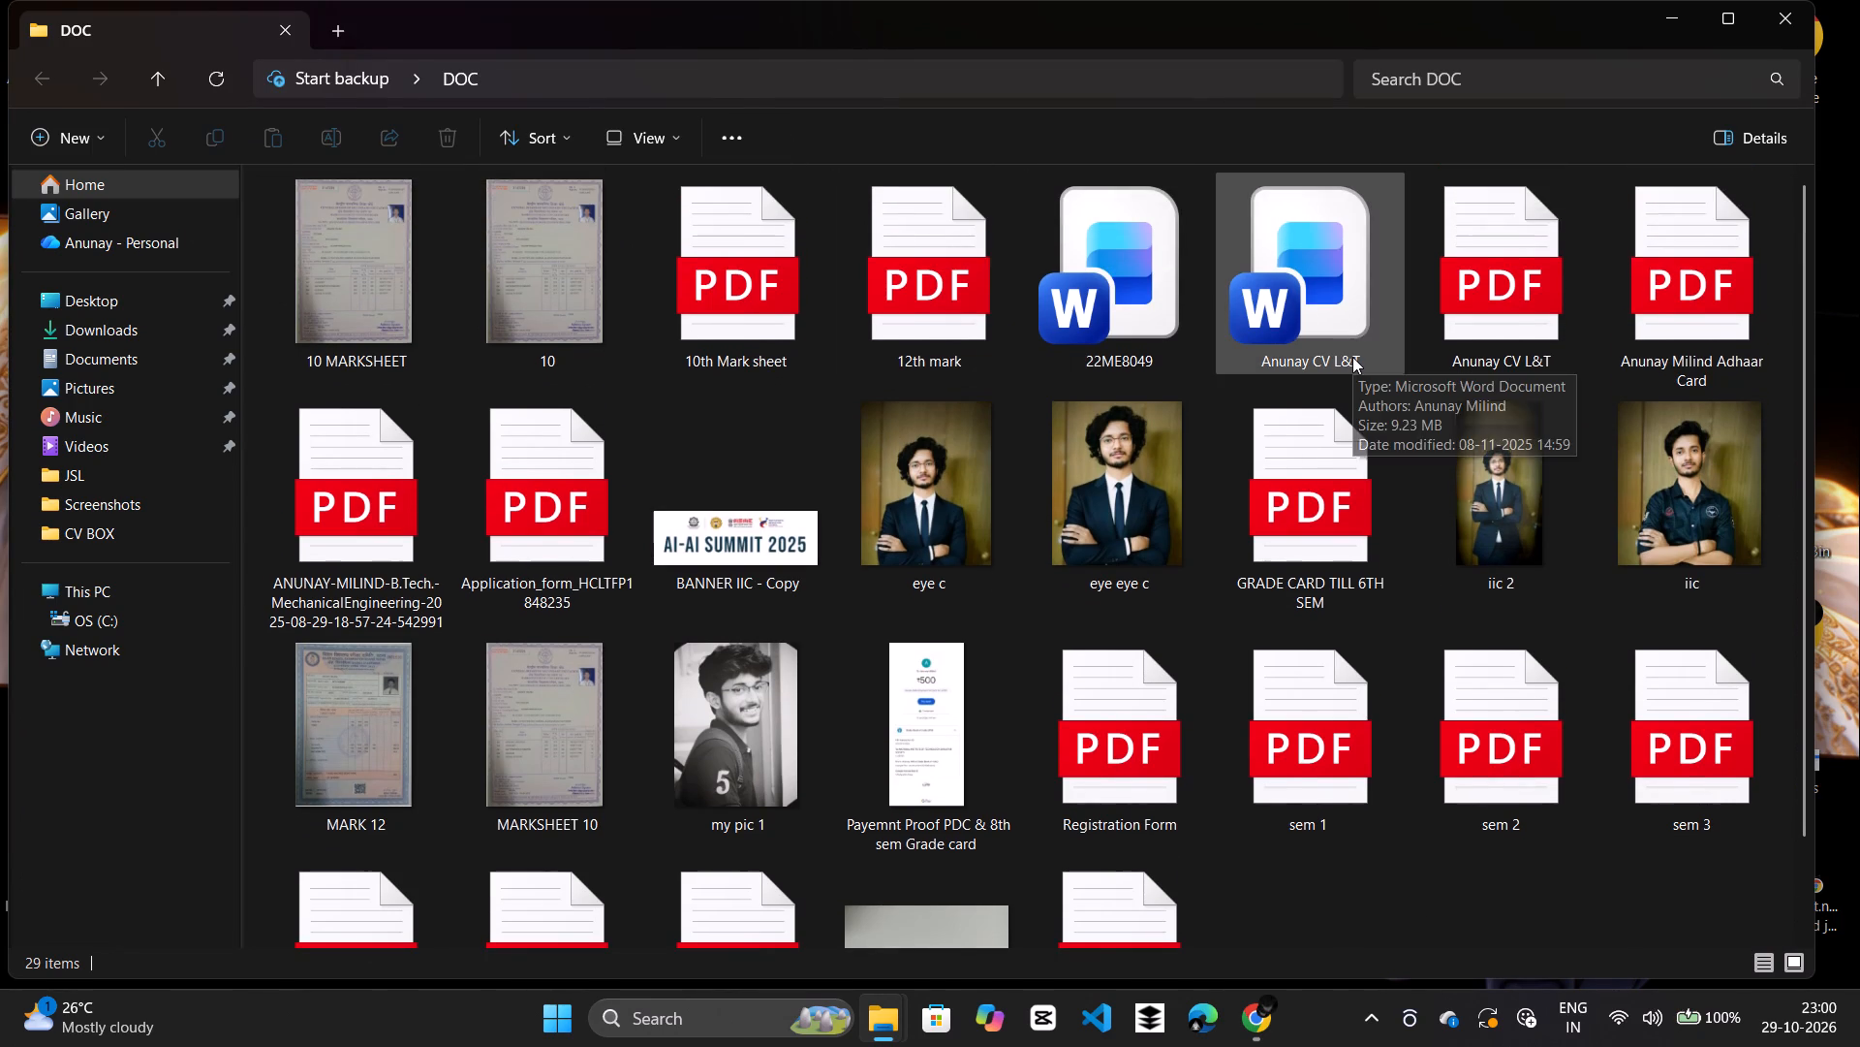
double_click(1352, 357)
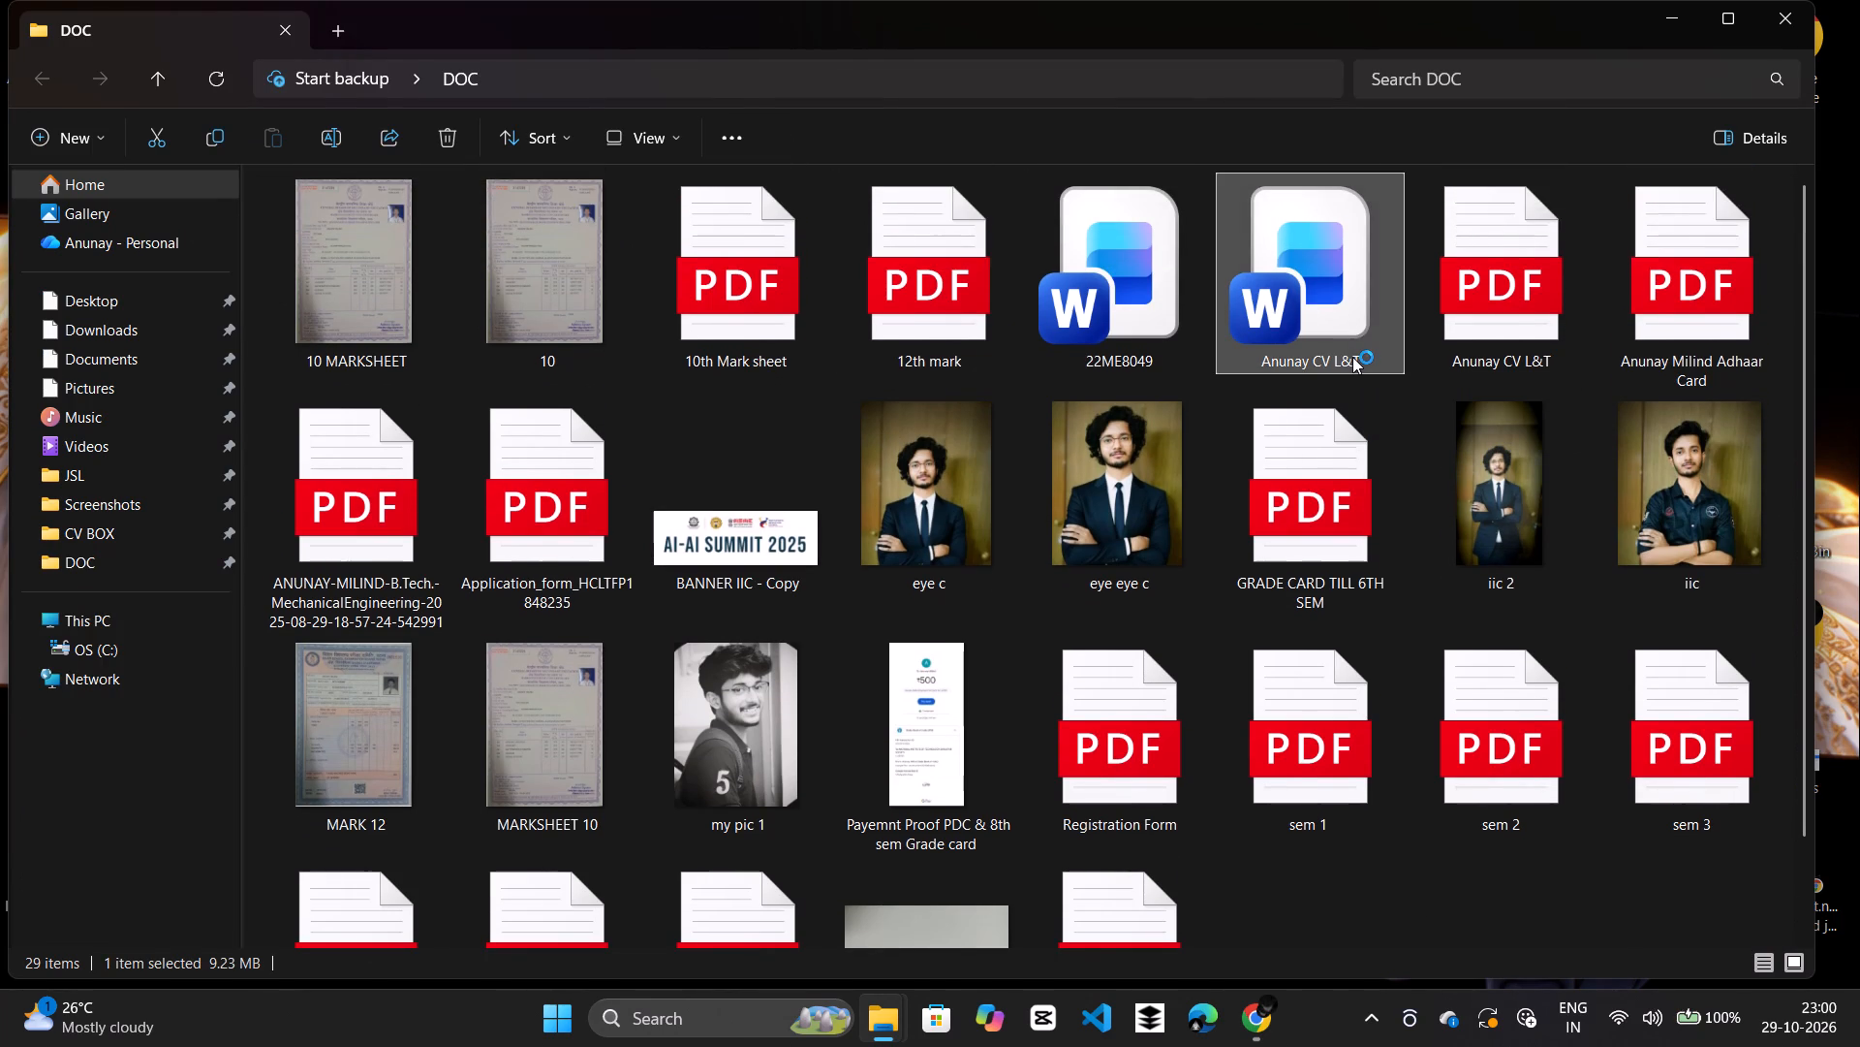
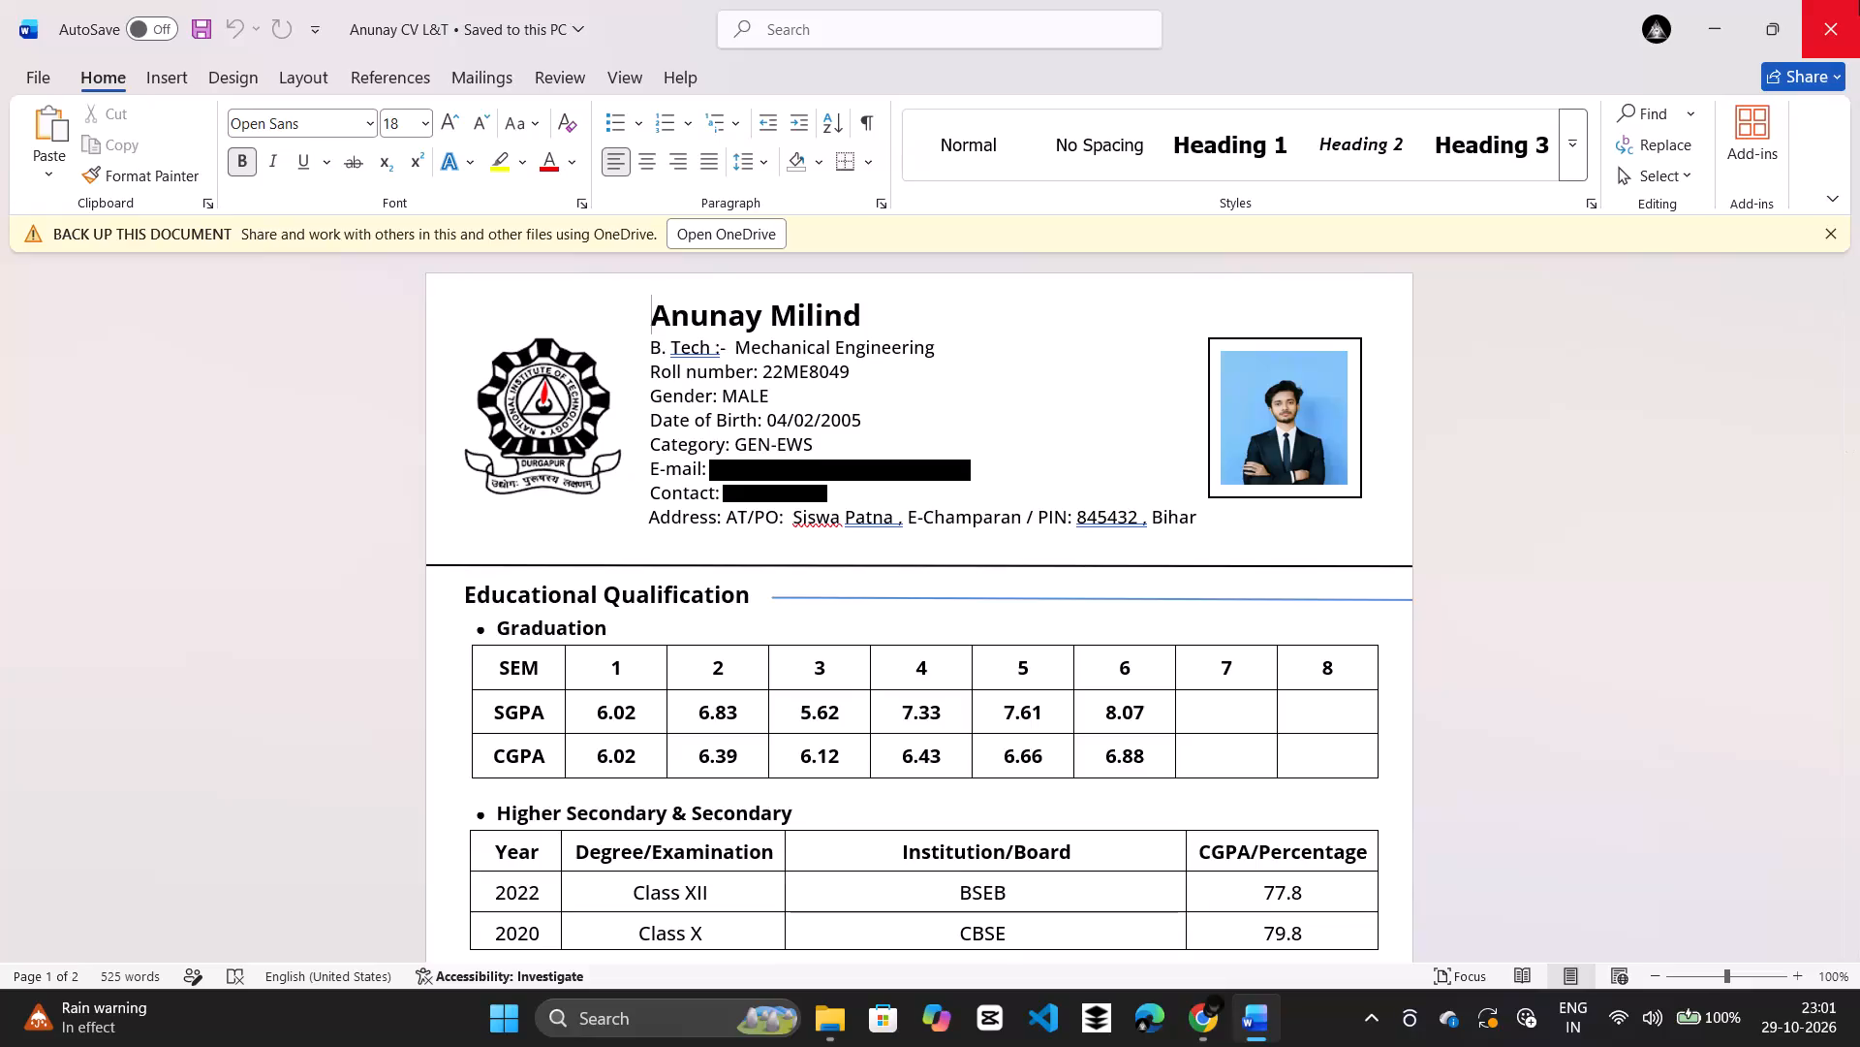
Close the L&T CV document and the DOC folder window to return to the desktop.
left_click(1859, 0)
scroll(1093, 423, "down", 3)
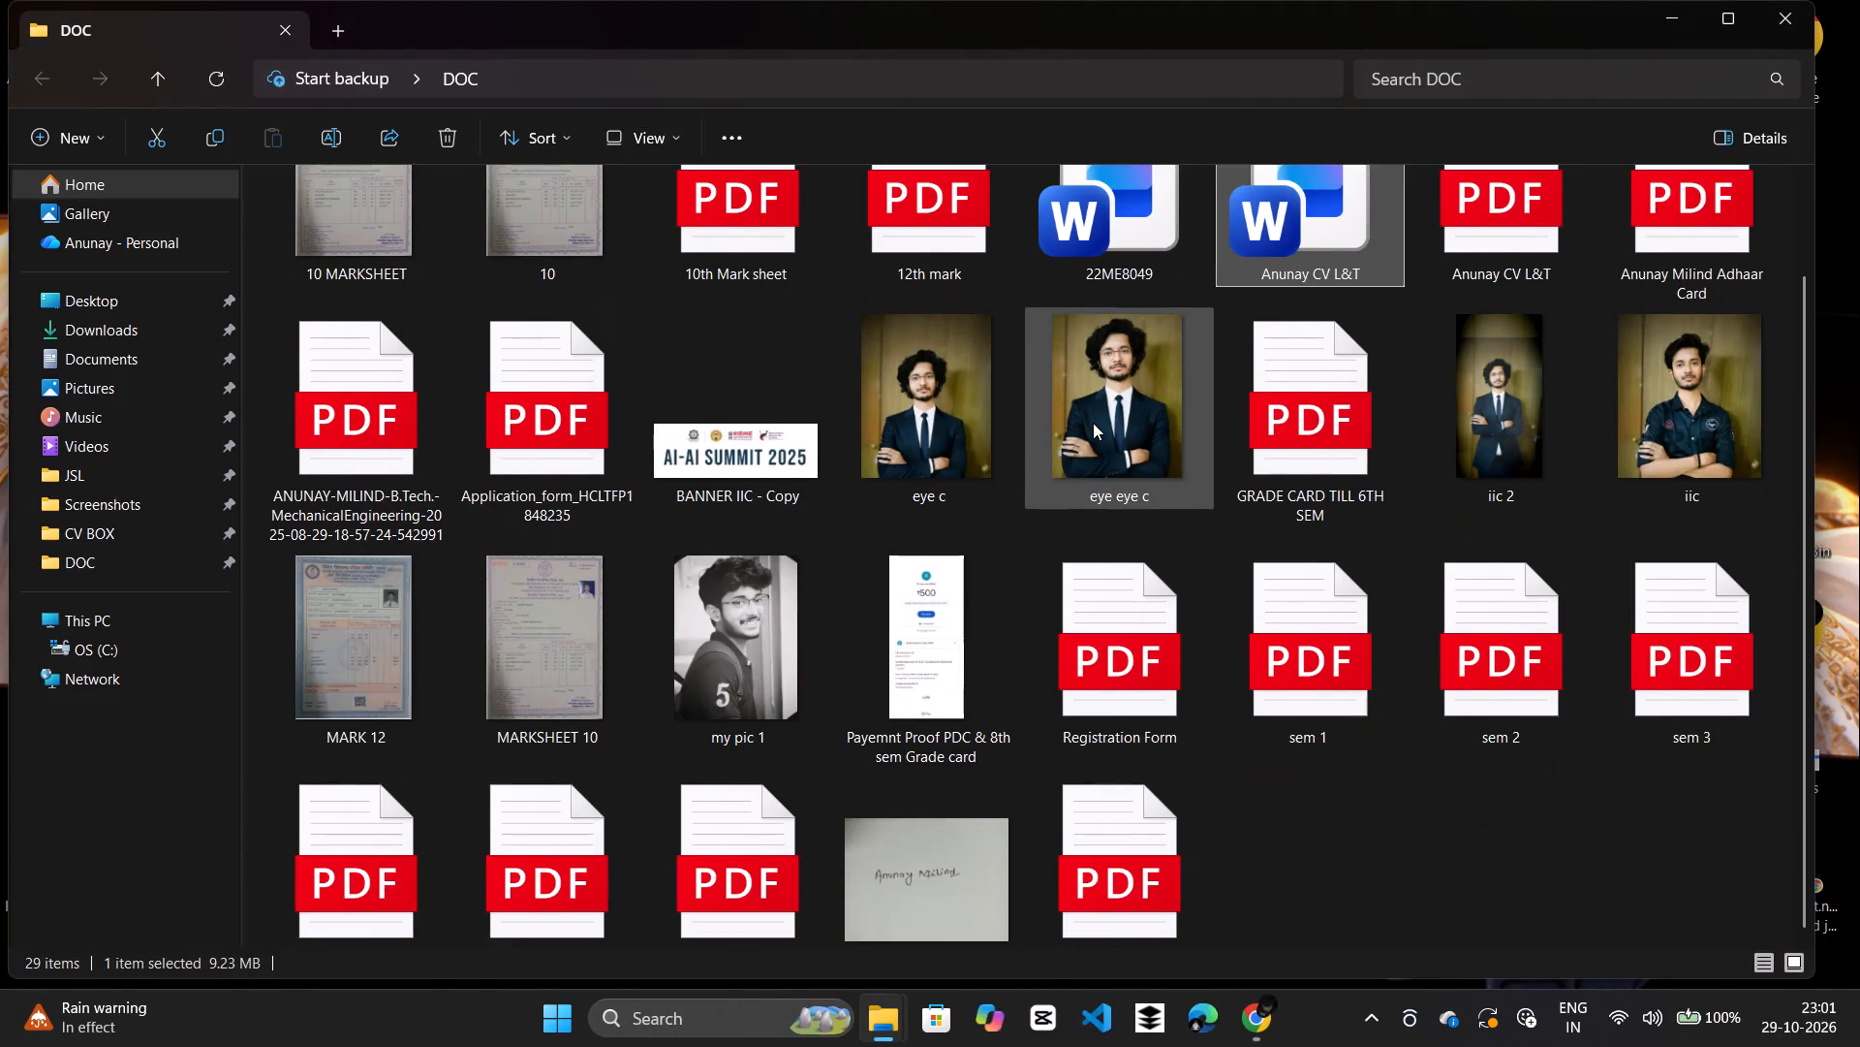
left_click(1768, 26)
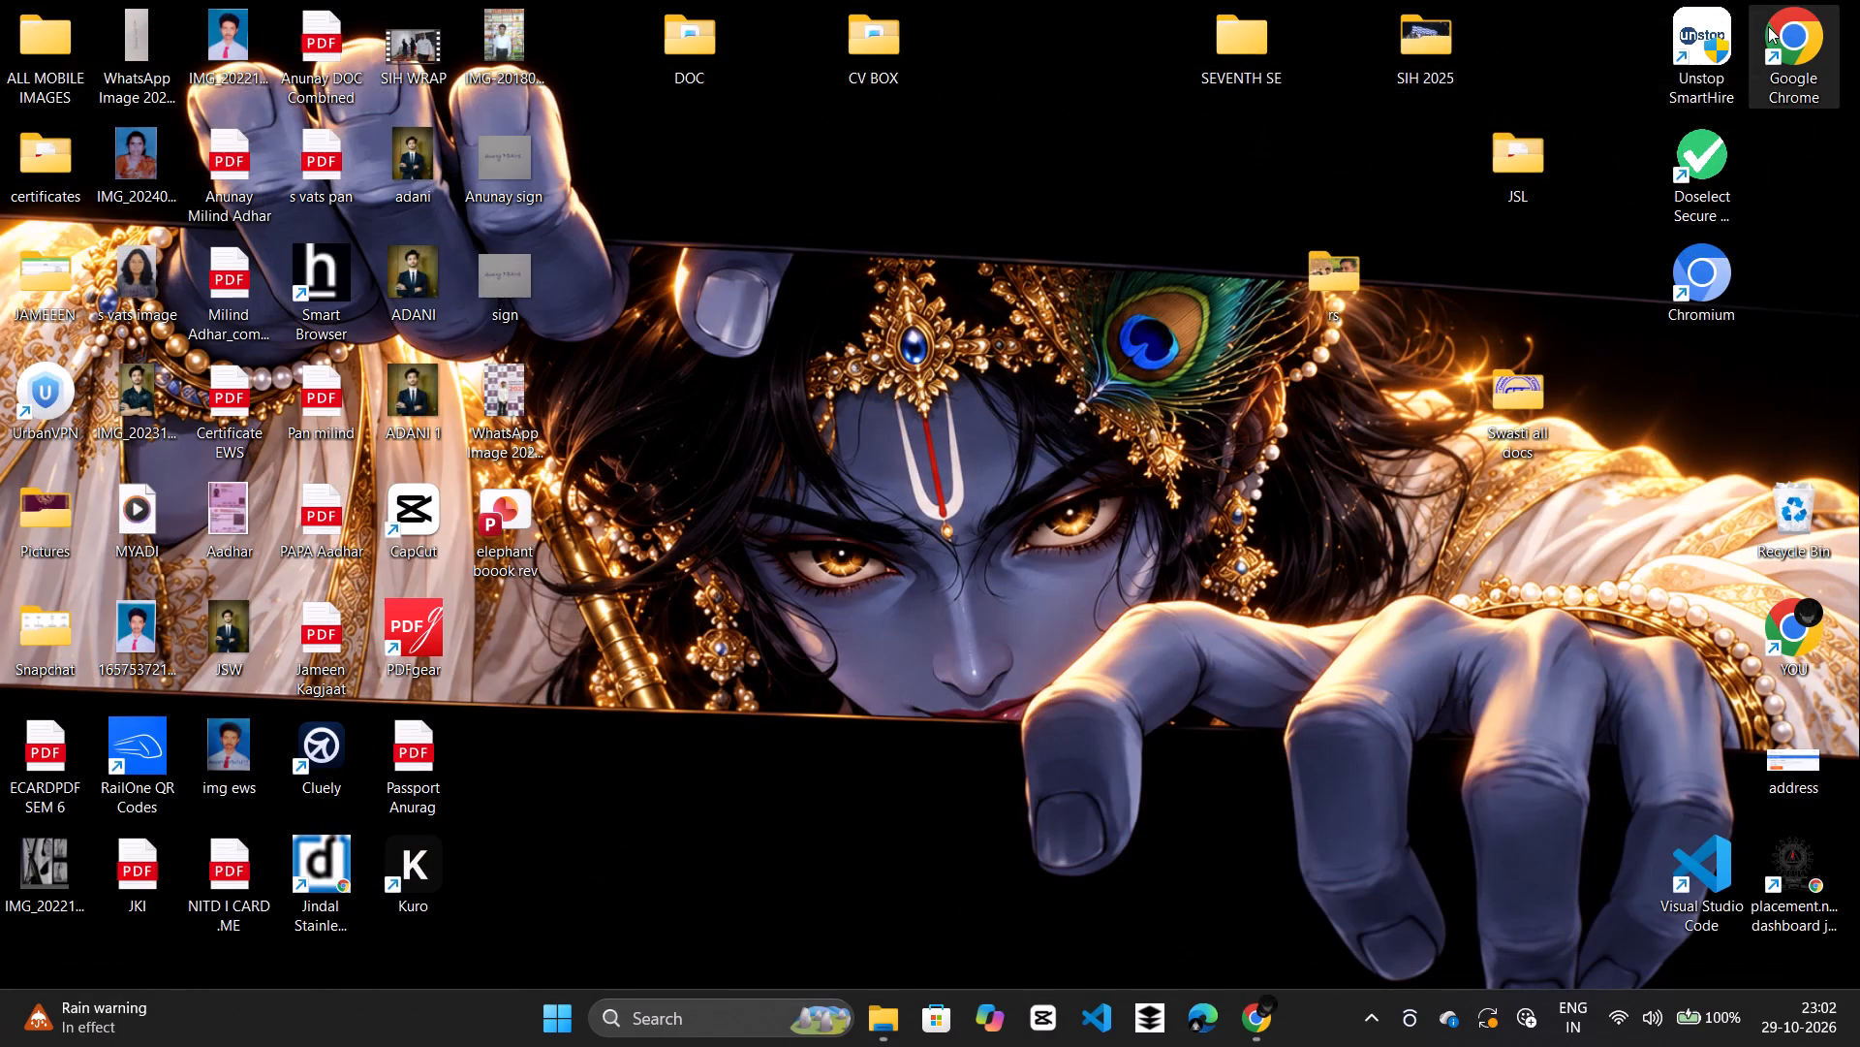
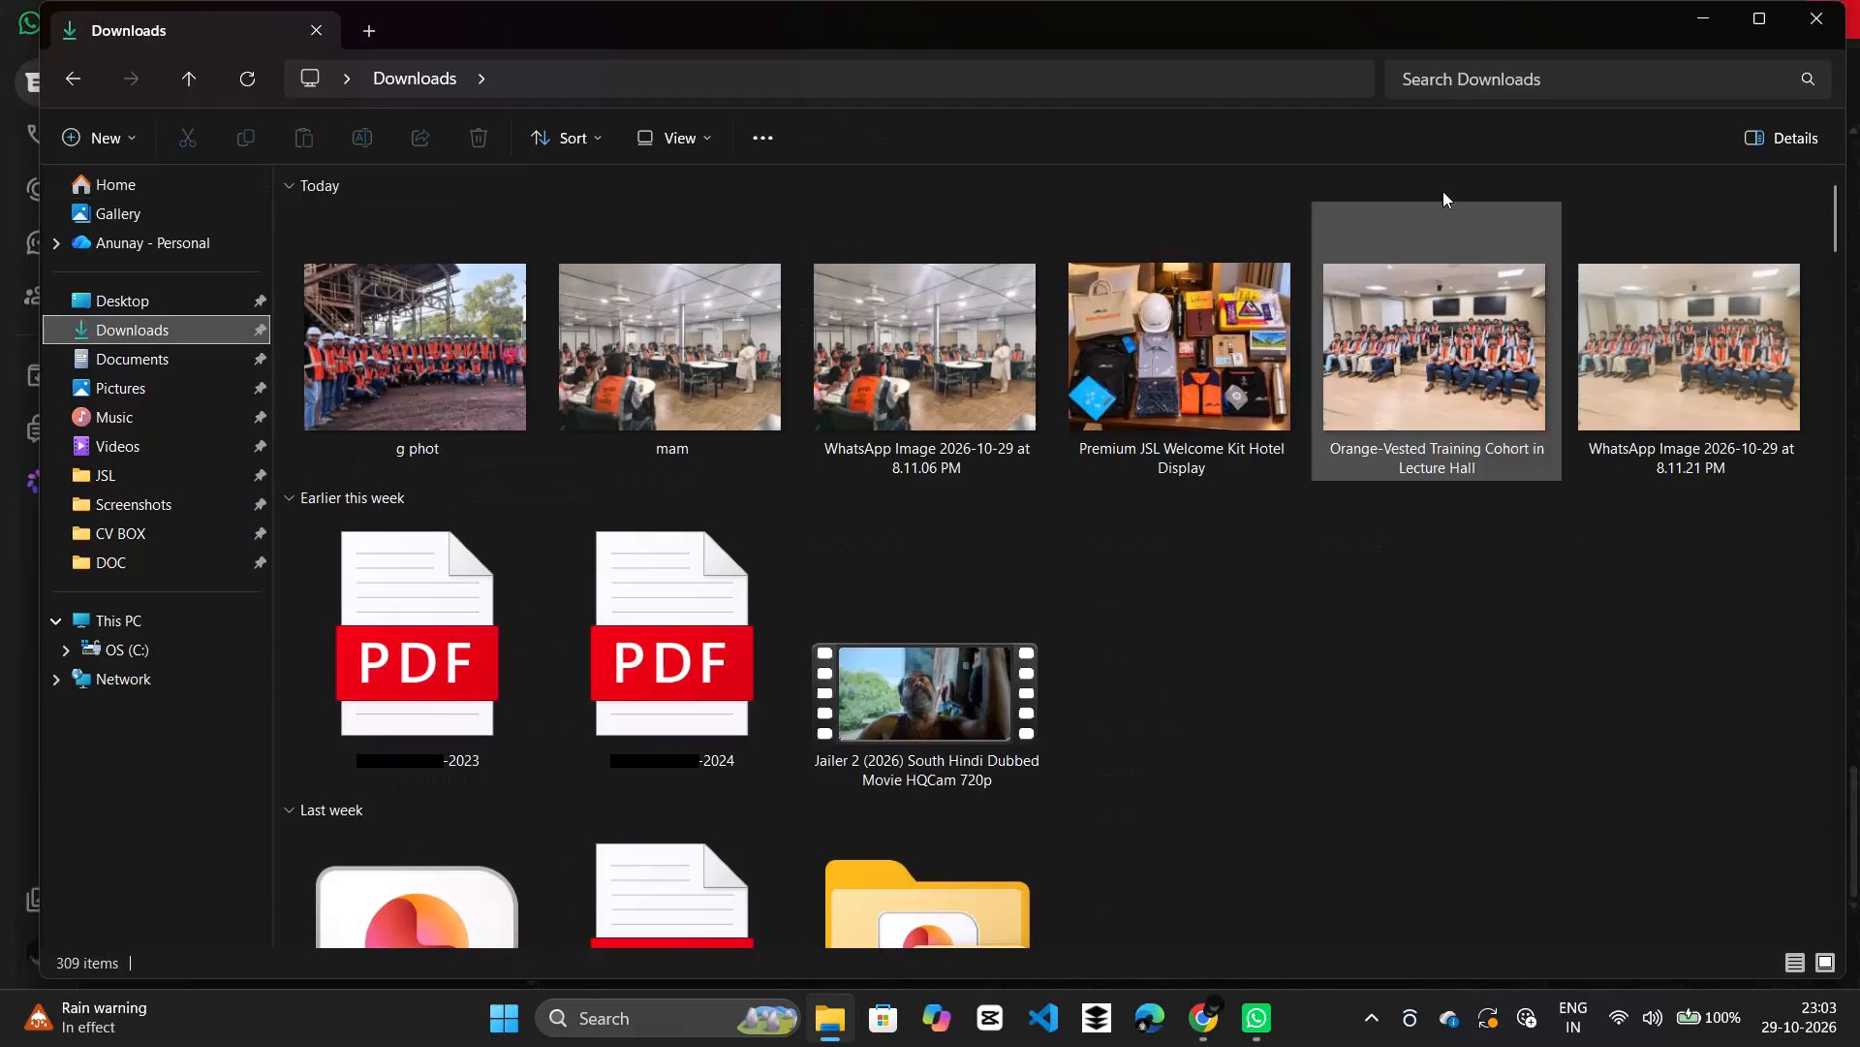
Search the Downloads folder for "jsl" and open the personally named JSL PDF dated 01-06-2026.
left_click(1556, 82)
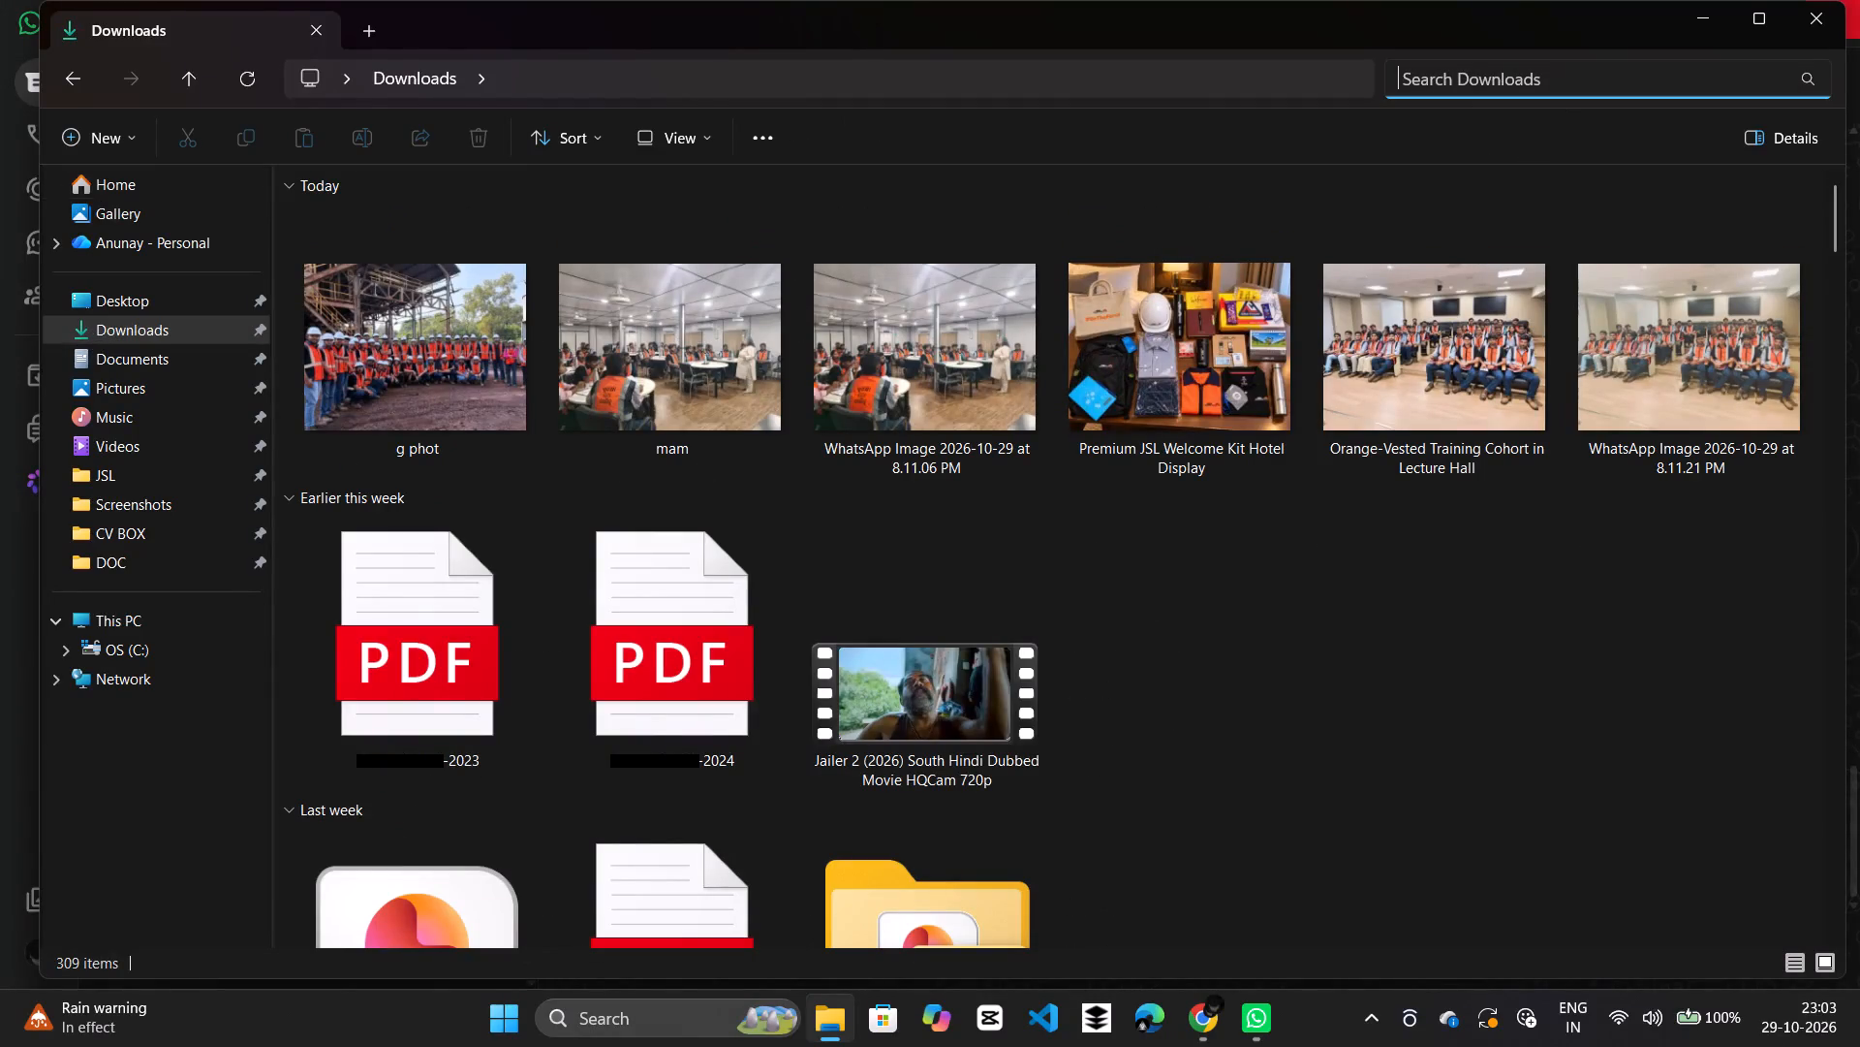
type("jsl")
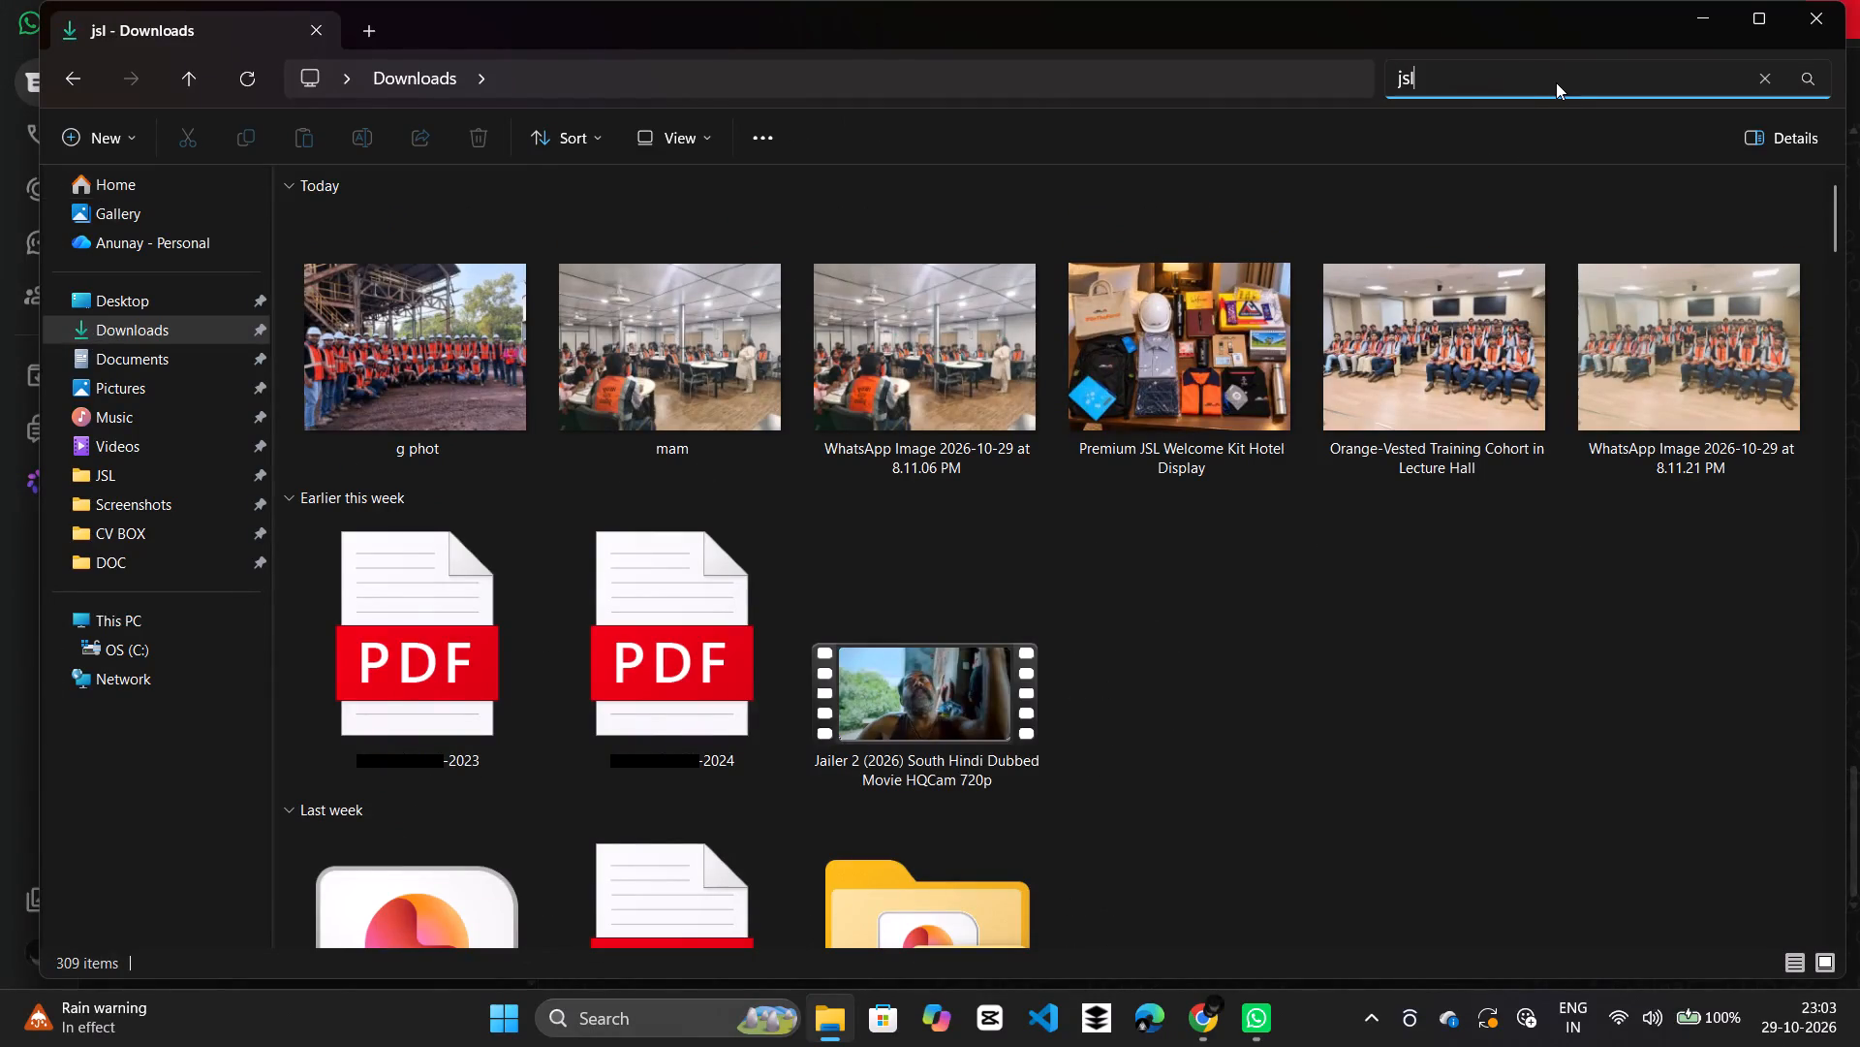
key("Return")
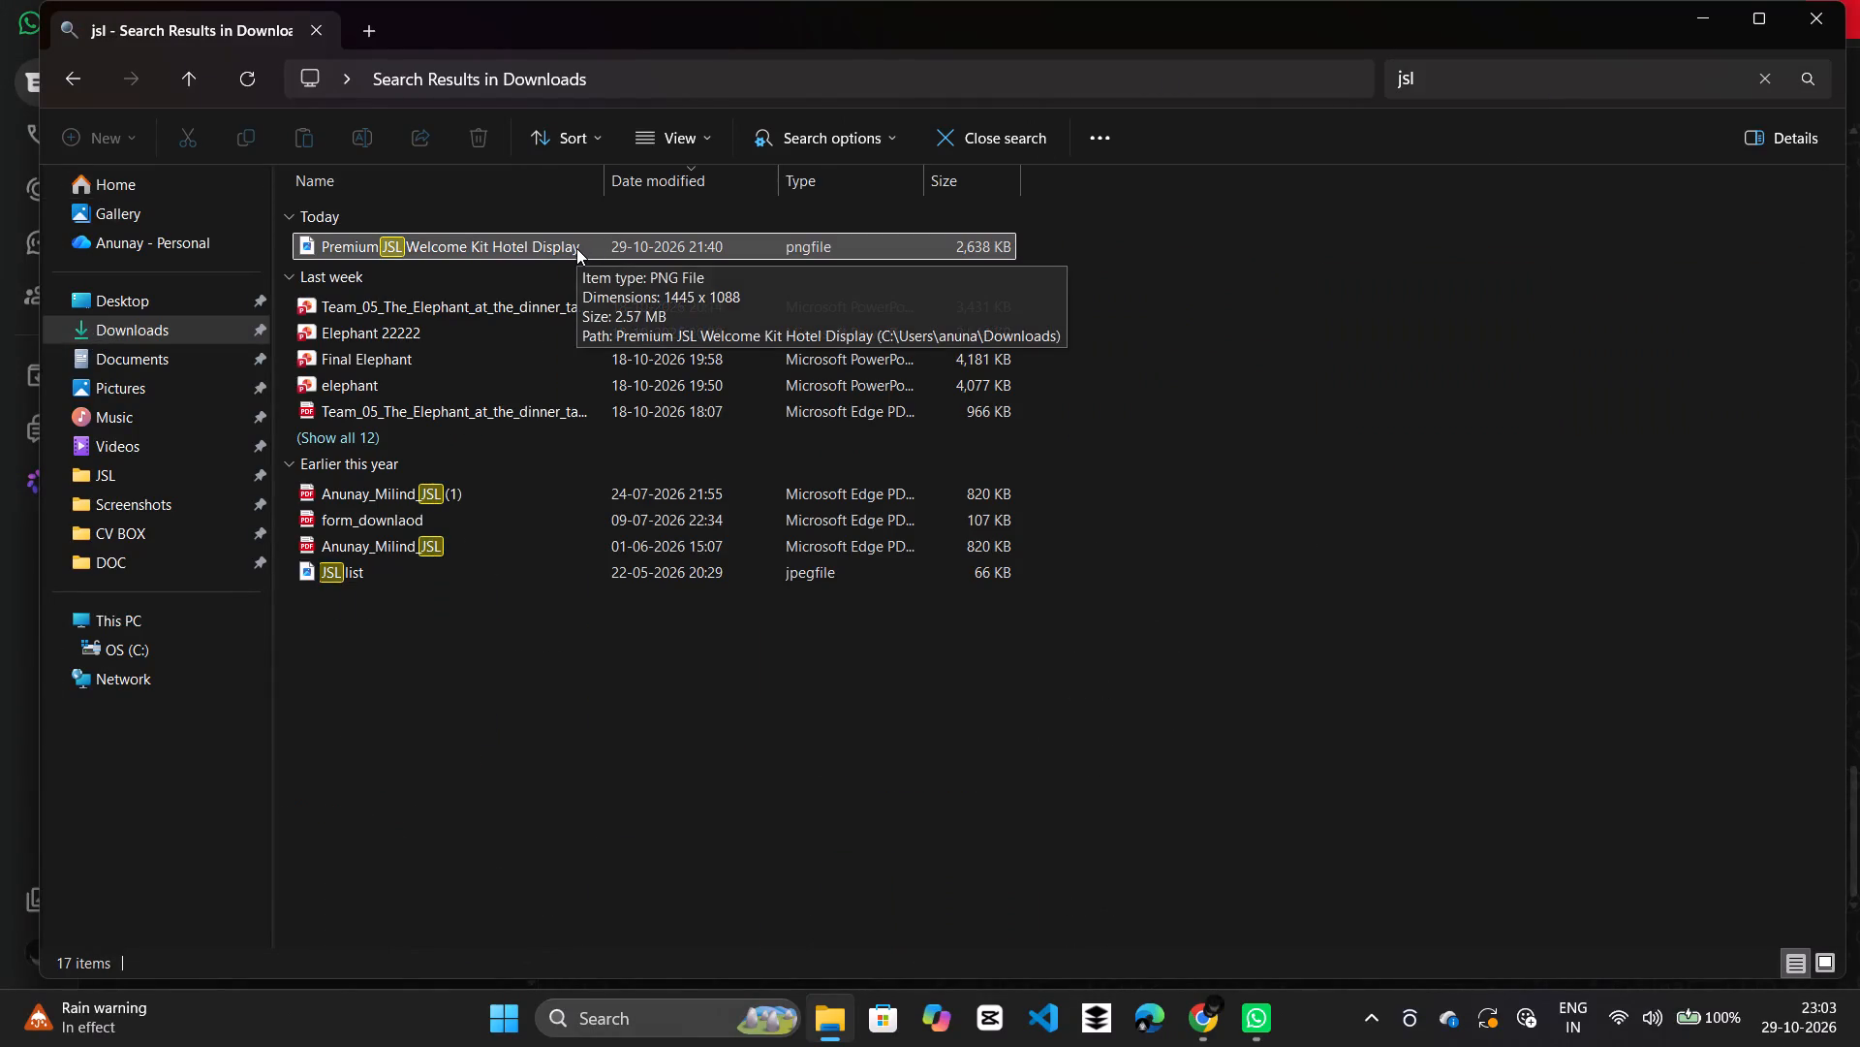
double_click(433, 548)
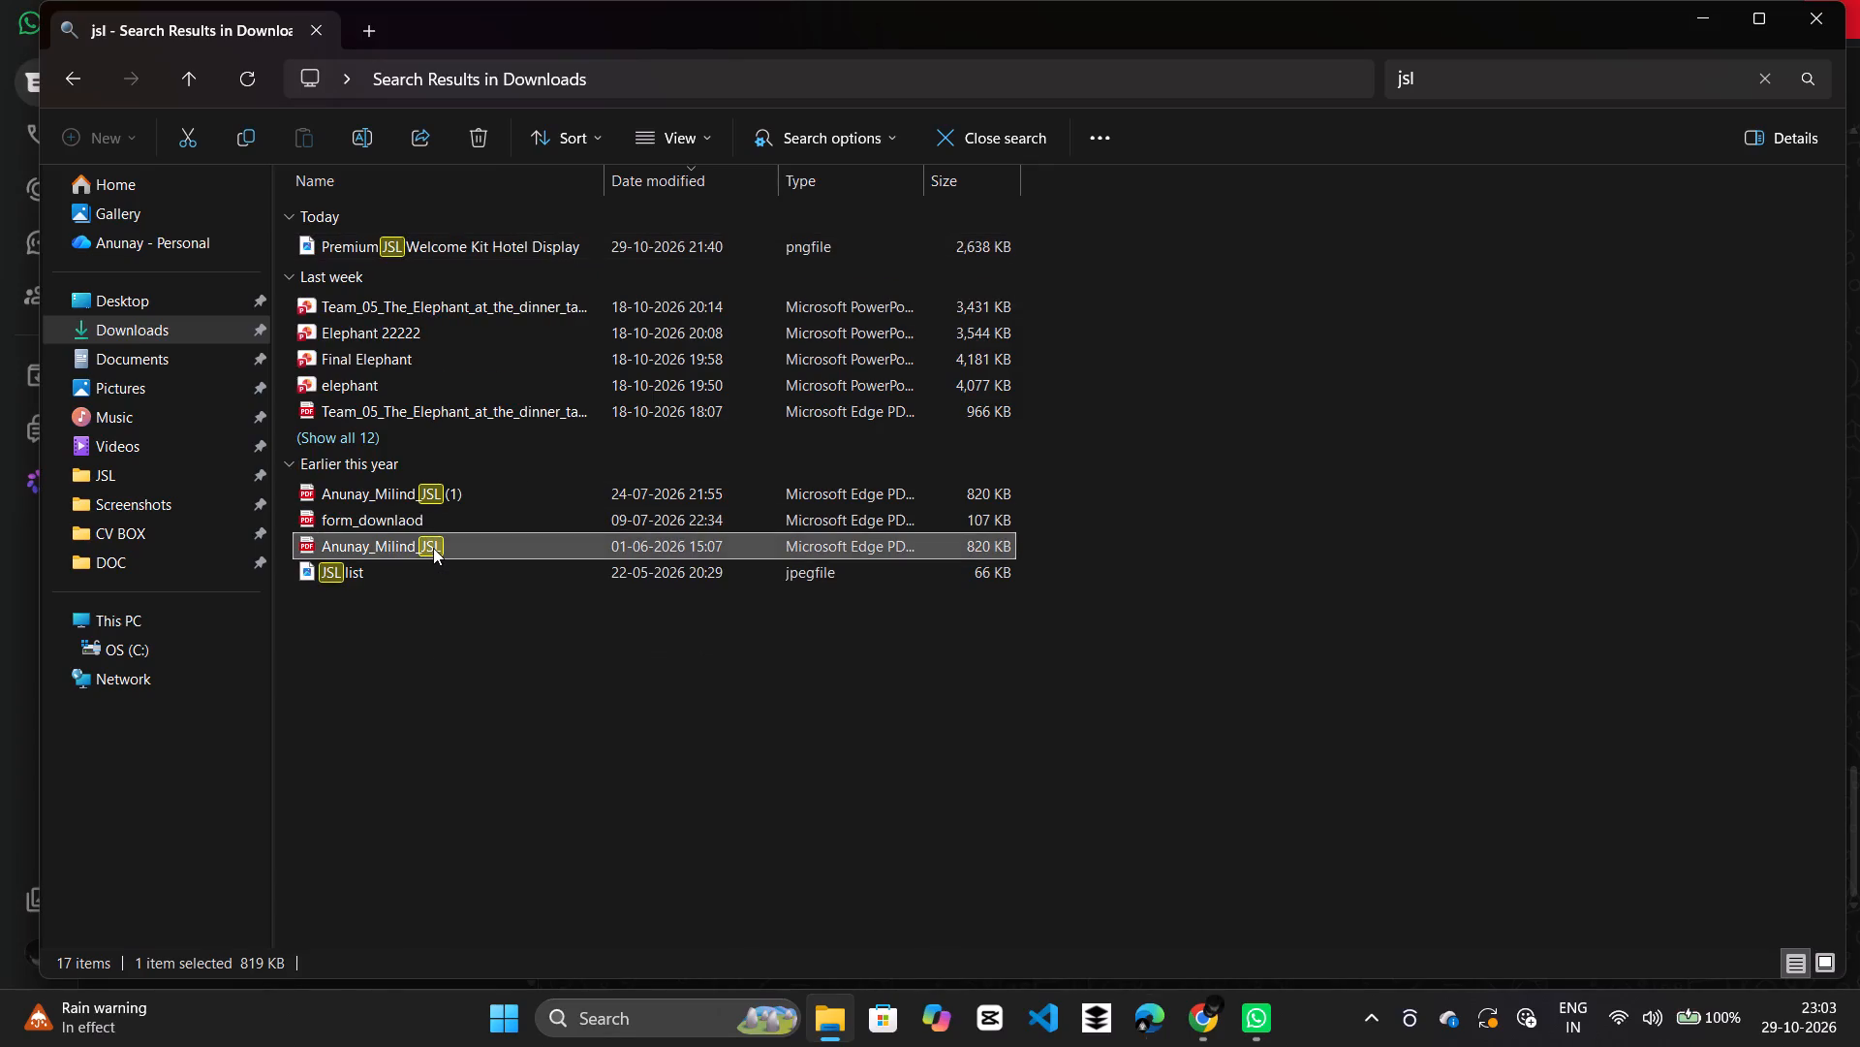
Skim the JSL CV PDF dated 01-06-2026 from the Downloads search results and close it.
scroll(878, 518, "down", 2)
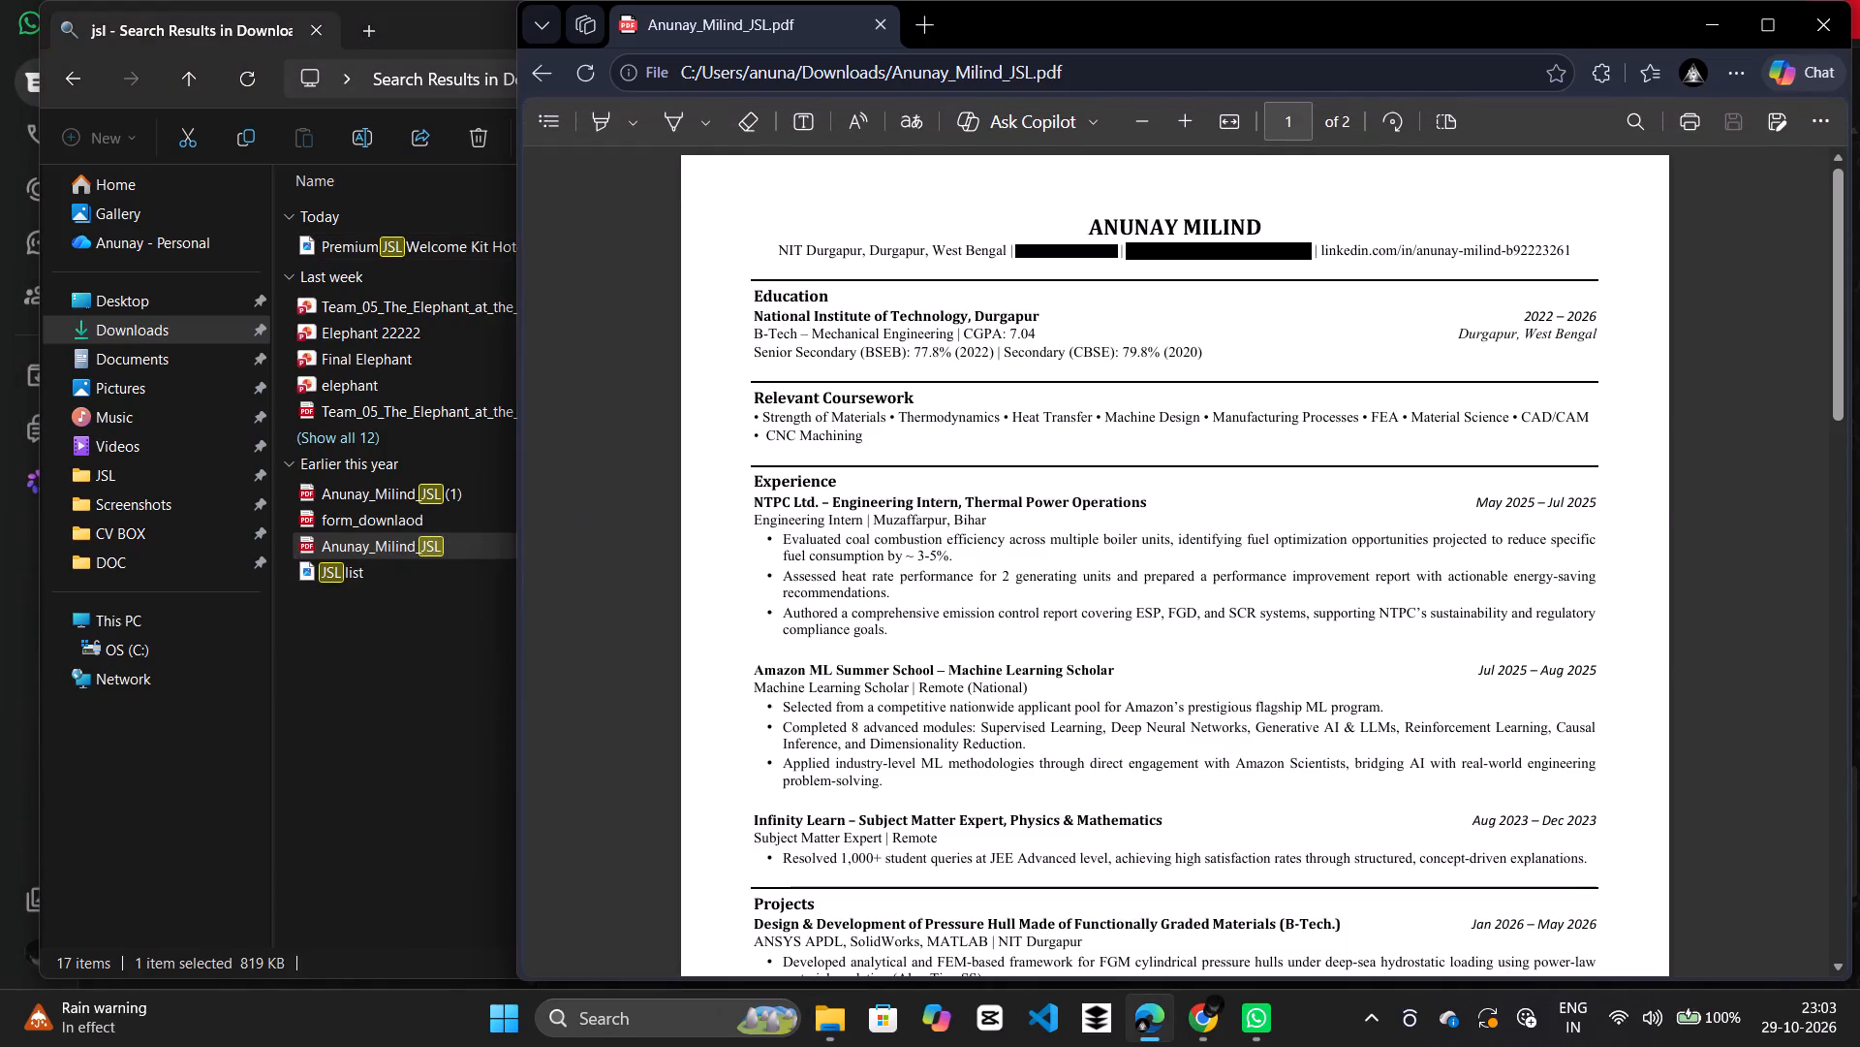
scroll(878, 518, "down", 4)
left_click(882, 31)
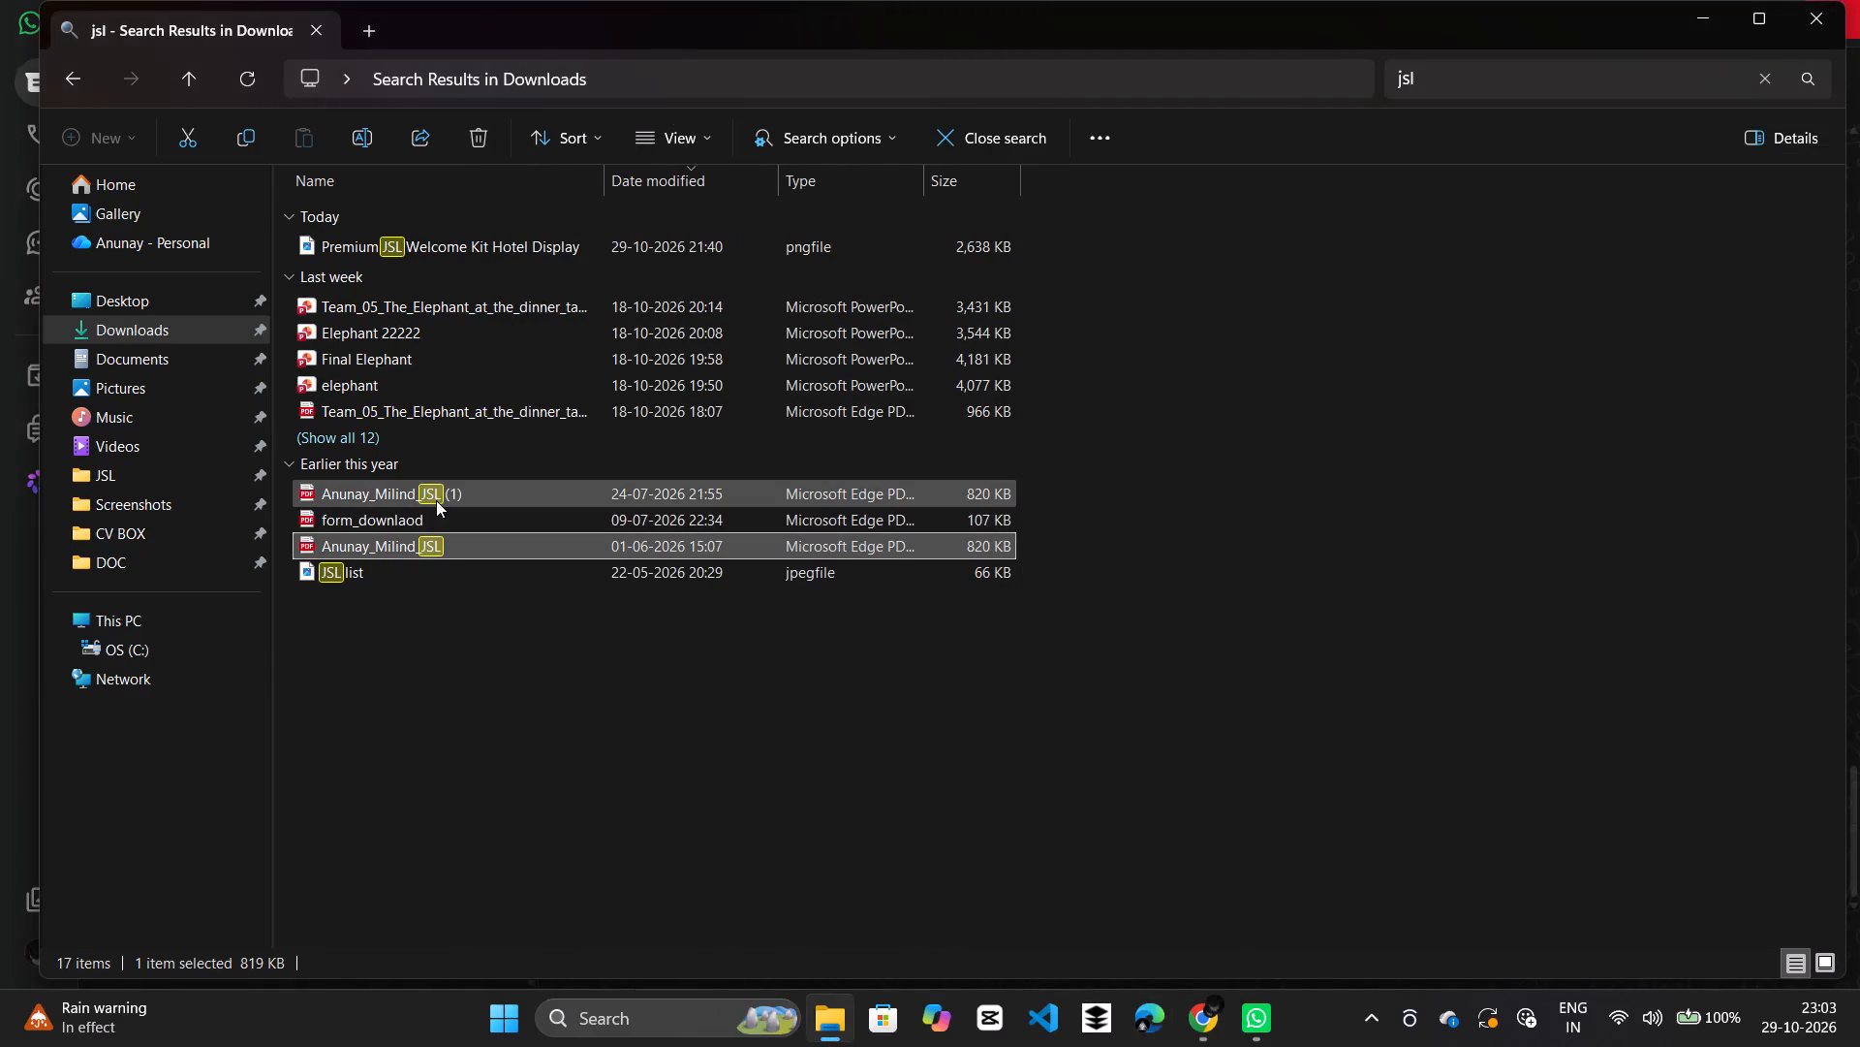
Open the duplicate JSL CV PDF marked (1) from the Downloads search results, skim it and close it.
double_click(436, 500)
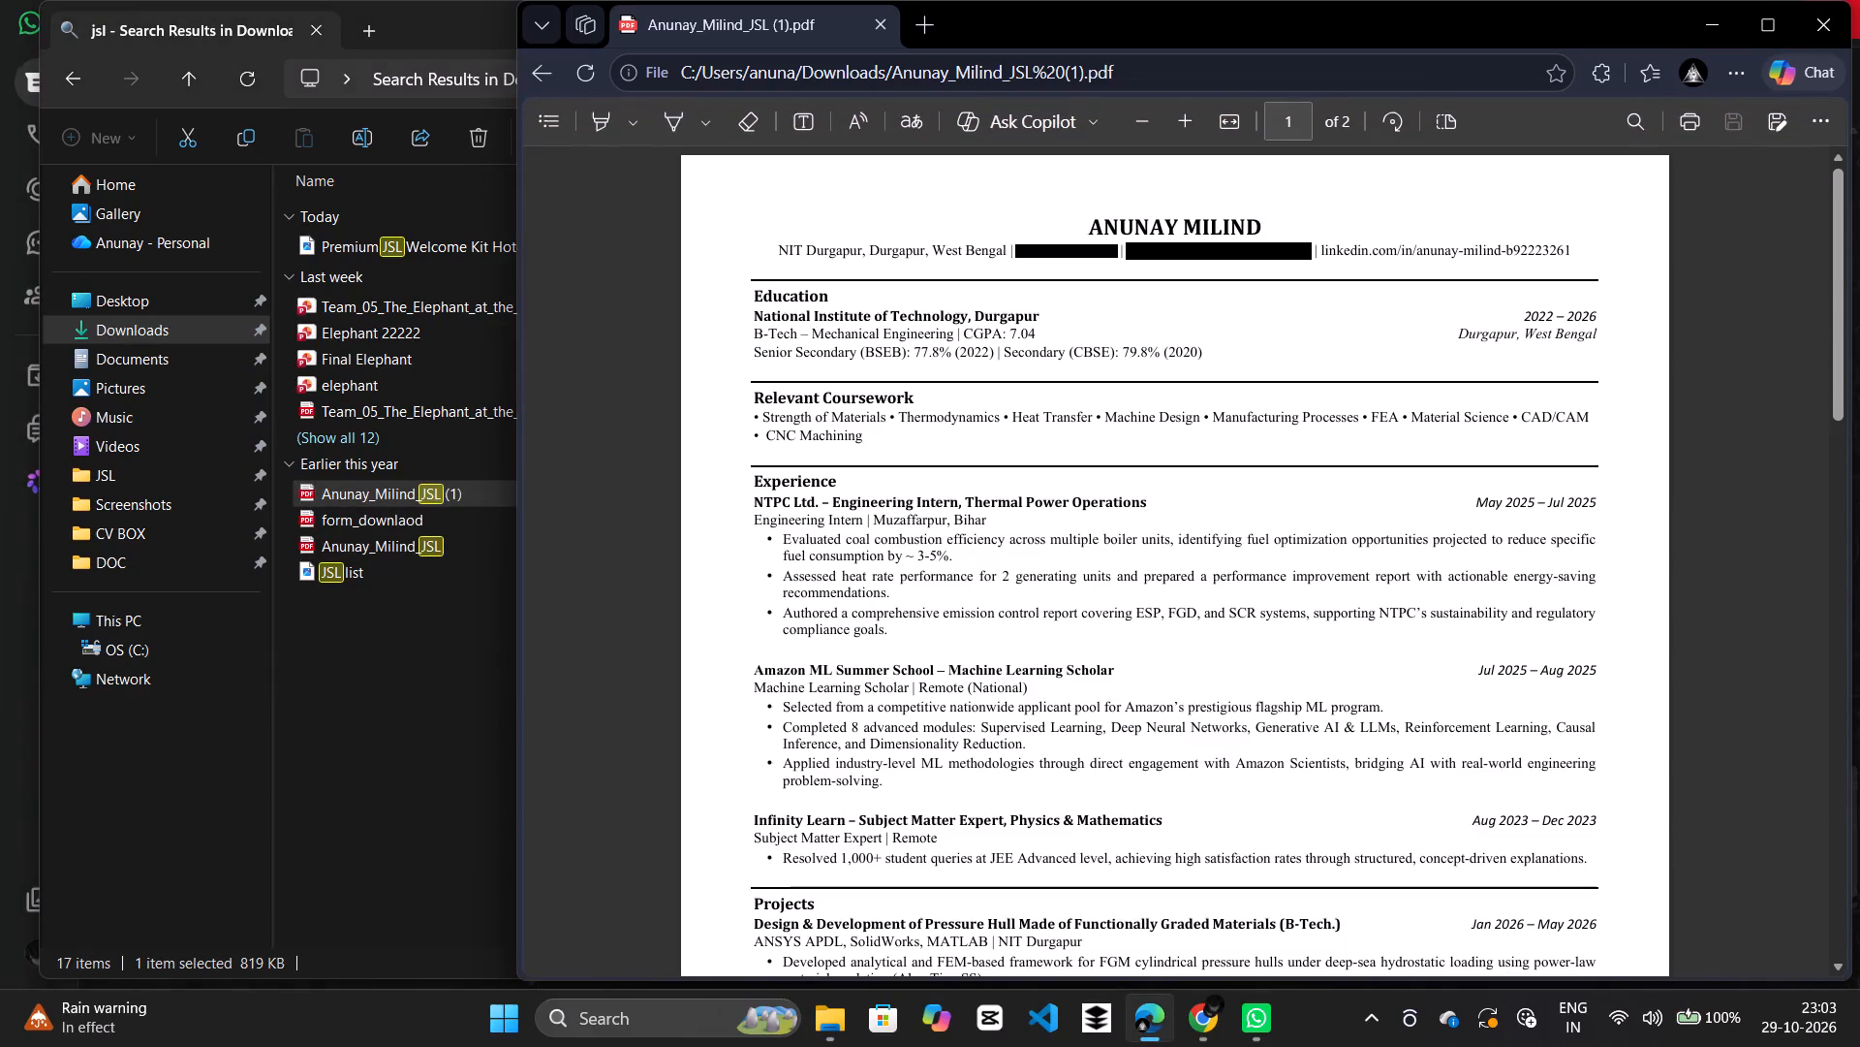
scroll(889, 548, "down", 5)
scroll(889, 548, "up", 7)
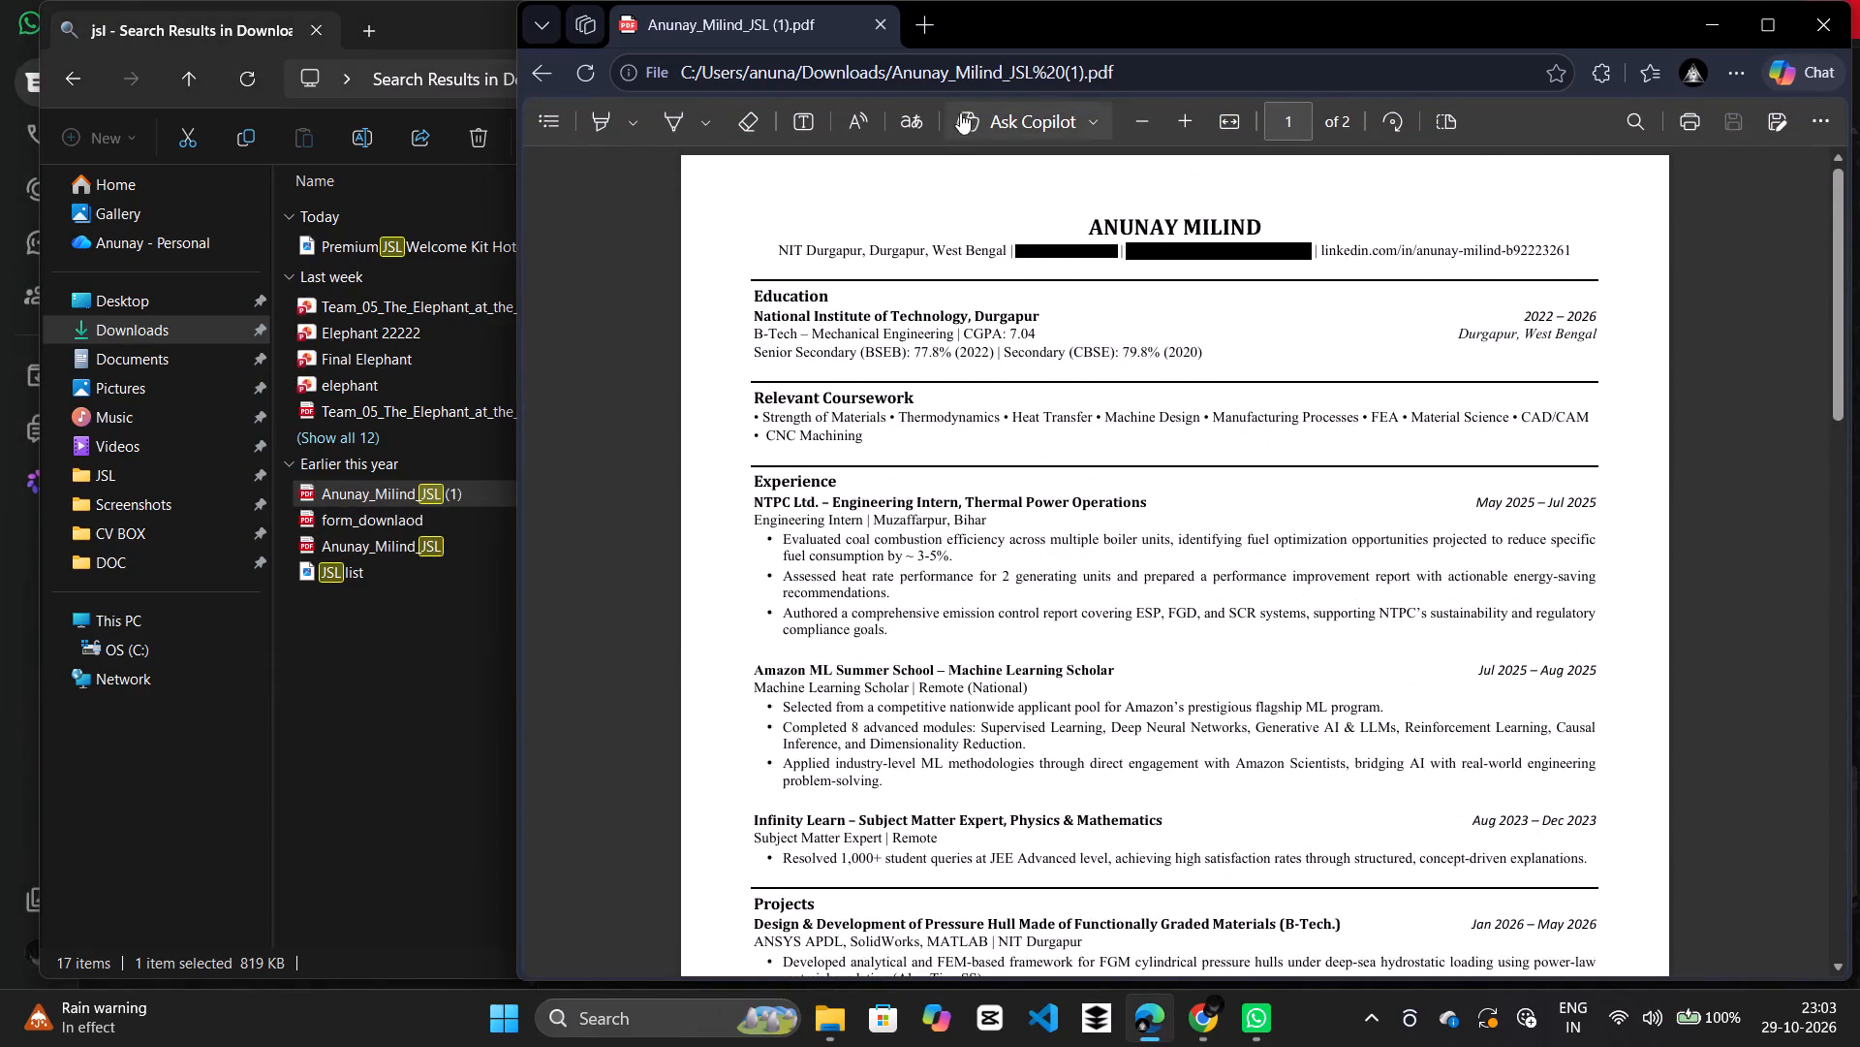
left_click(882, 20)
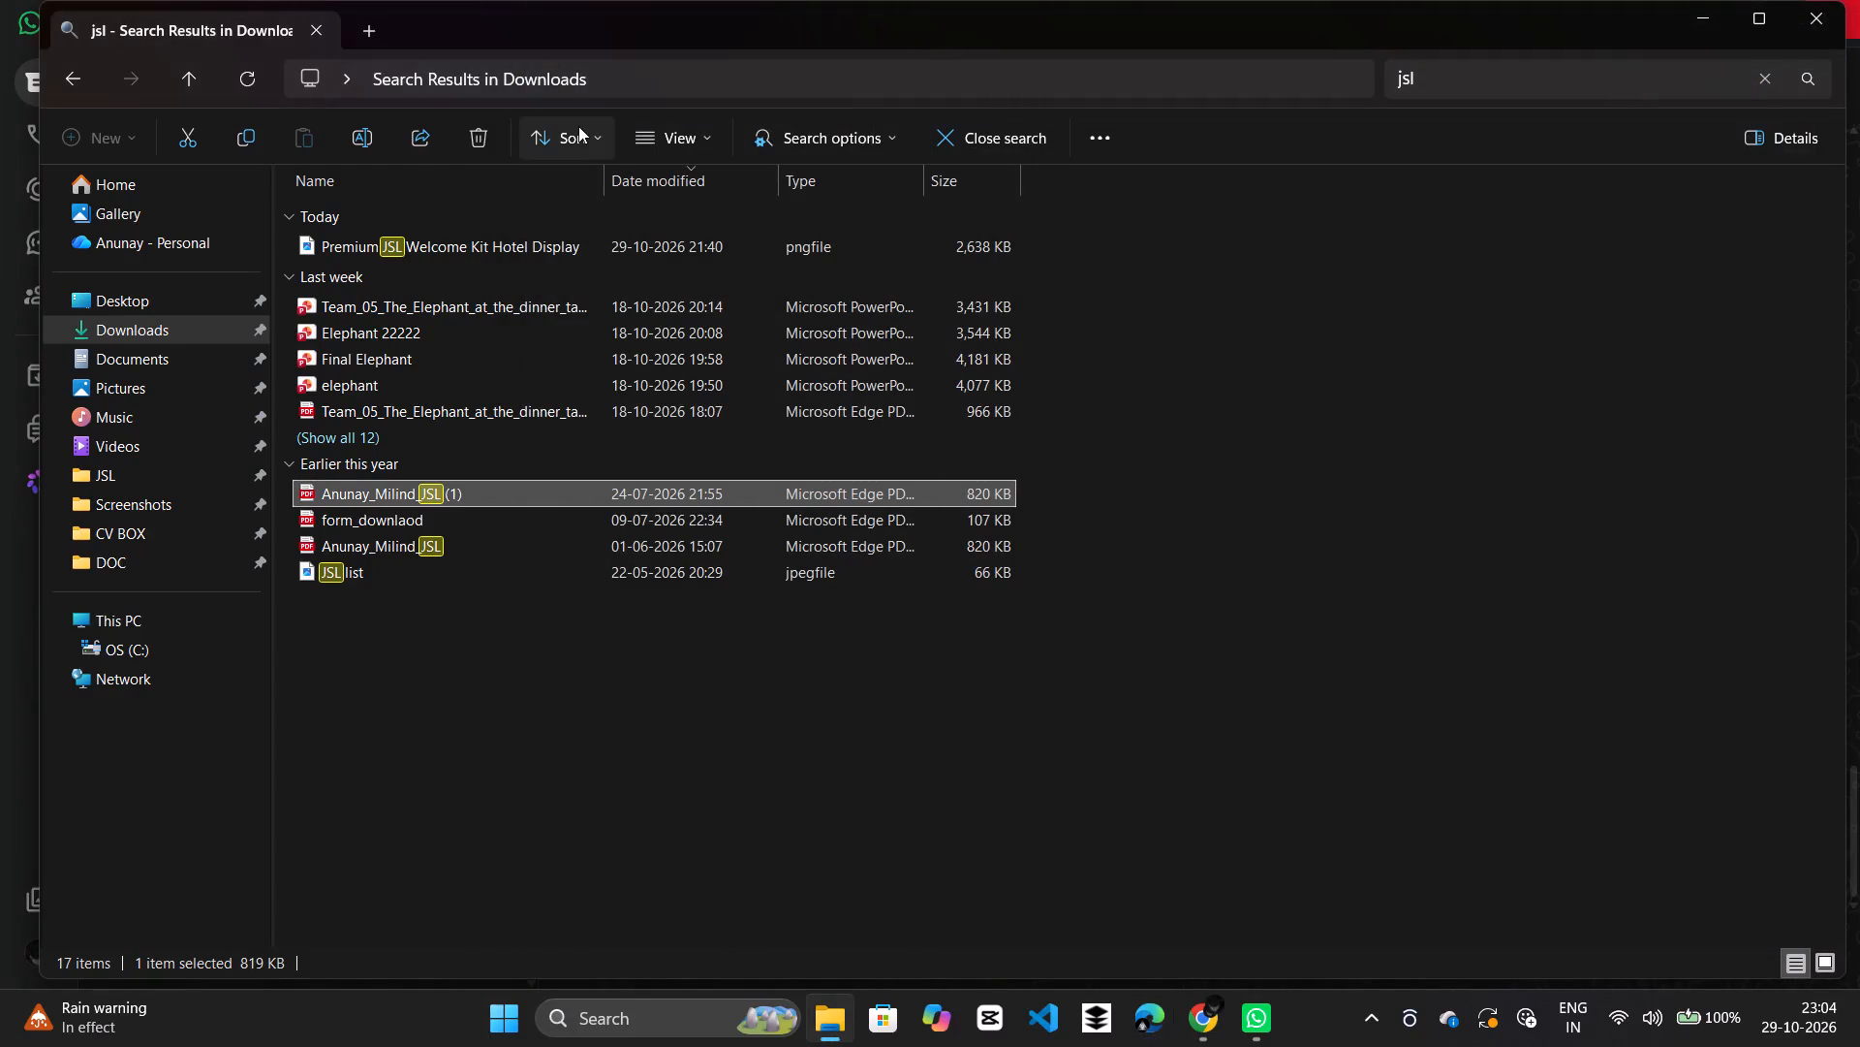
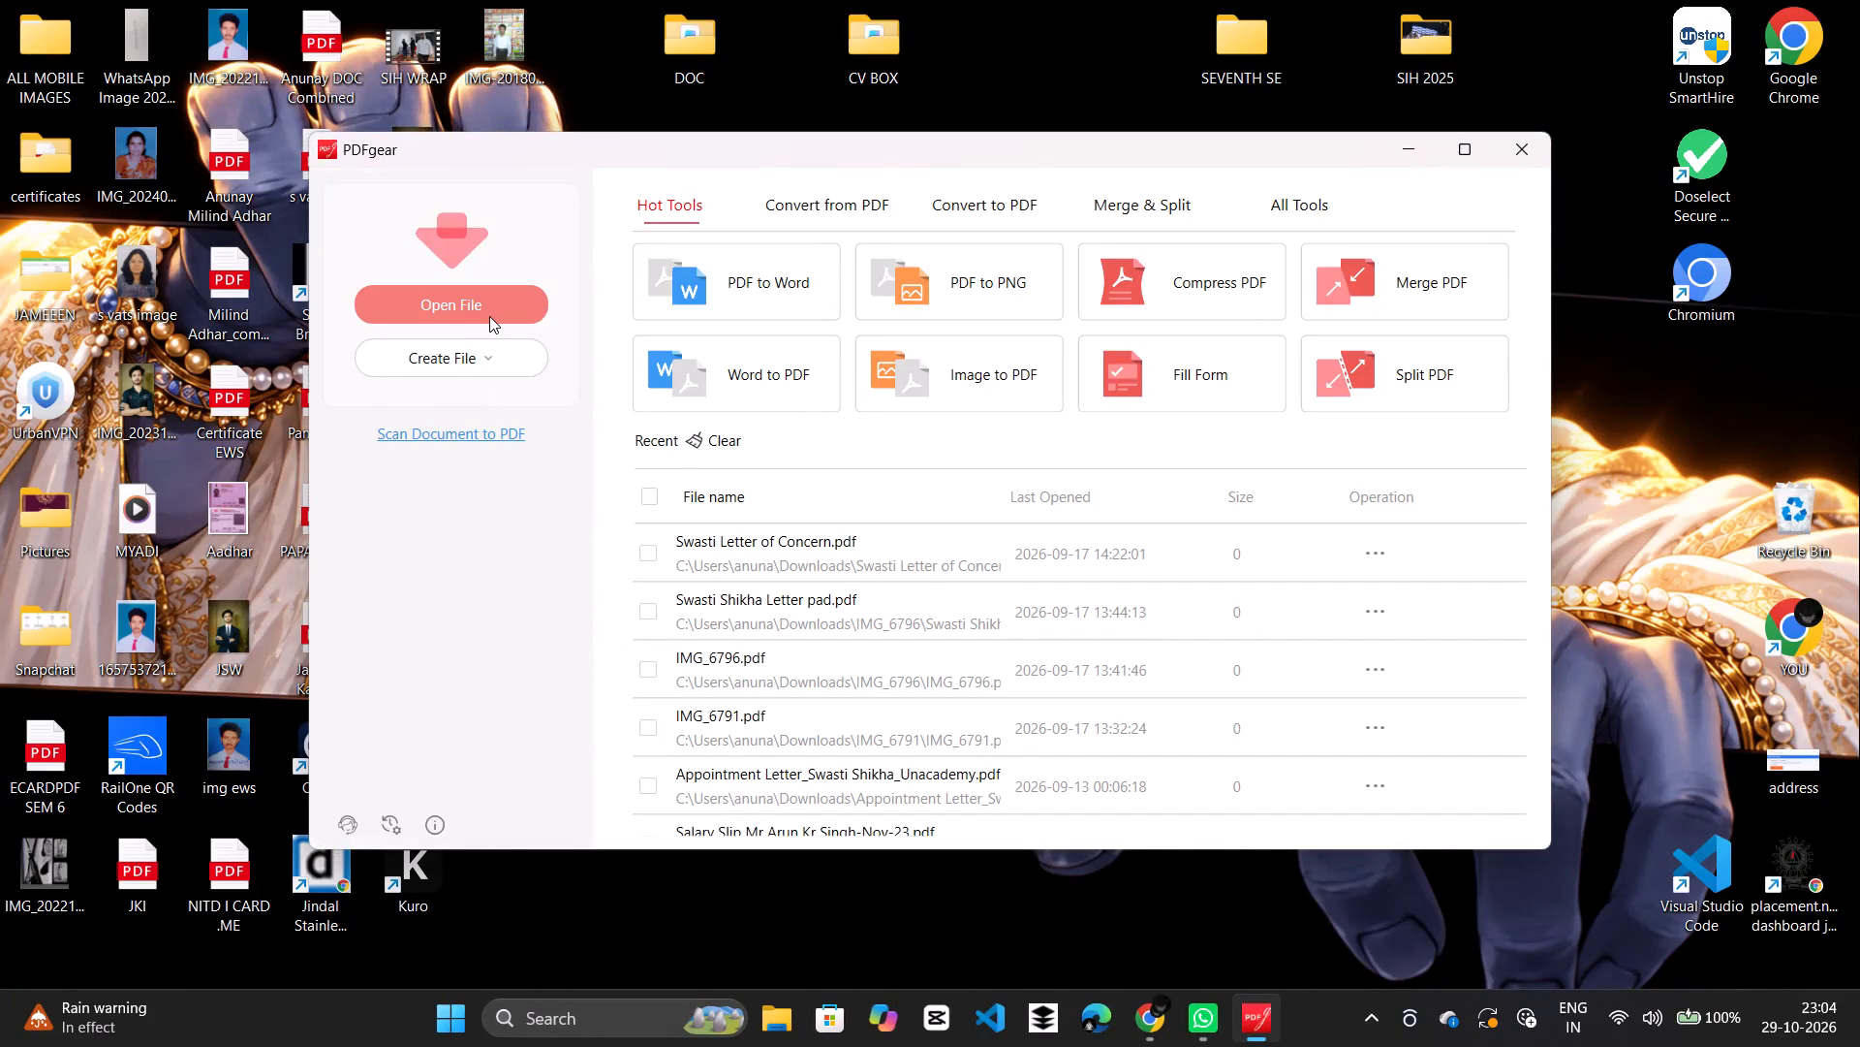
Search Downloads for "jsl" and open the JSL CV PDF dated 01-06-2026 in PDFgear.
left_click(489, 316)
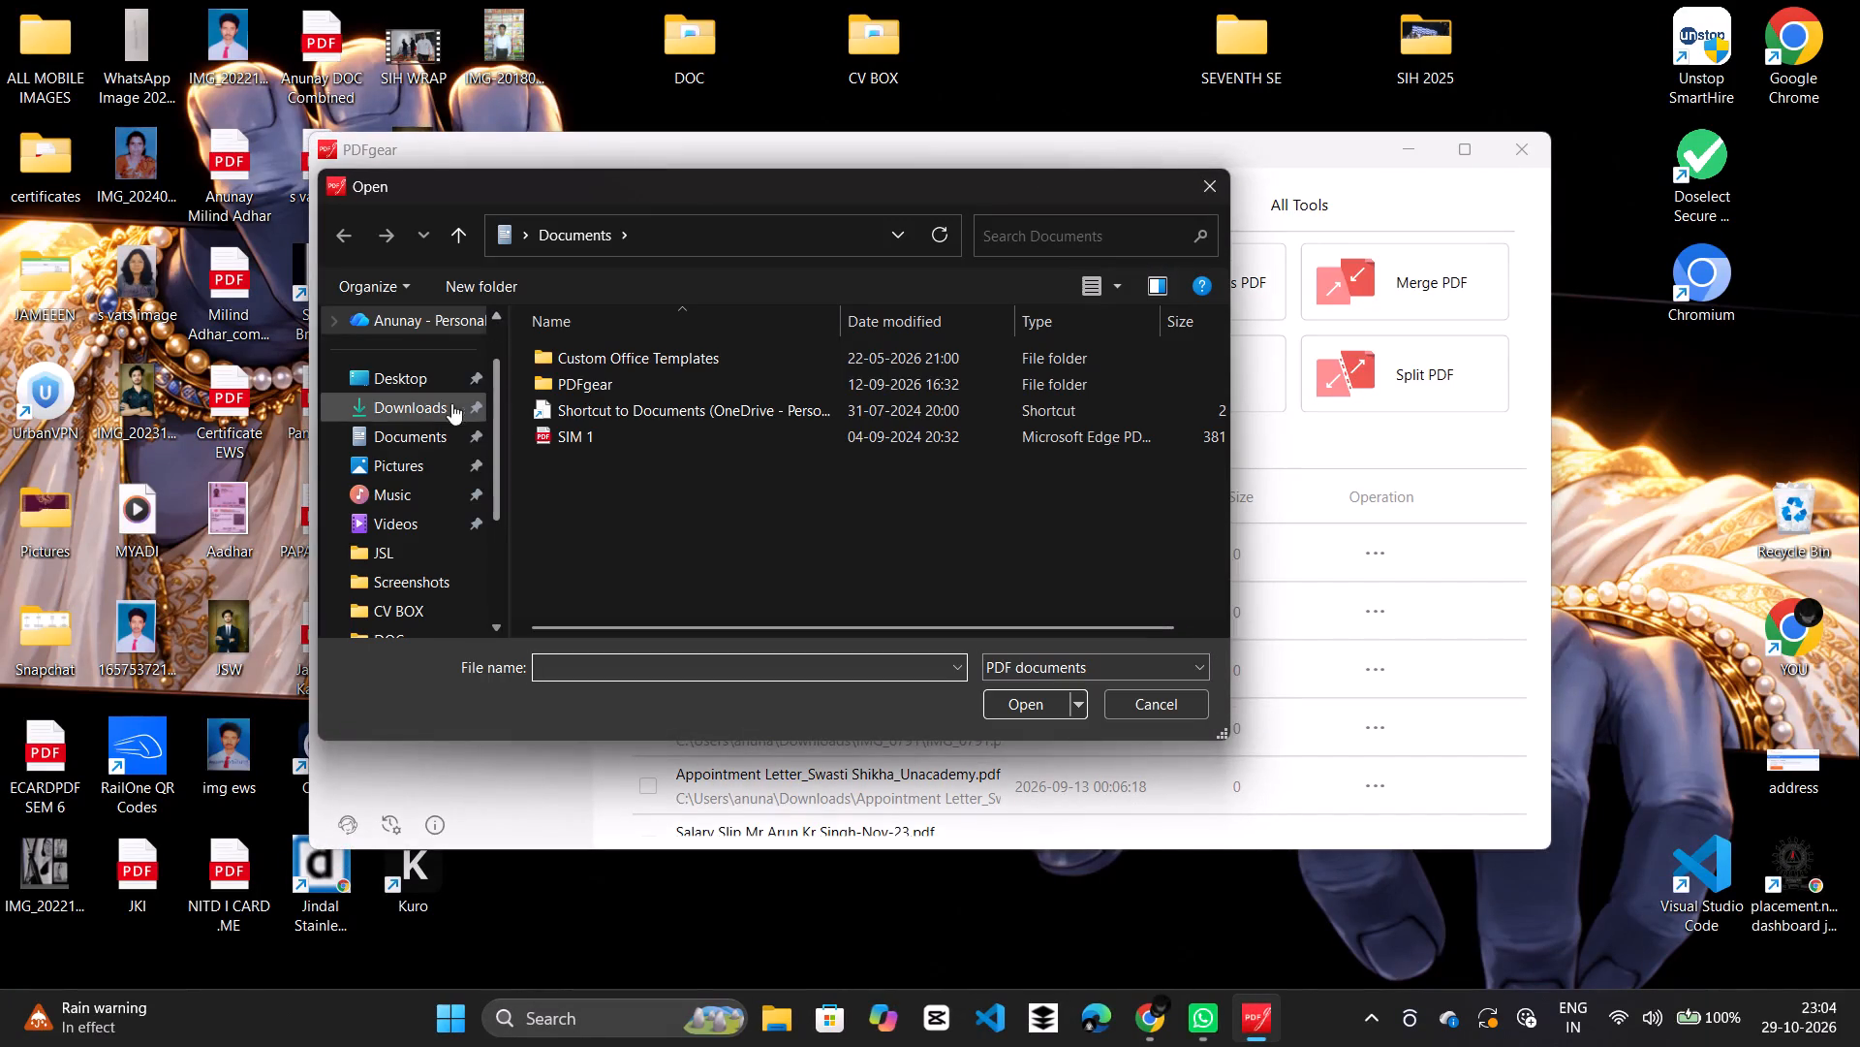
left_click(423, 416)
left_click(1026, 241)
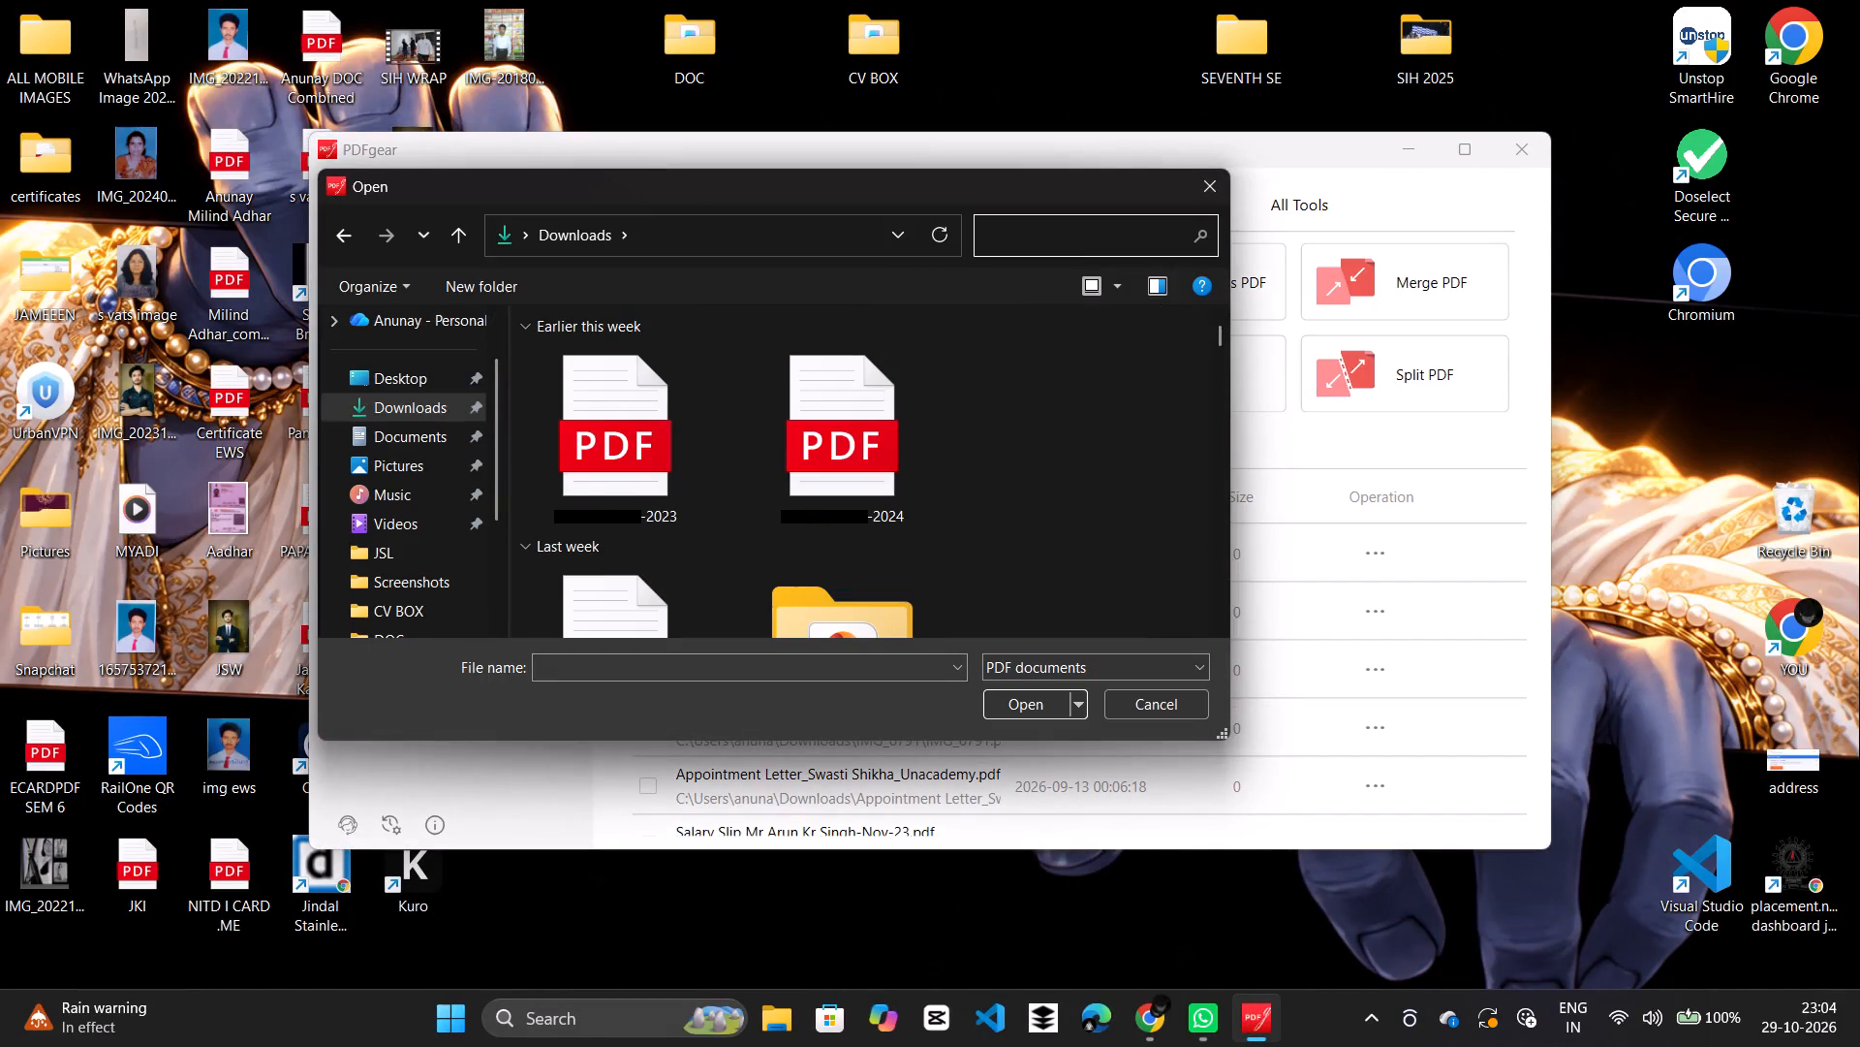
type("jsl")
key("Return")
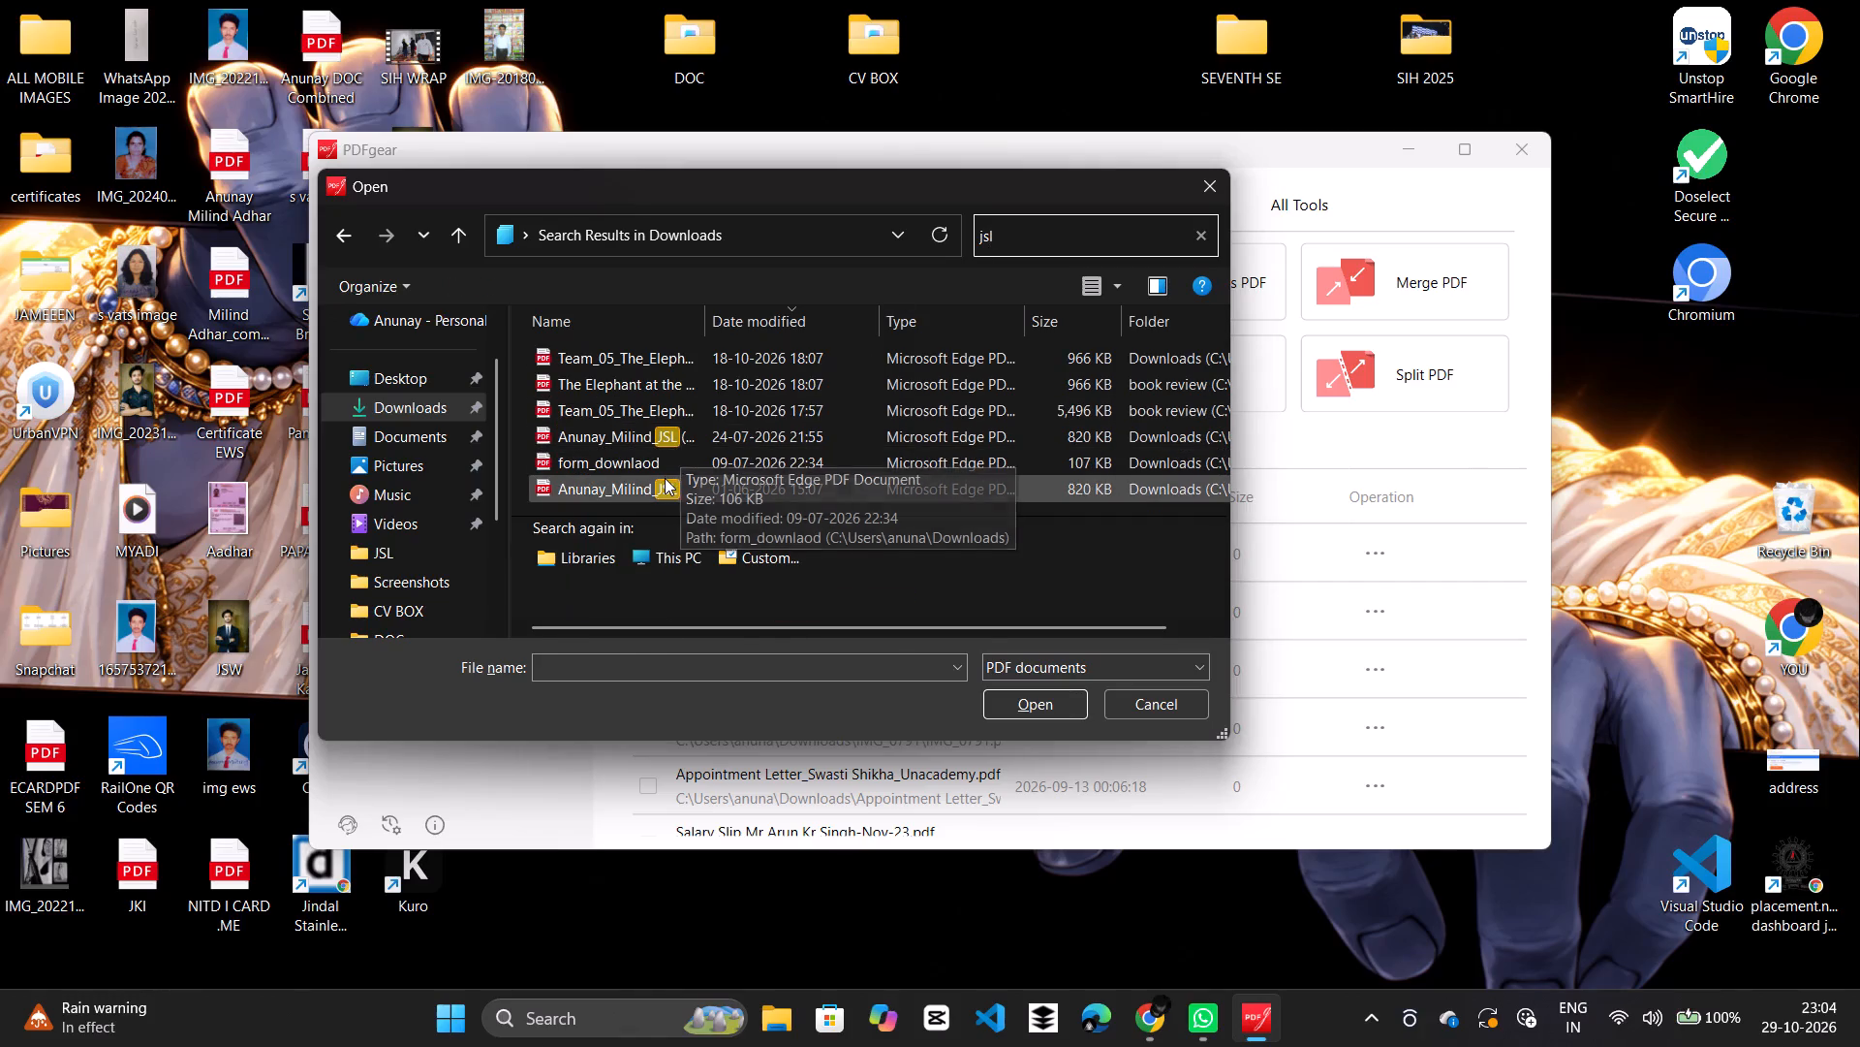
left_click(665, 478)
left_click(1038, 703)
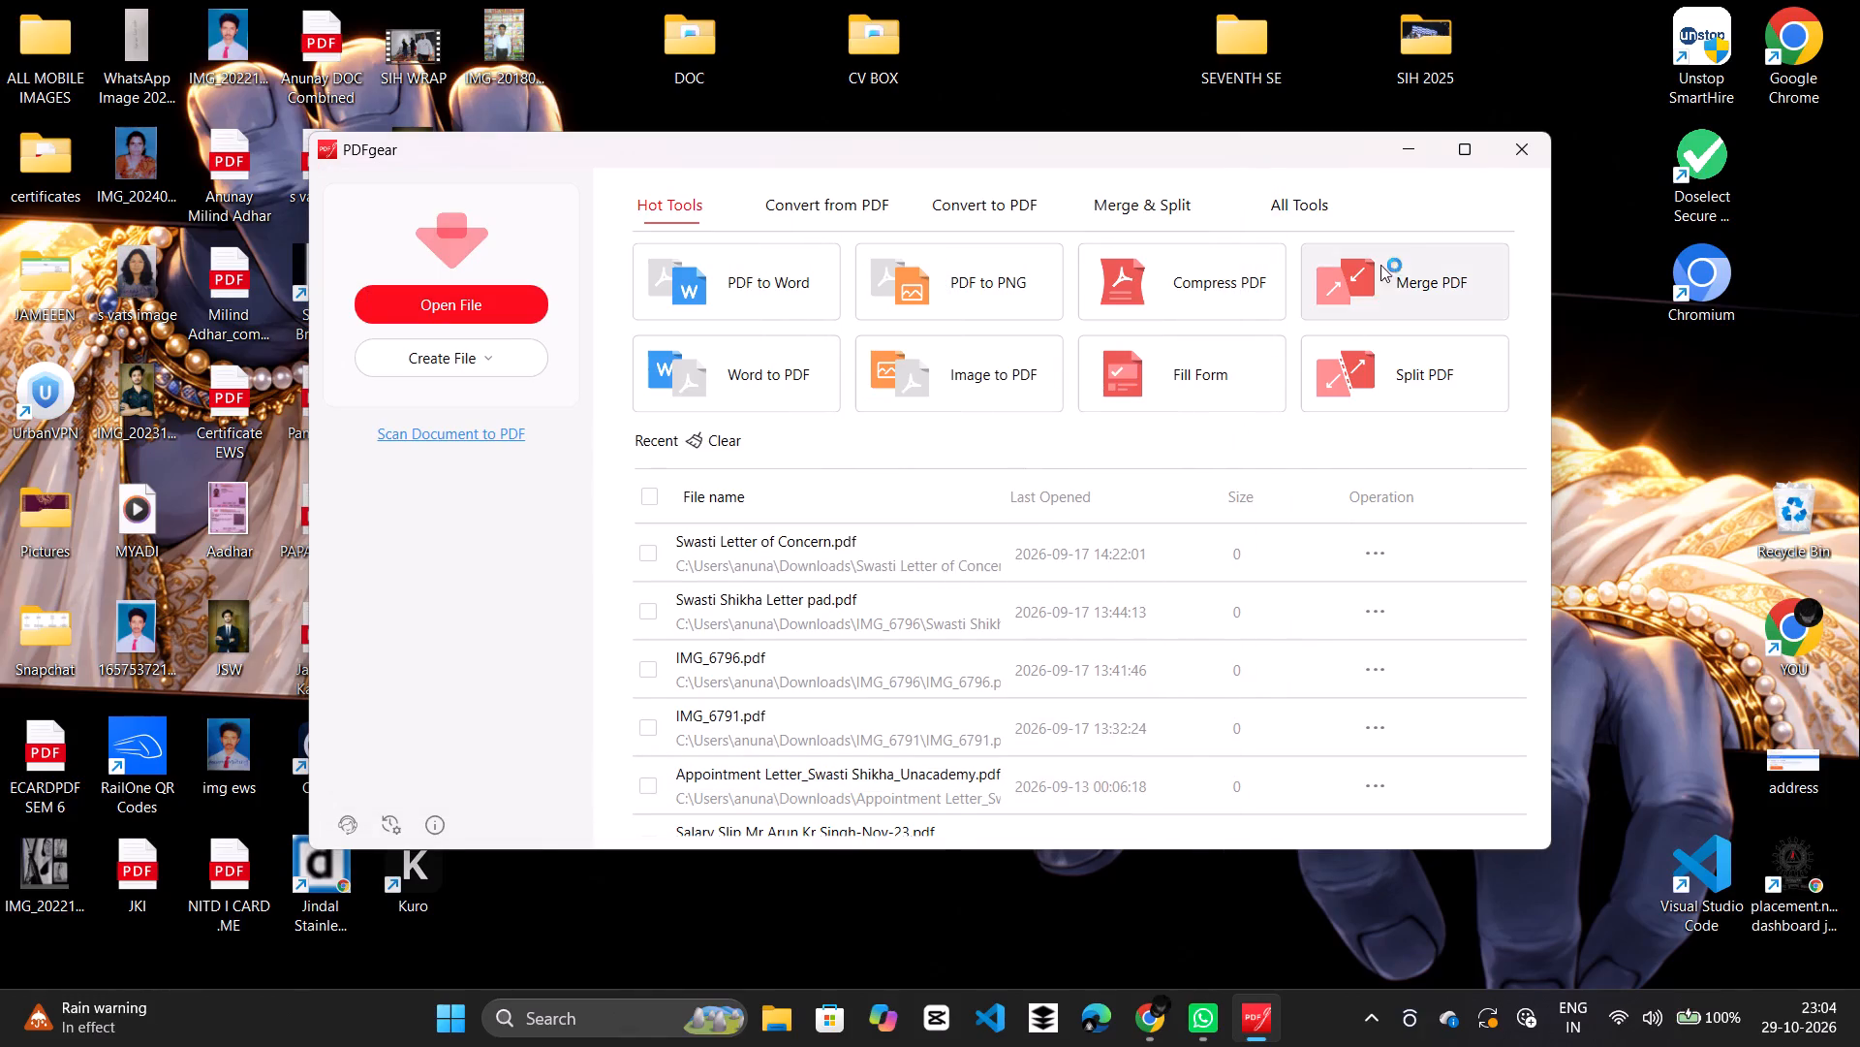
left_click(1466, 147)
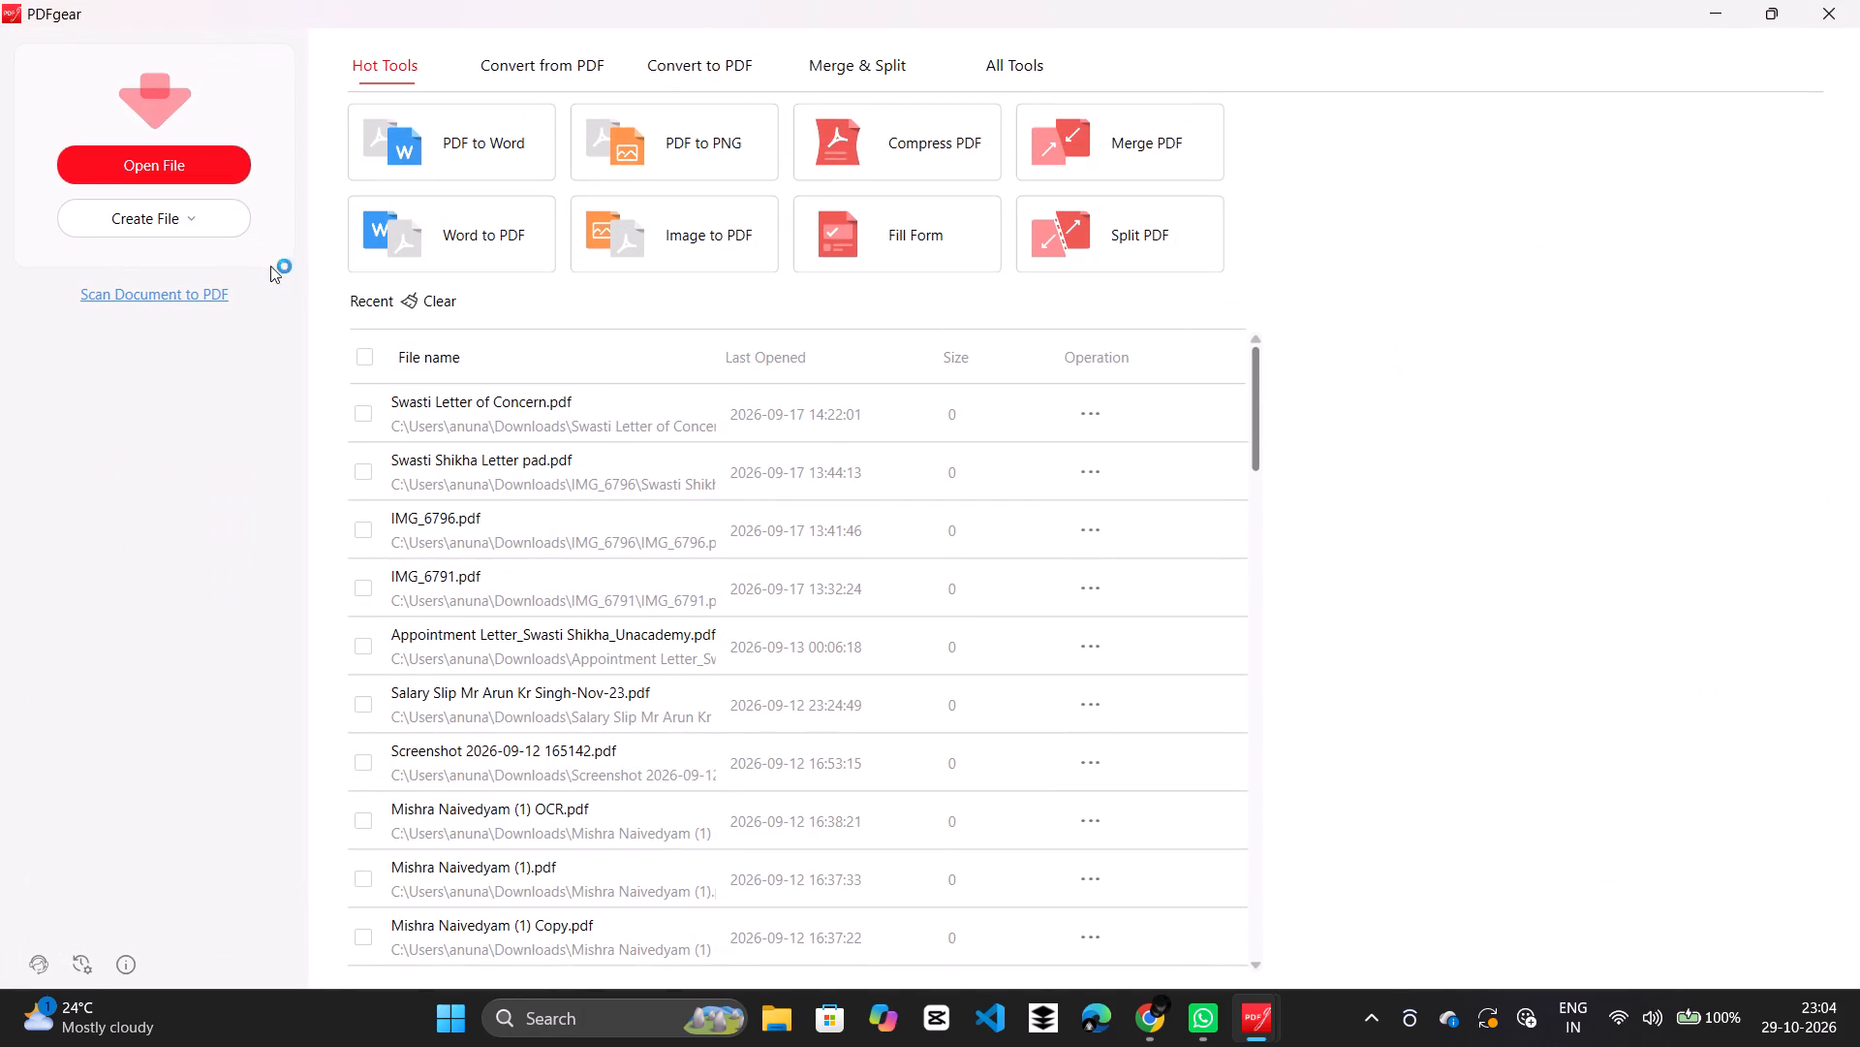
left_click(193, 155)
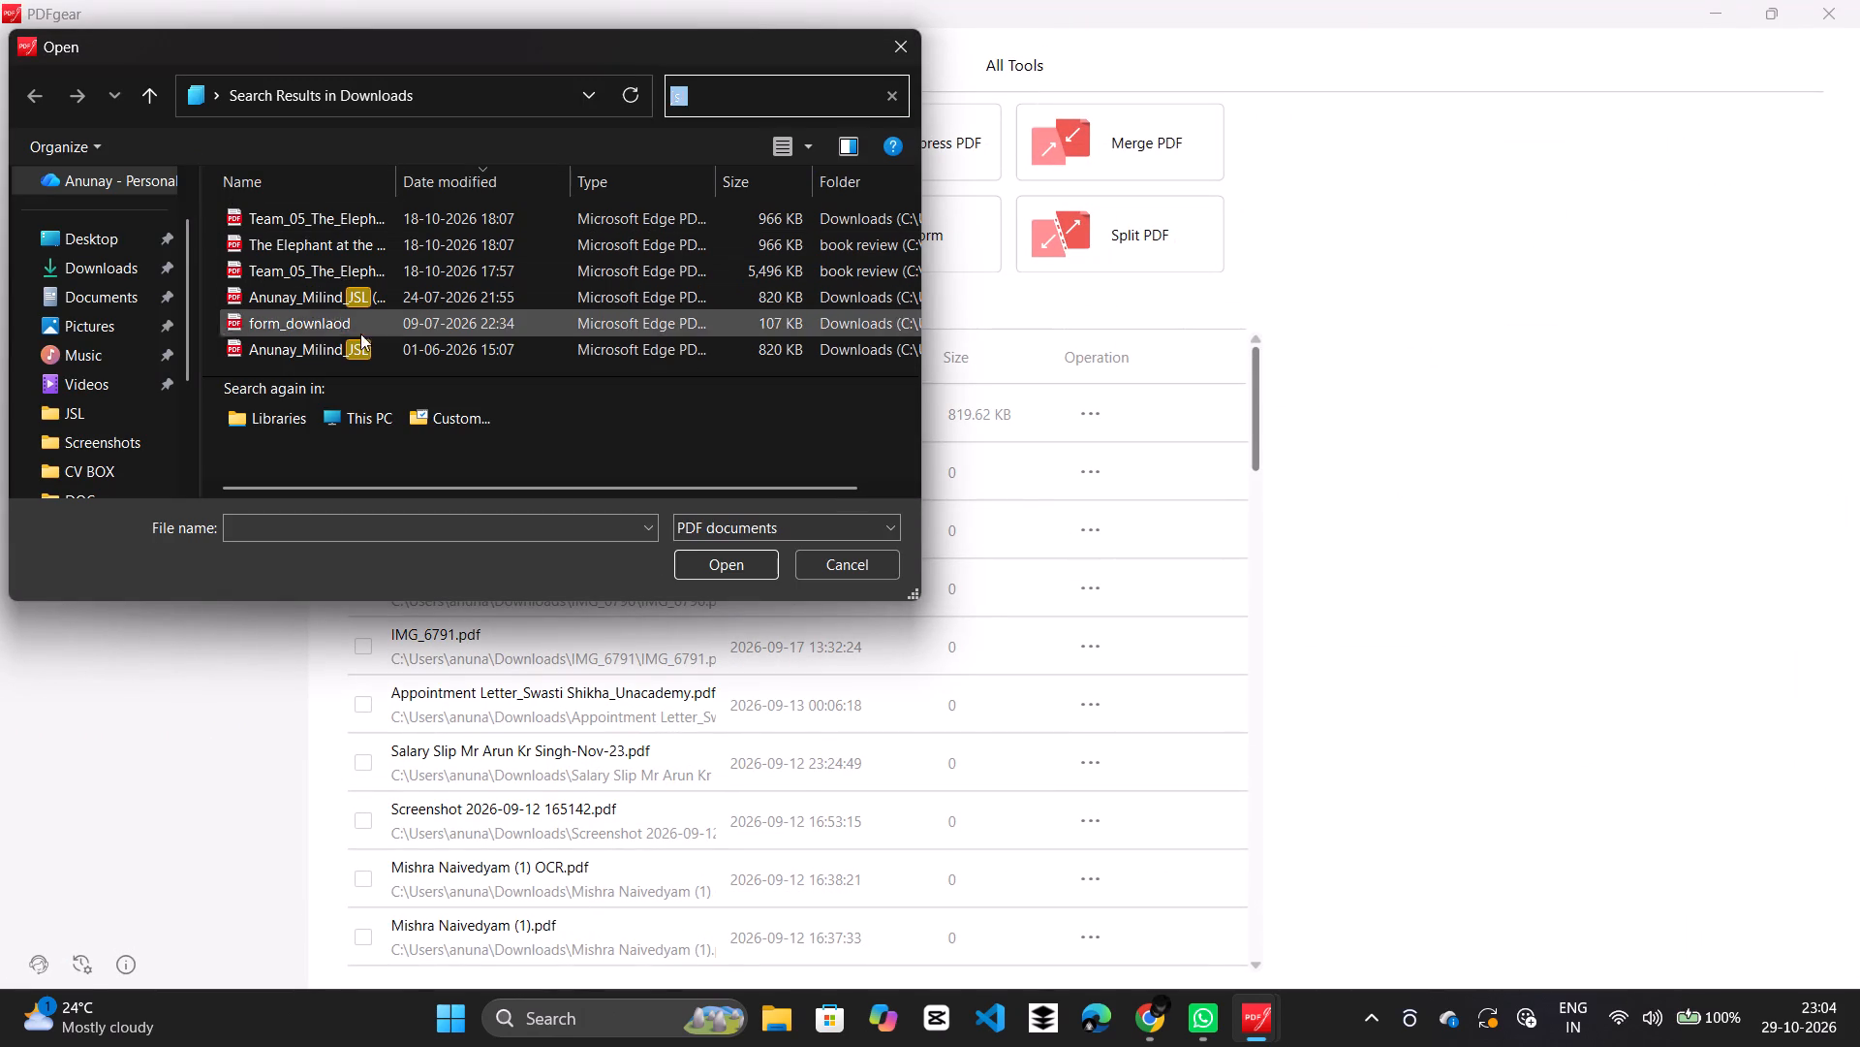
left_click(357, 346)
left_click(712, 562)
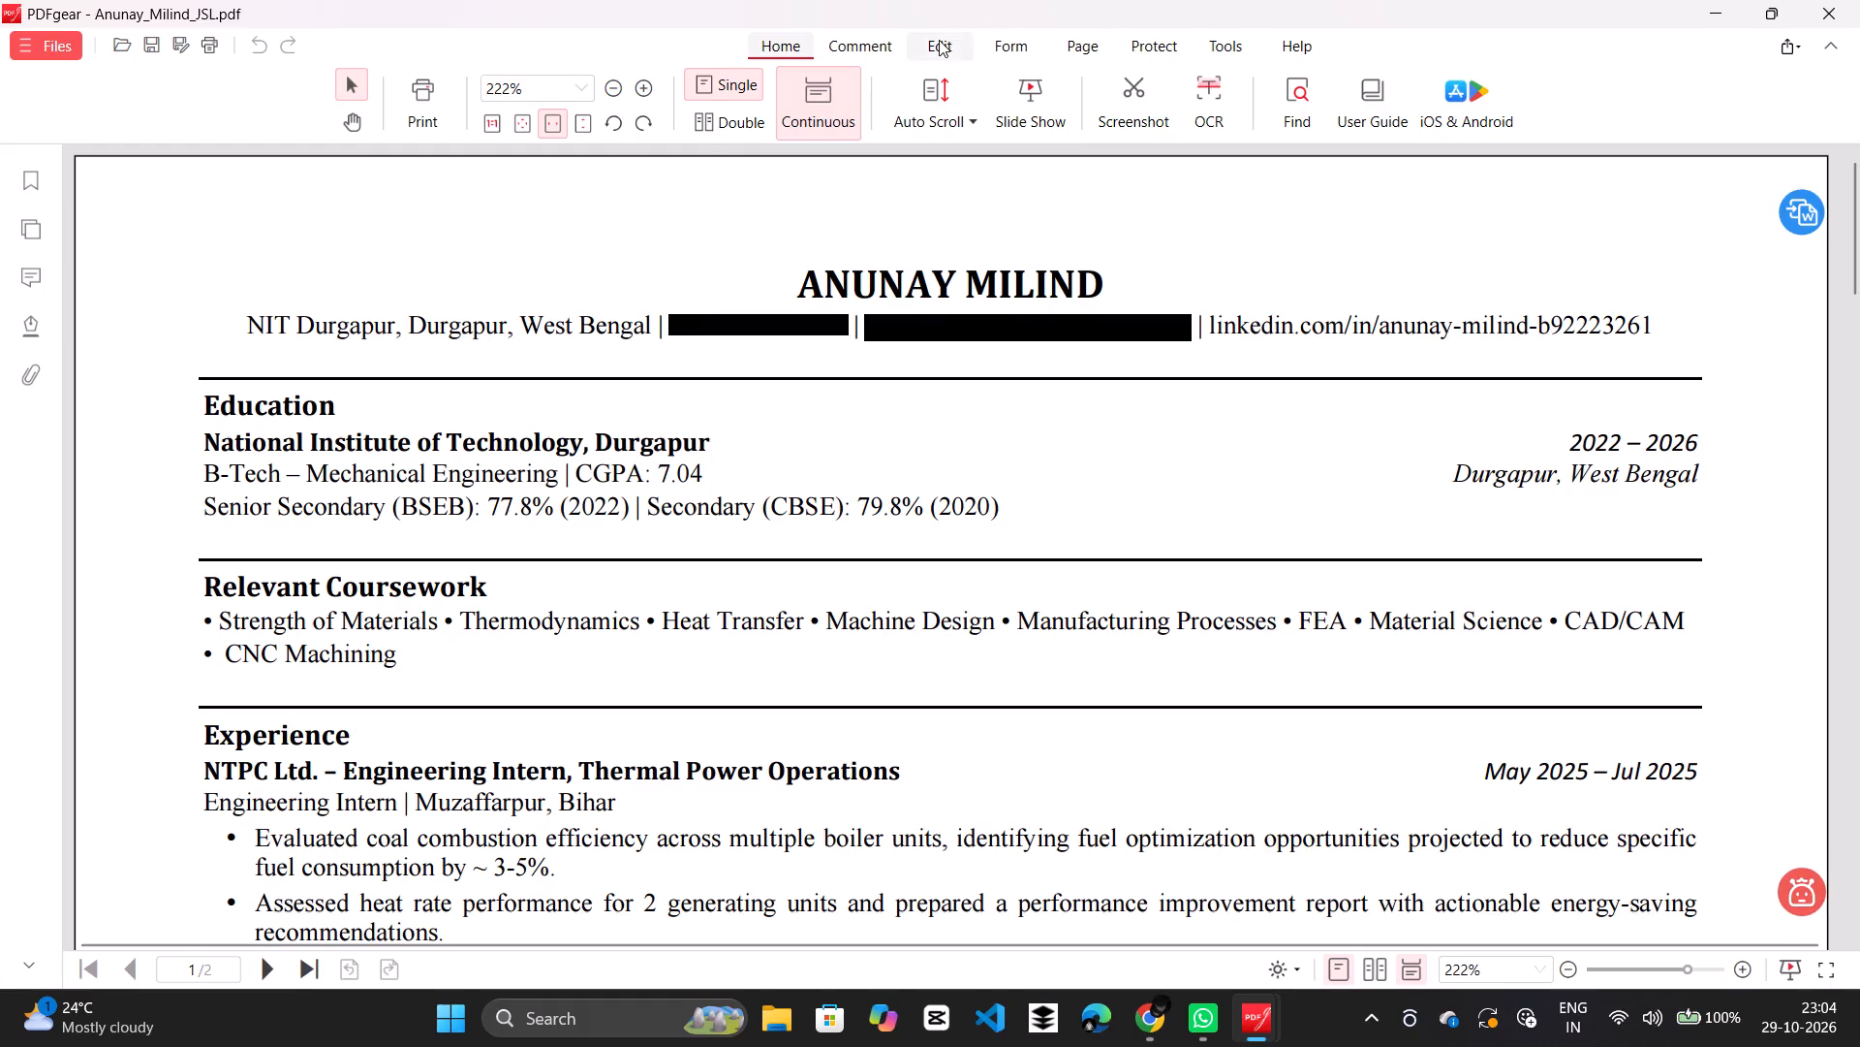
Enable text editing in the CV and delete the CGPA with its separator from the B-Tech – Mechanical Engineering line.
left_click(939, 40)
left_click(417, 108)
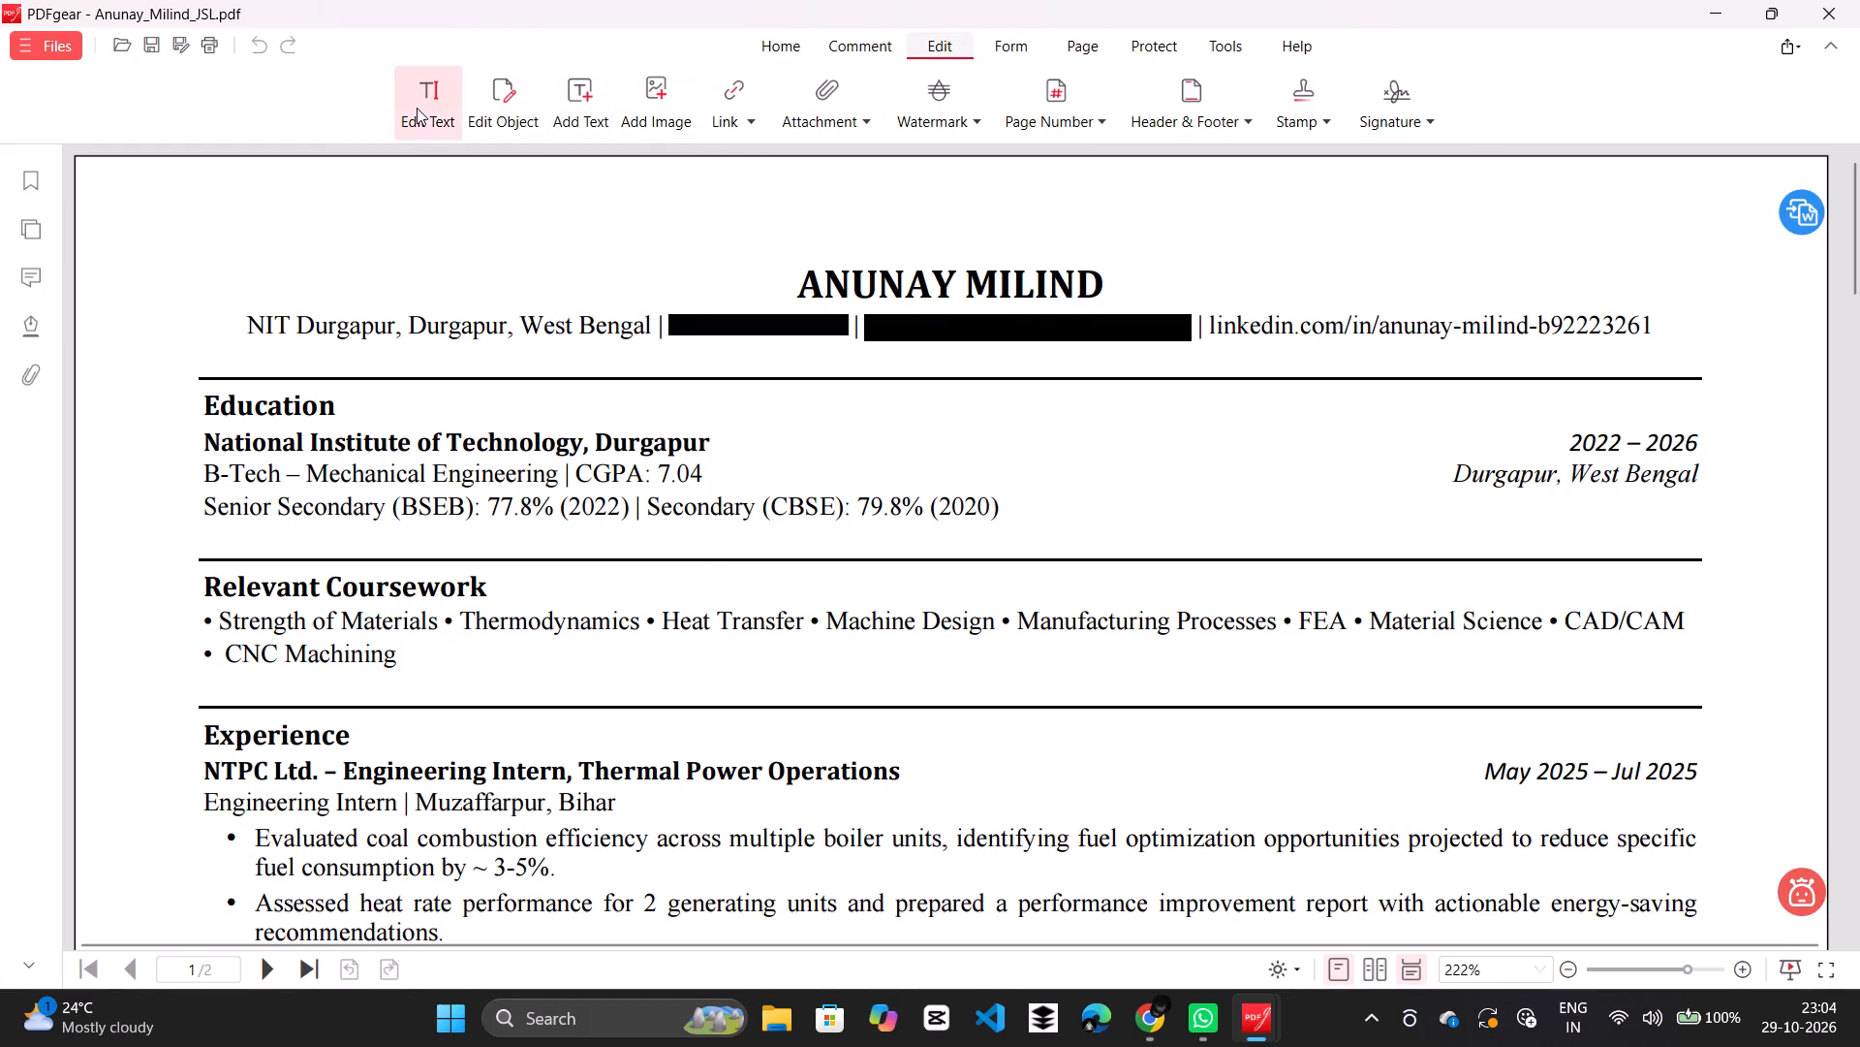
scroll(574, 362, "down", 1)
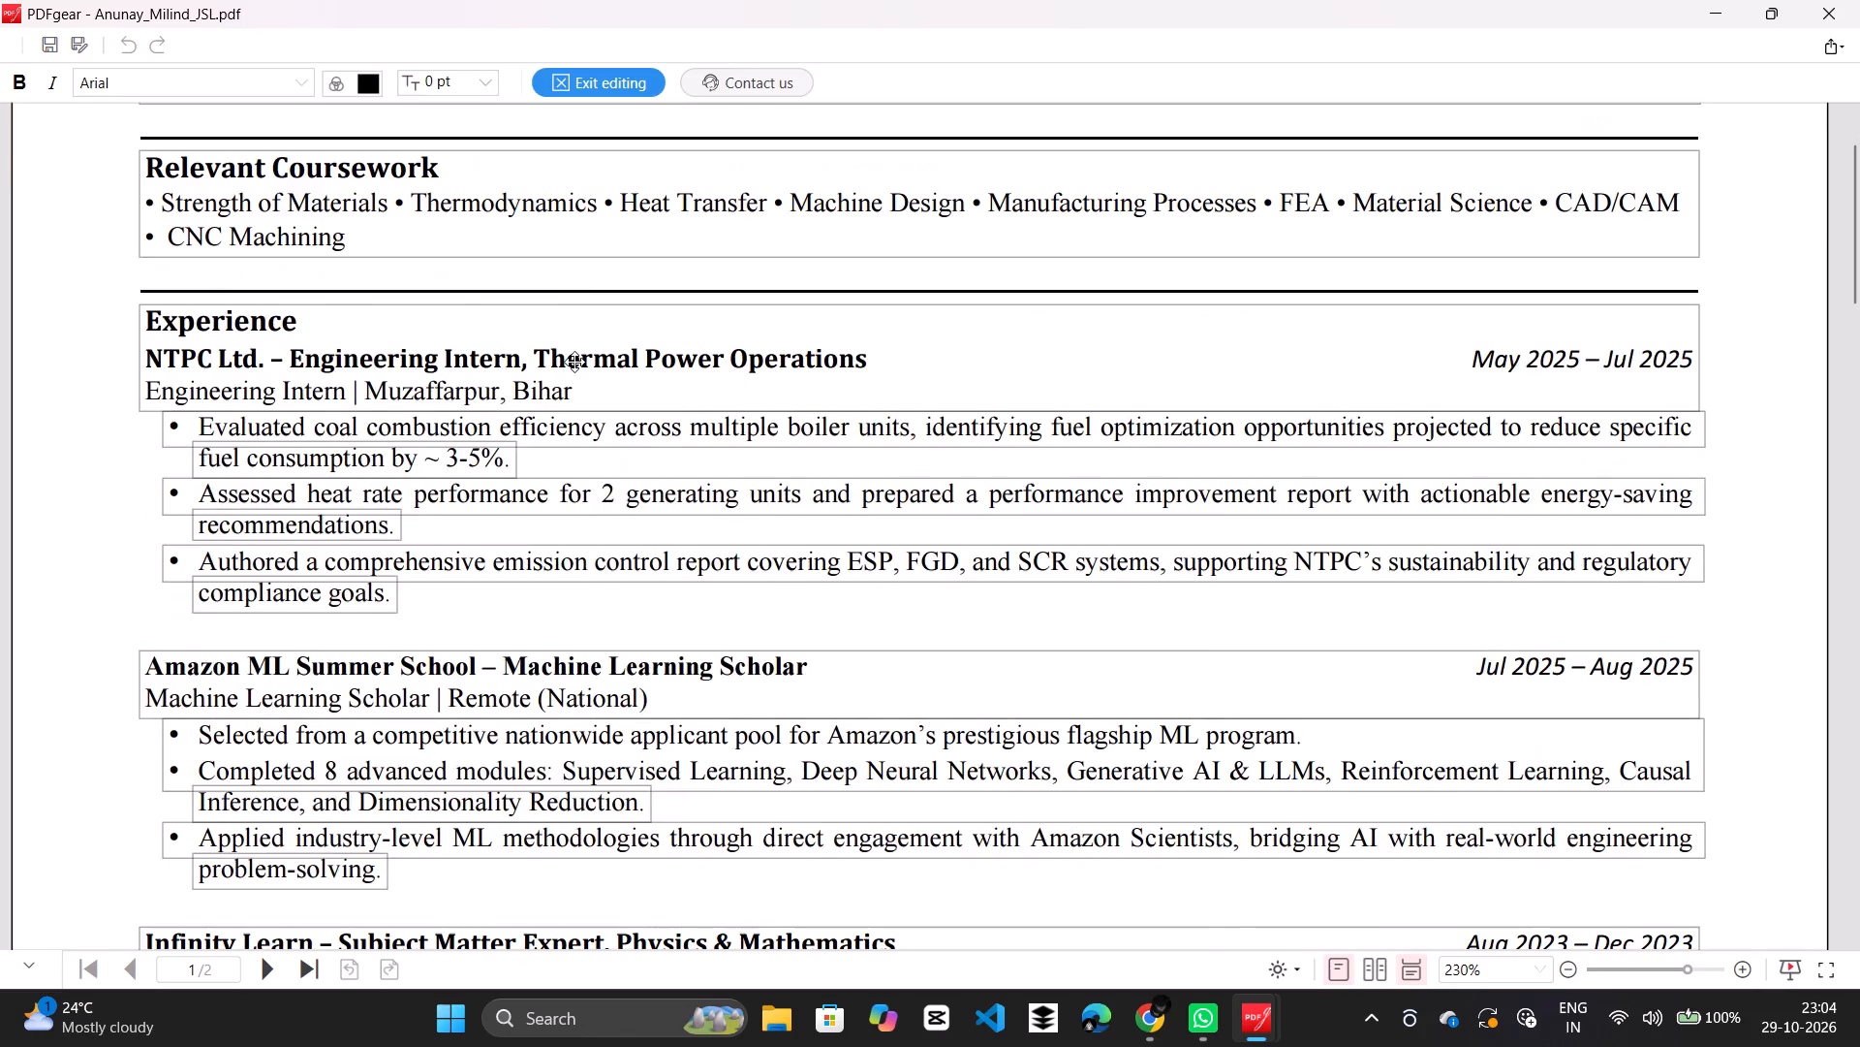
scroll(567, 291, "up", 1)
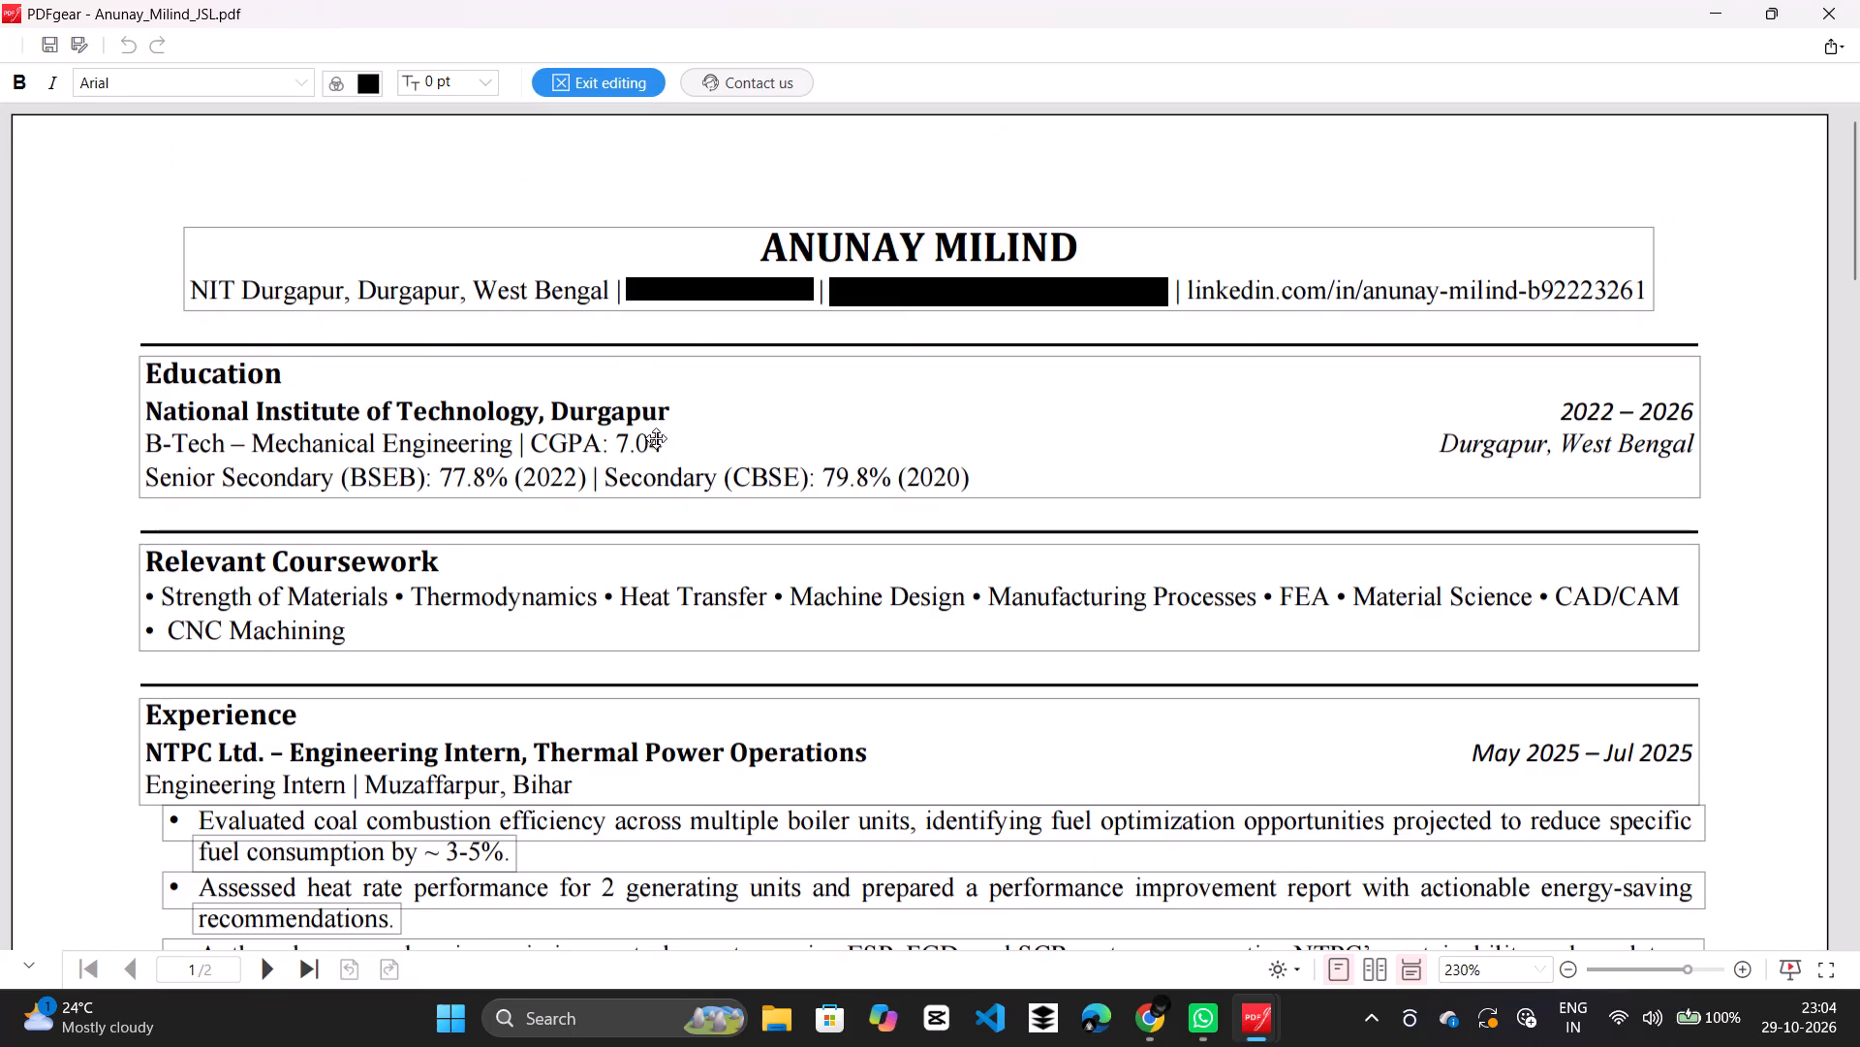
left_click(658, 443)
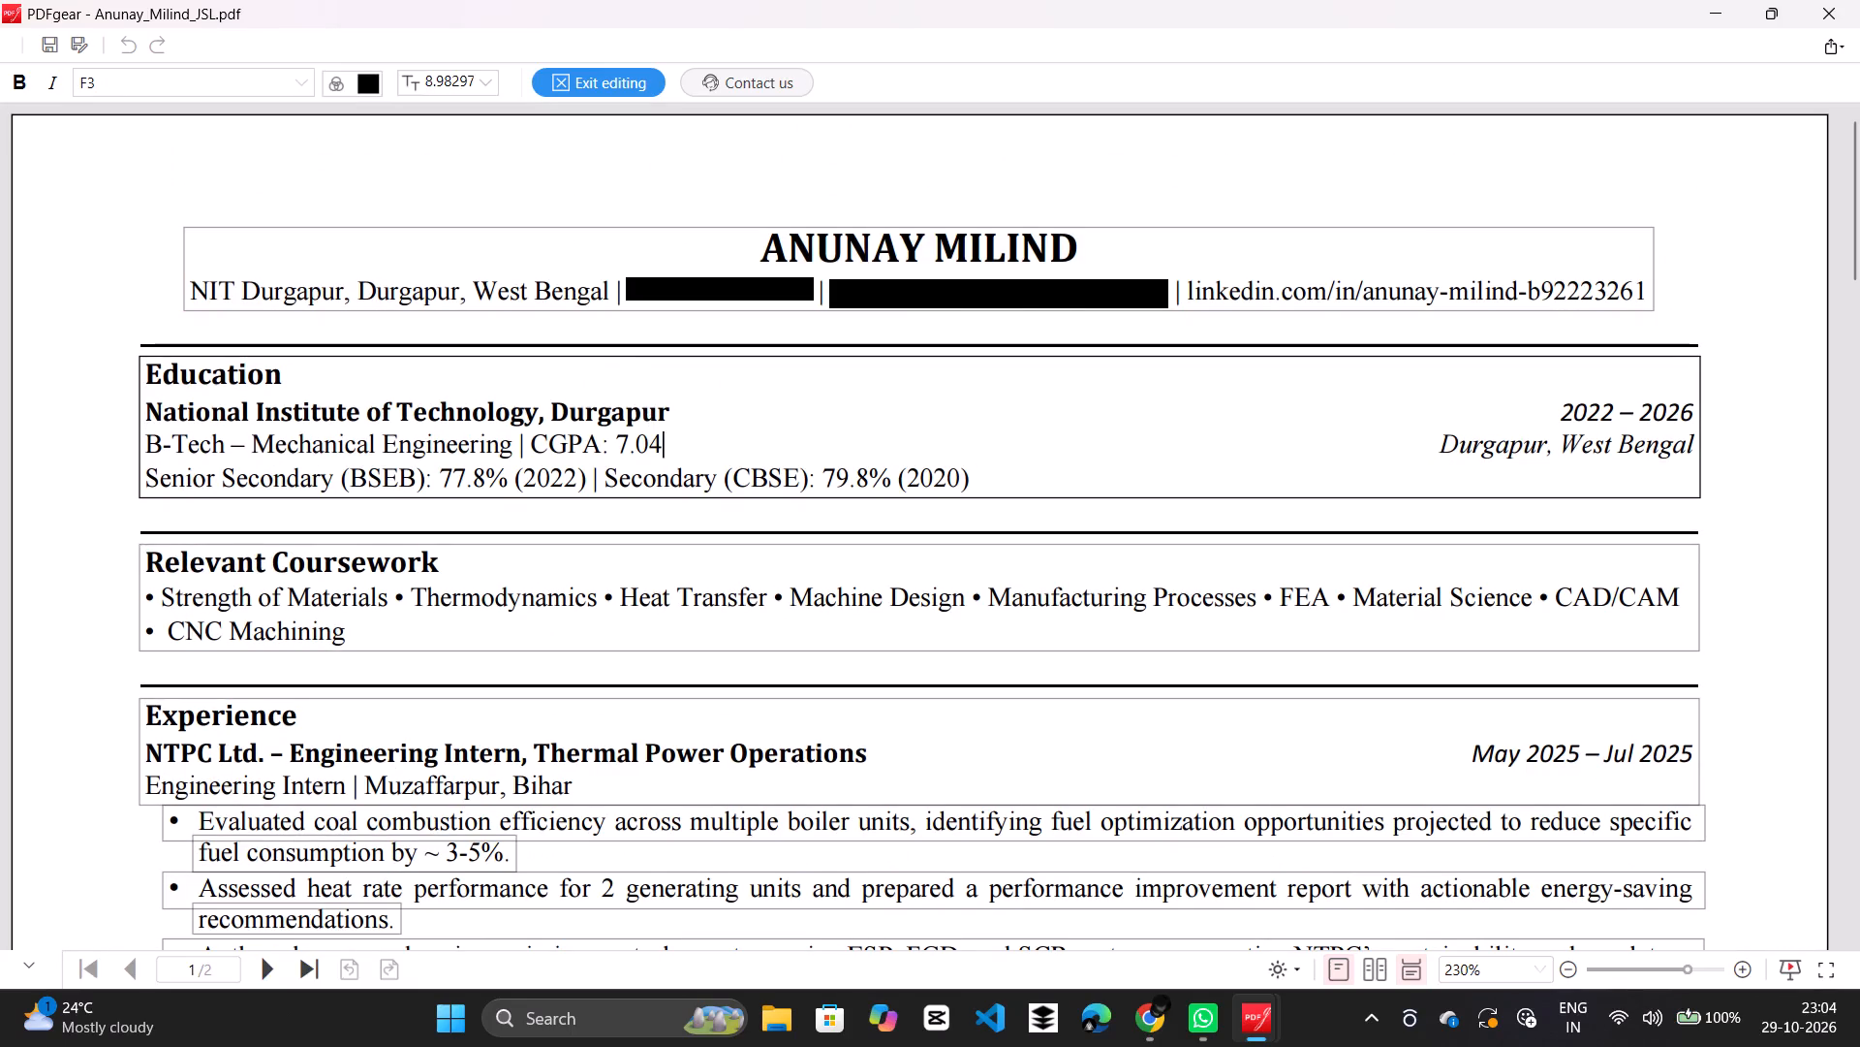
key("BackSpace")
key("BackSpace")
key("BackSpace")
key("BackSpace")
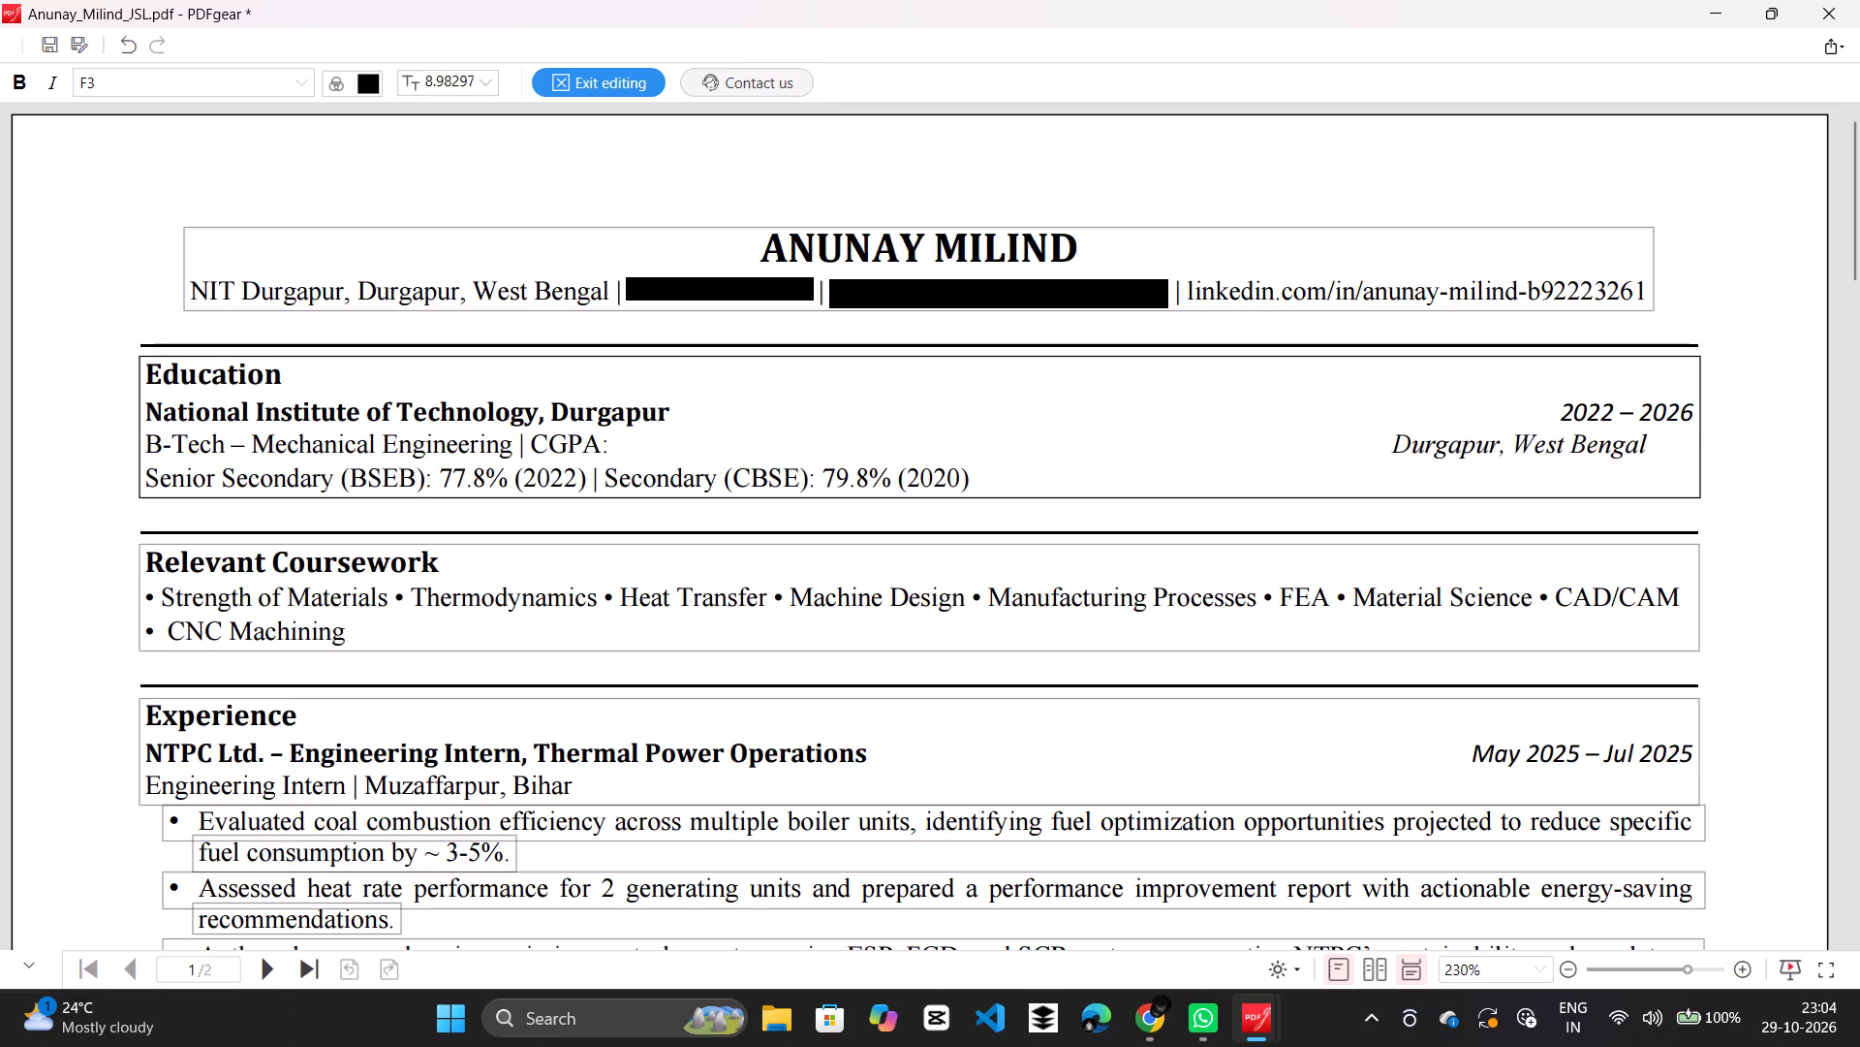
key("BackSpace")
key("BackSpace")
key("BackSpace")
key("BackSpace")
key("BackSpace")
key("BackSpace")
key("BackSpace")
key("BackSpace")
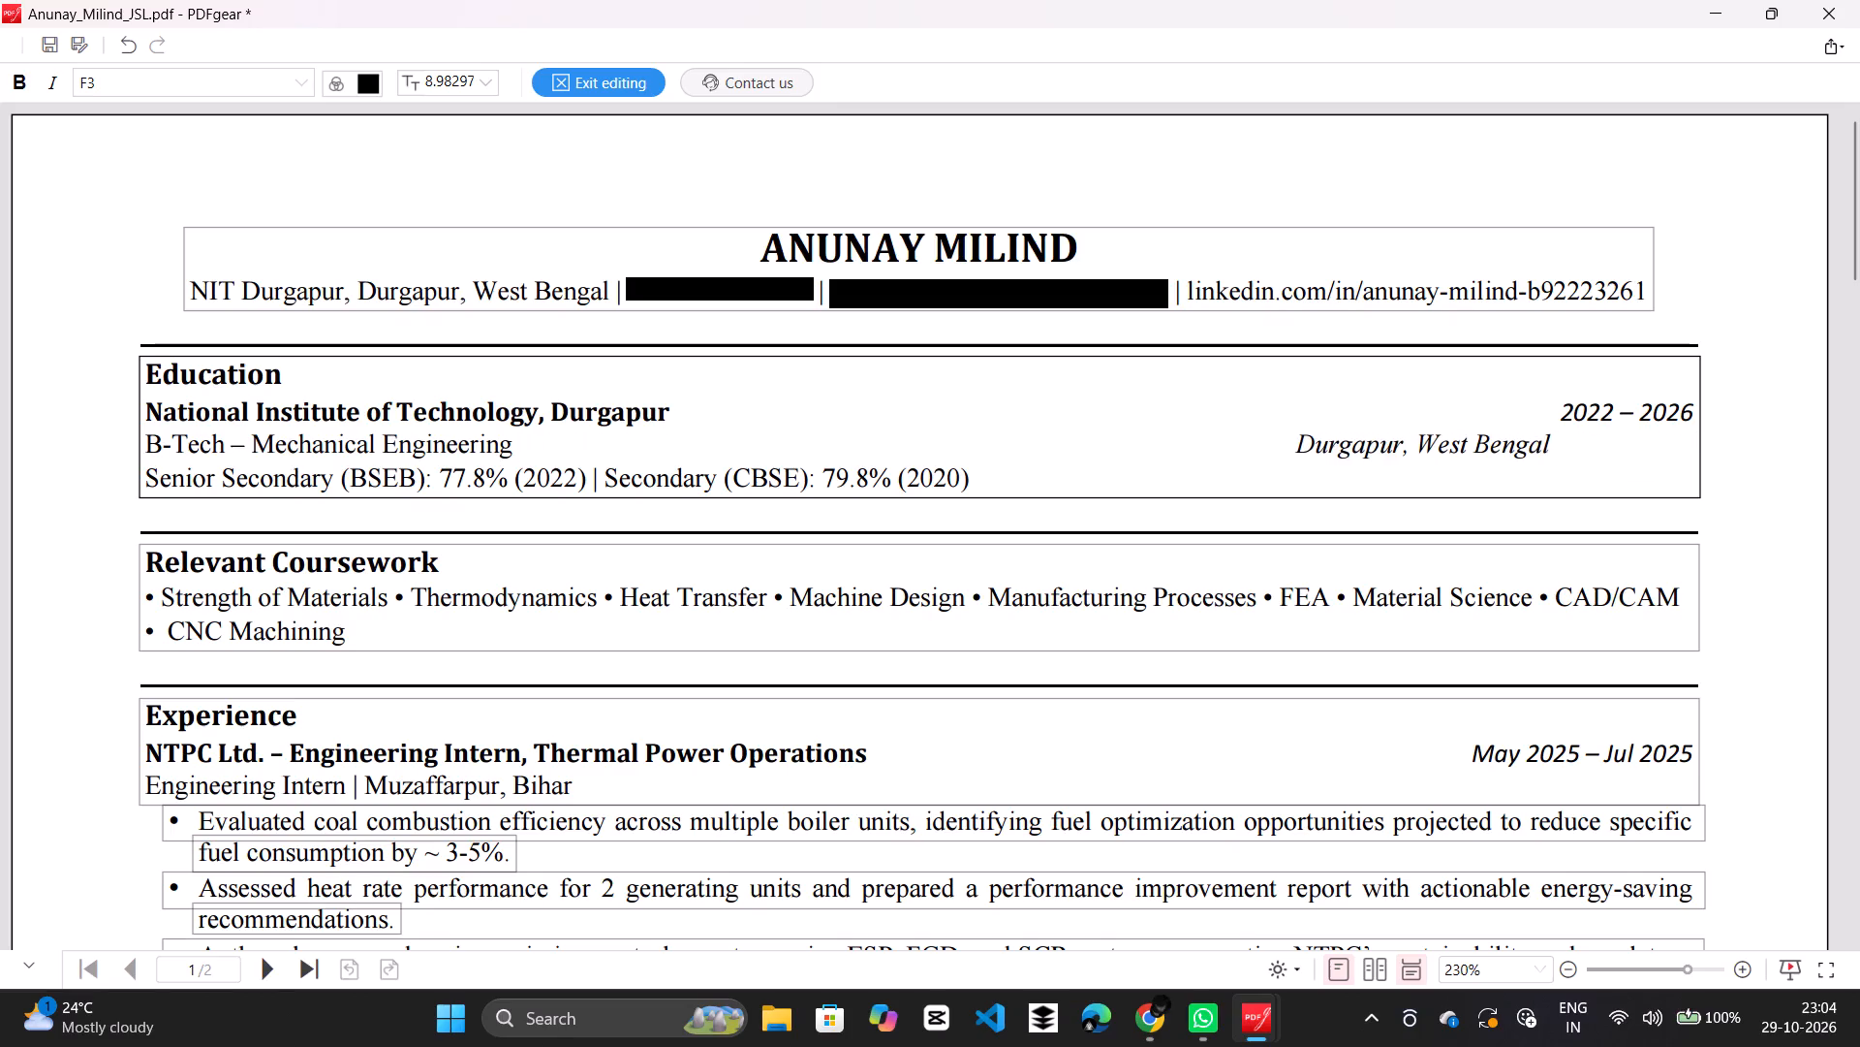
Pad the B-Tech line with spaces so "Durgapur, West Bengal" realigns at the line's right edge under the 2022 – 2026 dates.
key("space")
key("space")
key("space")
key("space")
key("space")
key("space")
key("space")
key("space")
key("space")
key("space")
key("space")
key("space")
key("space")
key("space")
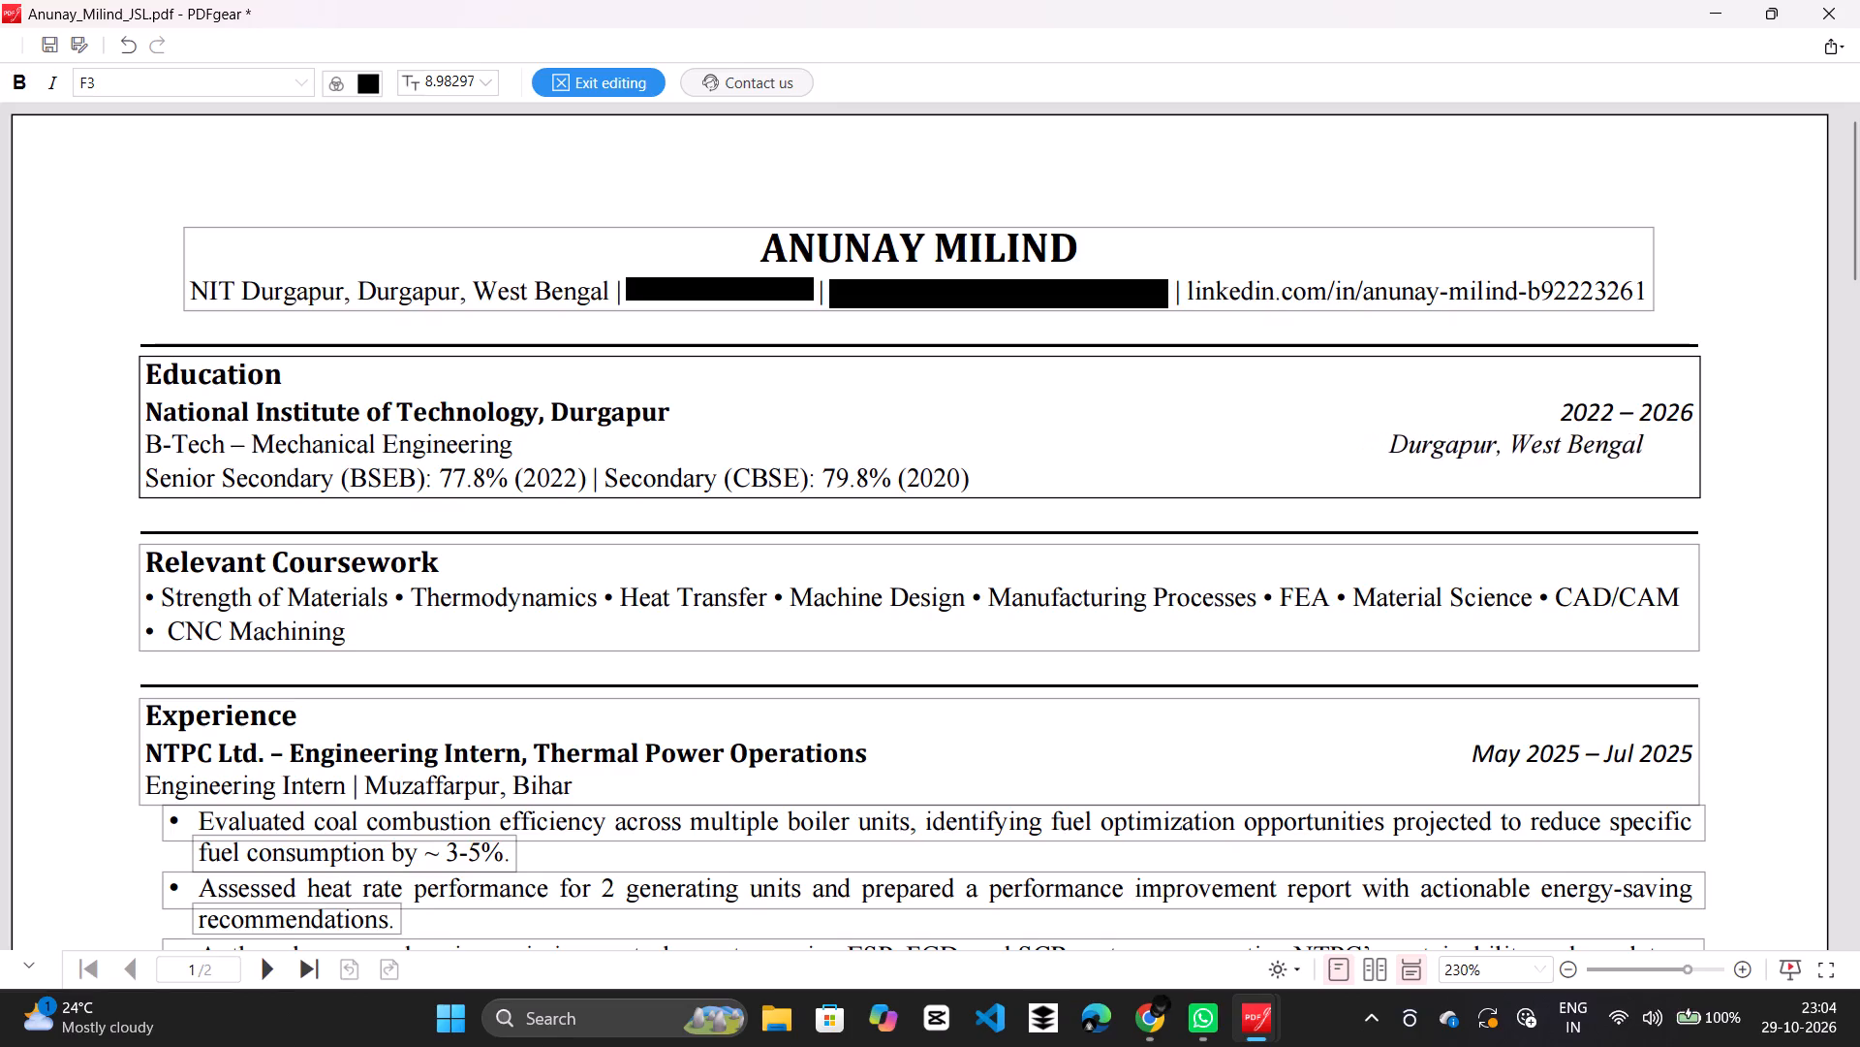
key("space")
key("space")
key("space")
key("space")
key("space")
key("space")
key("space")
key("space")
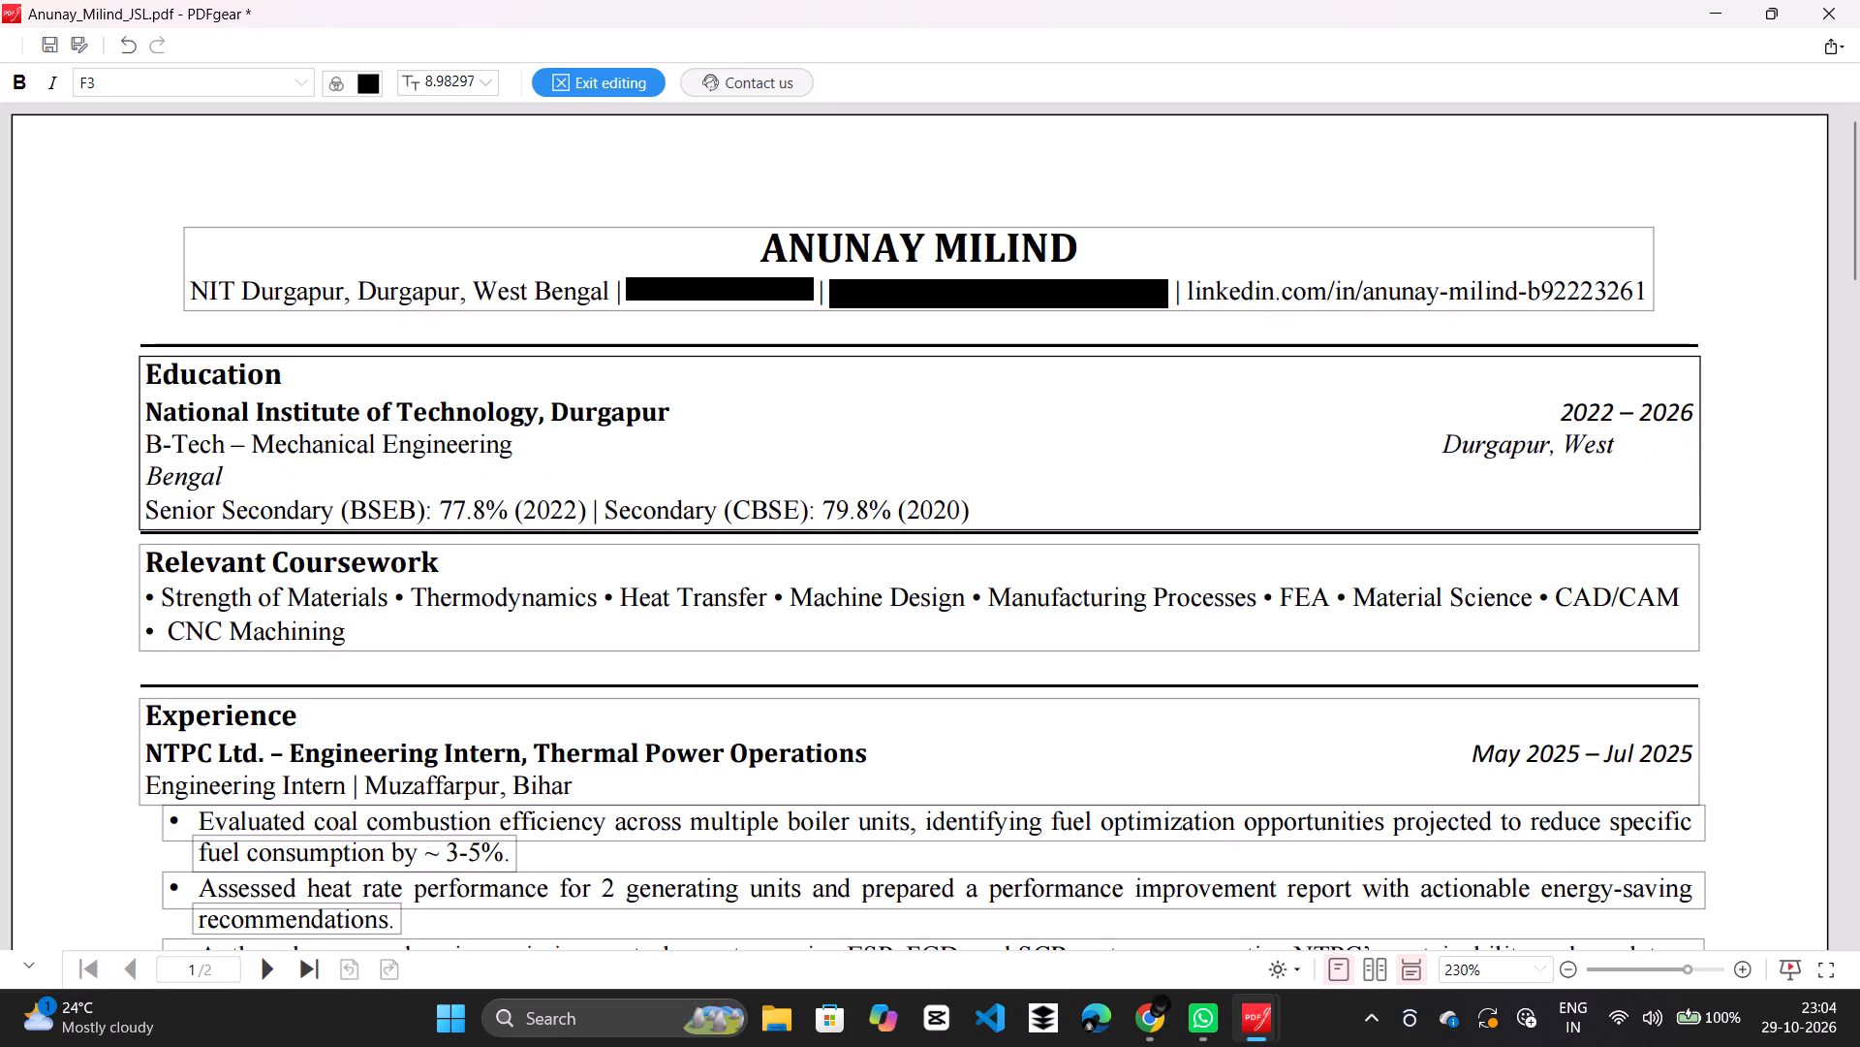
key("BackSpace")
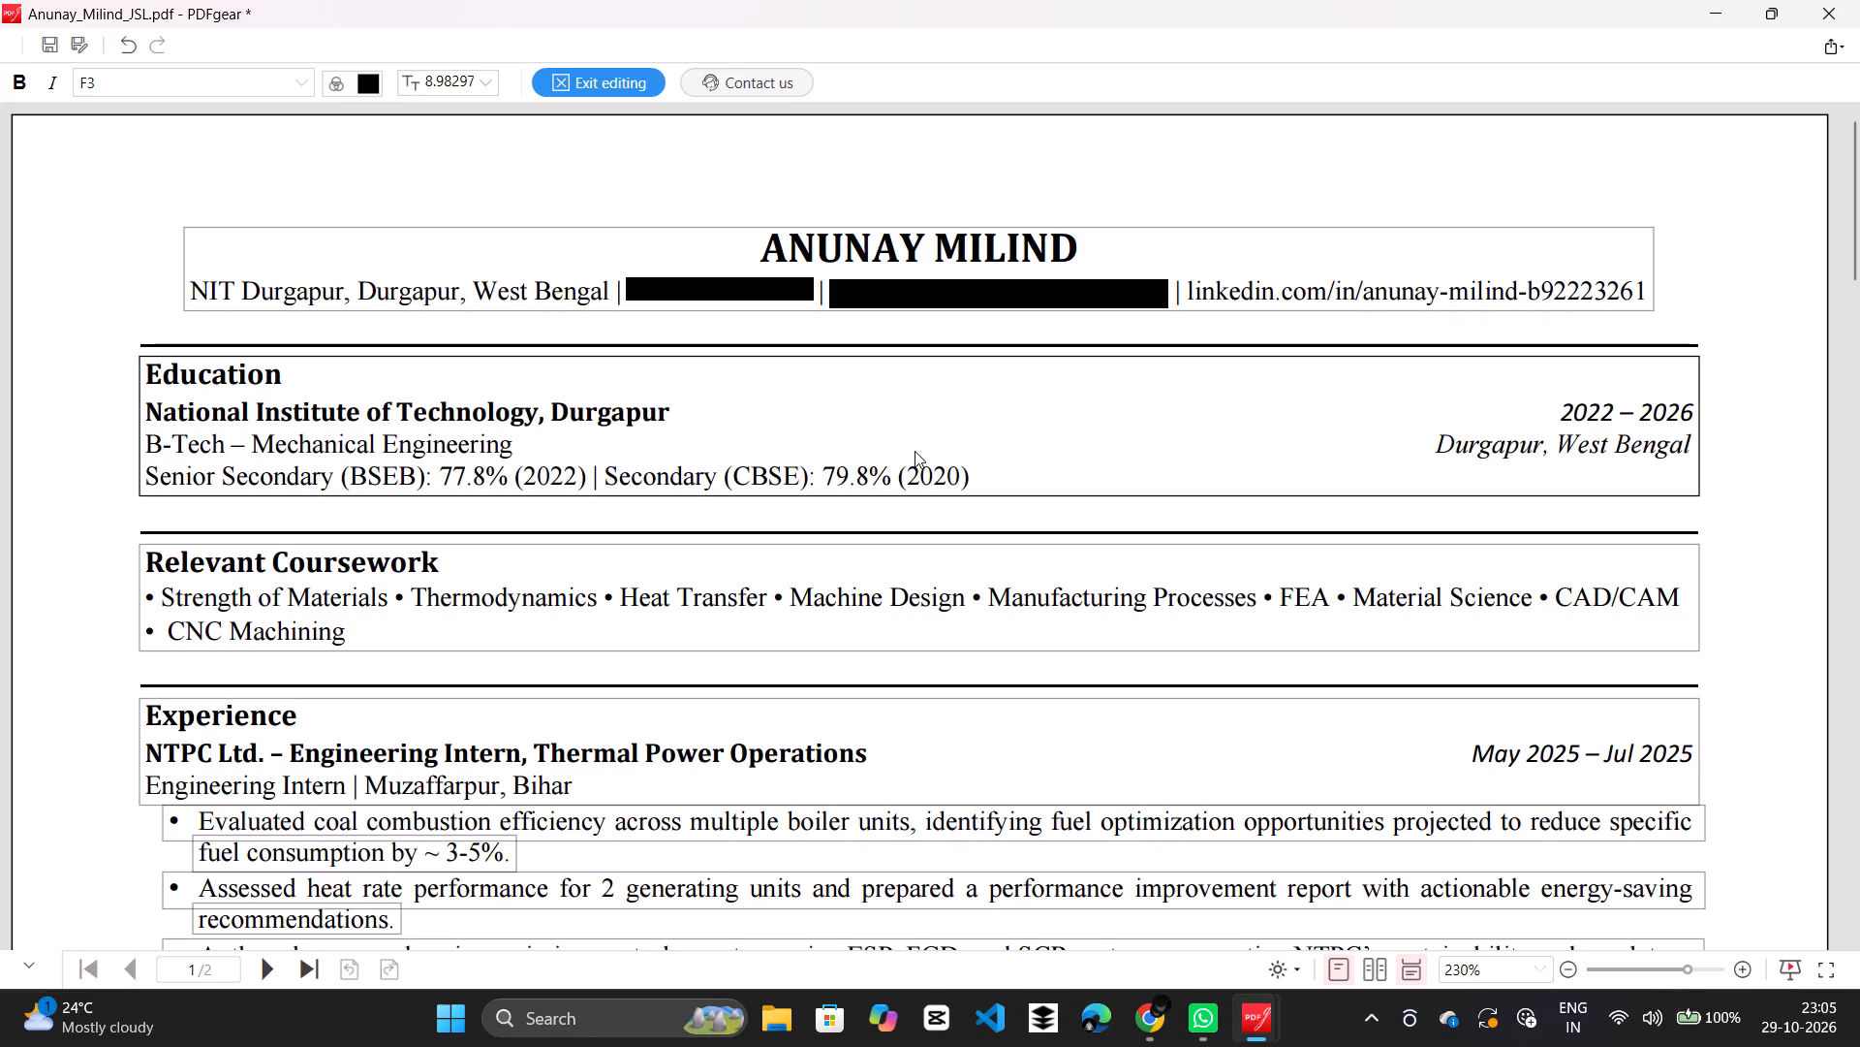
Delete the whole Senior Secondary and Secondary marks line from the Education section.
left_click(985, 476)
key("BackSpace")
key("BackSpace")
key("BackSpace")
key("BackSpace")
key("BackSpace")
key("BackSpace")
key("BackSpace")
key("BackSpace")
key("BackSpace")
key("BackSpace")
key("BackSpace")
key("BackSpace")
key("BackSpace")
key("BackSpace")
key("BackSpace")
key("BackSpace")
key("BackSpace")
key("BackSpace")
key("BackSpace")
key("BackSpace")
key("BackSpace")
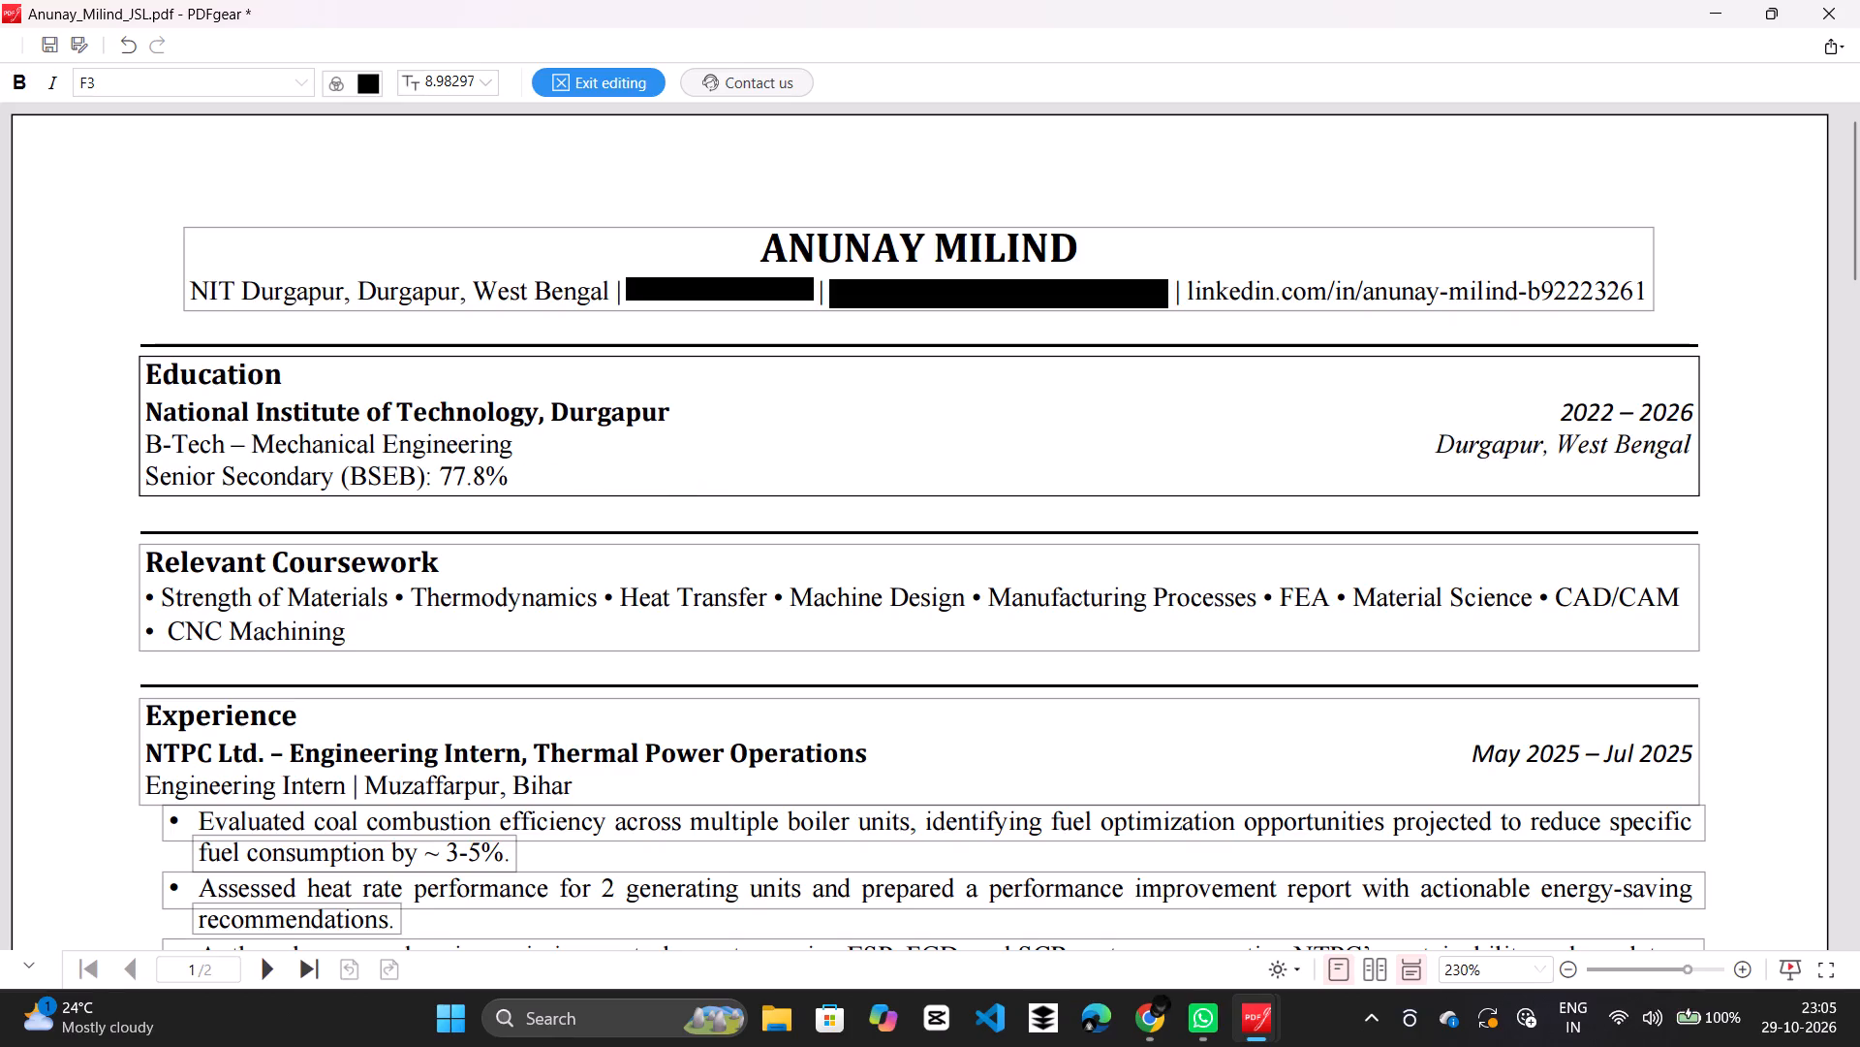
key("BackSpace")
key("BackSpace")
key("BackSpace")
key("BackSpace")
key("BackSpace")
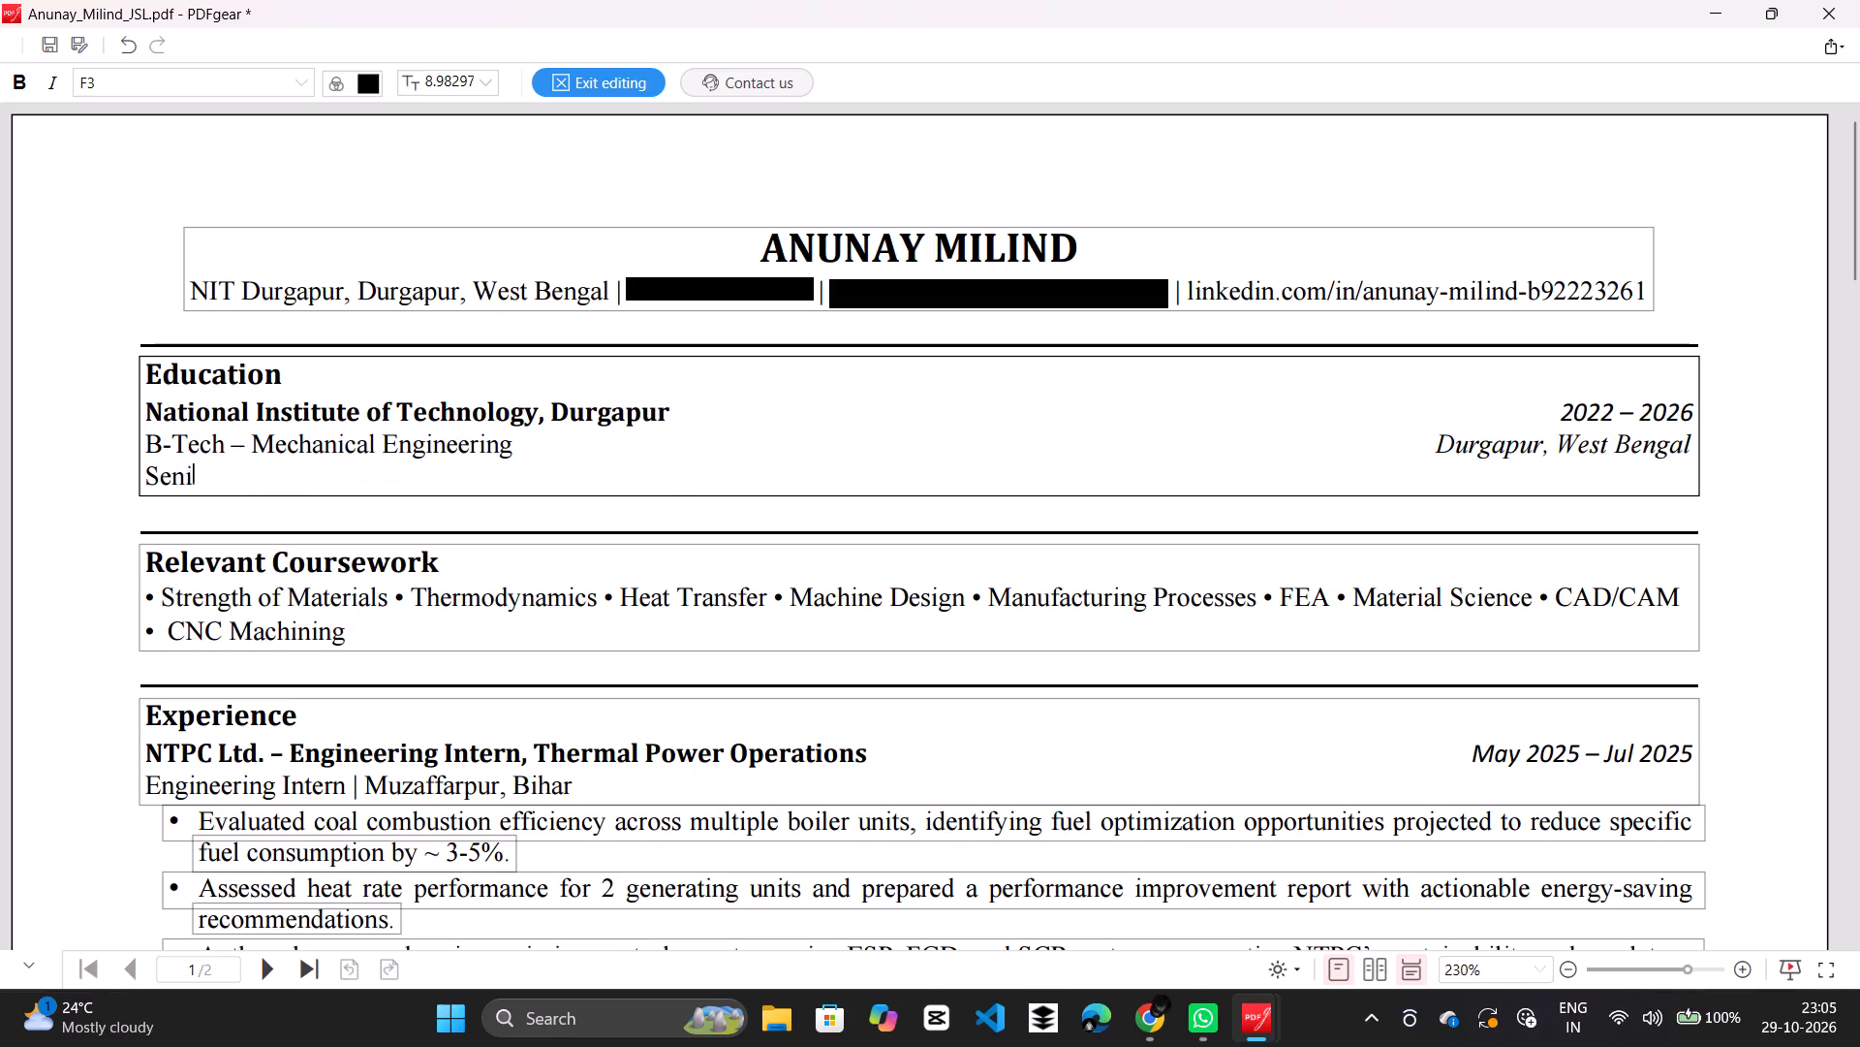
key("BackSpace")
key("BackSpace")
key("BackSpace")
key("BackSpace")
key("BackSpace")
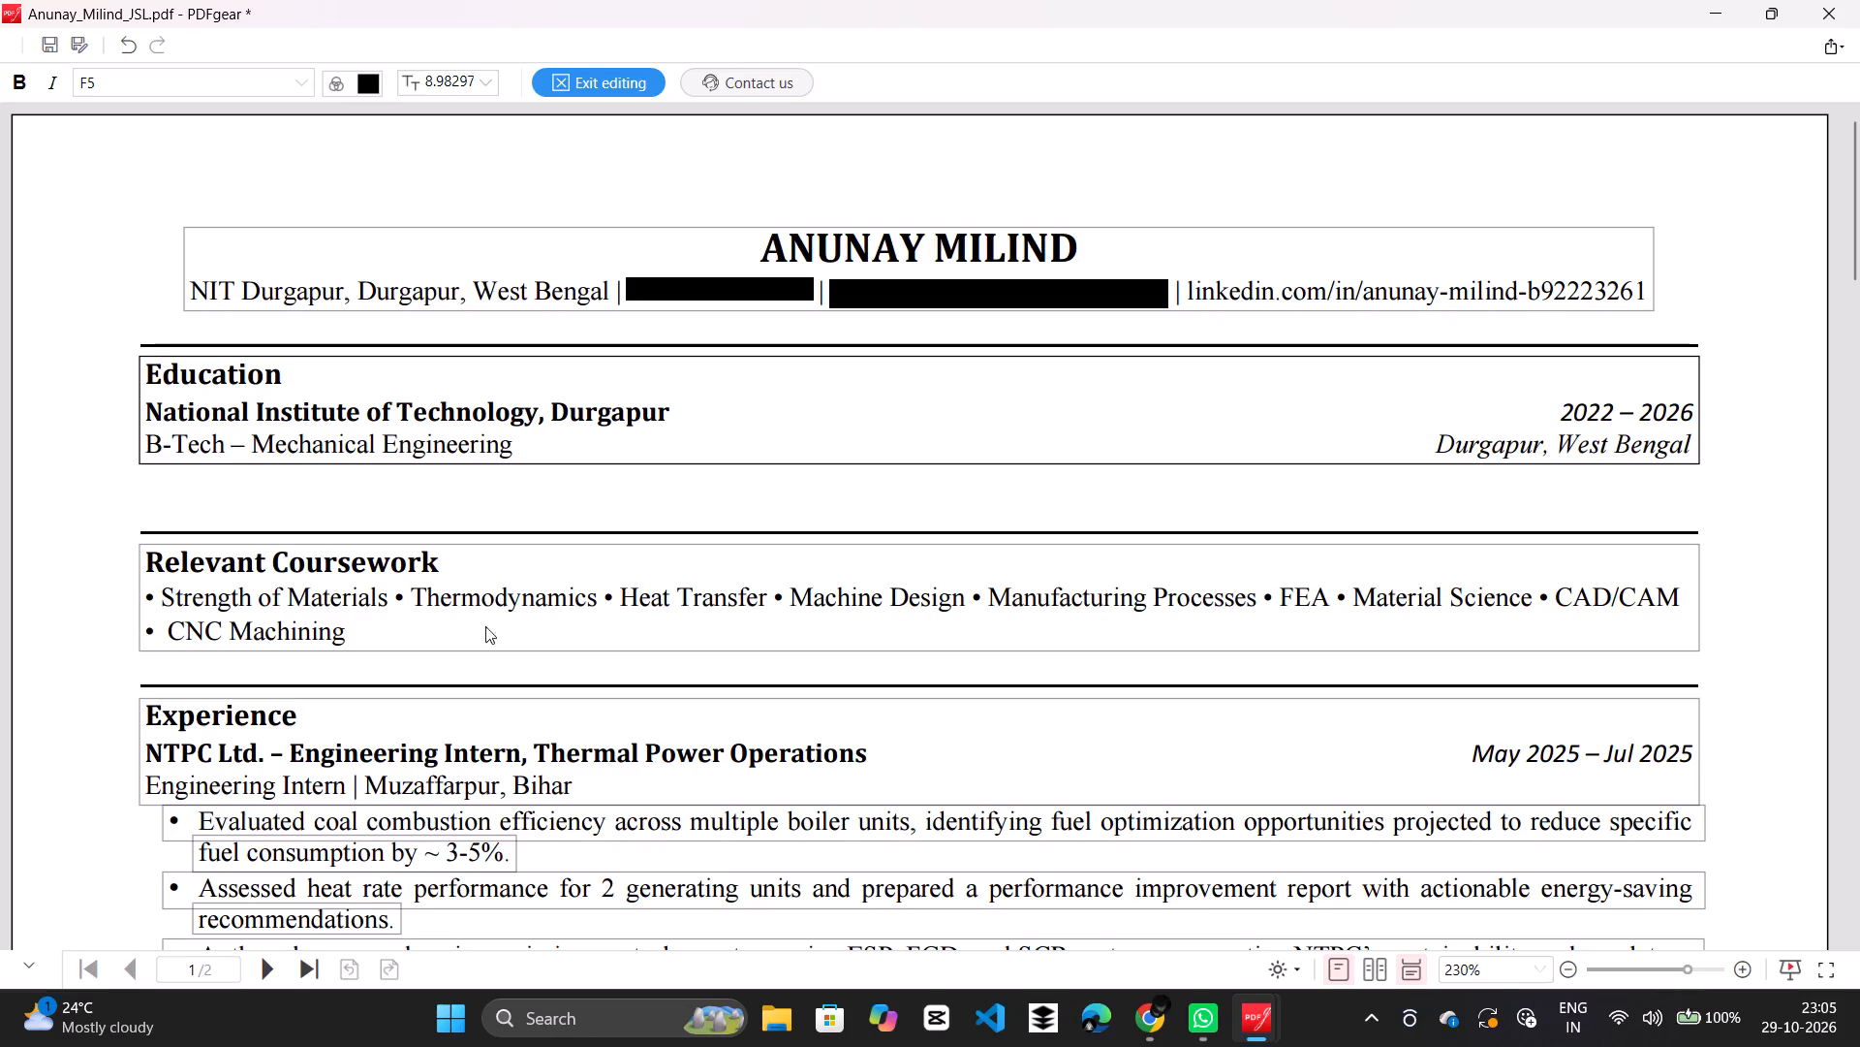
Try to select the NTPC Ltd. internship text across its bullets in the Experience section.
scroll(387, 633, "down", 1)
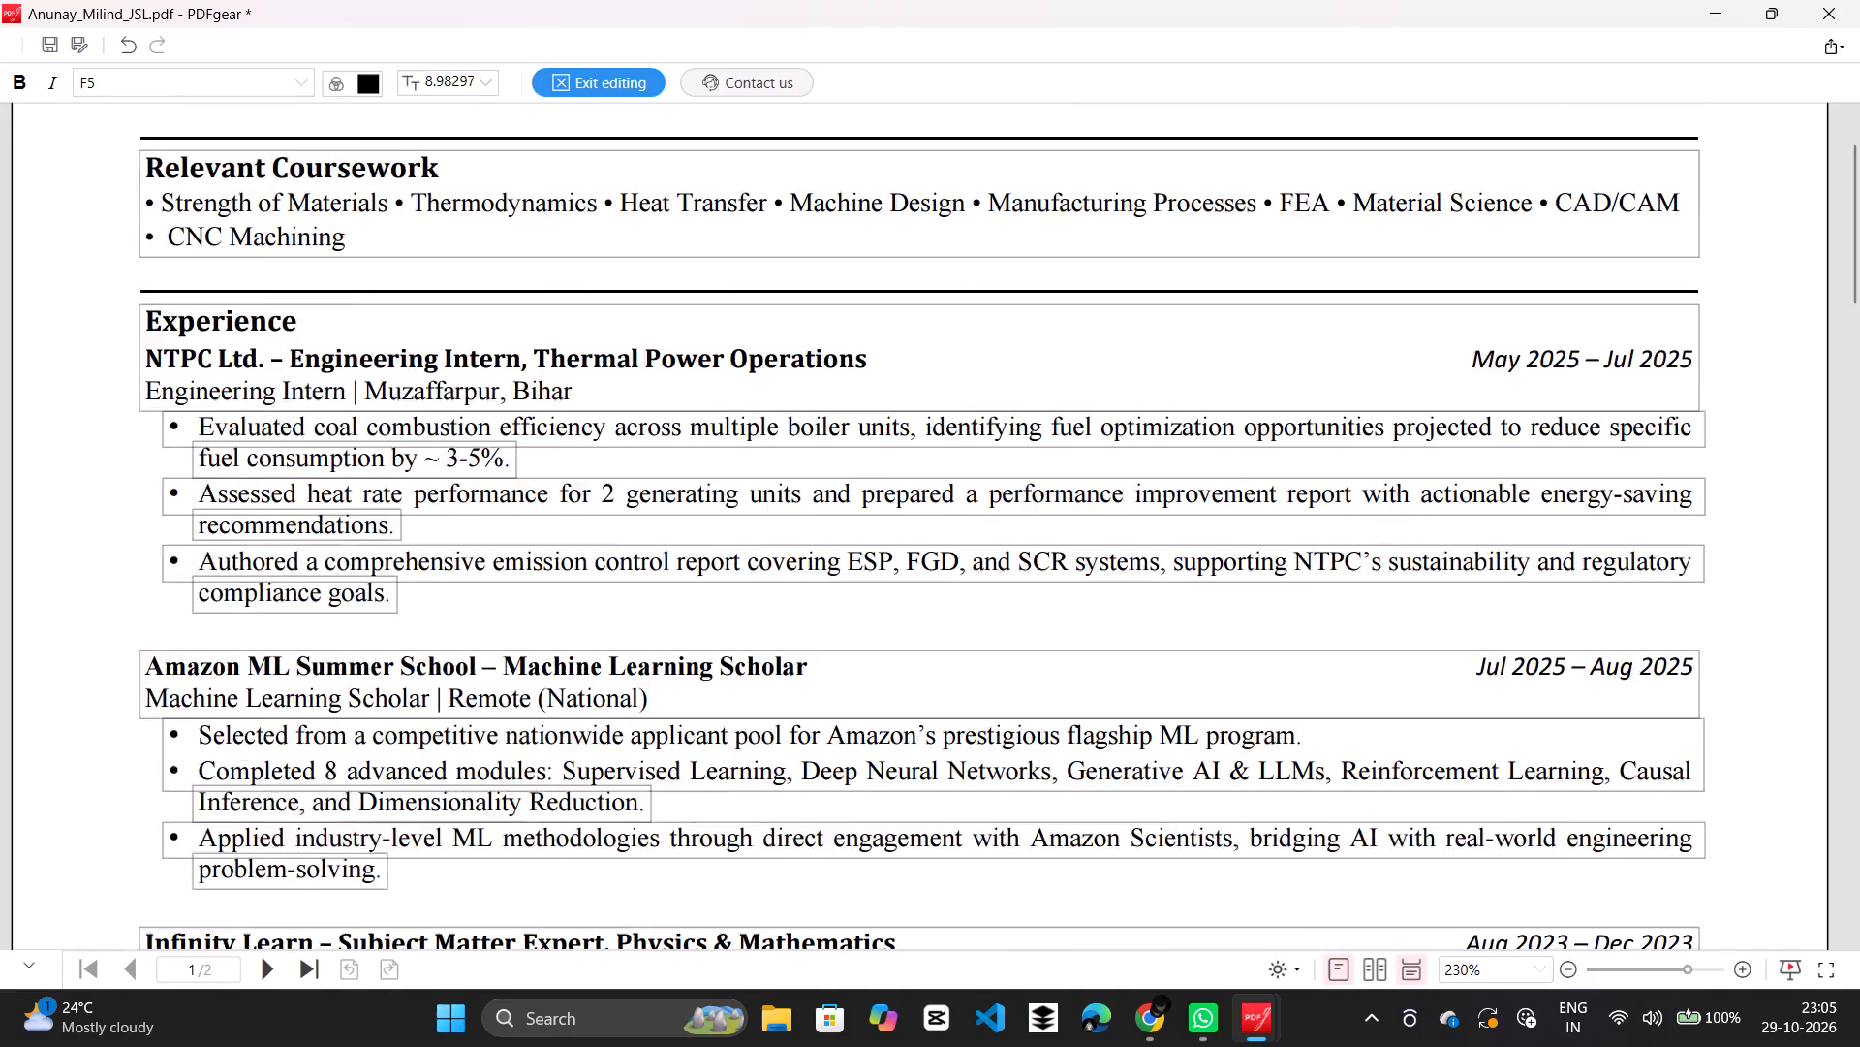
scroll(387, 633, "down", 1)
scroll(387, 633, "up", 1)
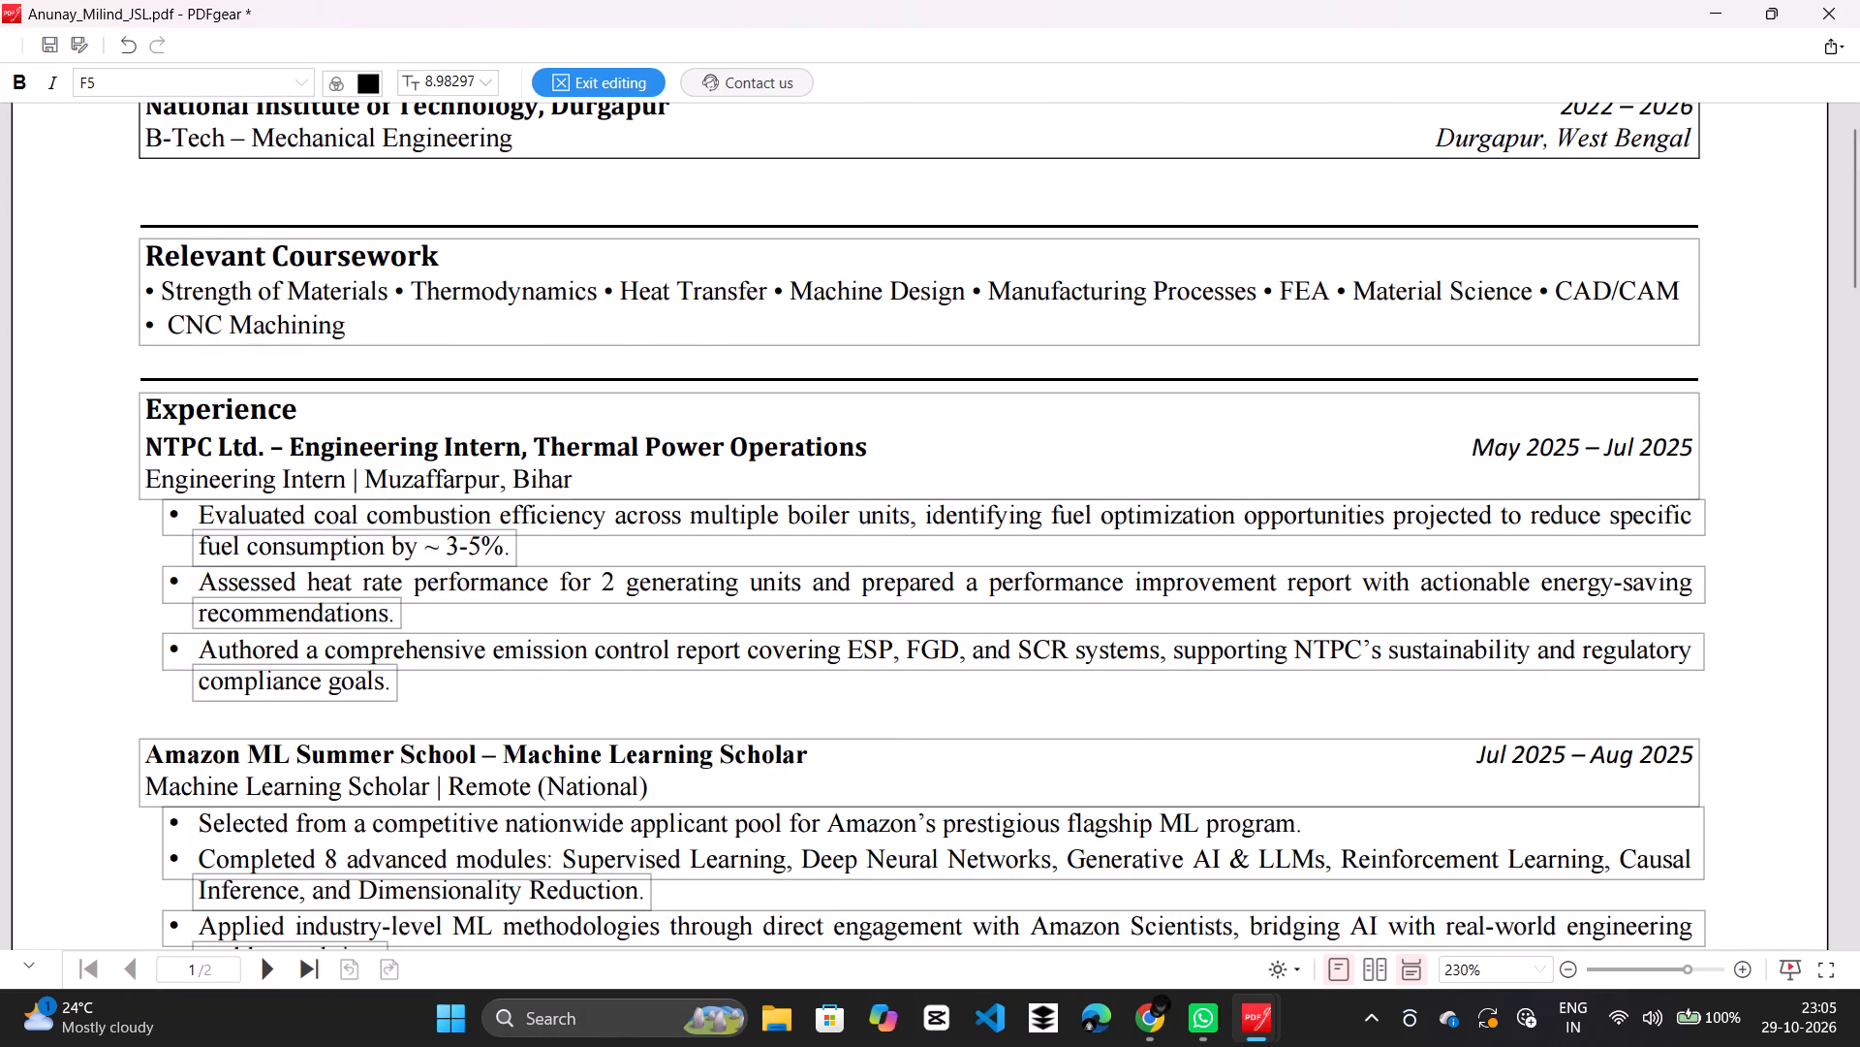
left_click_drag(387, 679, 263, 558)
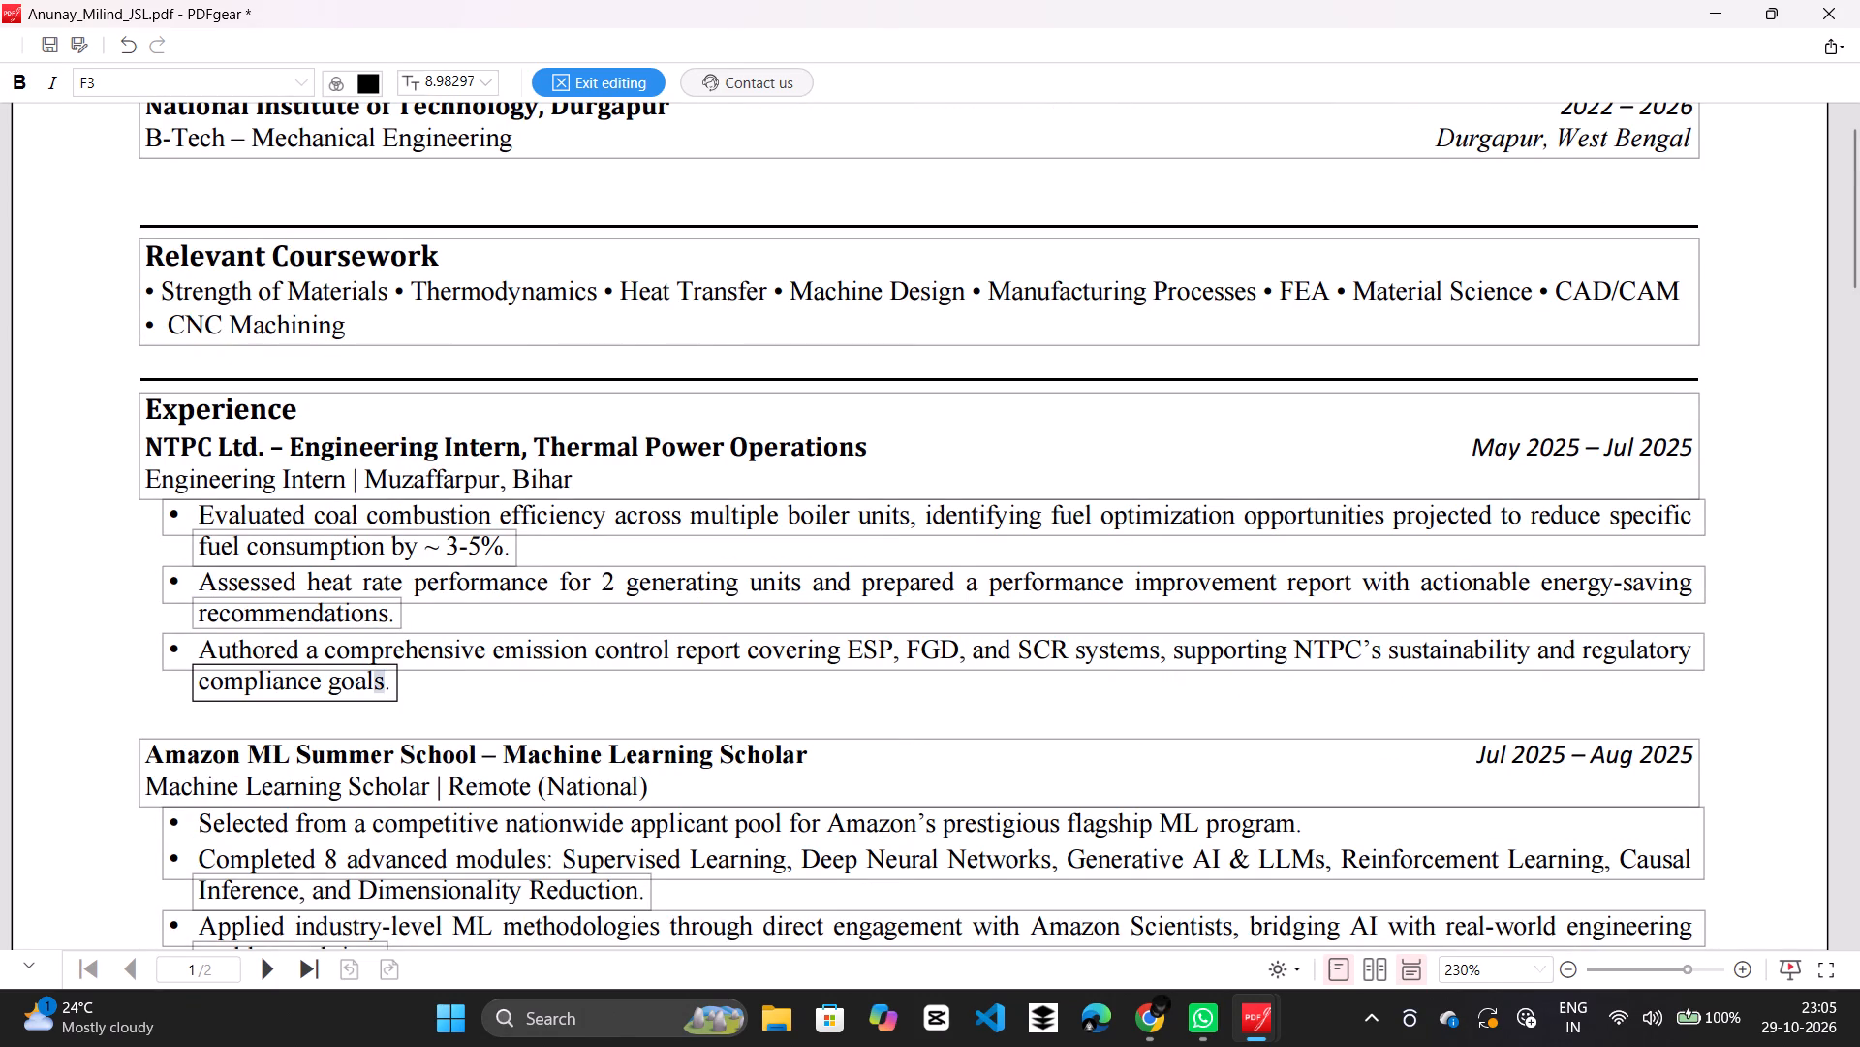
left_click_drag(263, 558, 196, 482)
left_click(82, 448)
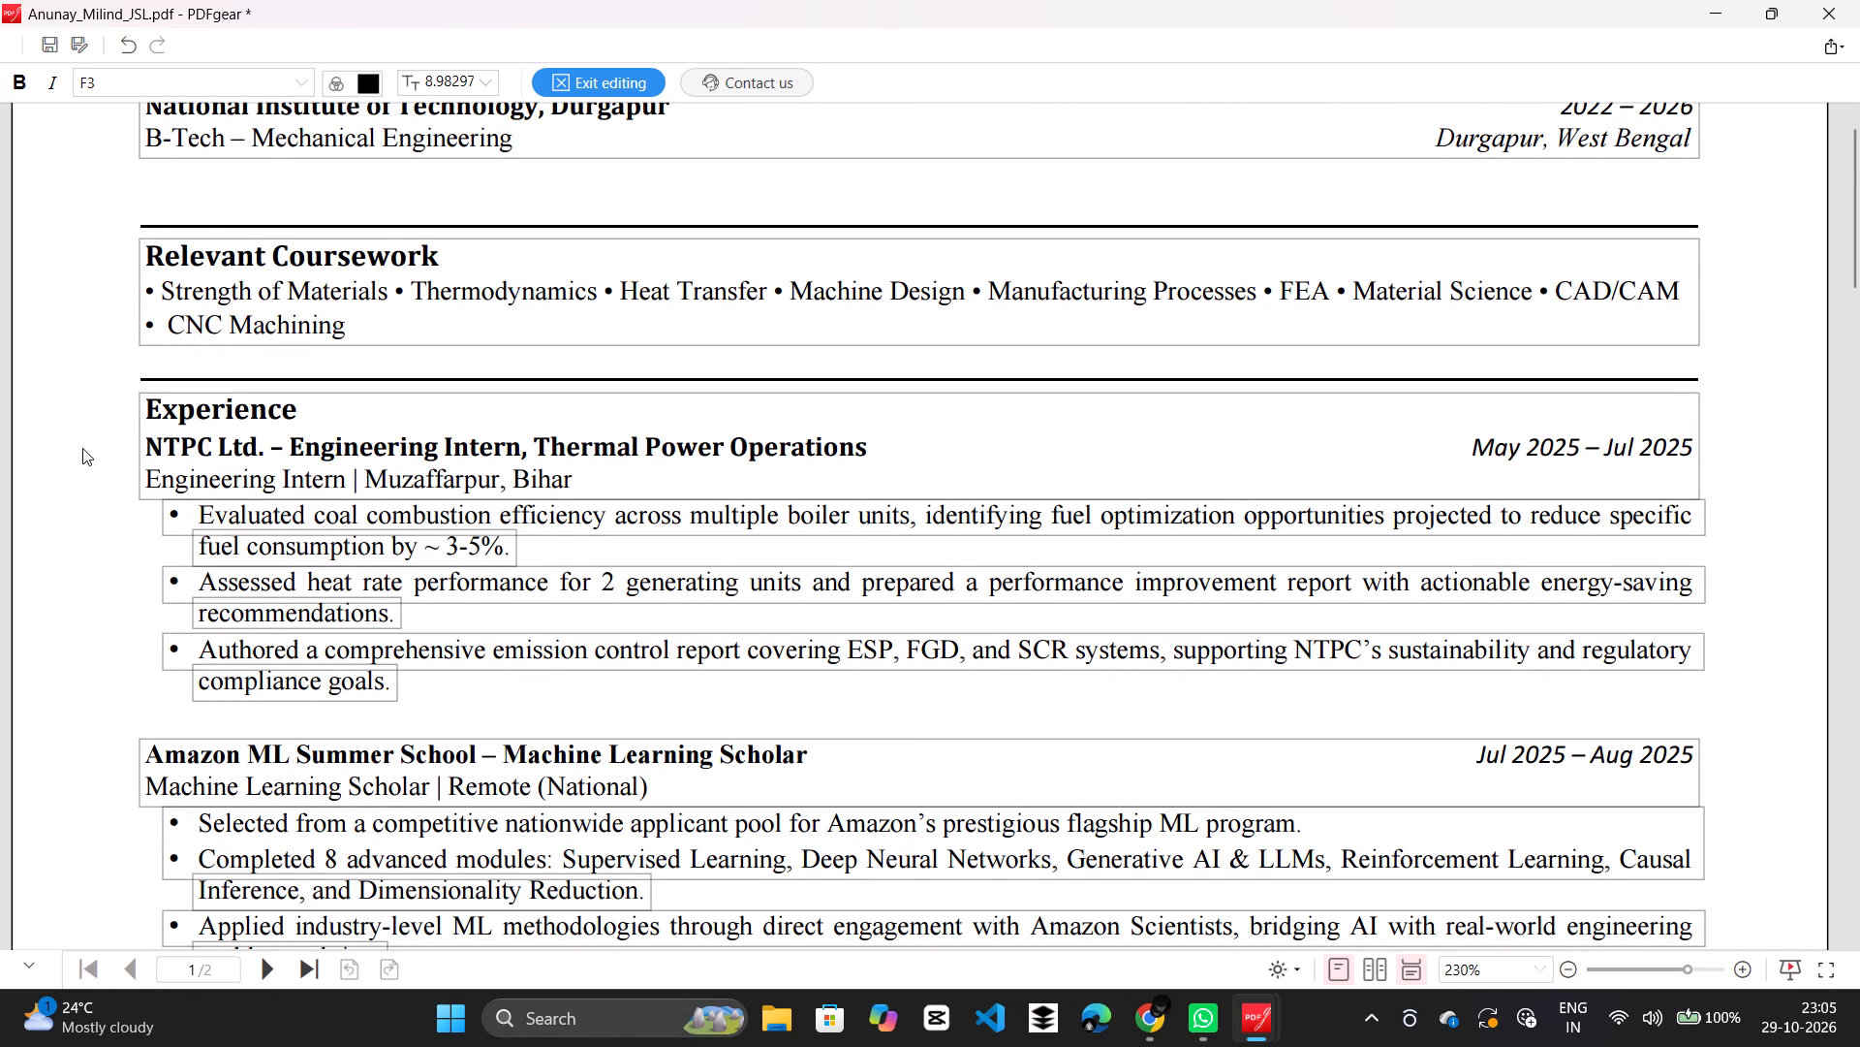
key("shift+super+s")
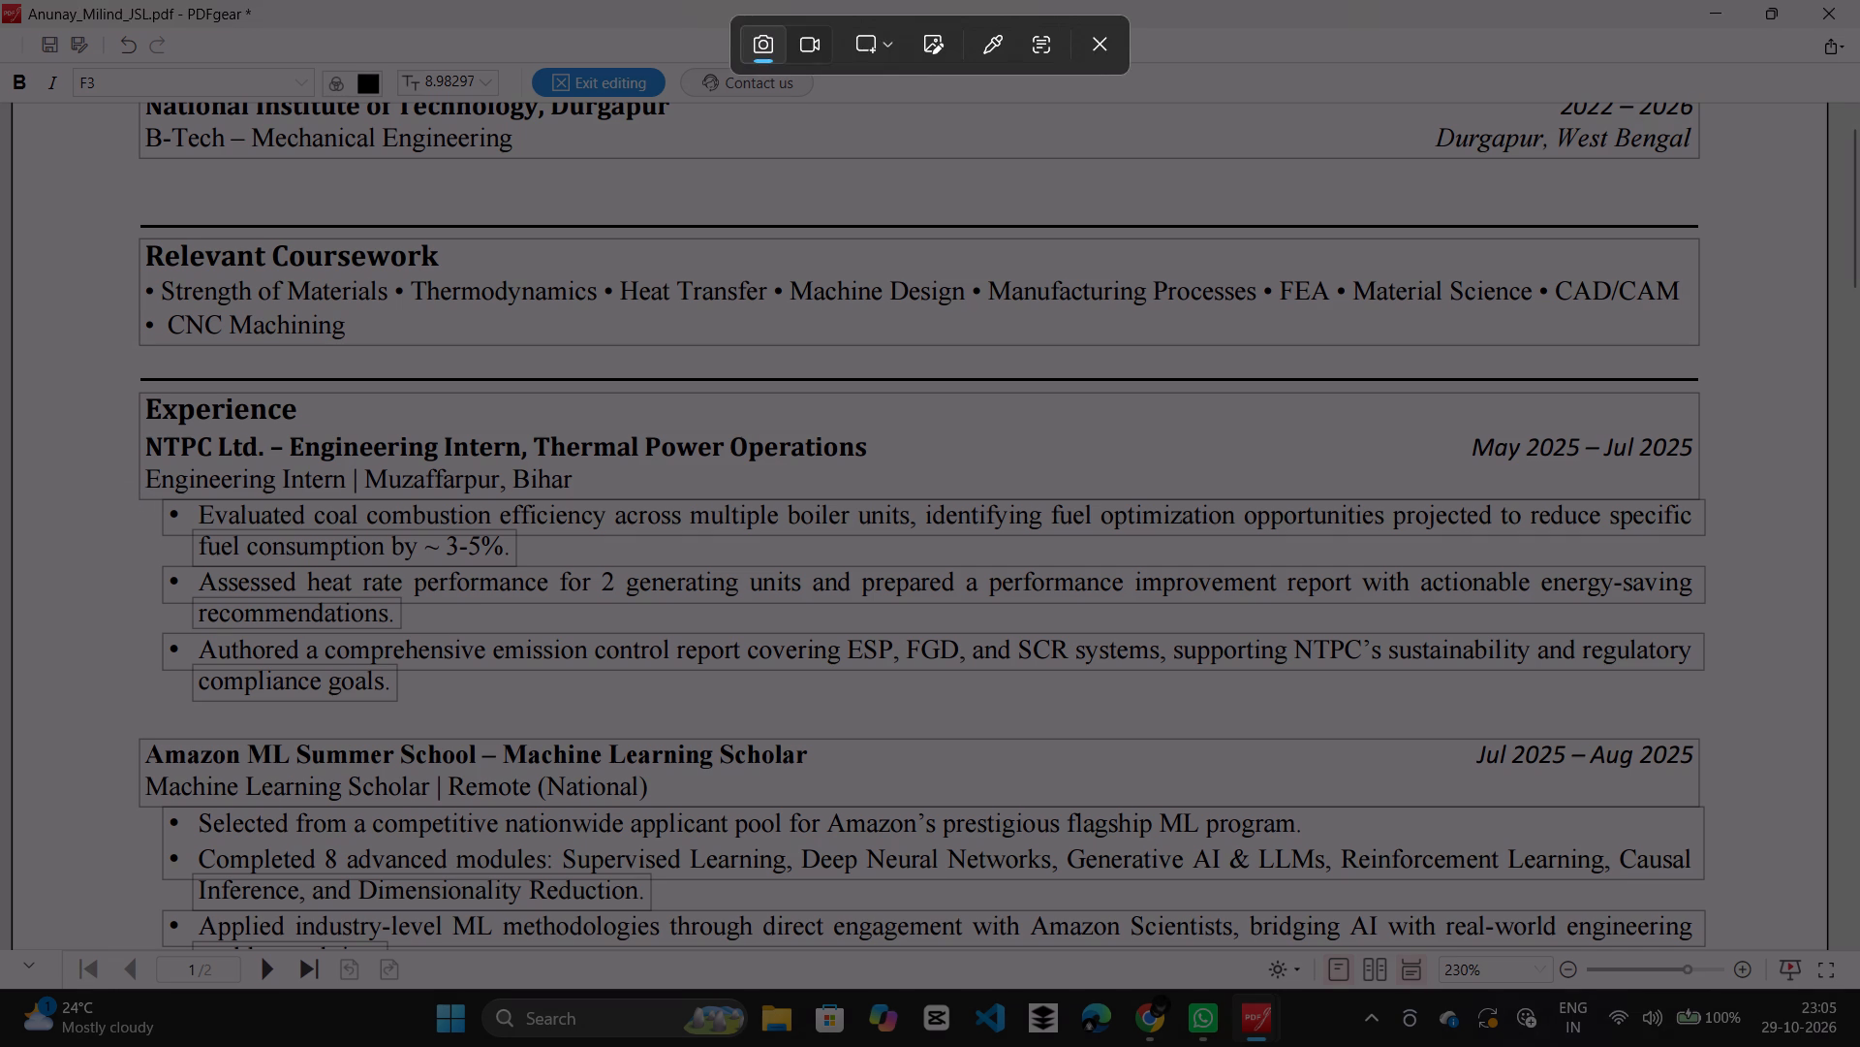
left_click_drag(117, 382, 1779, 726)
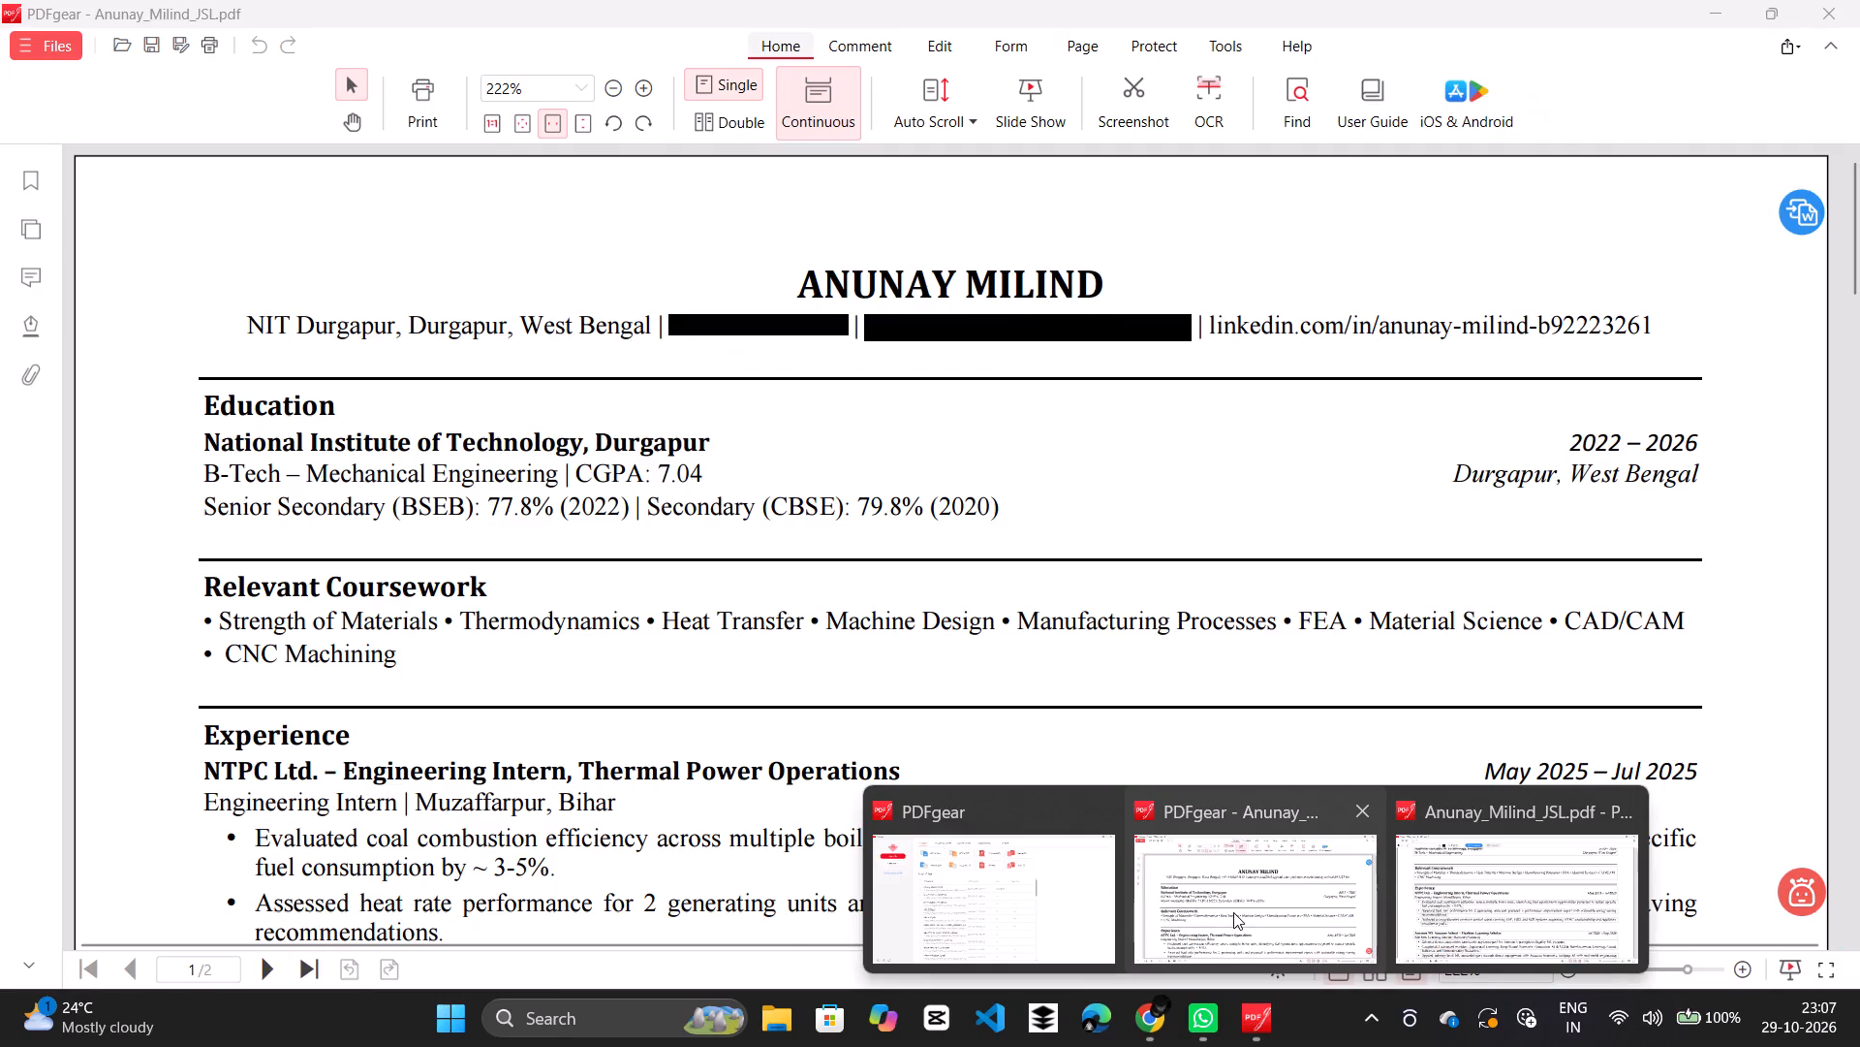
left_click(1443, 886)
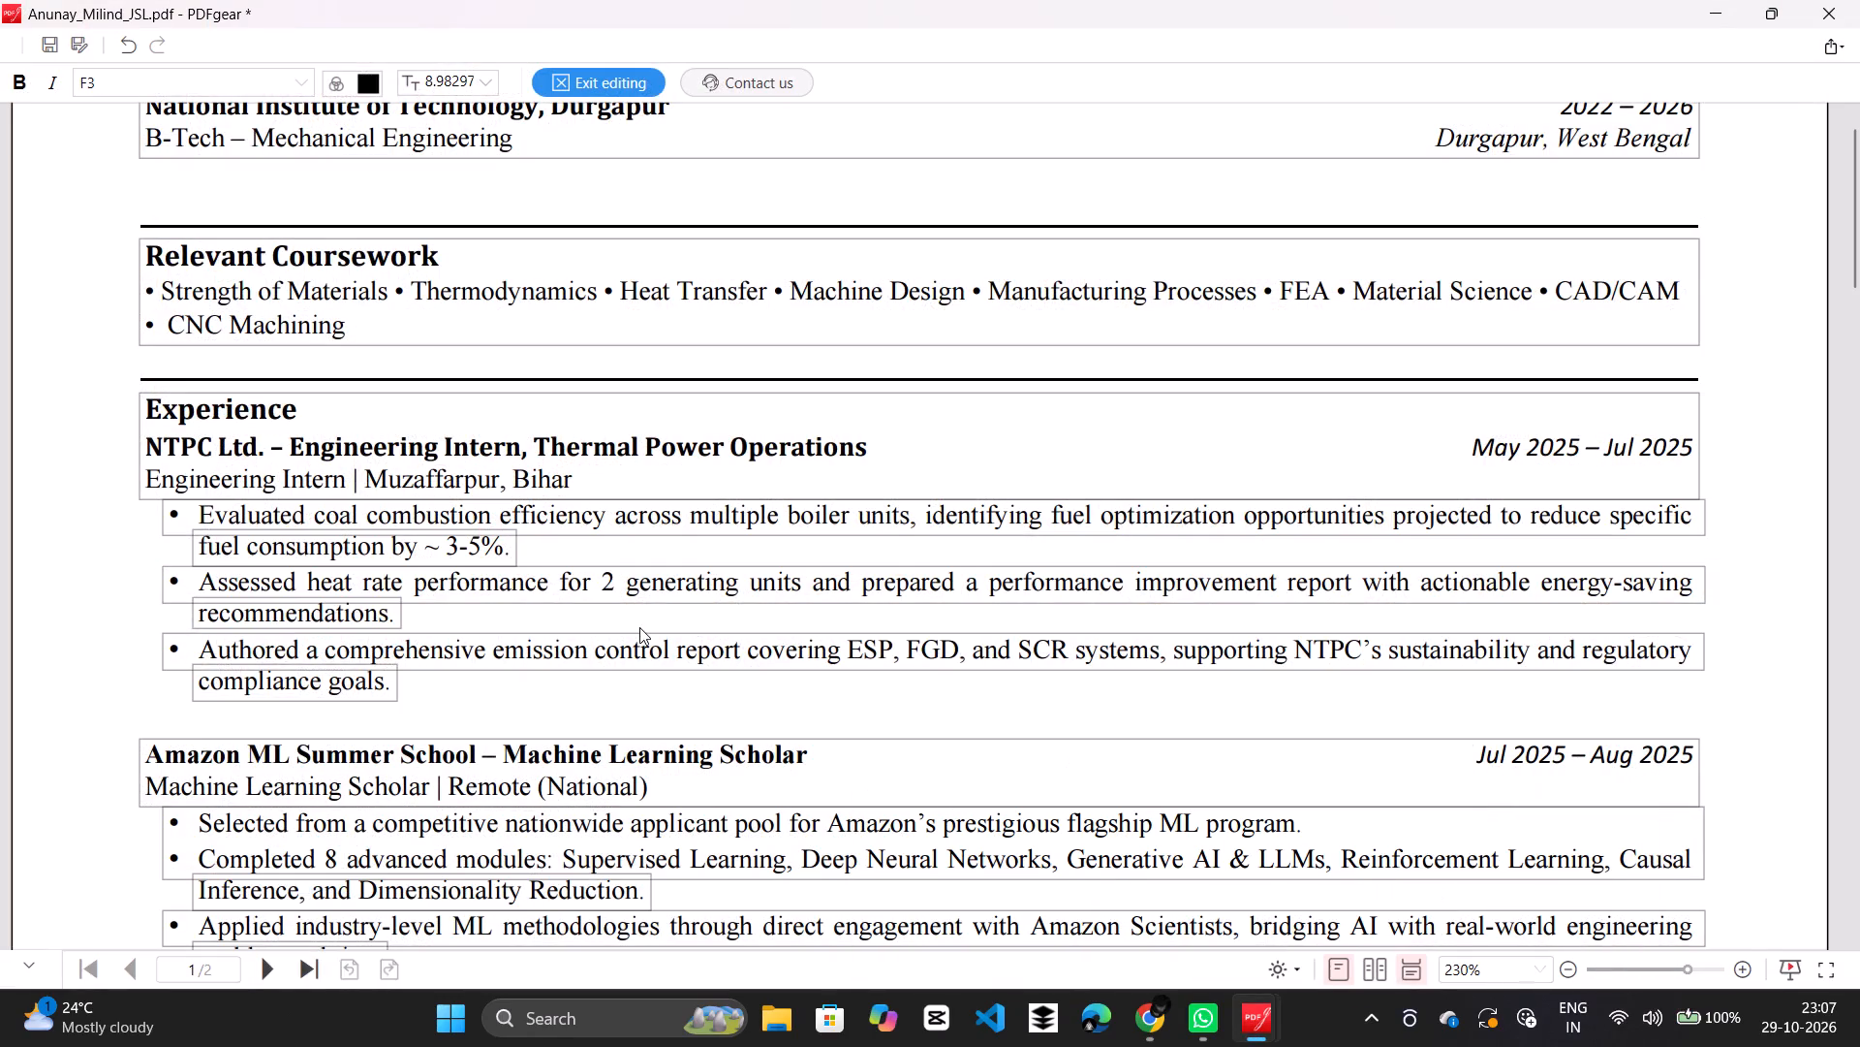
left_click(633, 523)
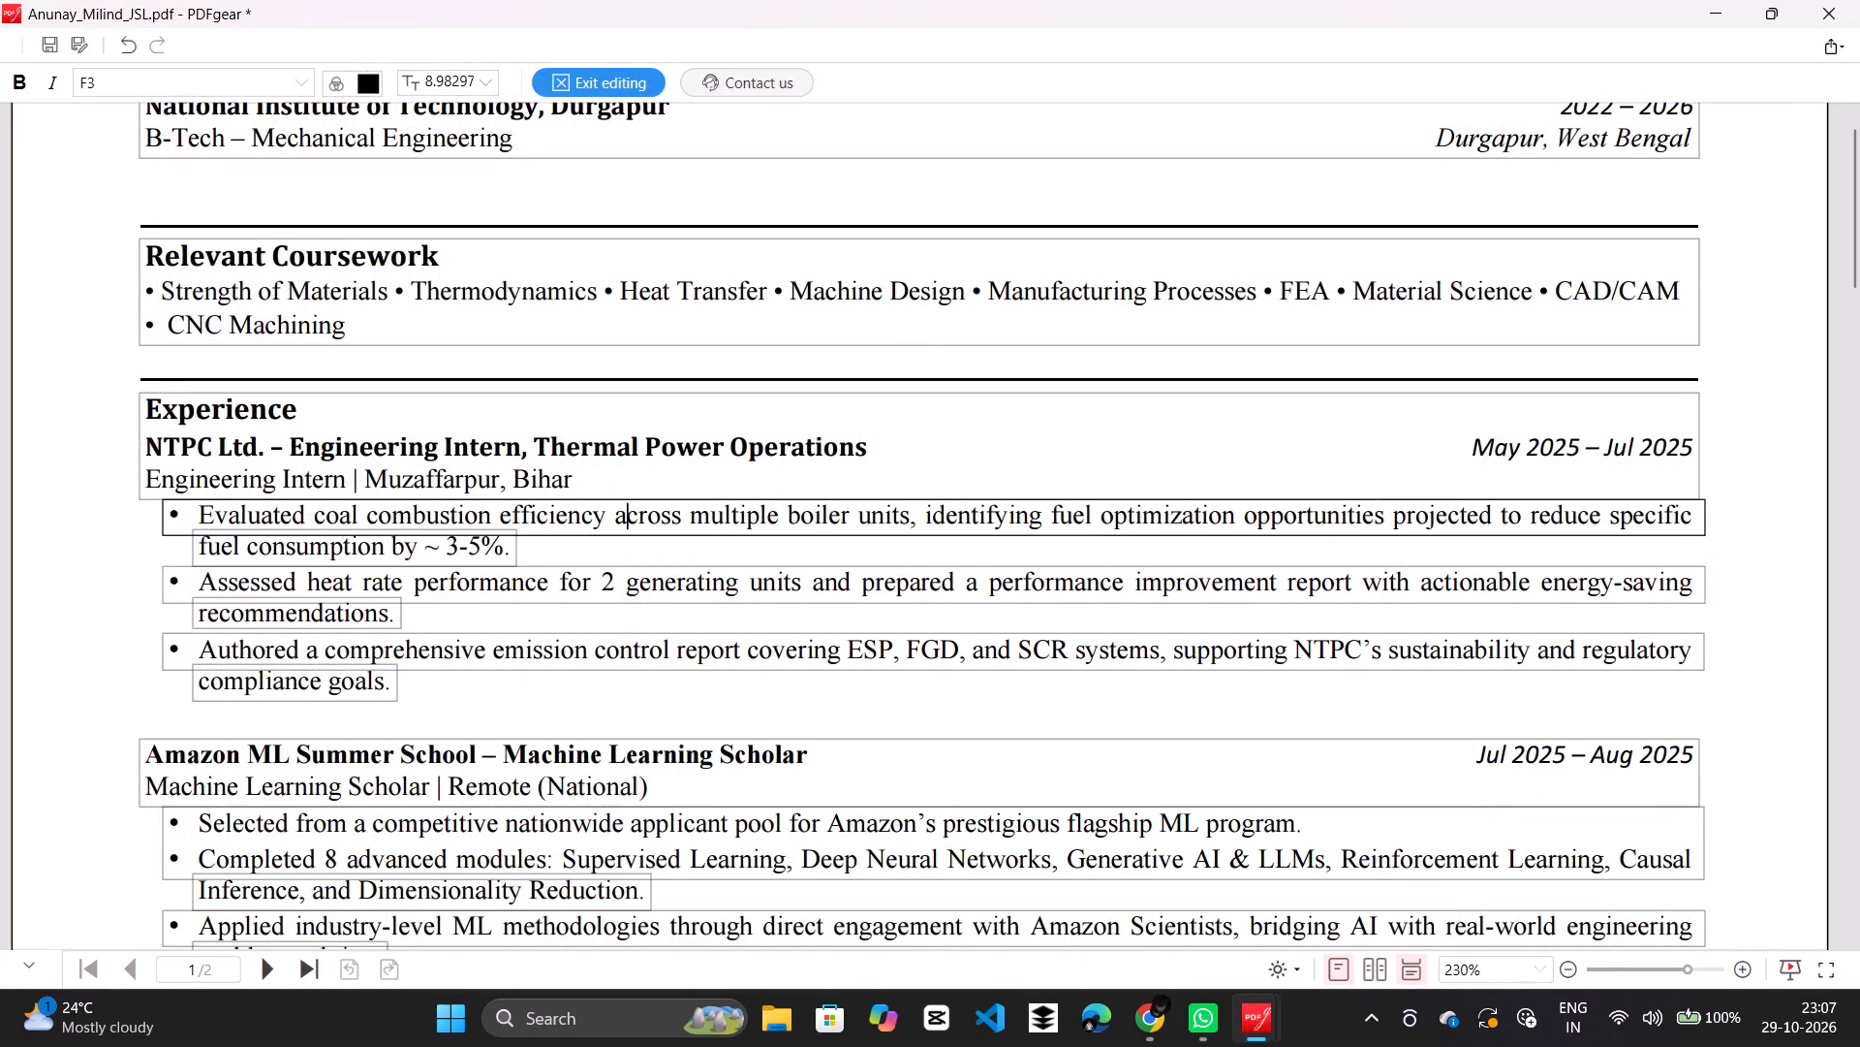
left_click_drag(1691, 522, 1265, 583)
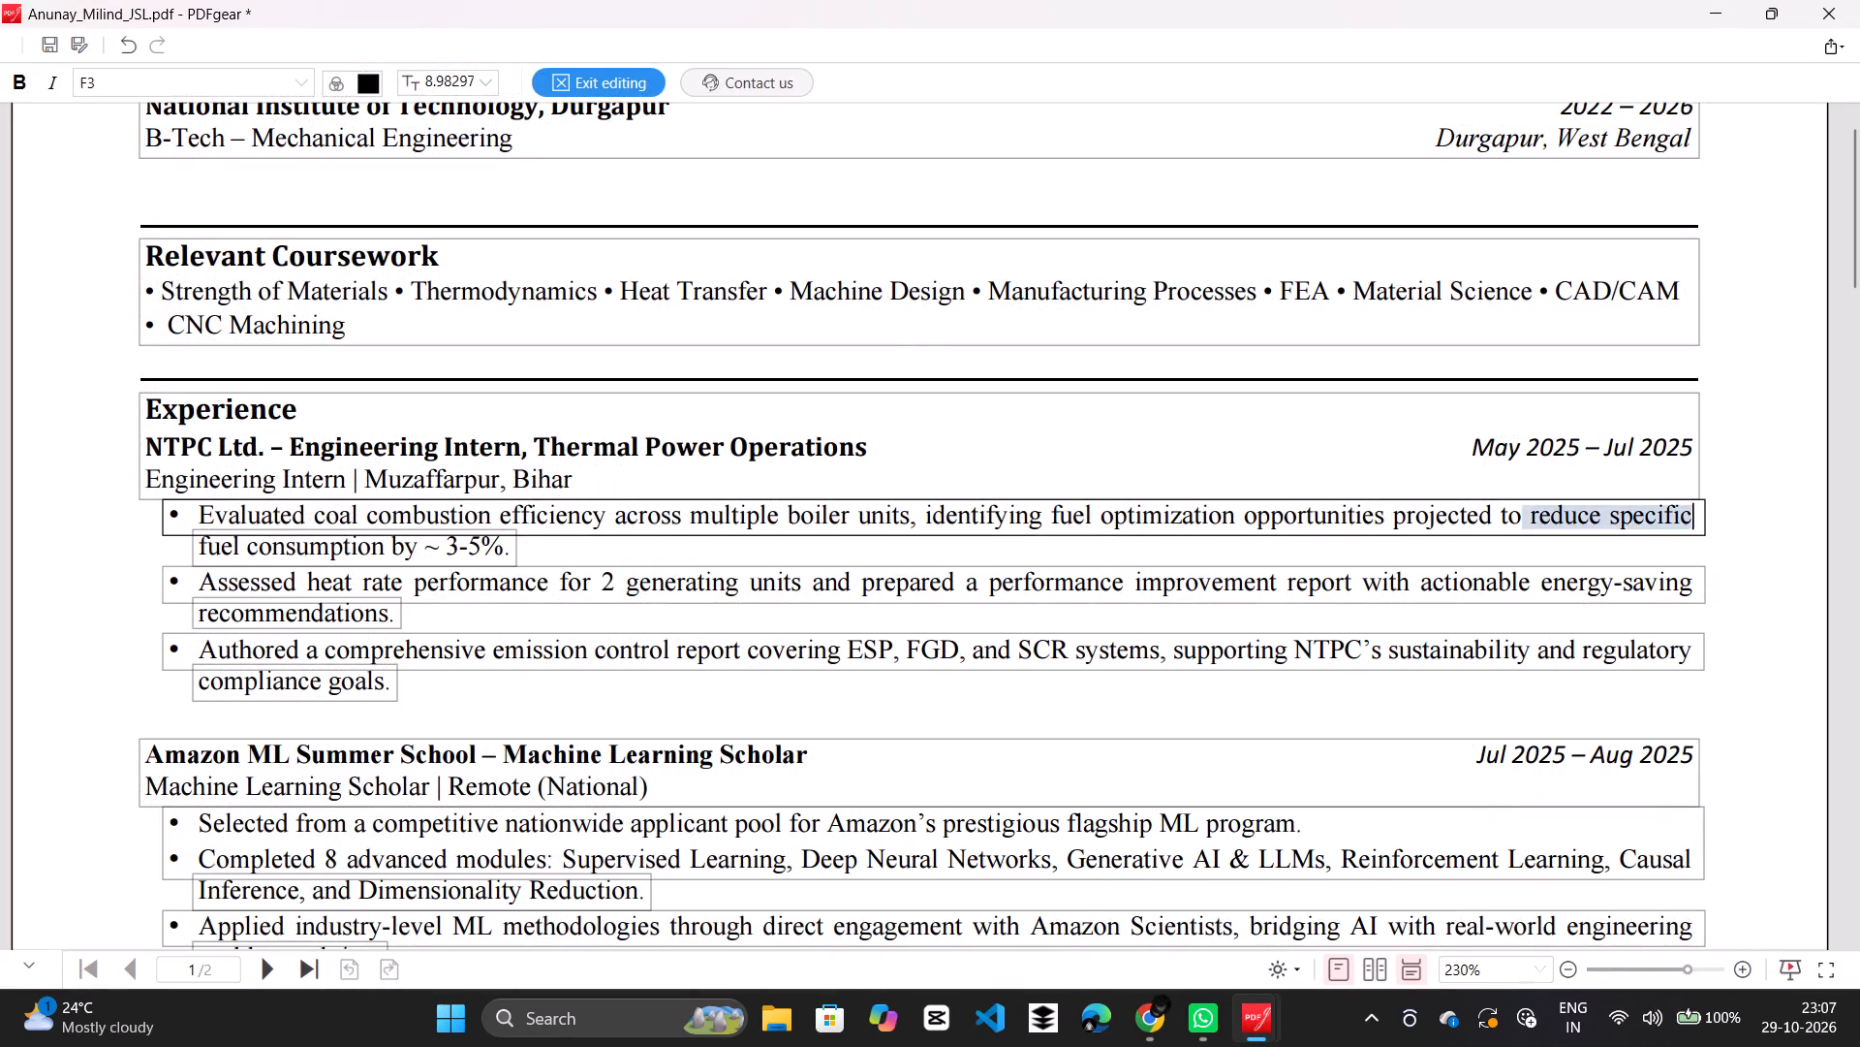
left_click_drag(1265, 583, 733, 589)
key("BackSpace")
key("BackSpace")
key("BackSpace")
key("BackSpace")
key("BackSpace")
key("BackSpace")
key("BackSpace")
key("BackSpace")
key("BackSpace")
key("BackSpace")
key("BackSpace")
key("BackSpace")
key("BackSpace")
key("BackSpace")
key("BackSpace")
key("BackSpace")
key("BackSpace")
key("BackSpace")
key("BackSpace")
key("BackSpace")
key("BackSpace")
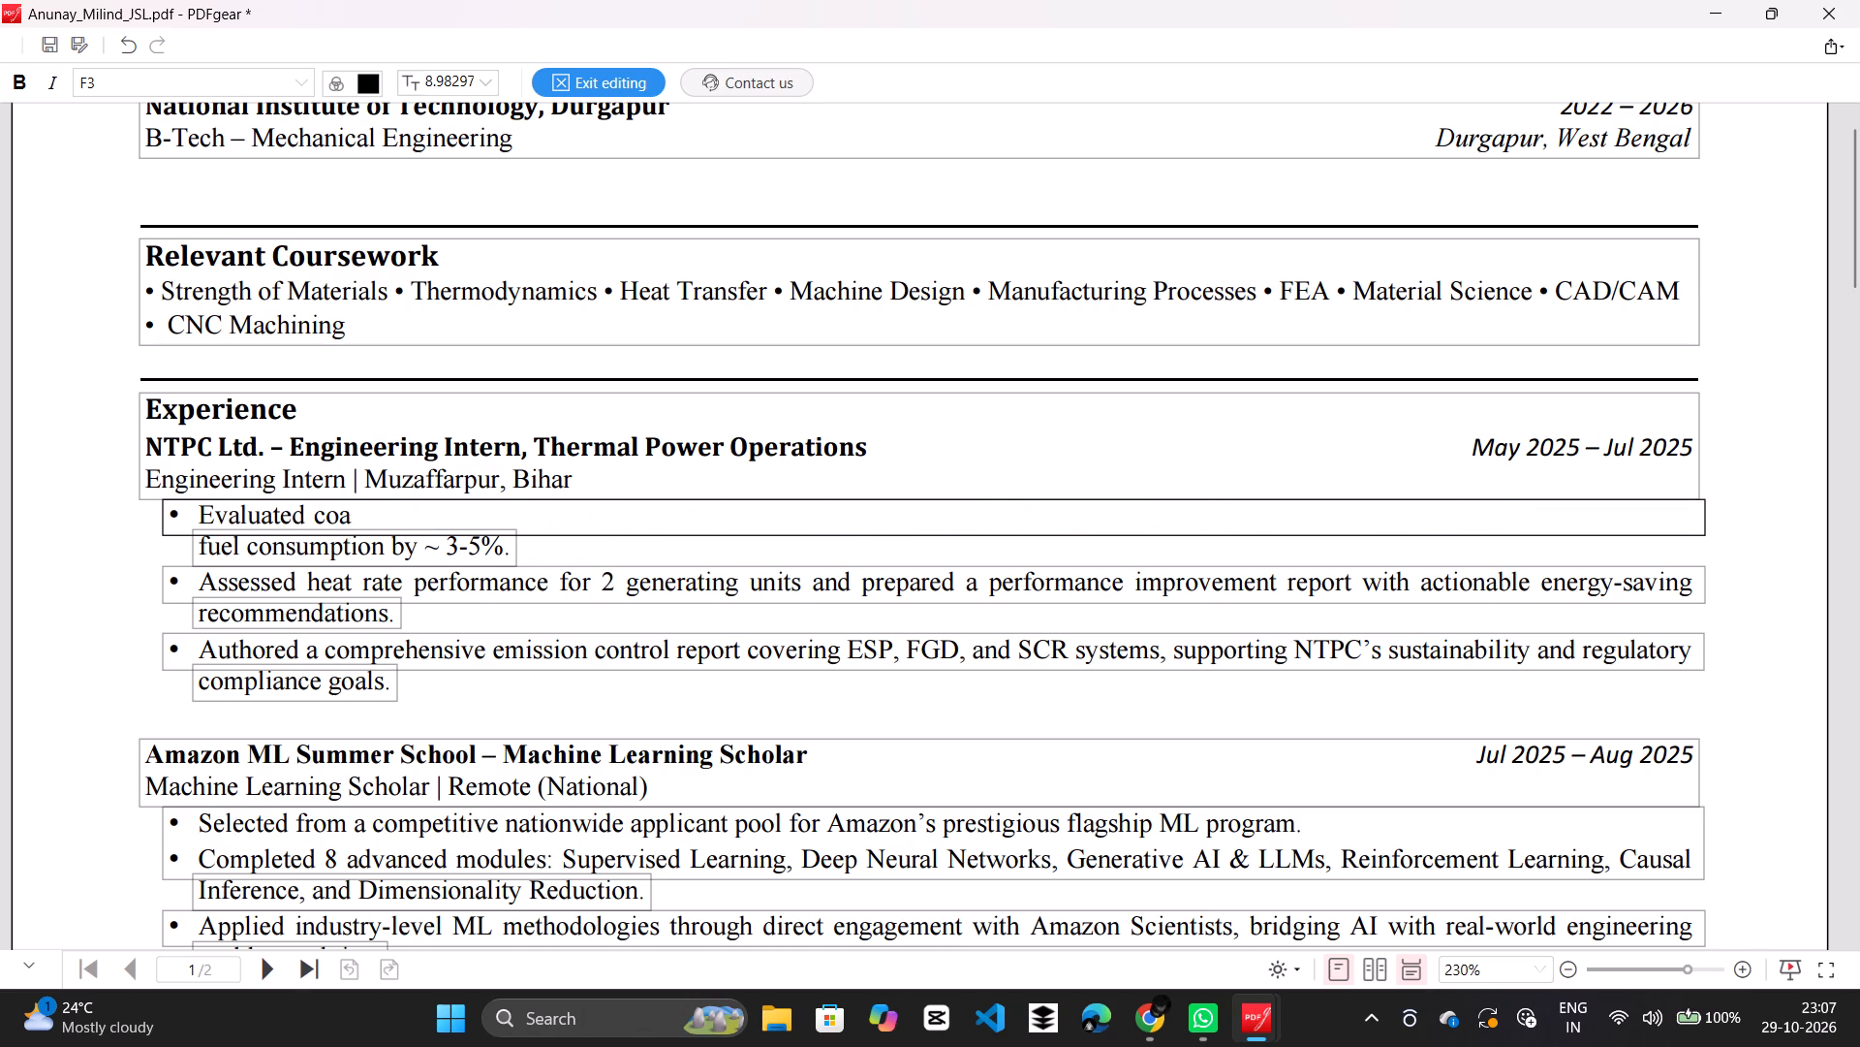
key("BackSpace")
key("BackSpace")
key("BackSpace")
key("BackSpace")
key("BackSpace")
key("BackSpace")
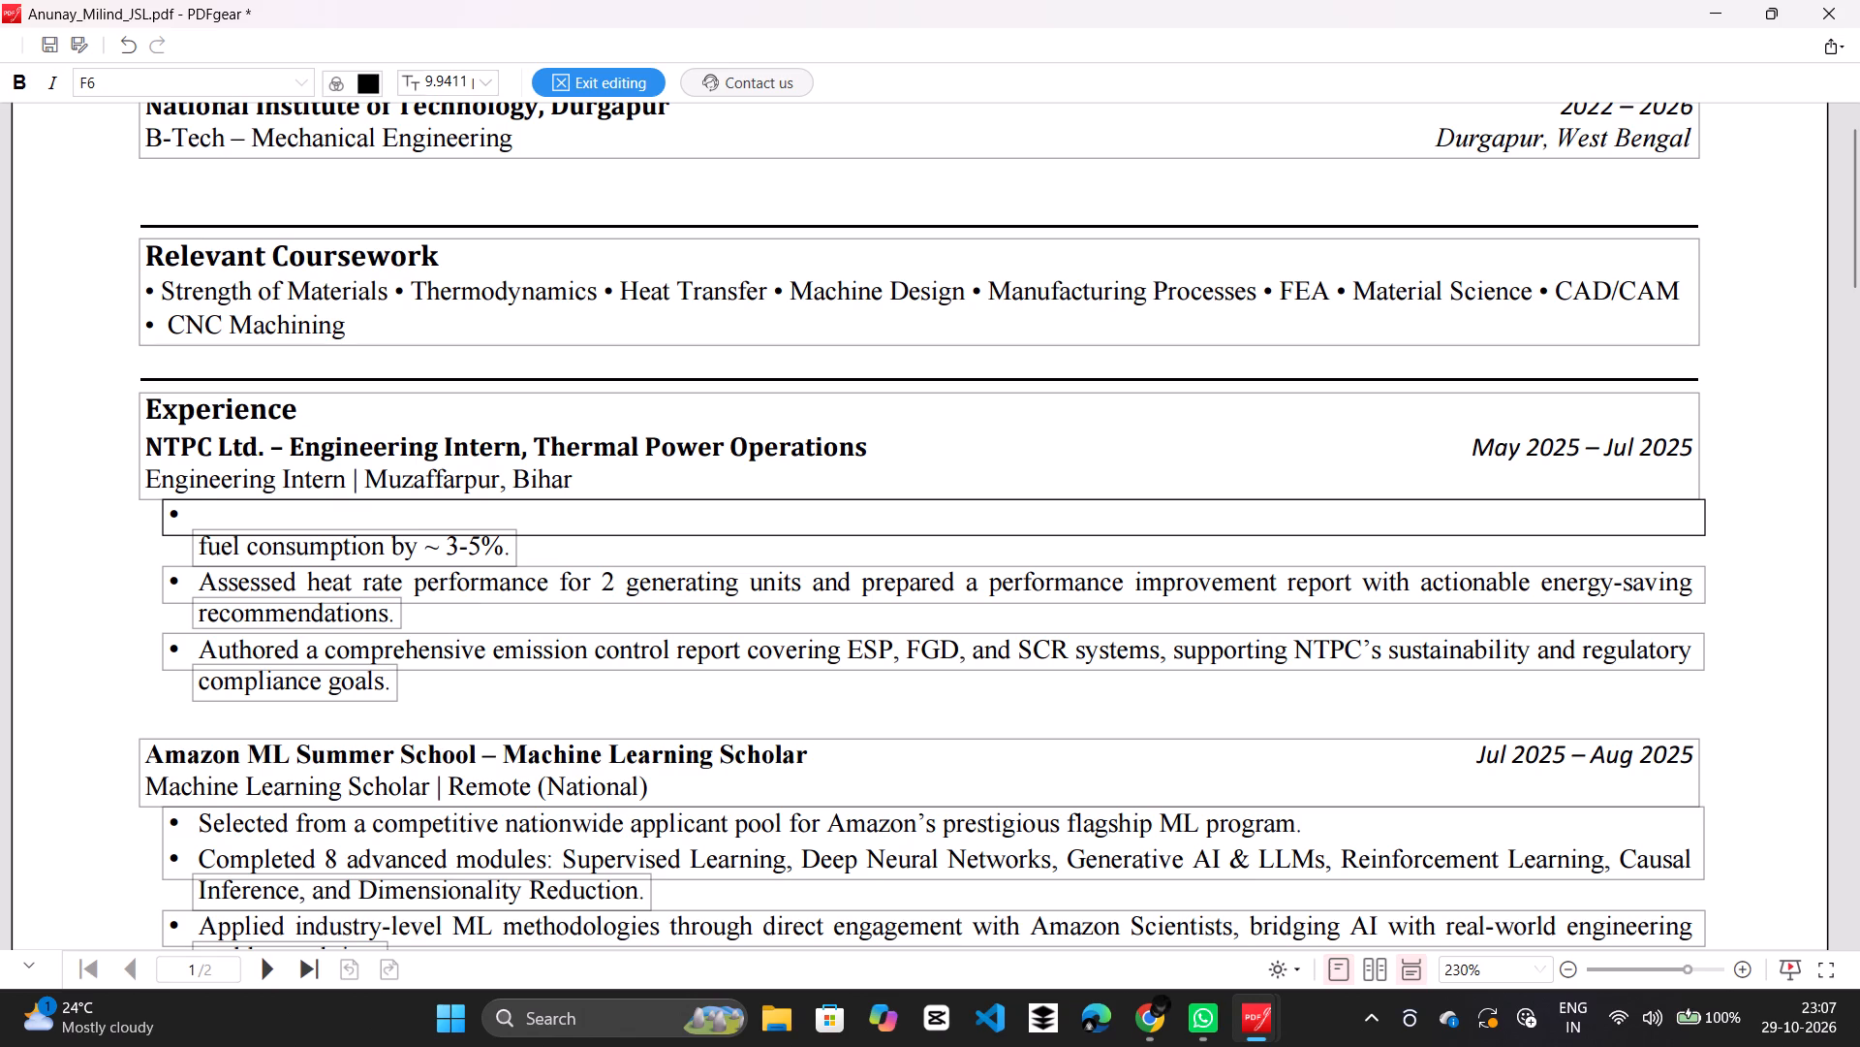
Restore the bullet's initial "E" with undo, paste the copied coal-fired power generation point after it, and remove the stray "E".
left_click(120, 44)
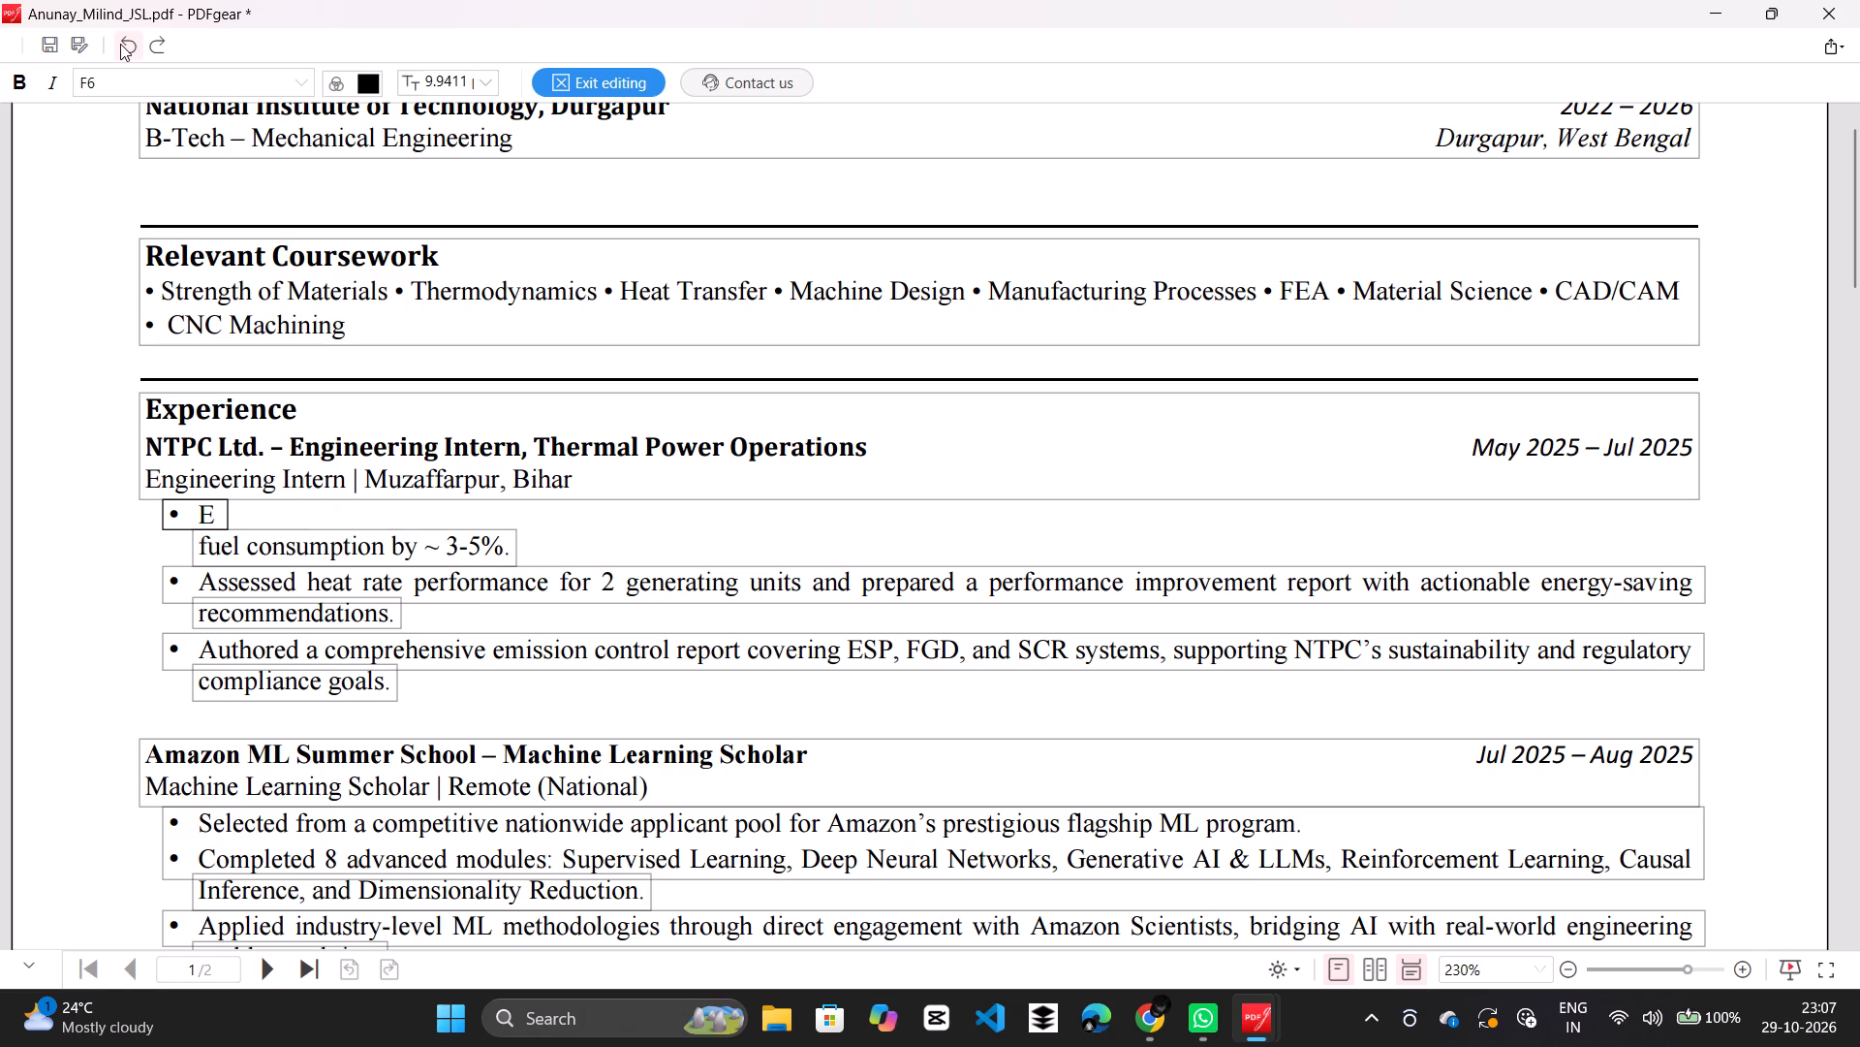
left_click(211, 516)
key("ctrl+v")
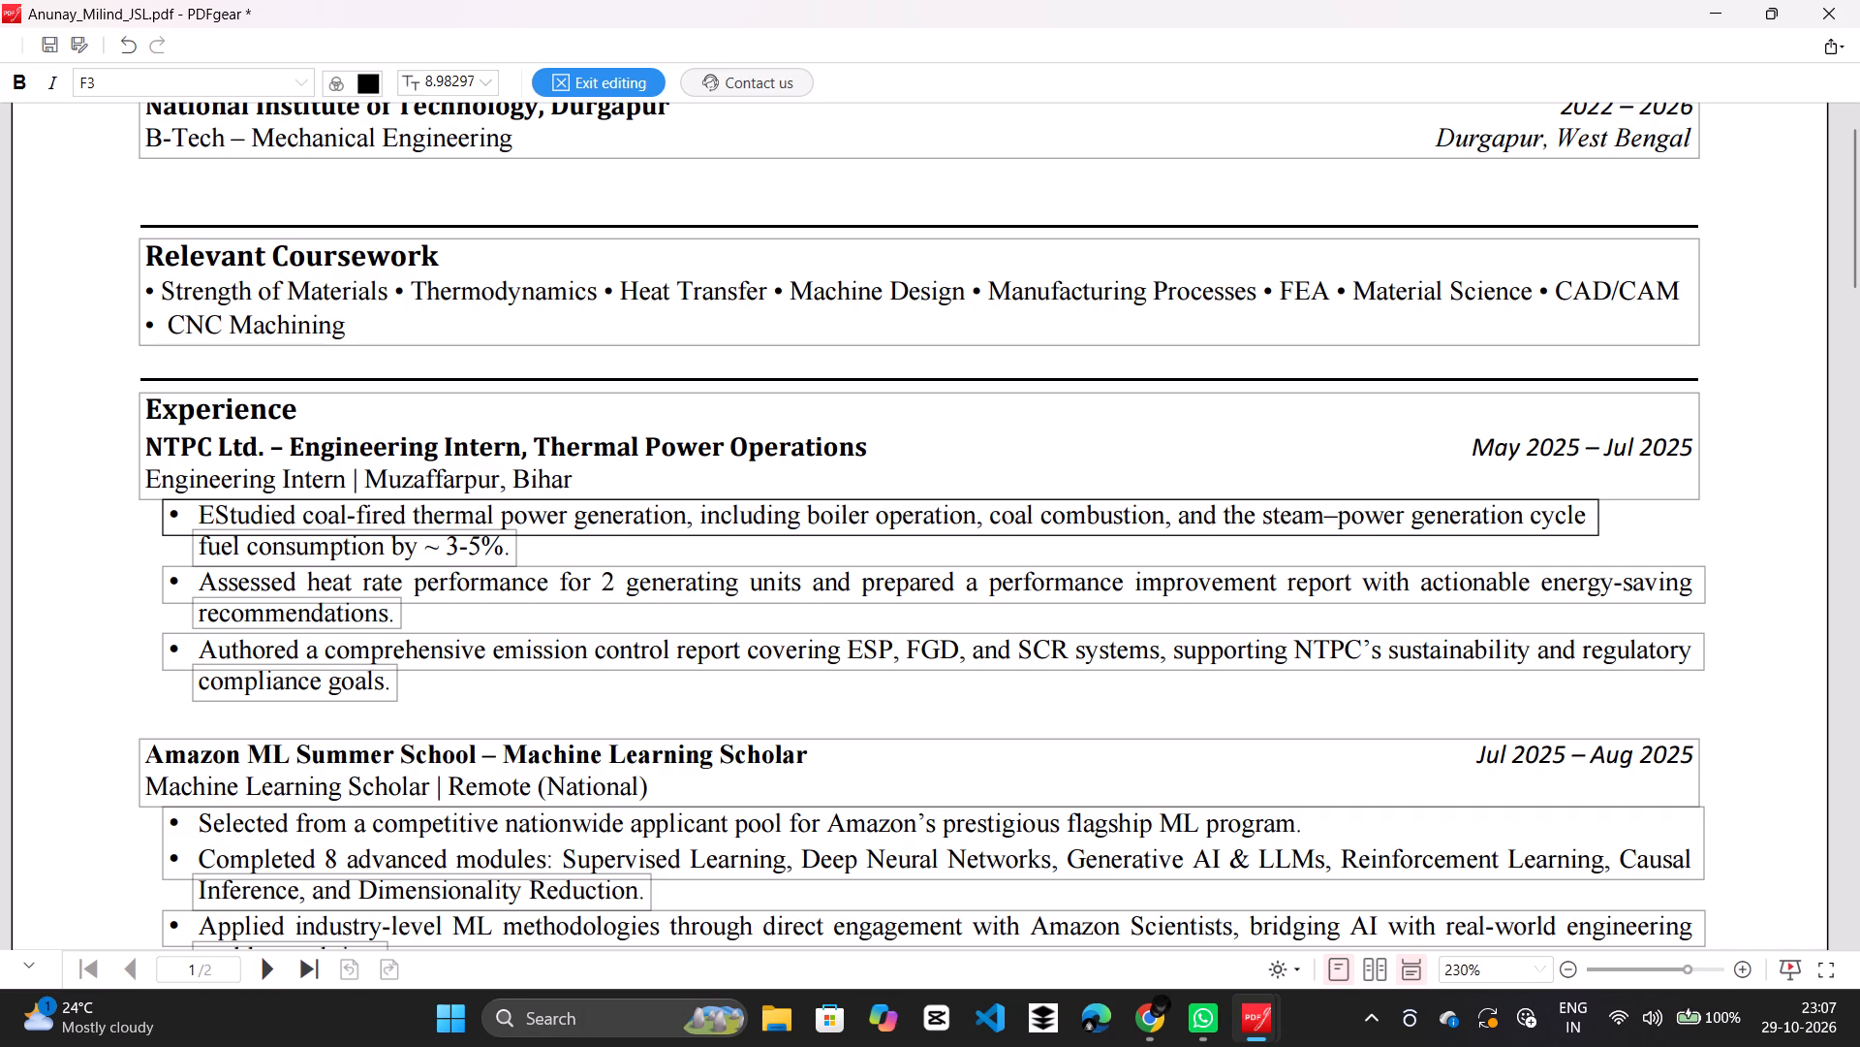
left_click(211, 516)
key("BackSpace")
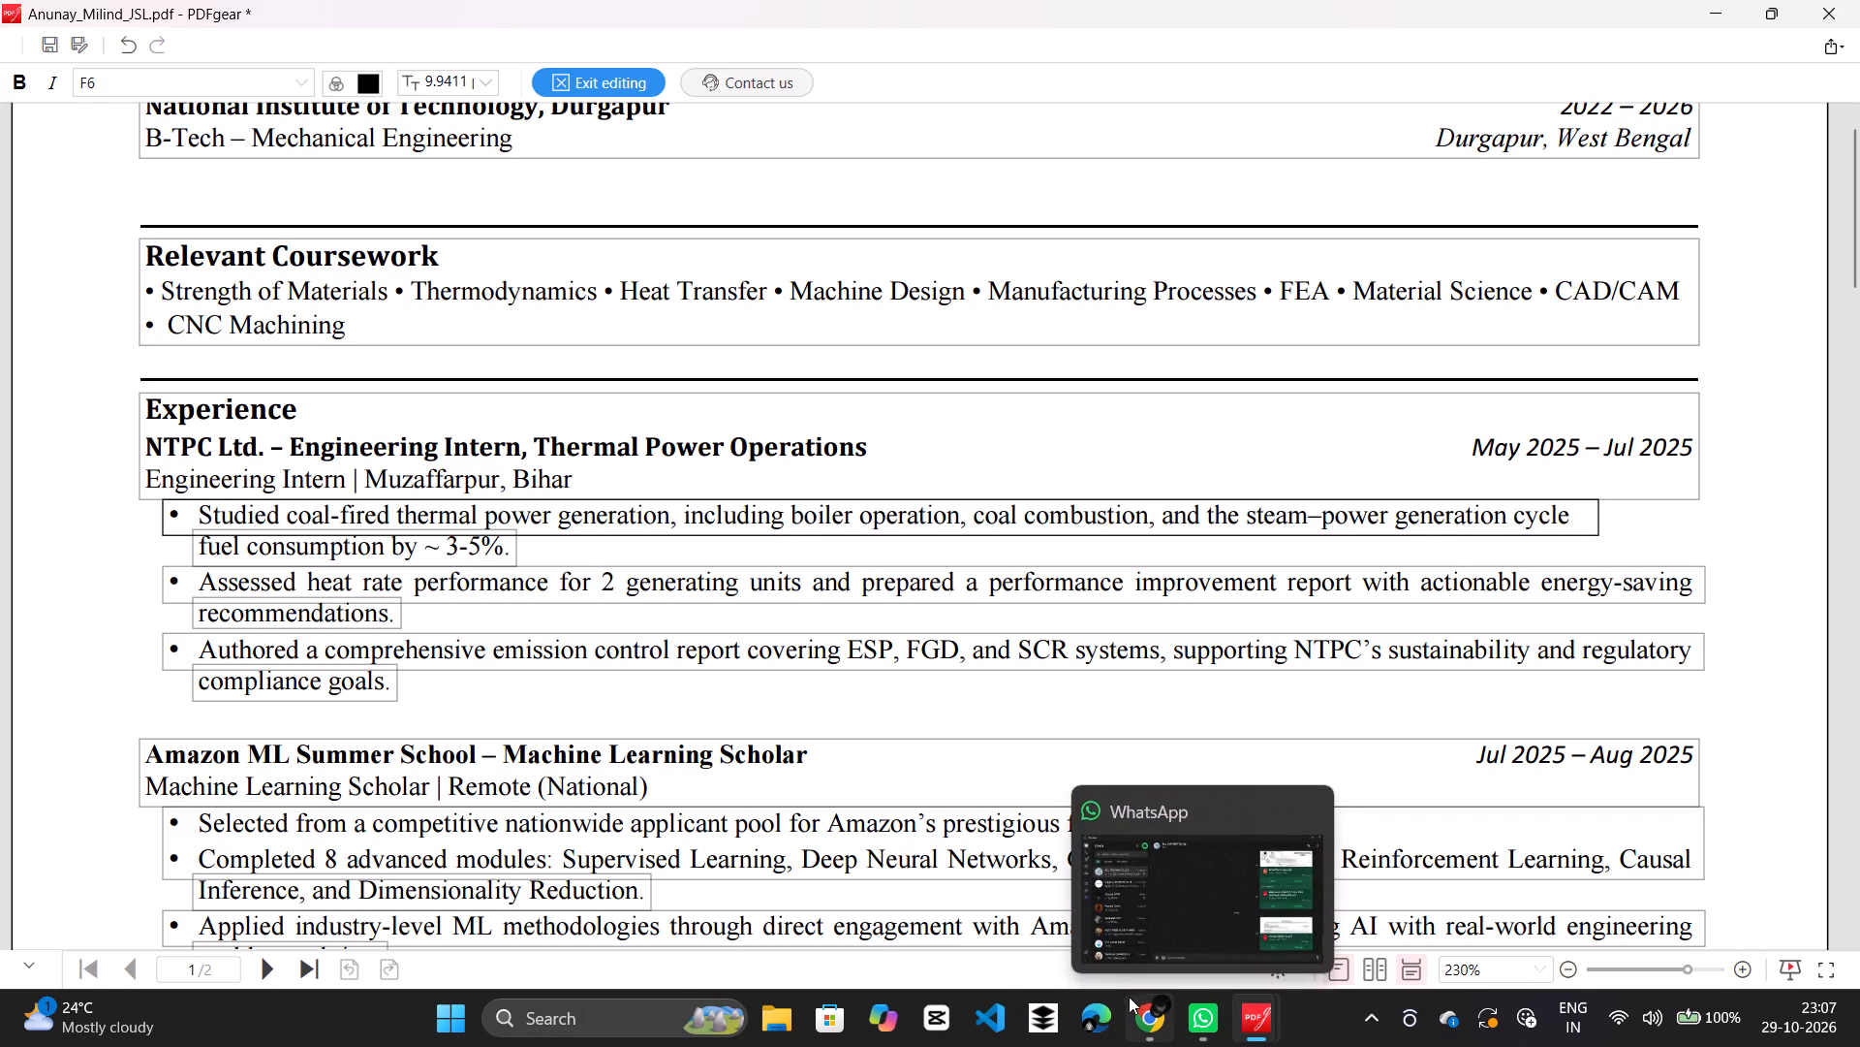
Delete the leftover line "fuel consumption by ~ 3-5%." beneath the first NTPC bullet.
left_click(1146, 1016)
left_click(1146, 1016)
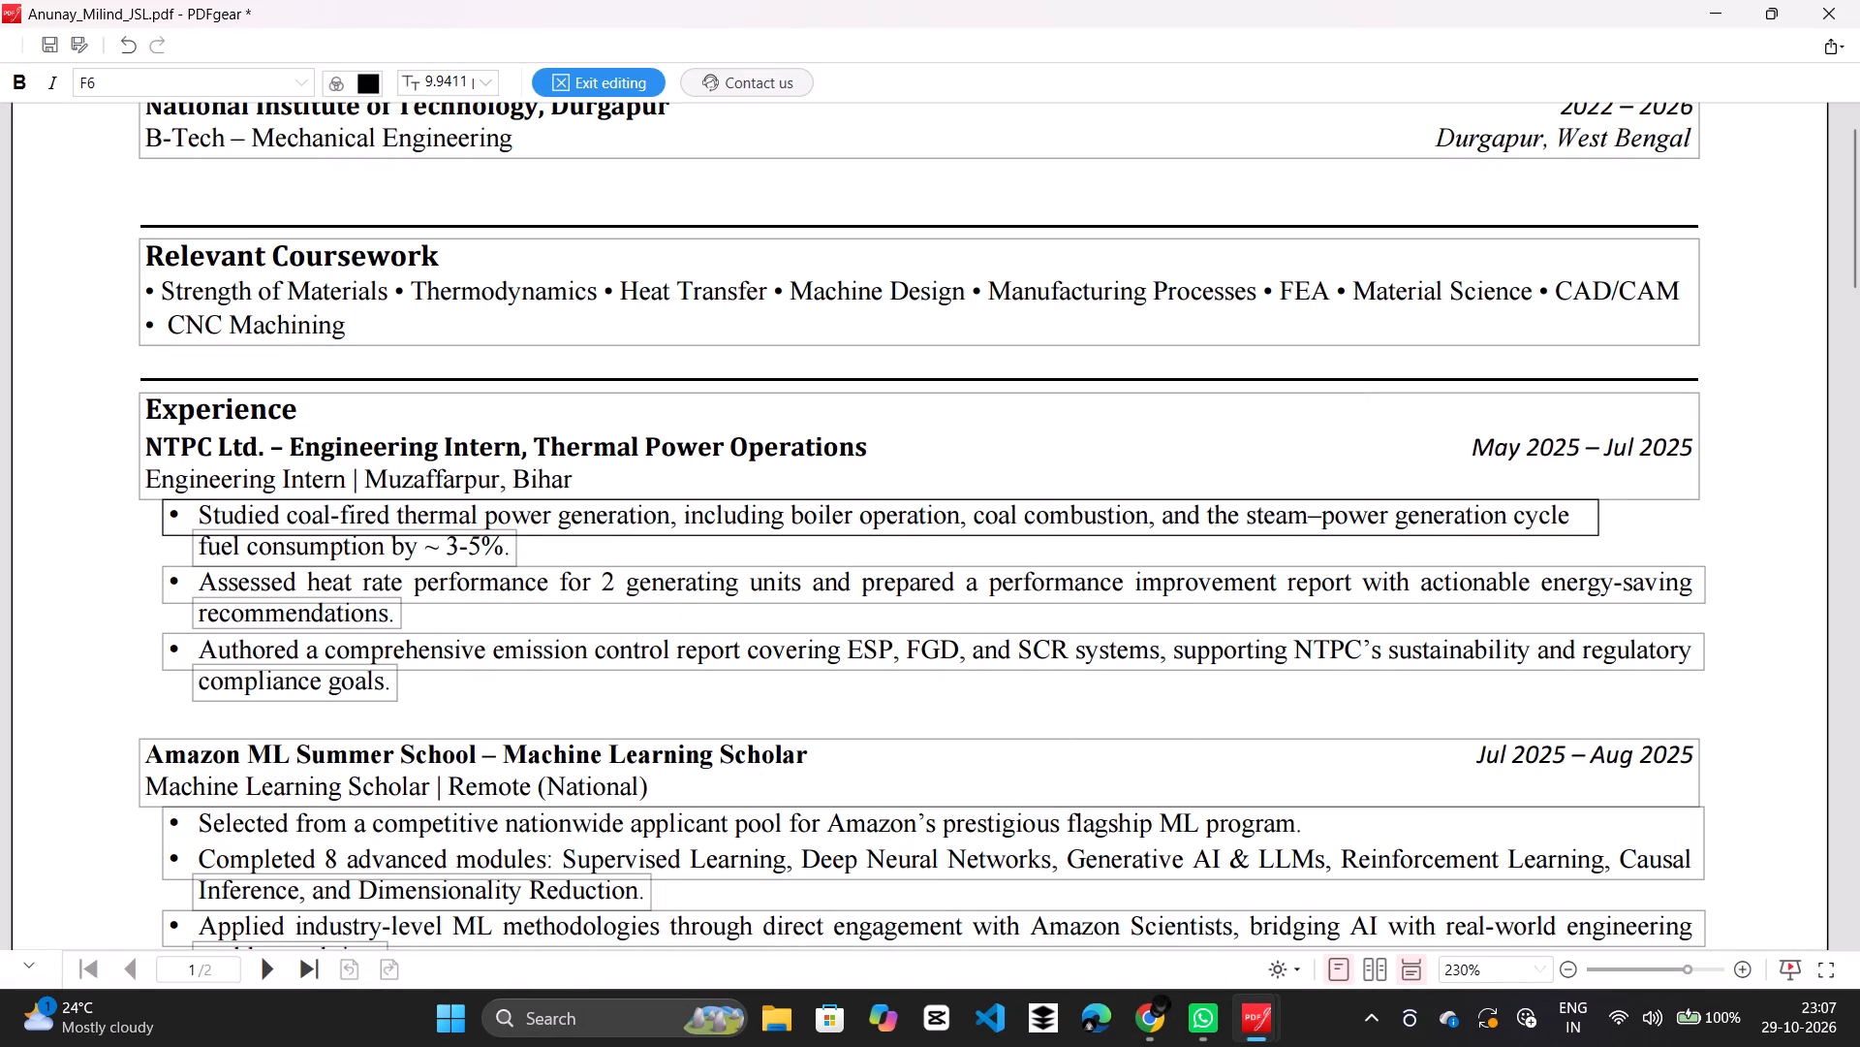
left_click(509, 546)
key("BackSpace")
key("BackSpace")
key("BackSpace")
key("BackSpace")
key("BackSpace")
key("BackSpace")
key("BackSpace")
key("BackSpace")
key("BackSpace")
key("BackSpace")
key("BackSpace")
key("BackSpace")
key("BackSpace")
key("BackSpace")
key("BackSpace")
key("BackSpace")
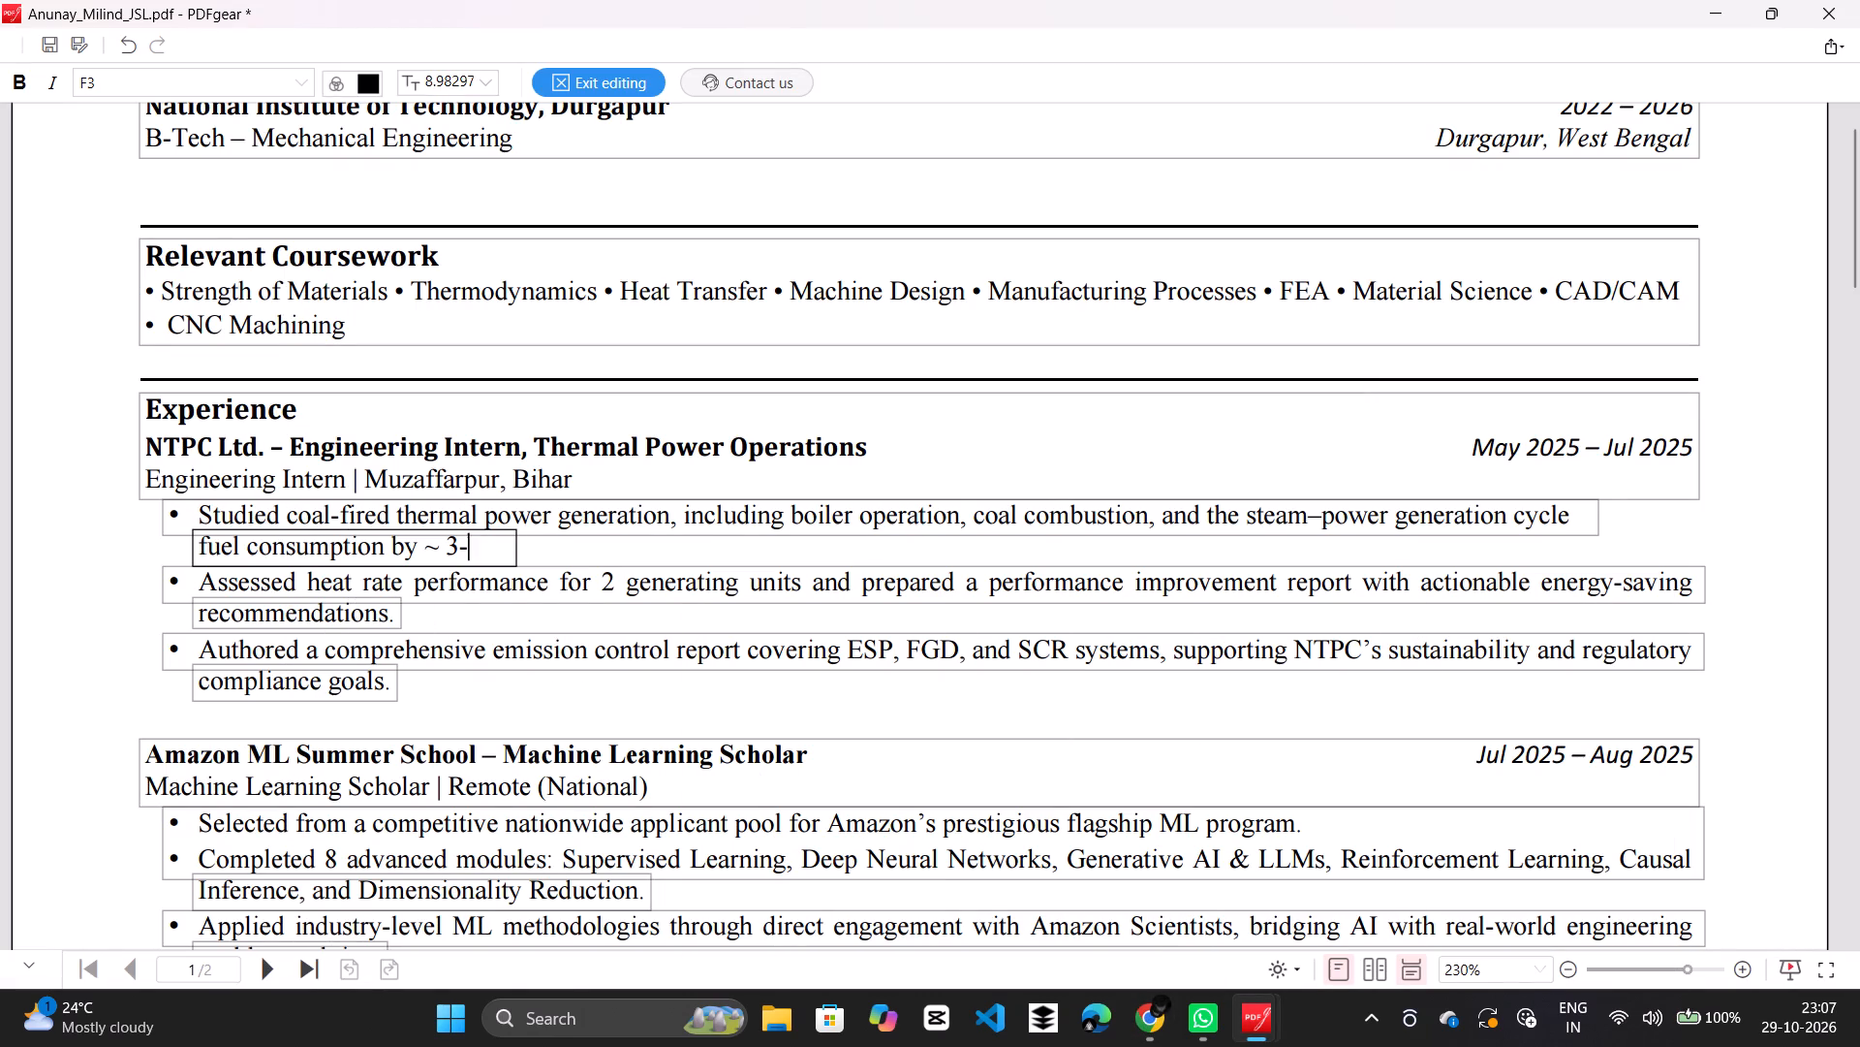
key("BackSpace")
key("BackSpace")
key("BackSpace")
key("BackSpace")
key("BackSpace")
key("BackSpace")
key("BackSpace")
key("BackSpace")
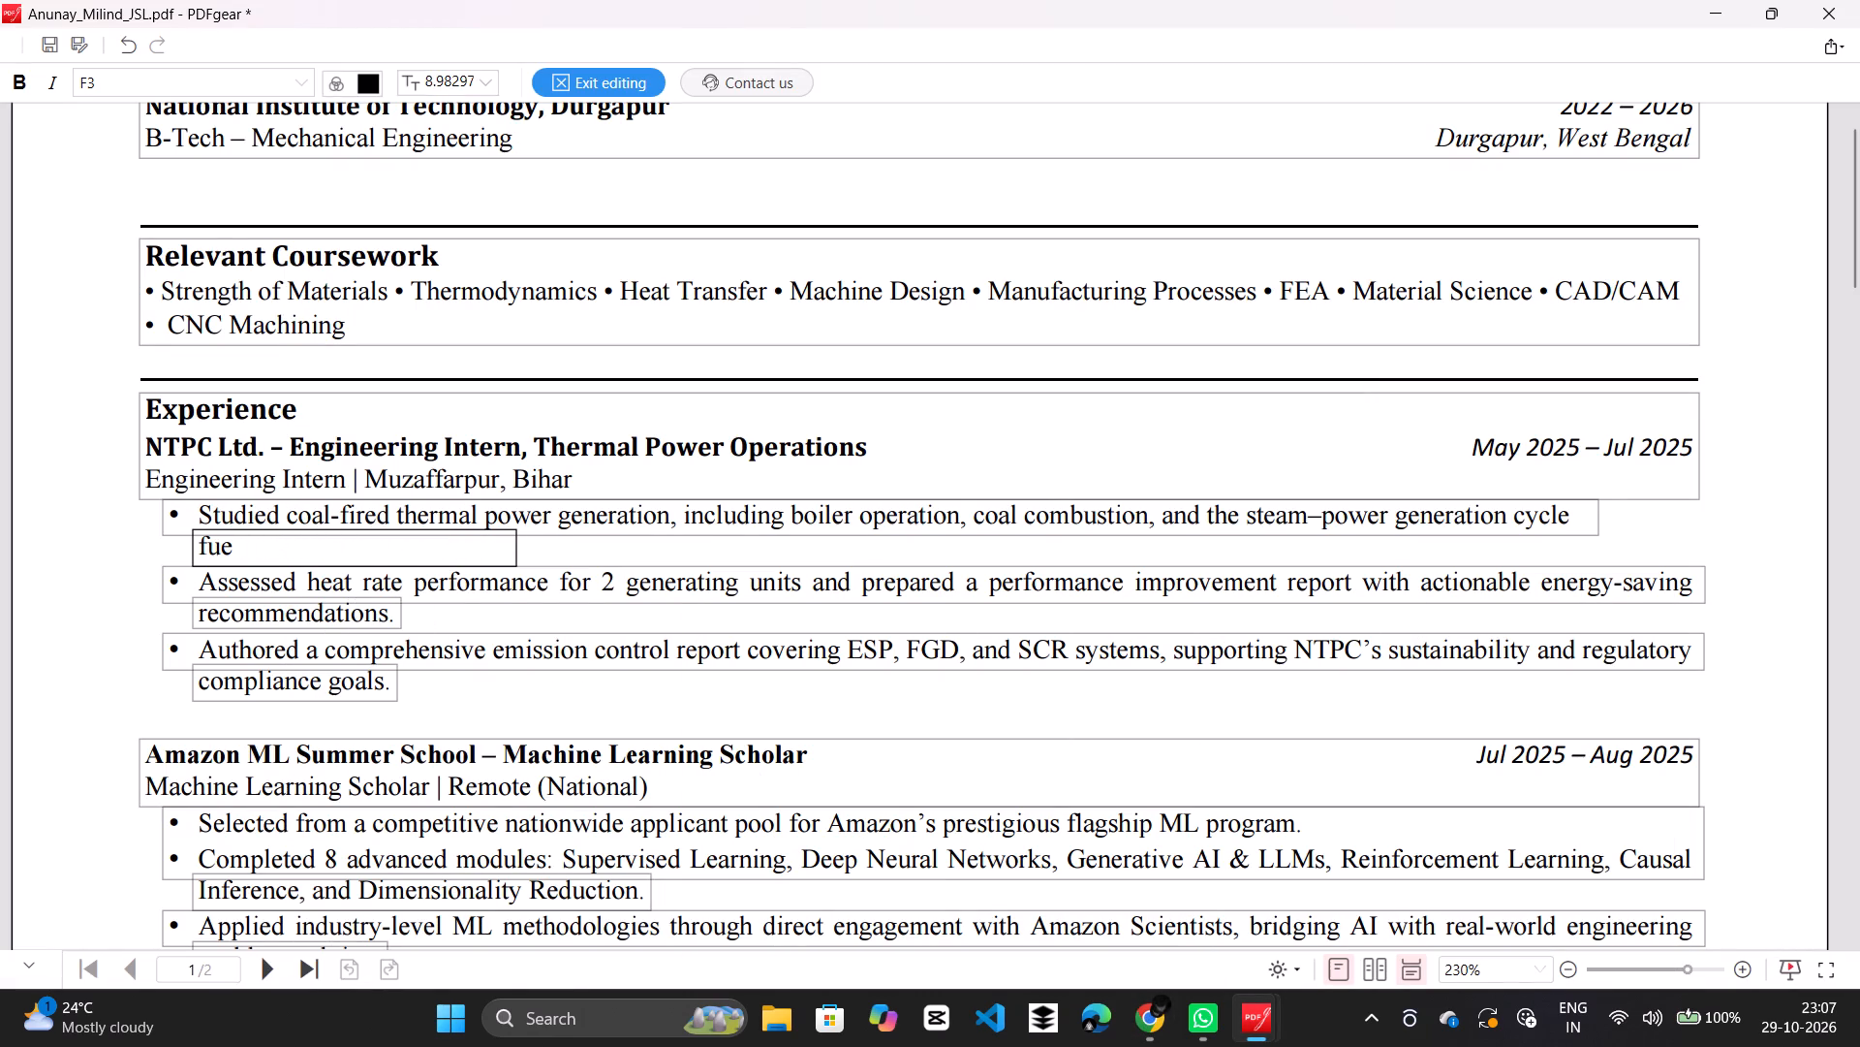
key("BackSpace")
key("BackSpace")
key("BackSpace")
key("BackSpace")
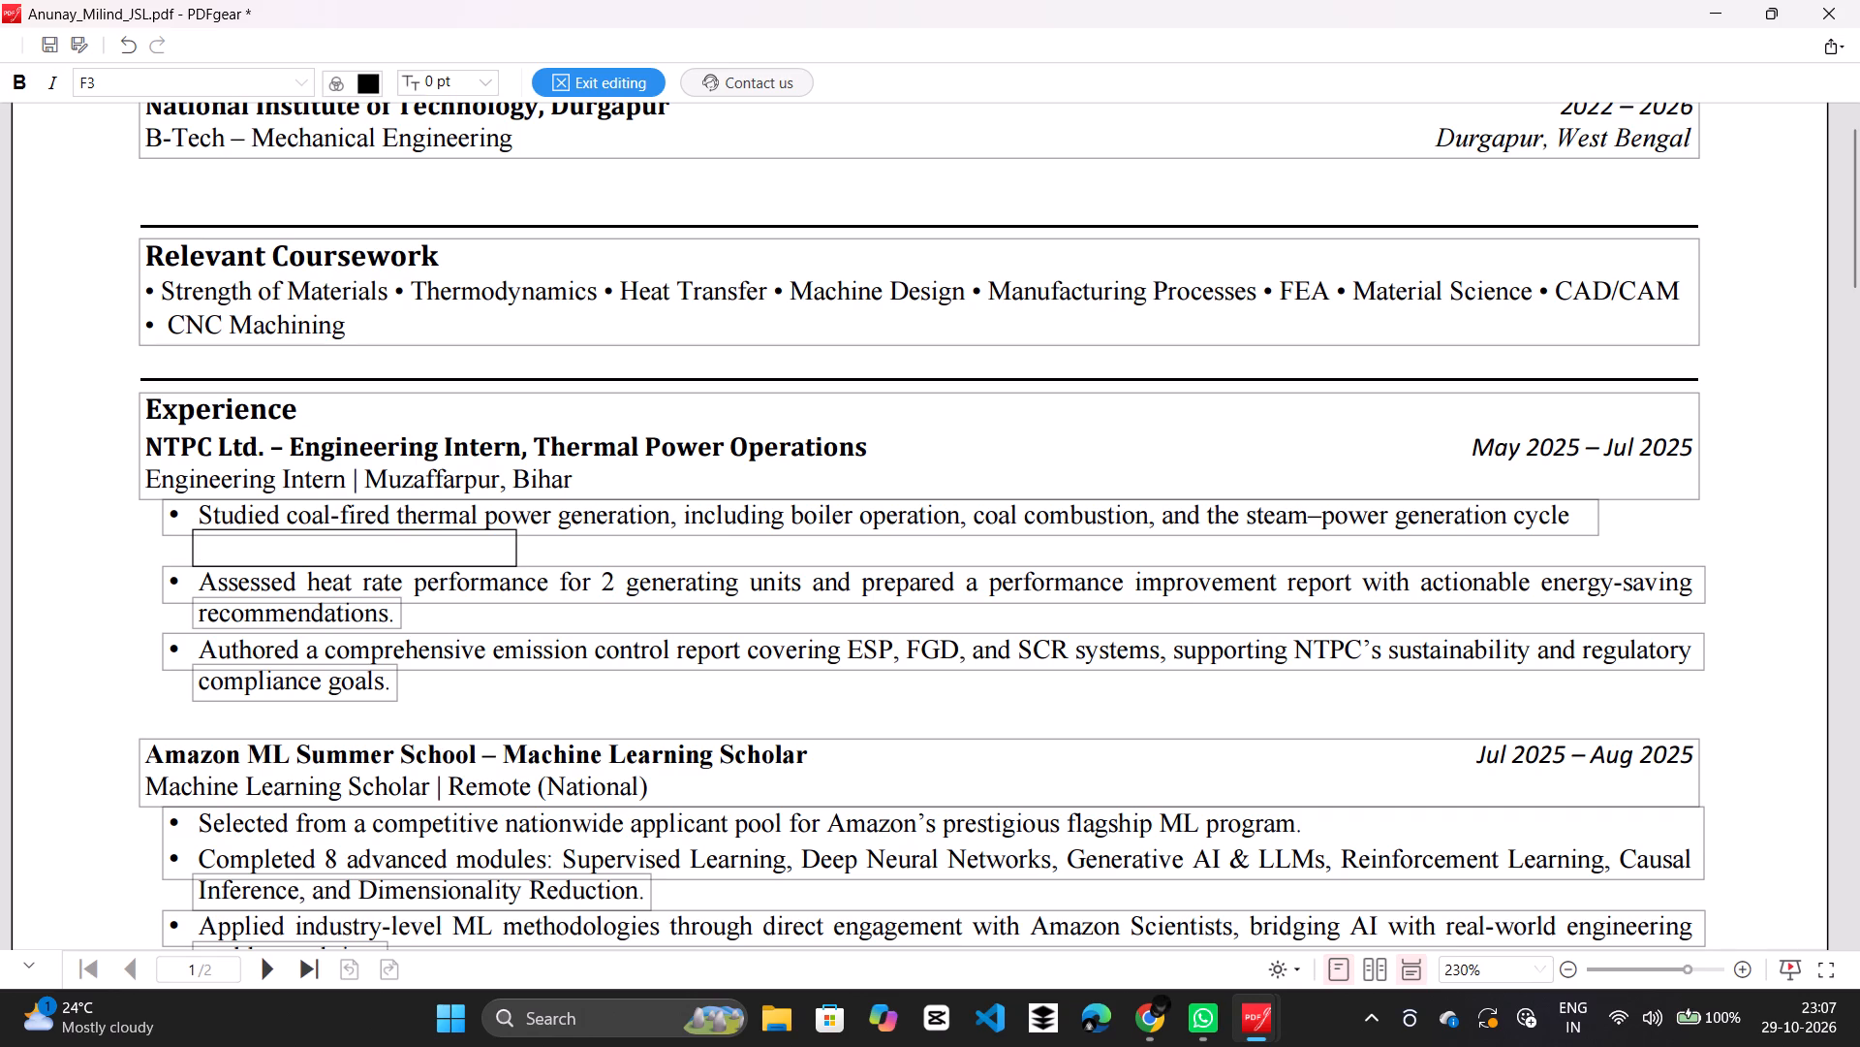
left_click(541, 558)
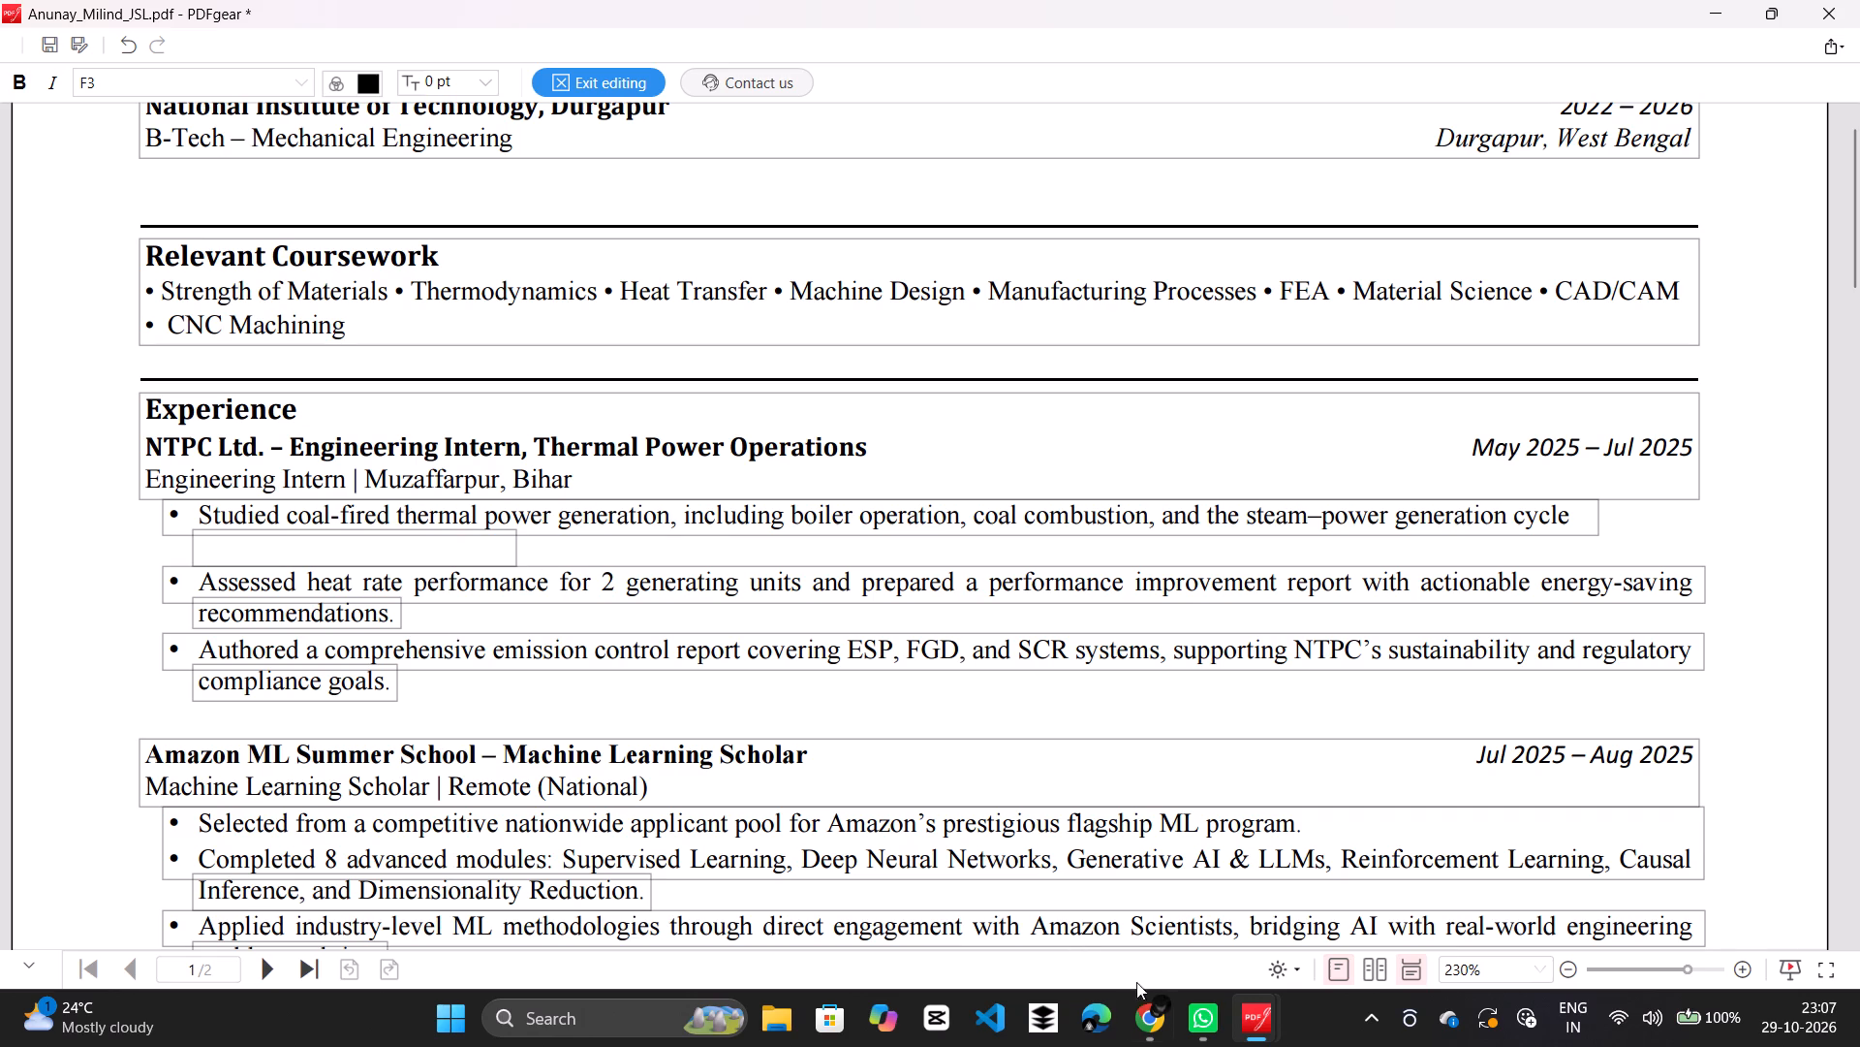
left_click(1145, 1019)
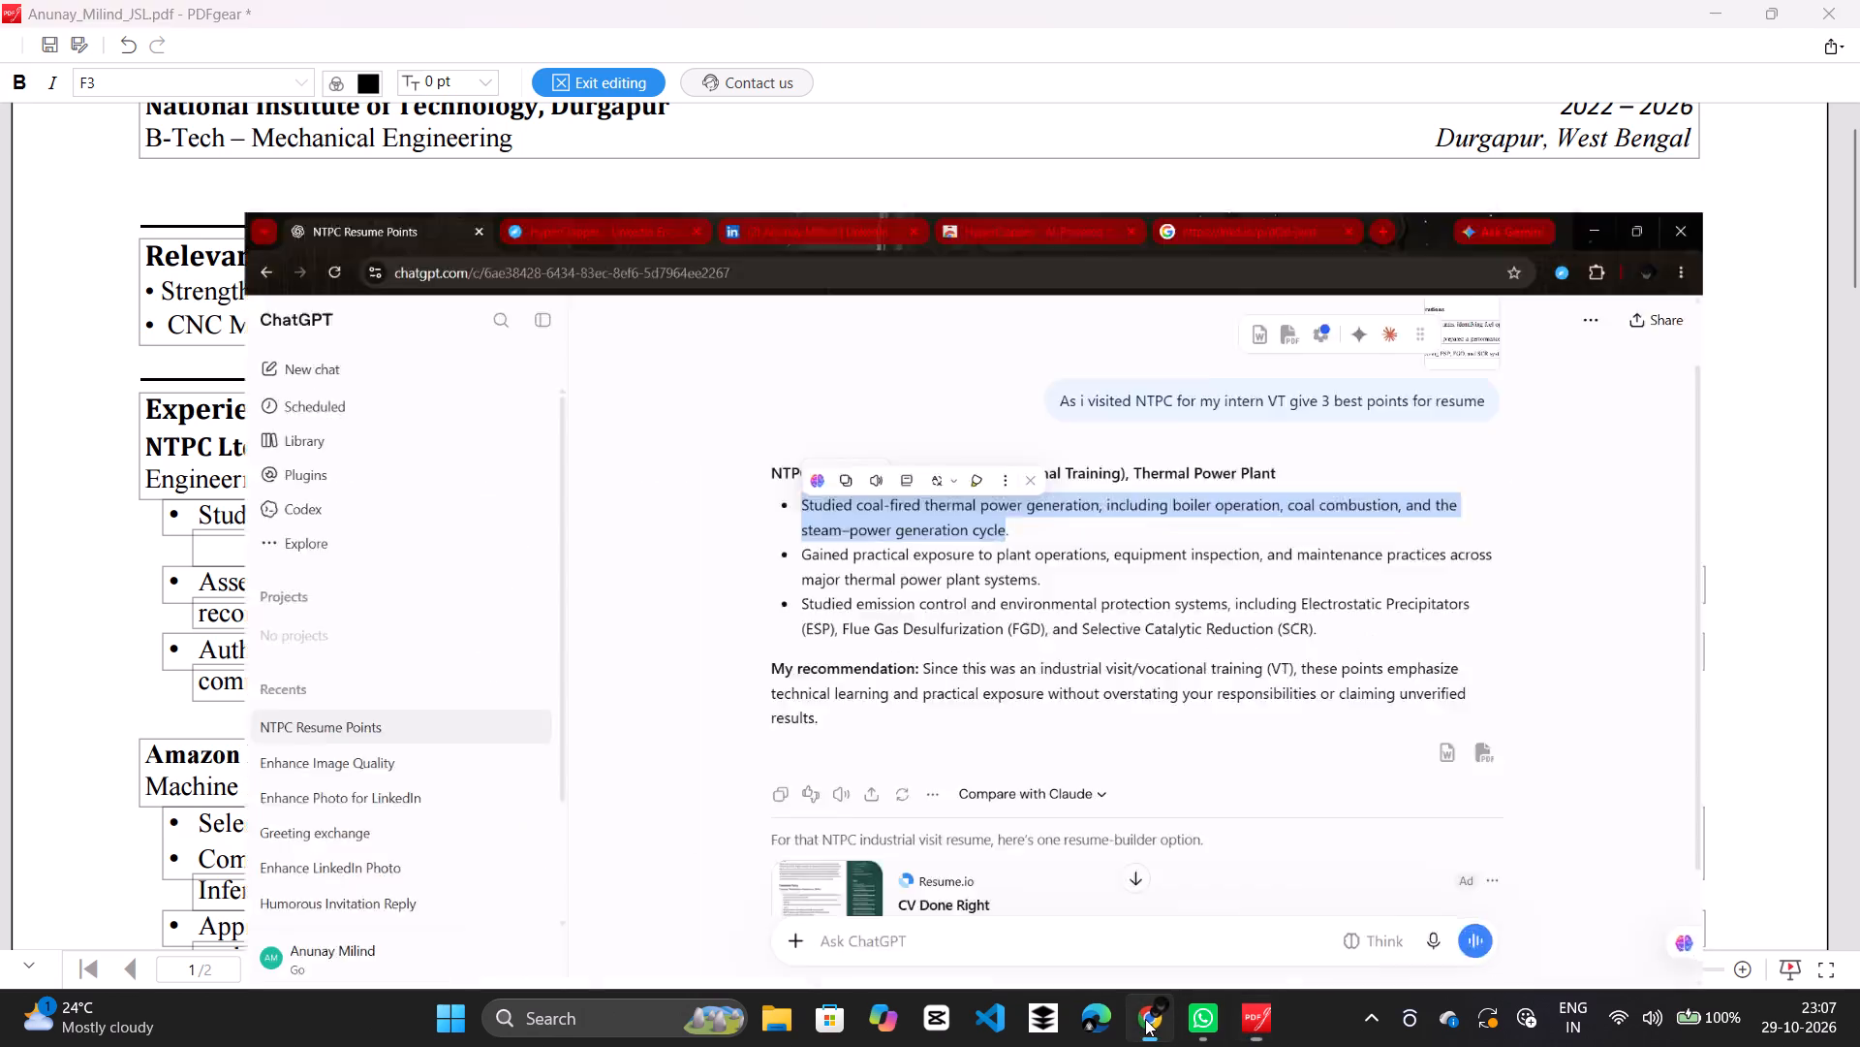
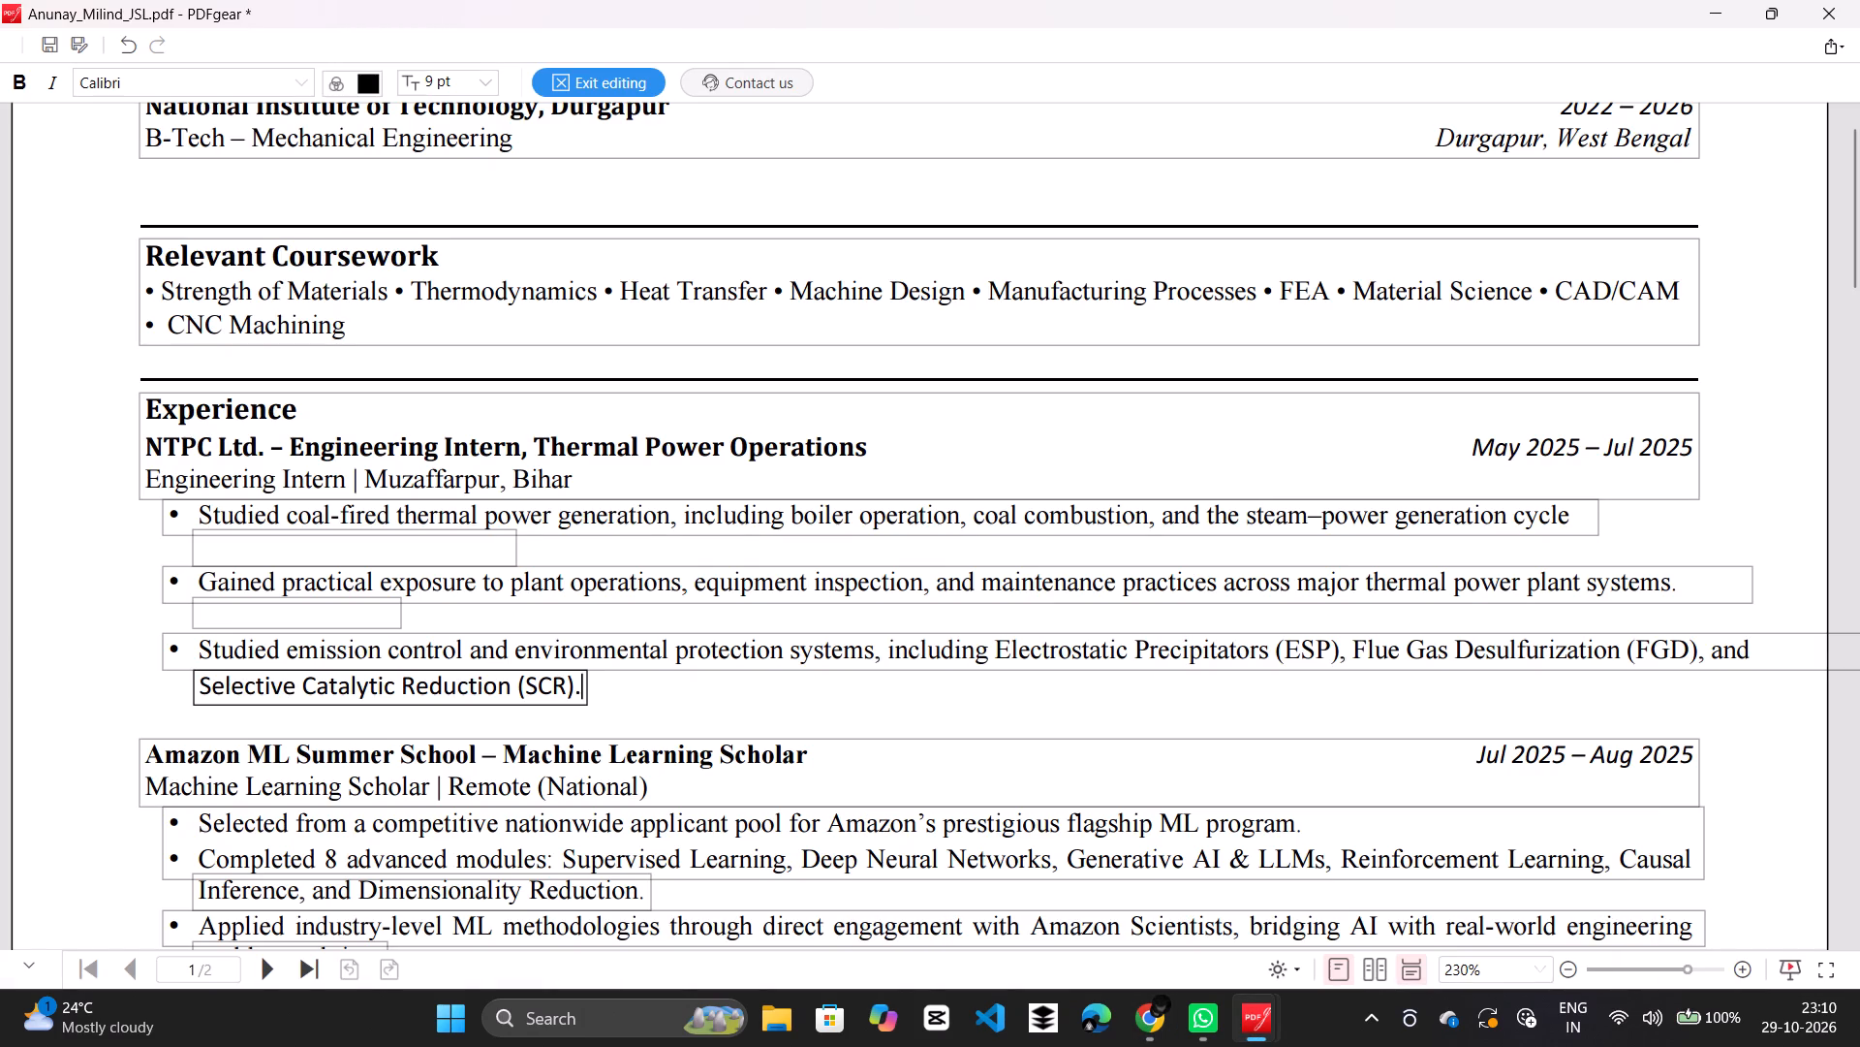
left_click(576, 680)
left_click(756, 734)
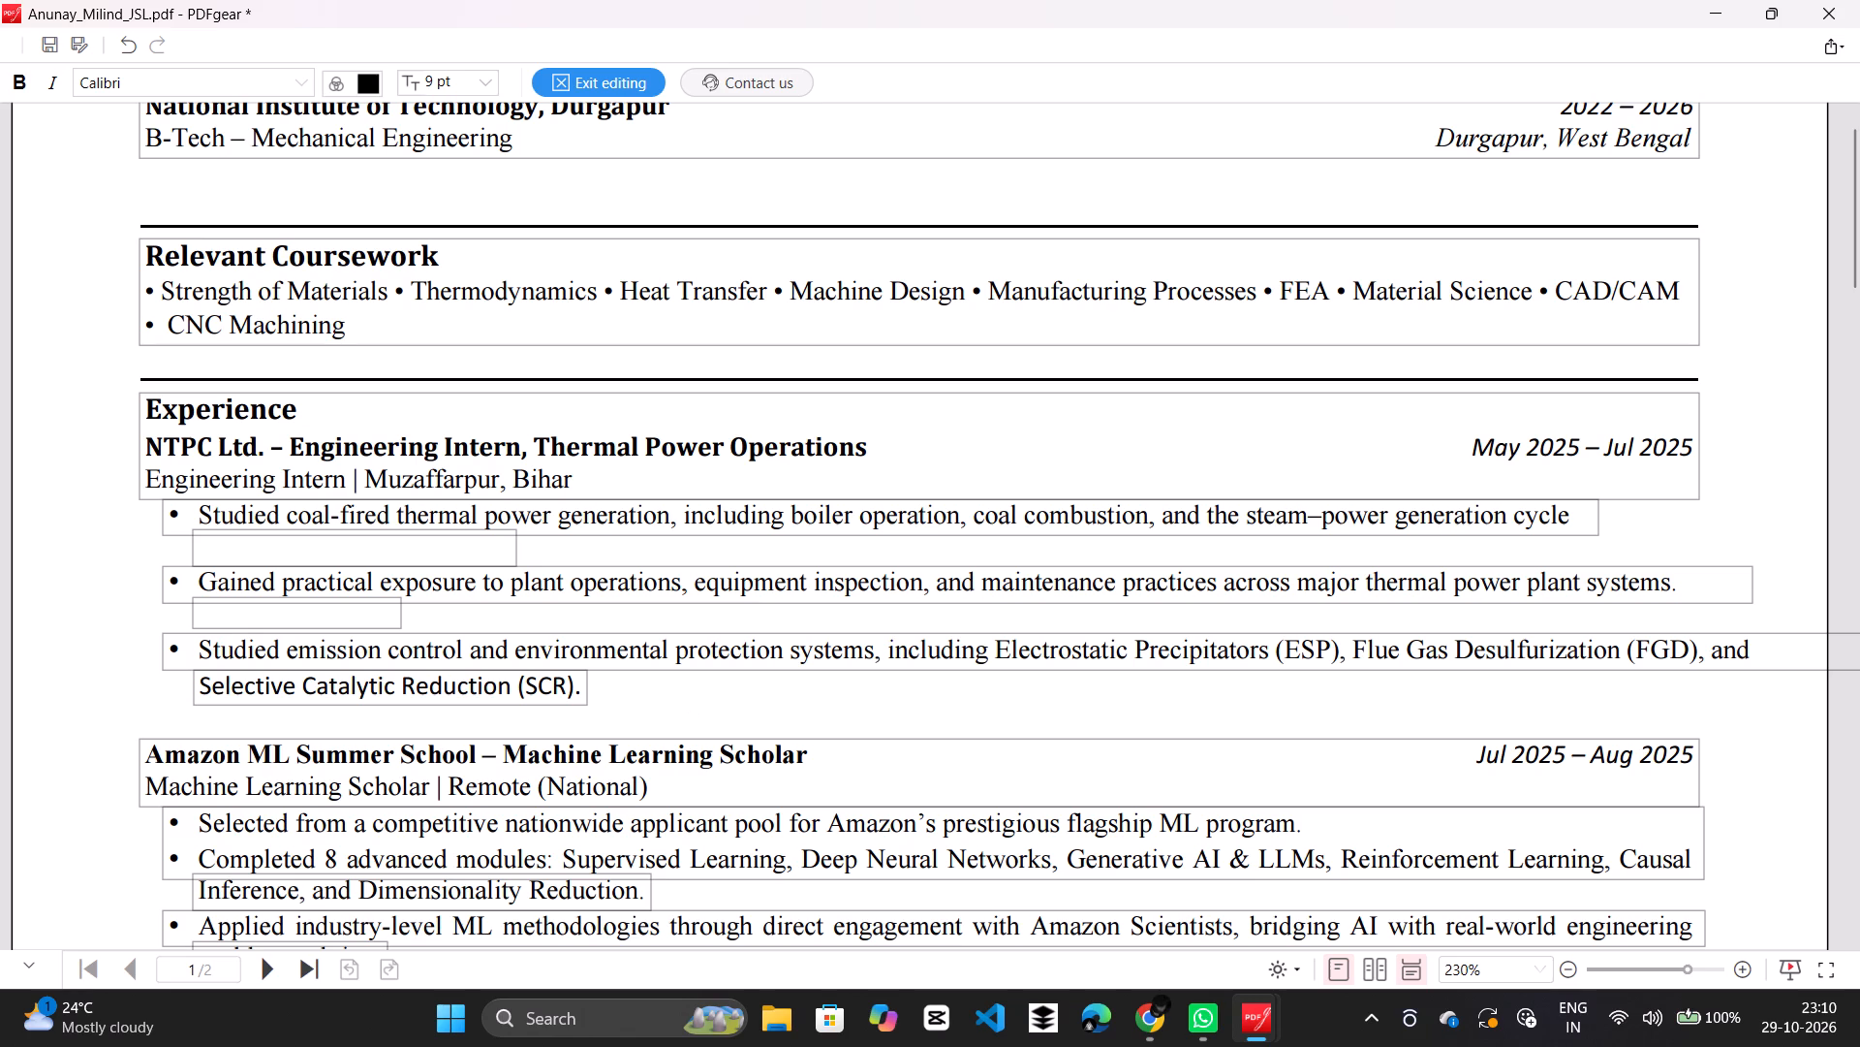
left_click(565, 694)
Replace the trailing ", and" after "Flue Gas Desulfurization (FGD)" in the third NTPC bullet with a period.
left_click(1760, 649)
key("BackSpace")
key("BackSpace")
key("BackSpace")
key("BackSpace")
key("BackSpace")
key("BackSpace")
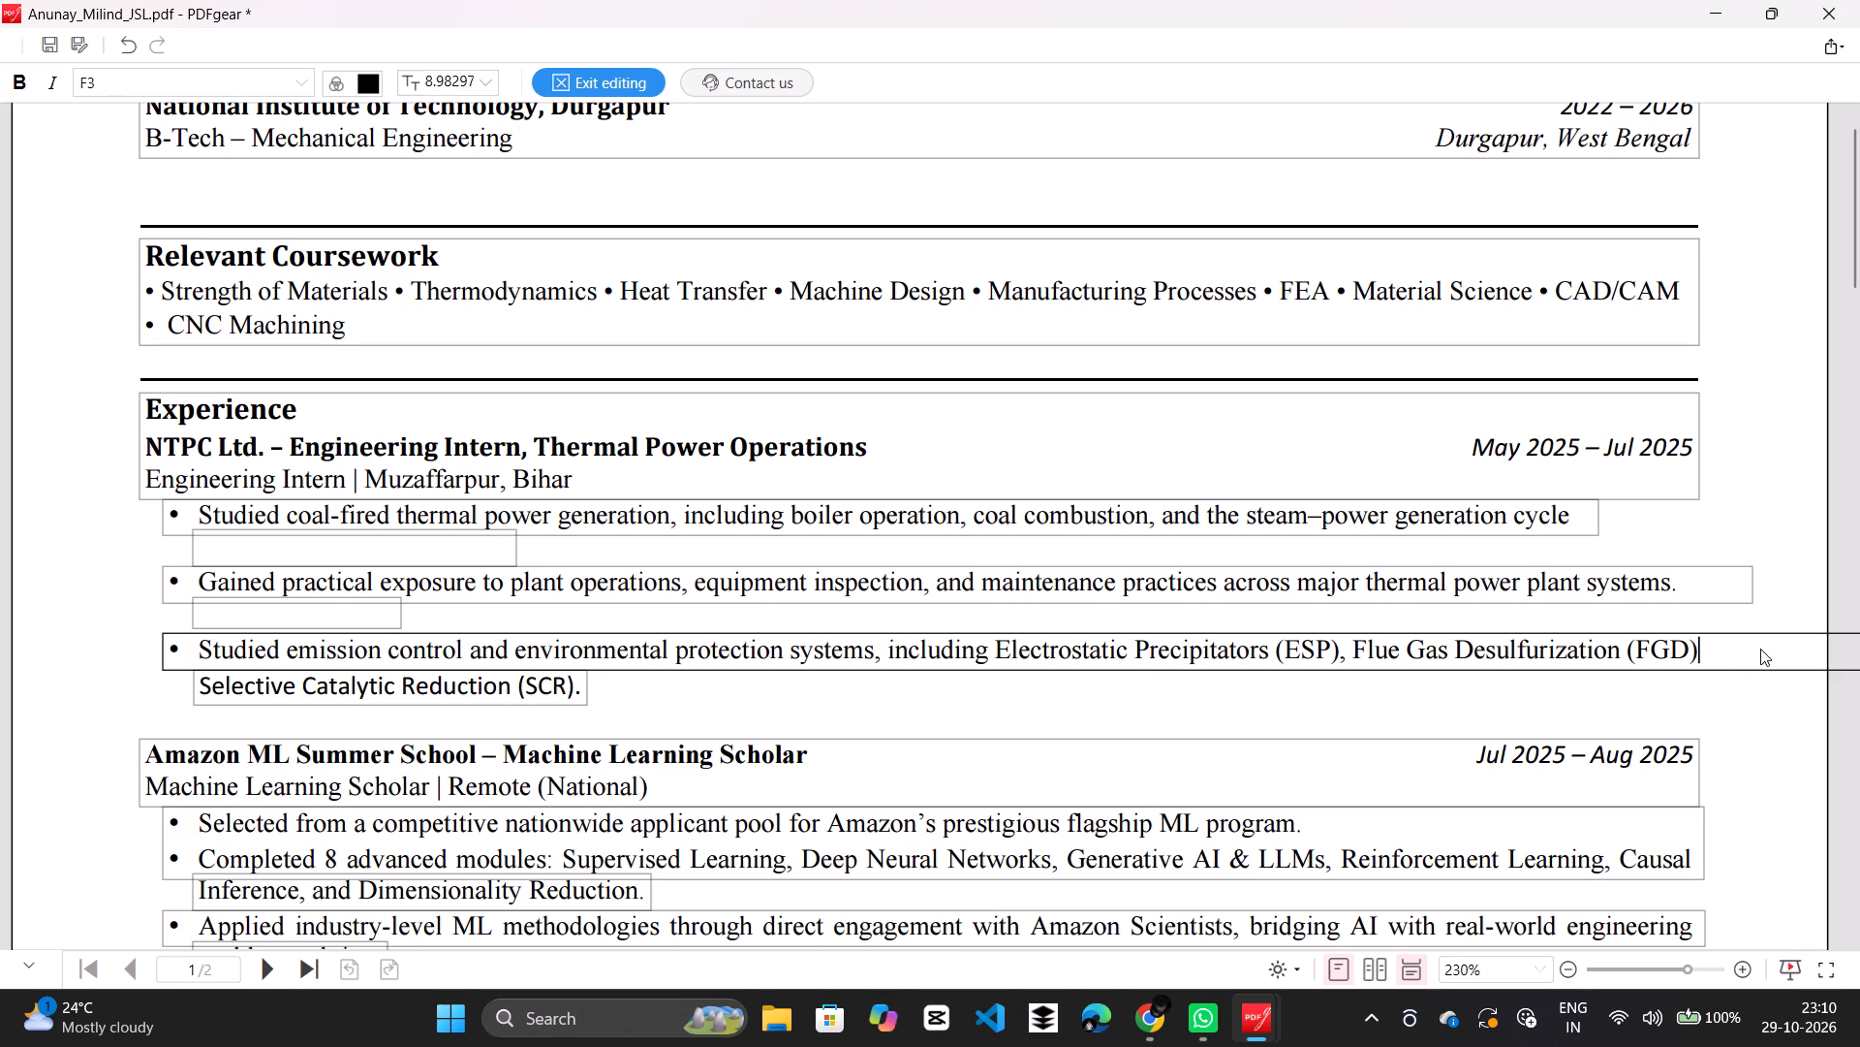
key("period")
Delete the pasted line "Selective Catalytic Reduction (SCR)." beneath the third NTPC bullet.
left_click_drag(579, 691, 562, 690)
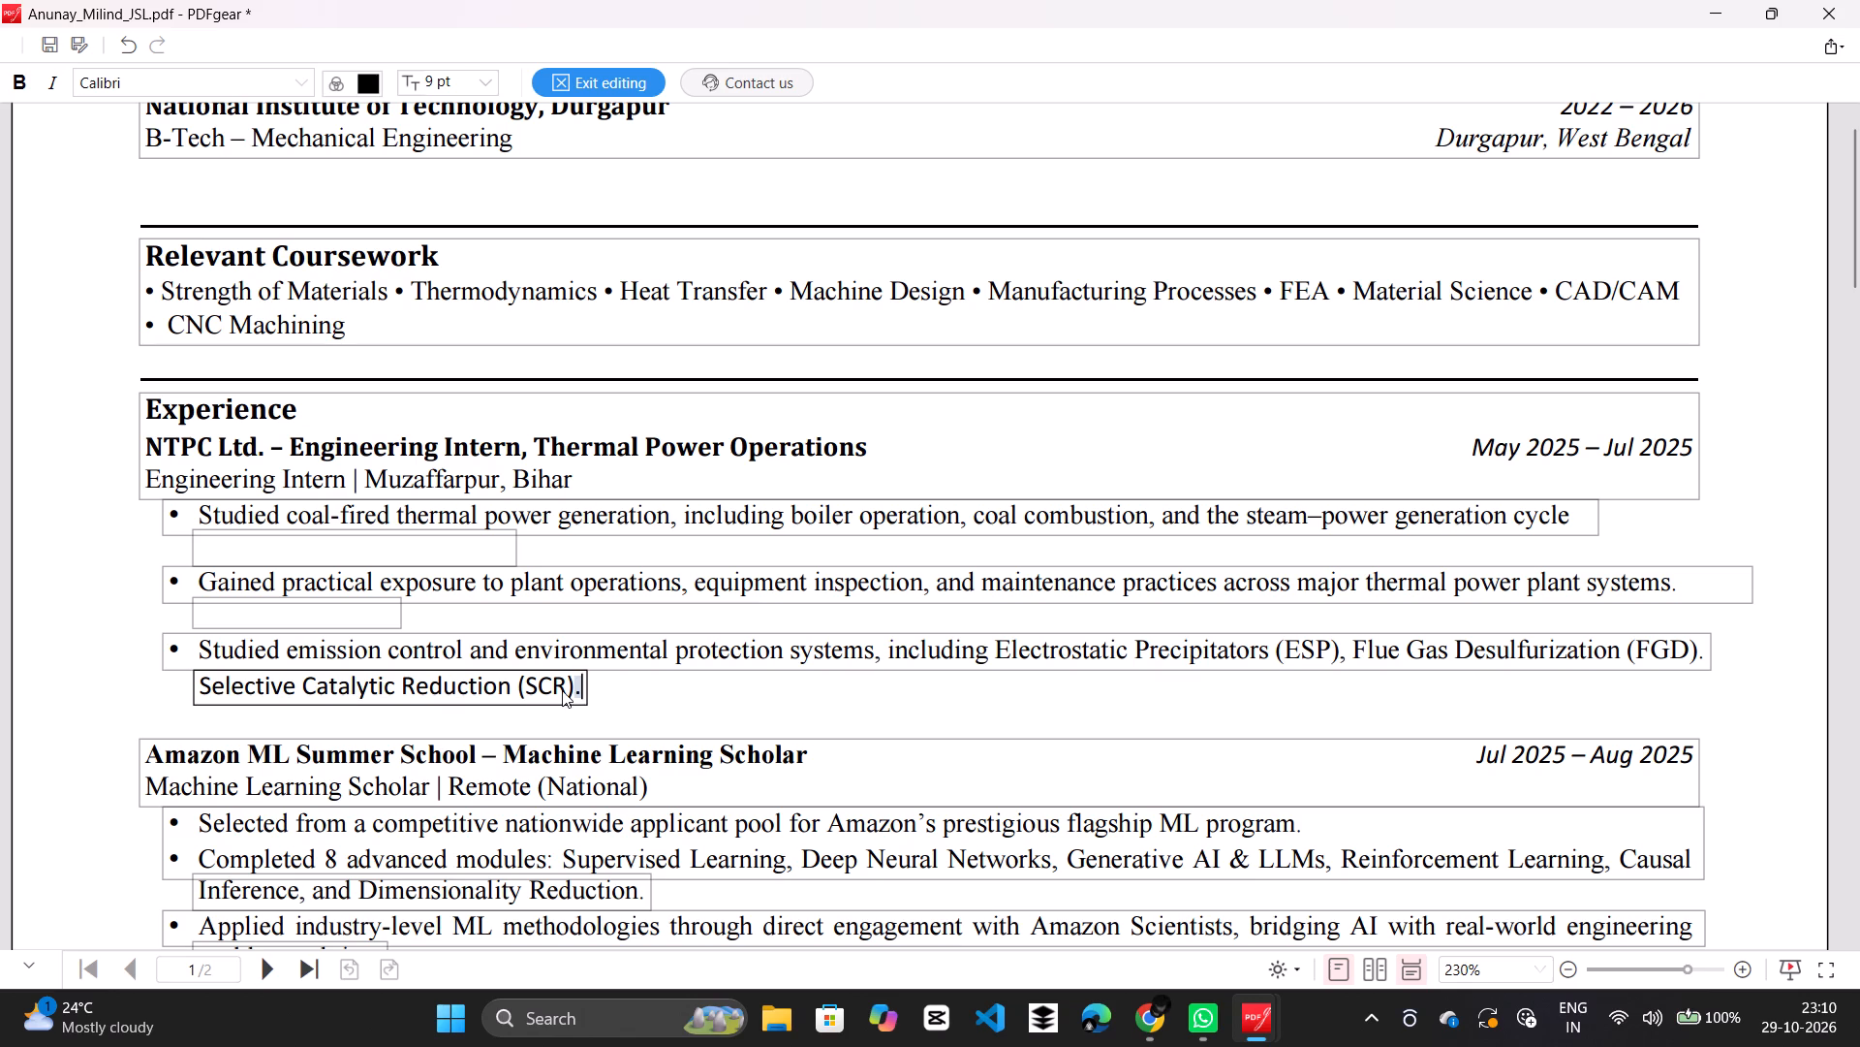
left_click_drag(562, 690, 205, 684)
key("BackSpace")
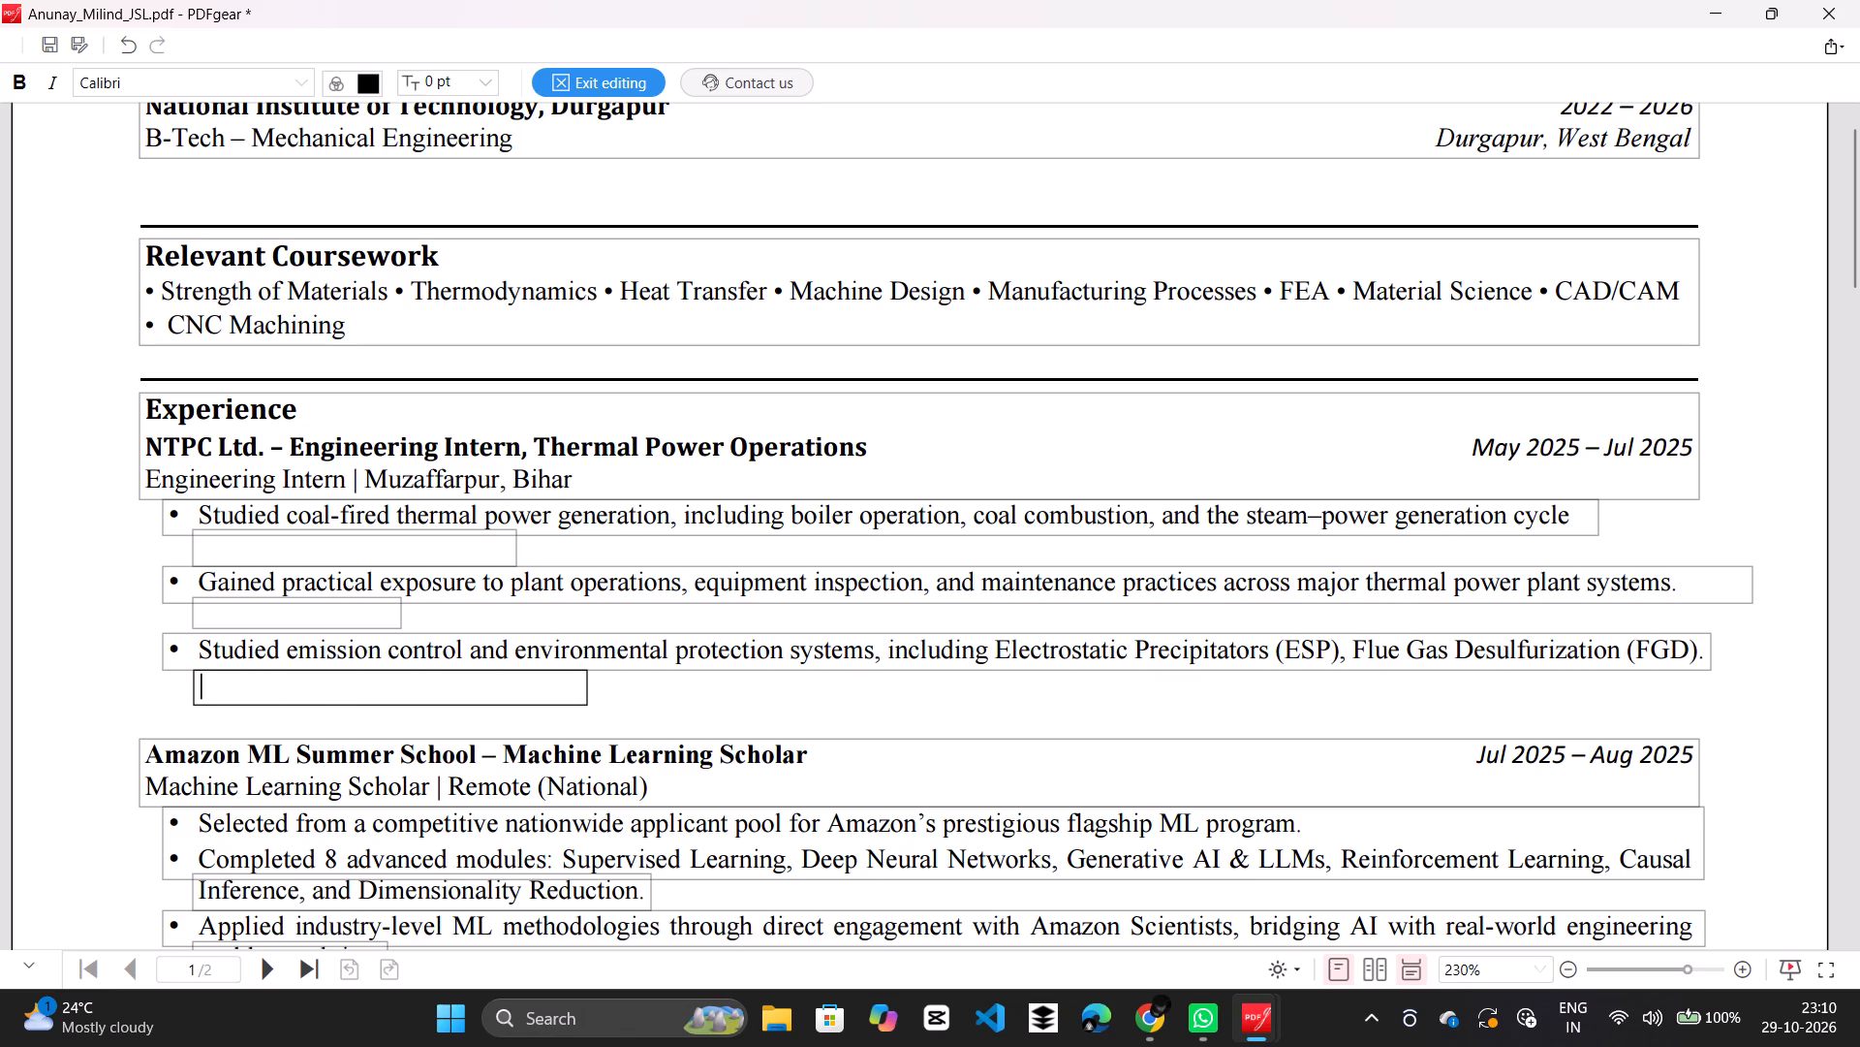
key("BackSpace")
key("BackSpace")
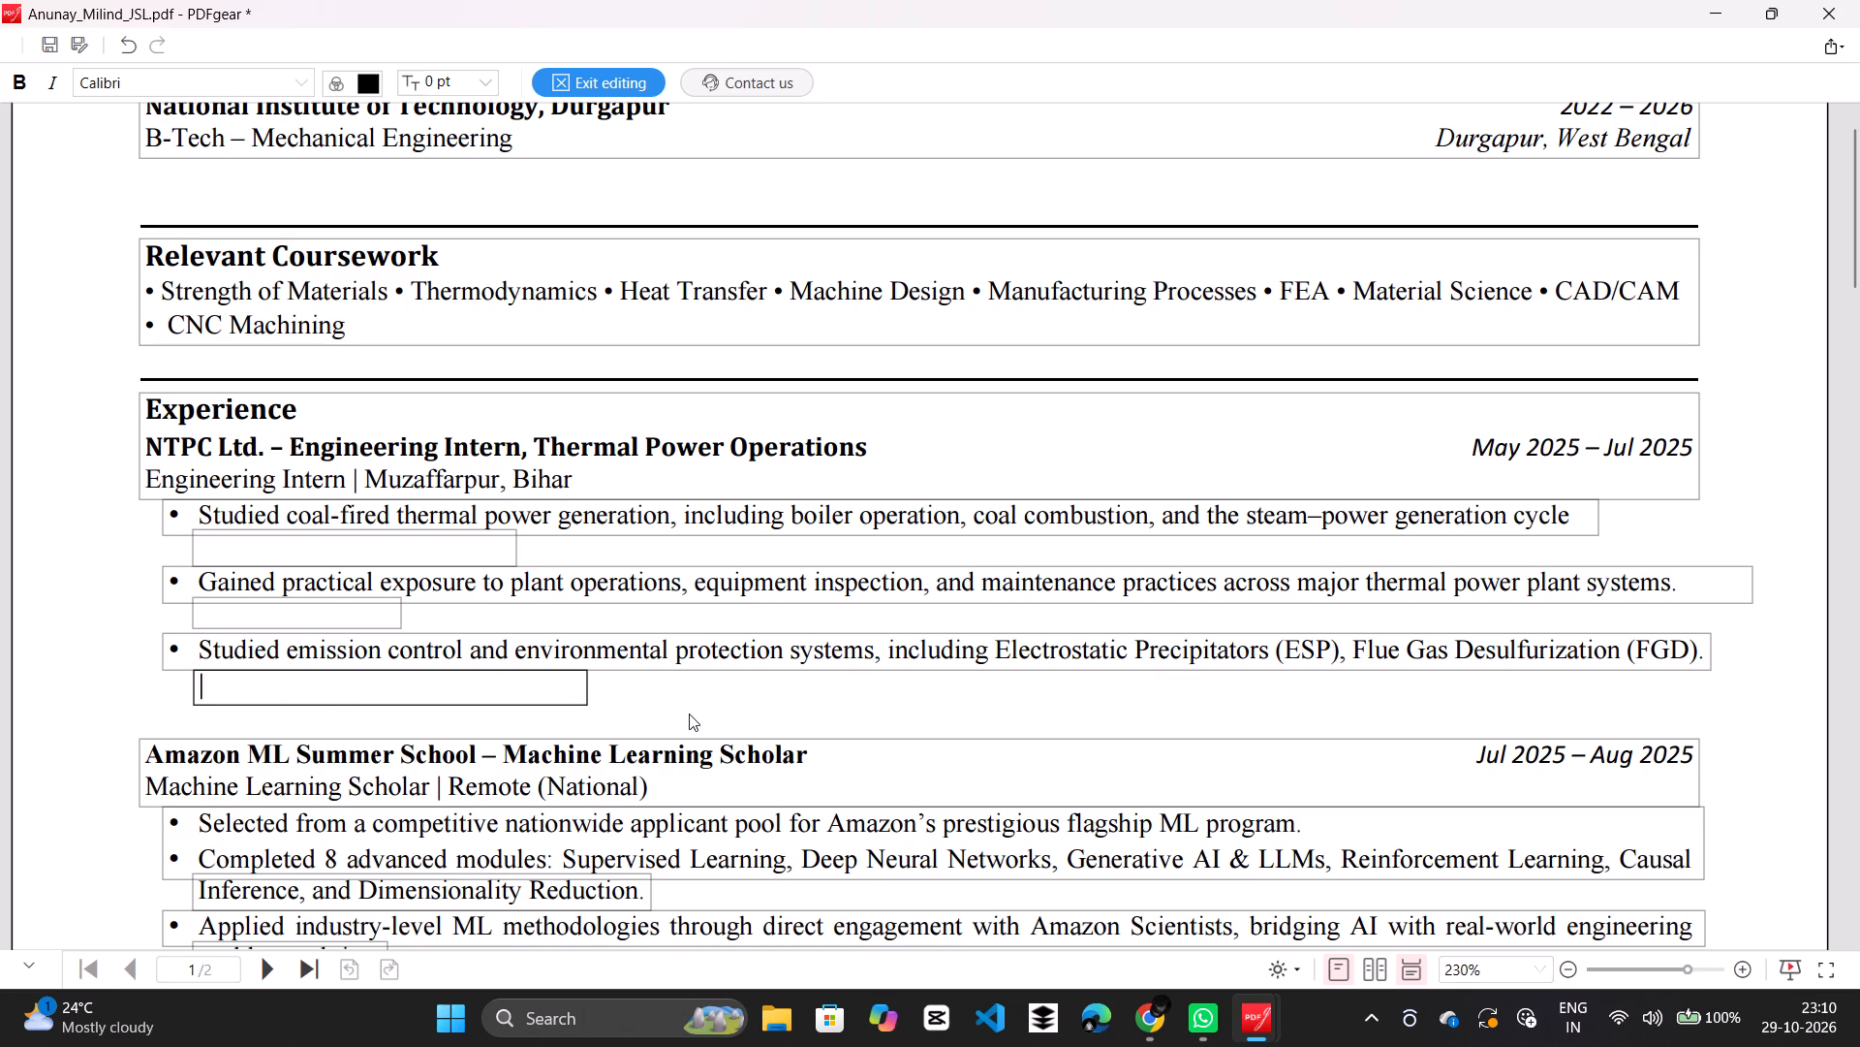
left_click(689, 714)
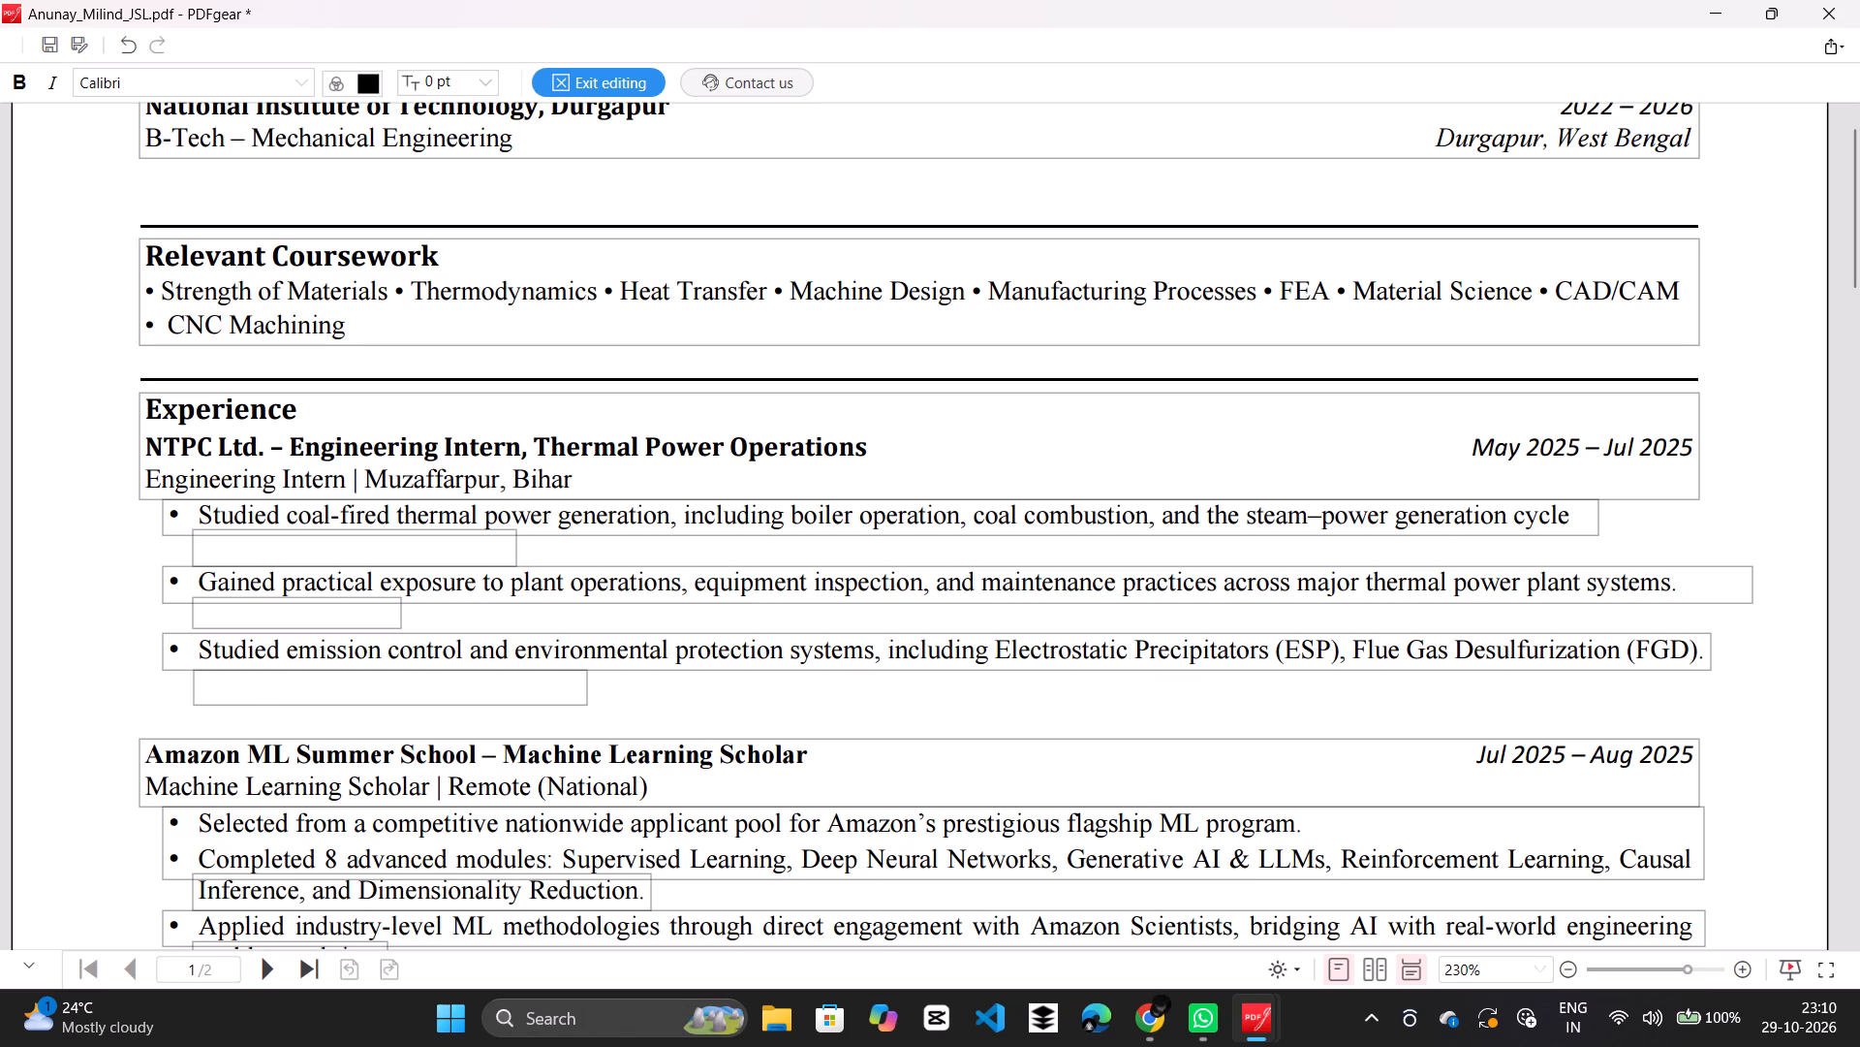
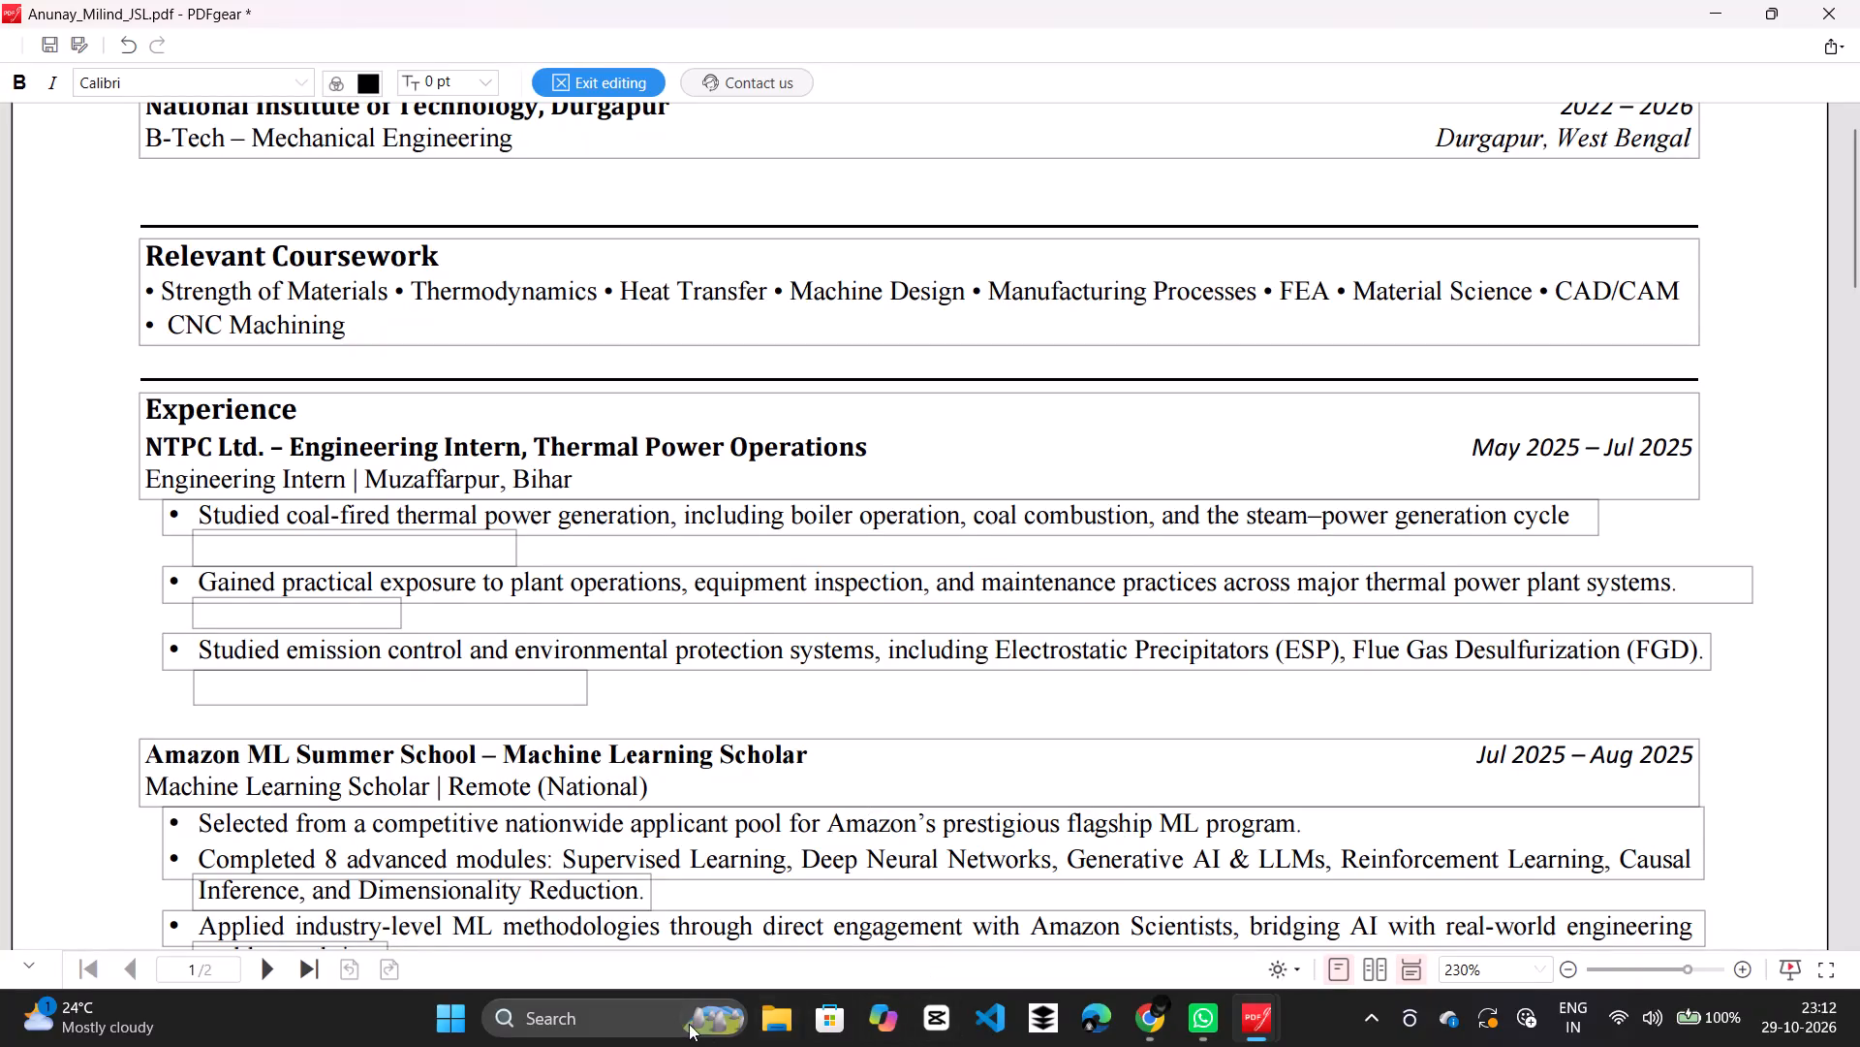
Review the Experience entries and Projects section of the CV for content that needs changing.
scroll(576, 873, "down", 1)
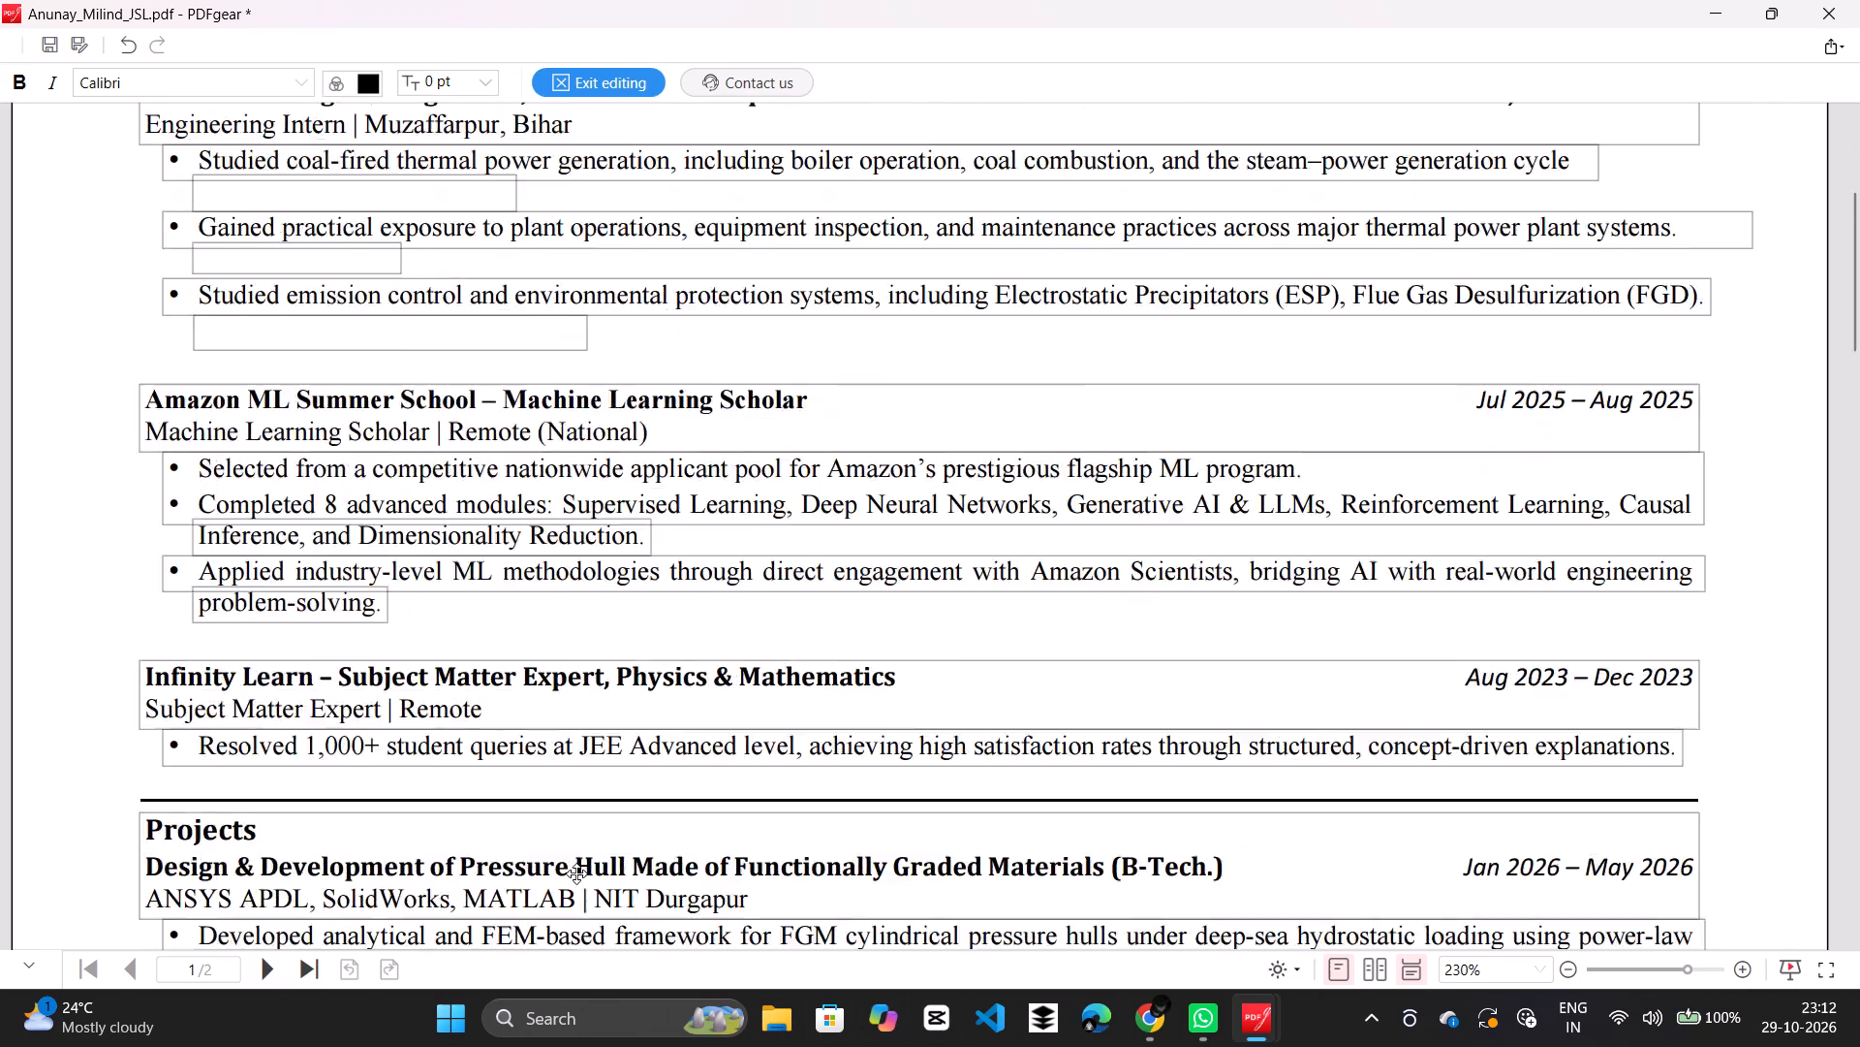
scroll(576, 873, "down", 1)
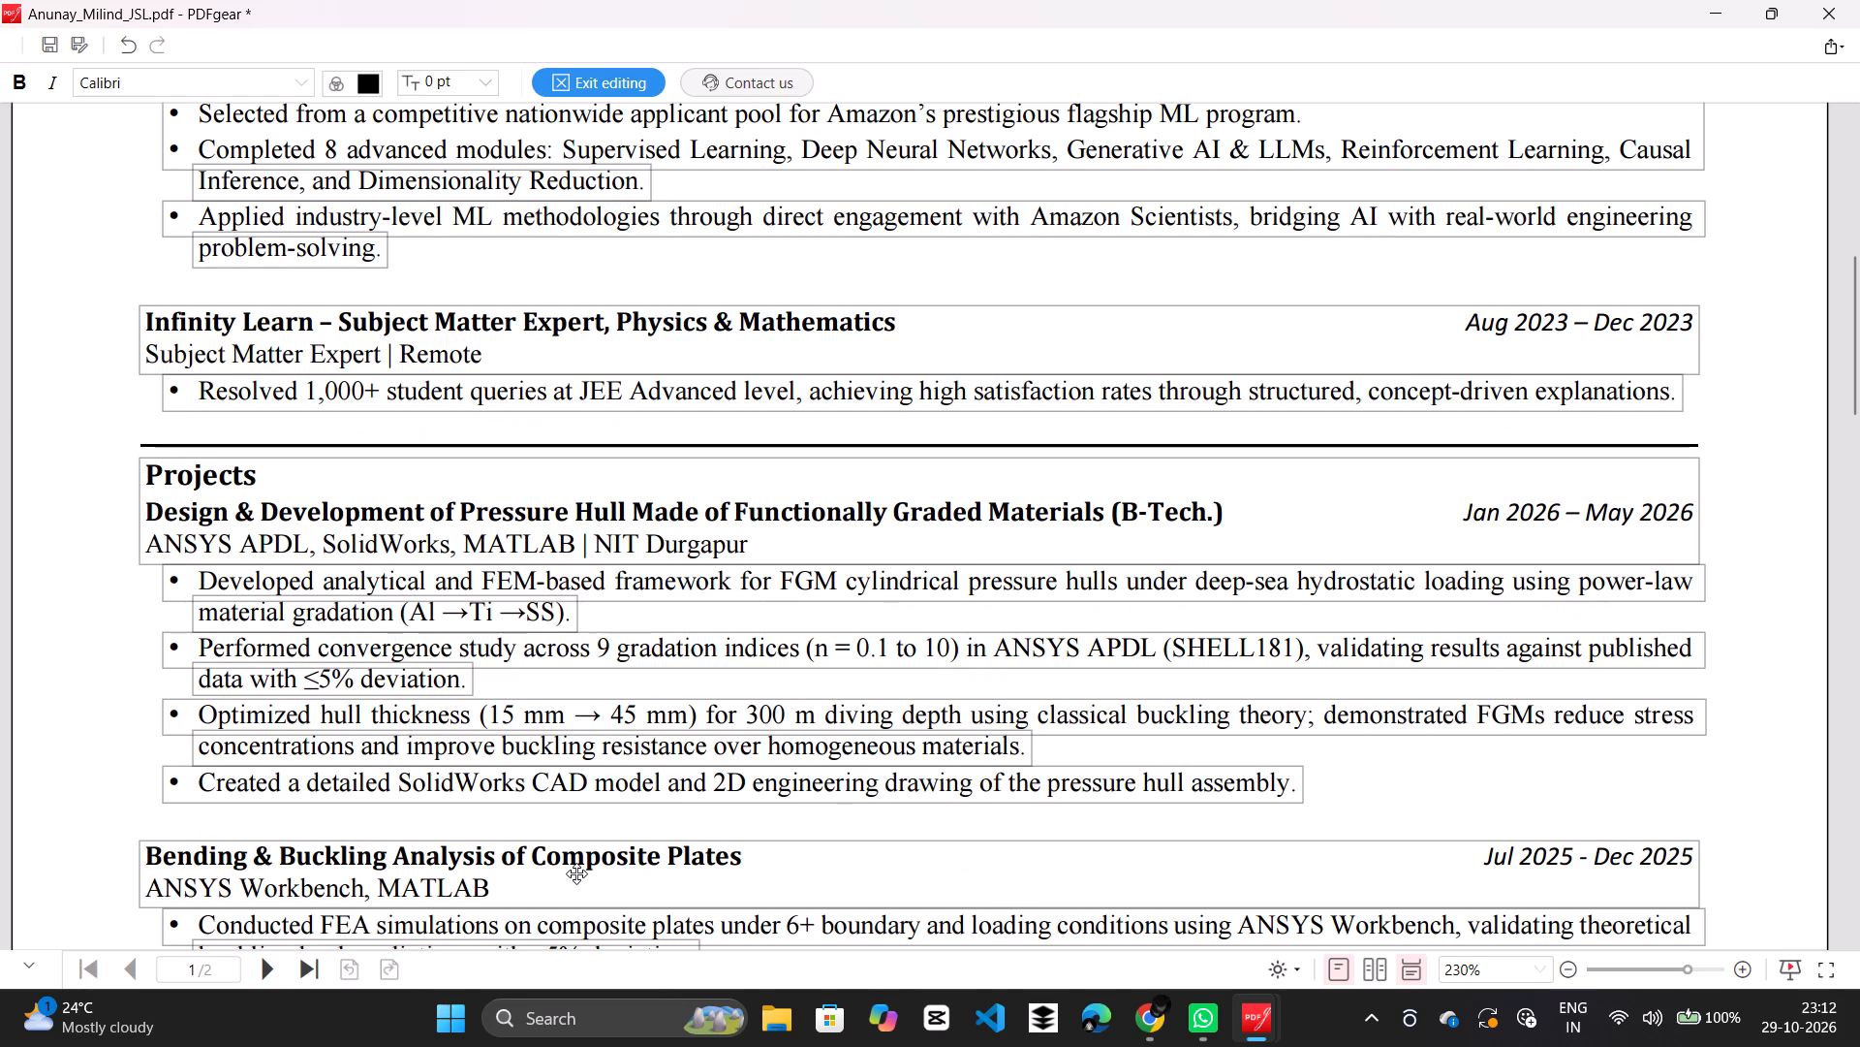
left_click(306, 329)
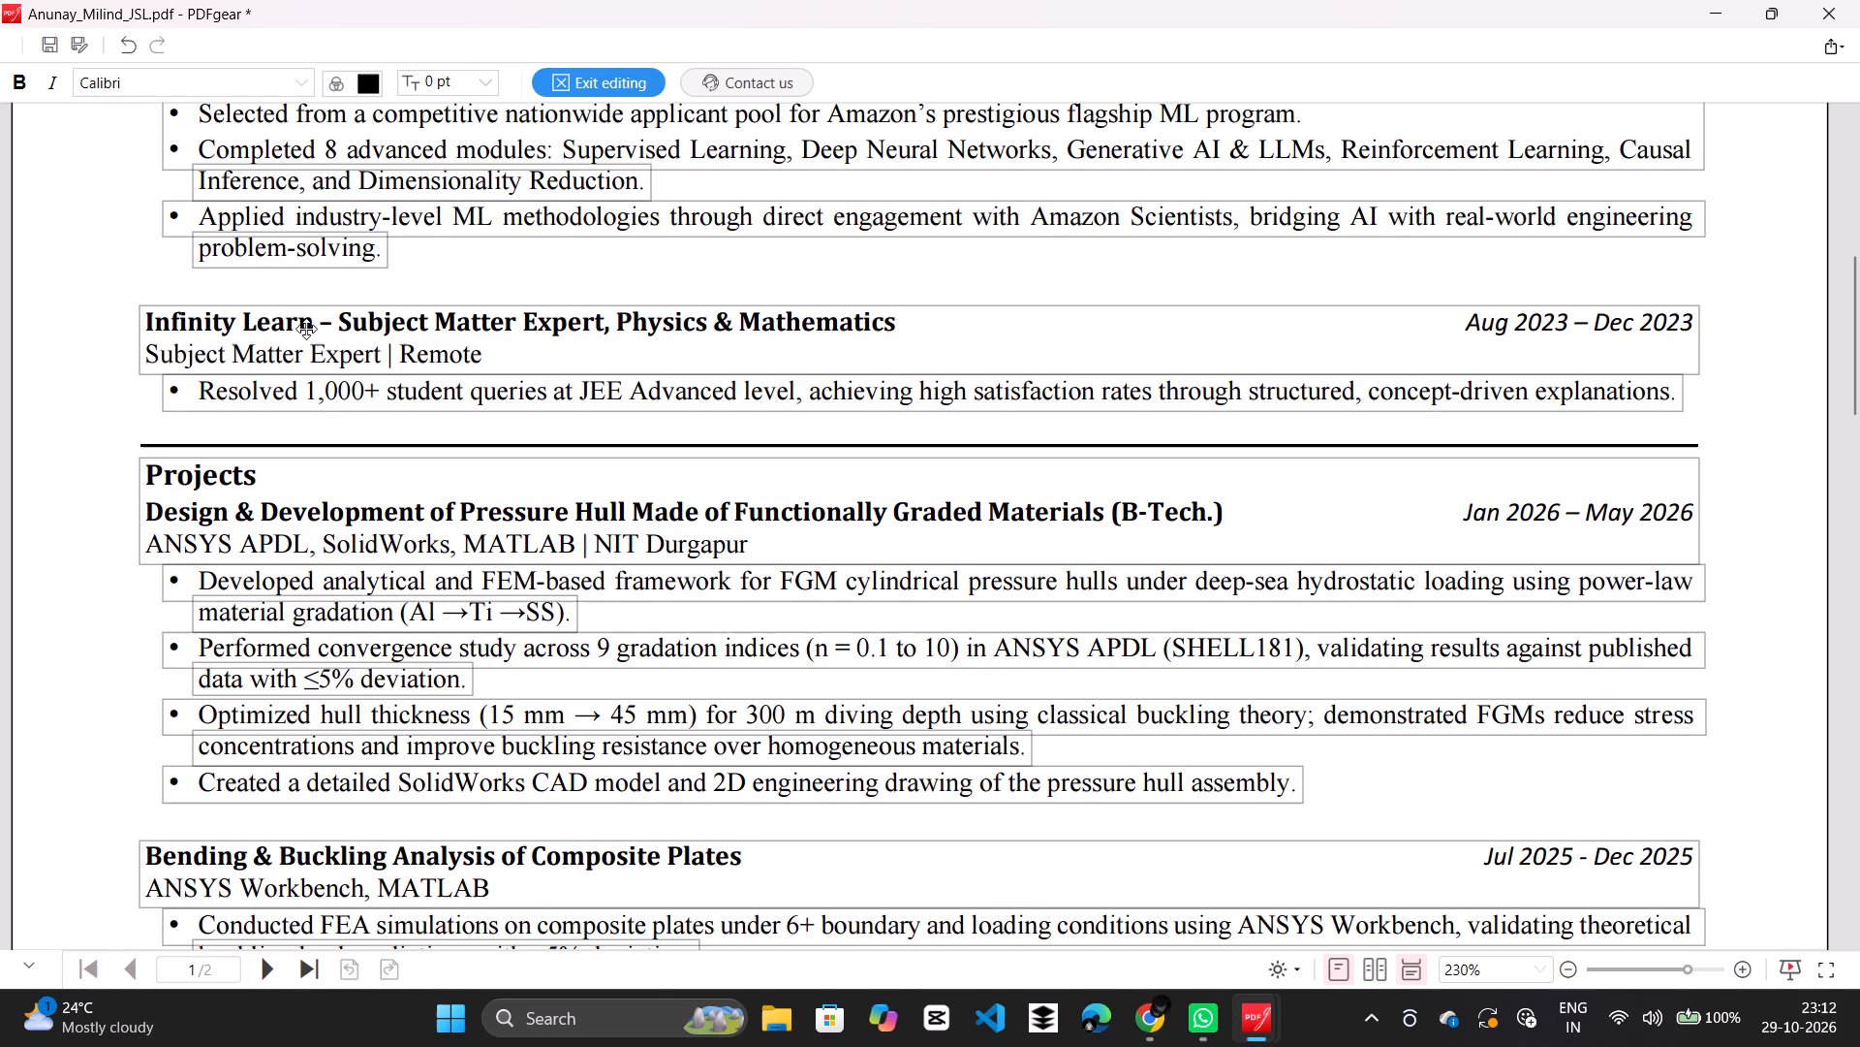
left_click(308, 327)
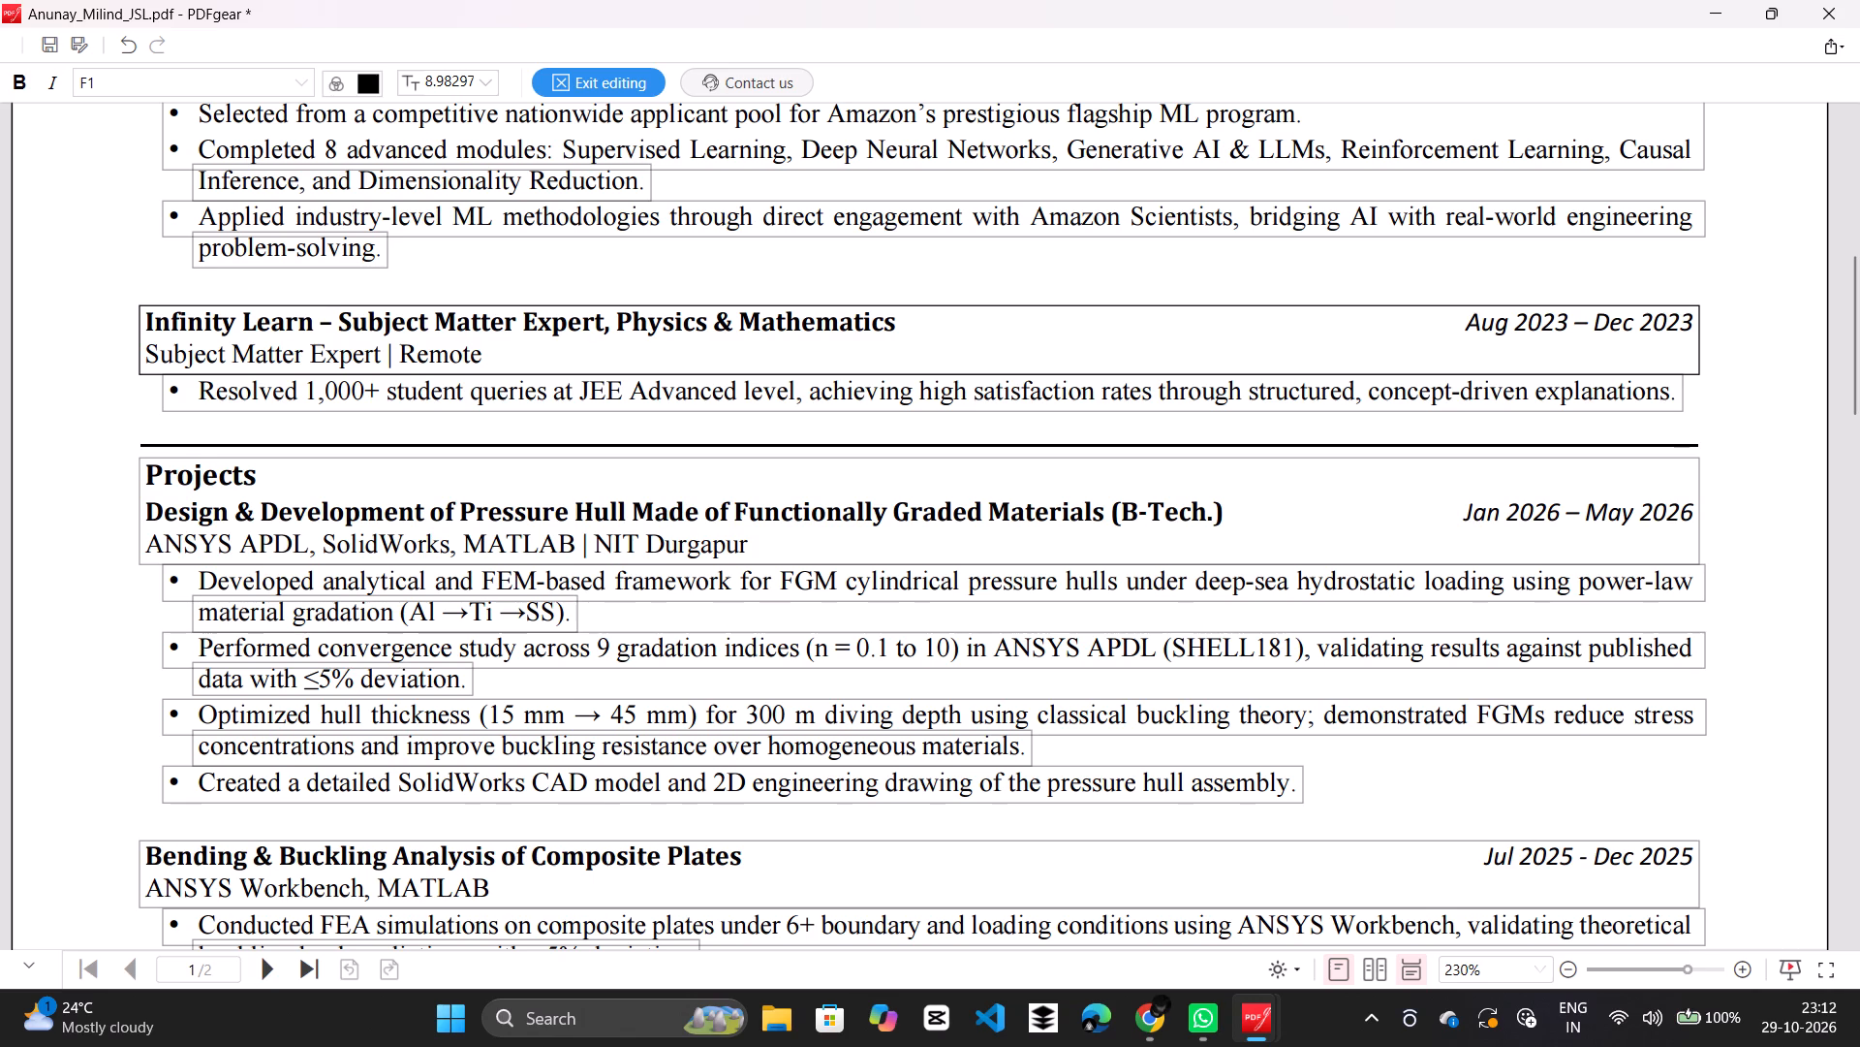
scroll(308, 327, "up", 1)
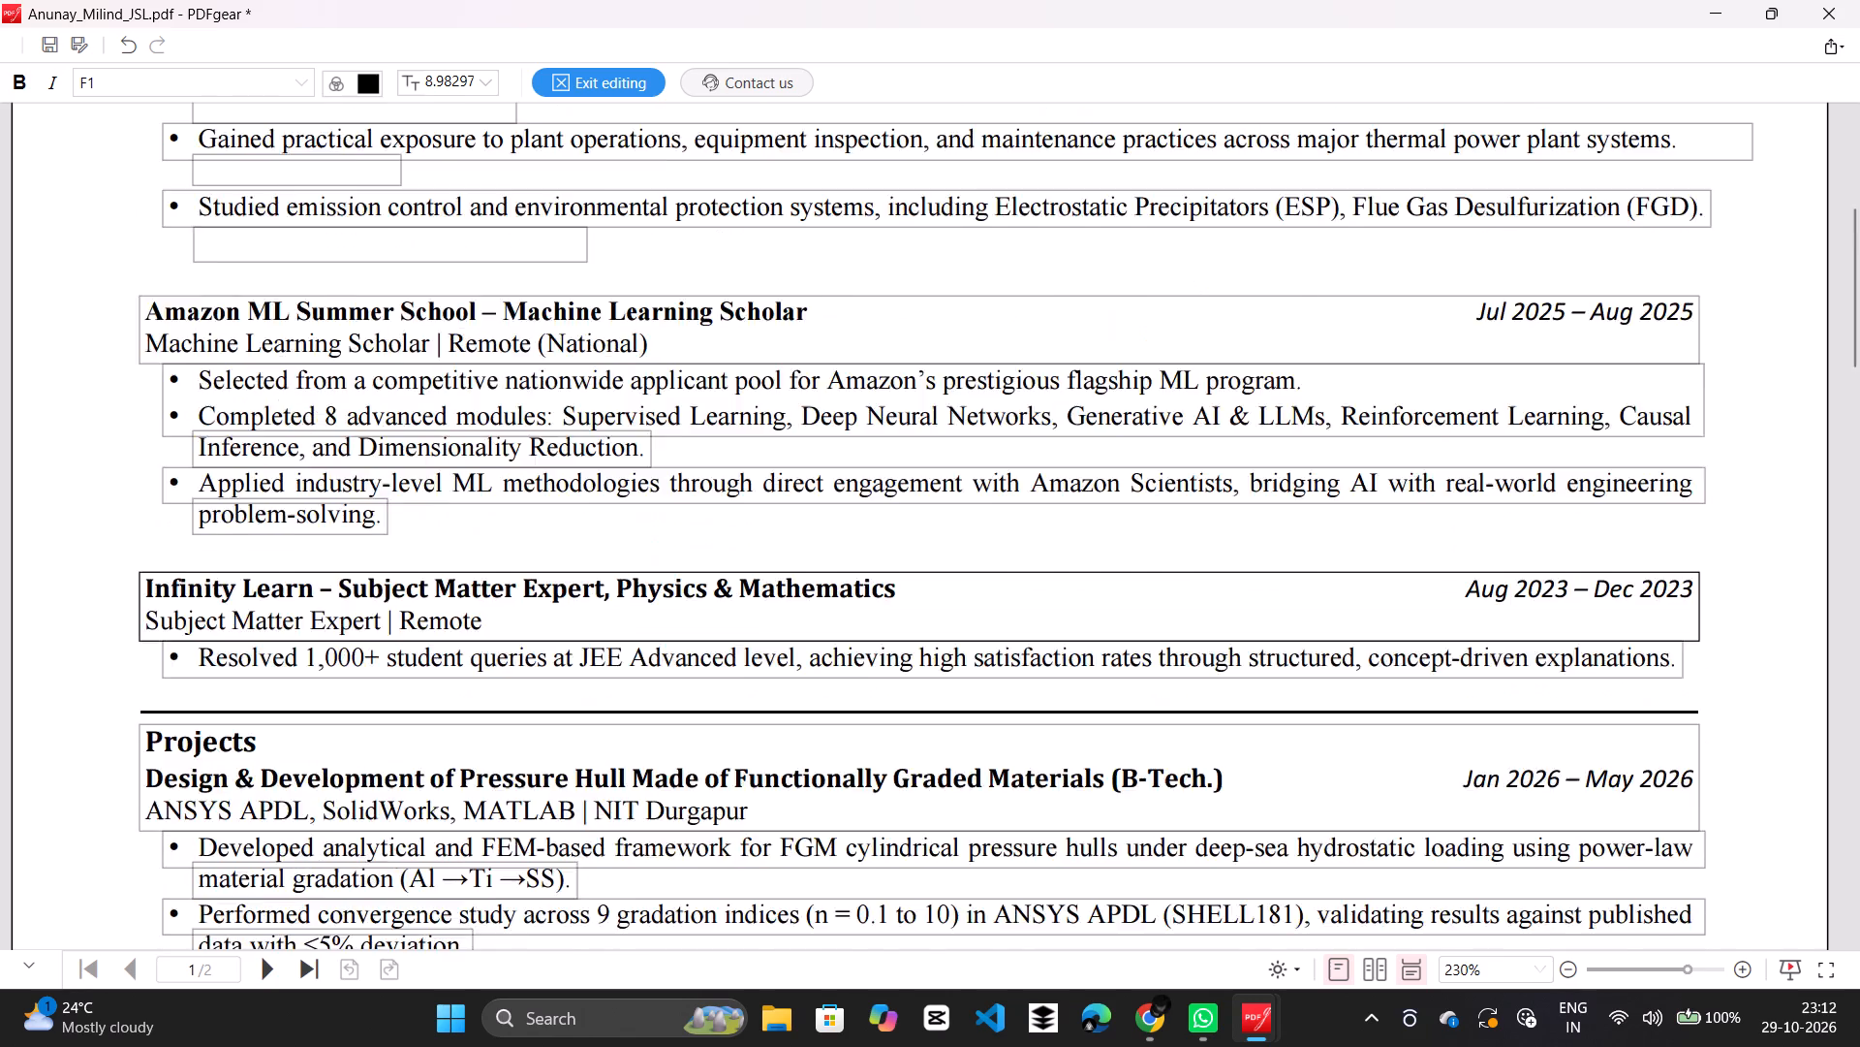
scroll(308, 327, "up", 1)
scroll(308, 327, "down", 1)
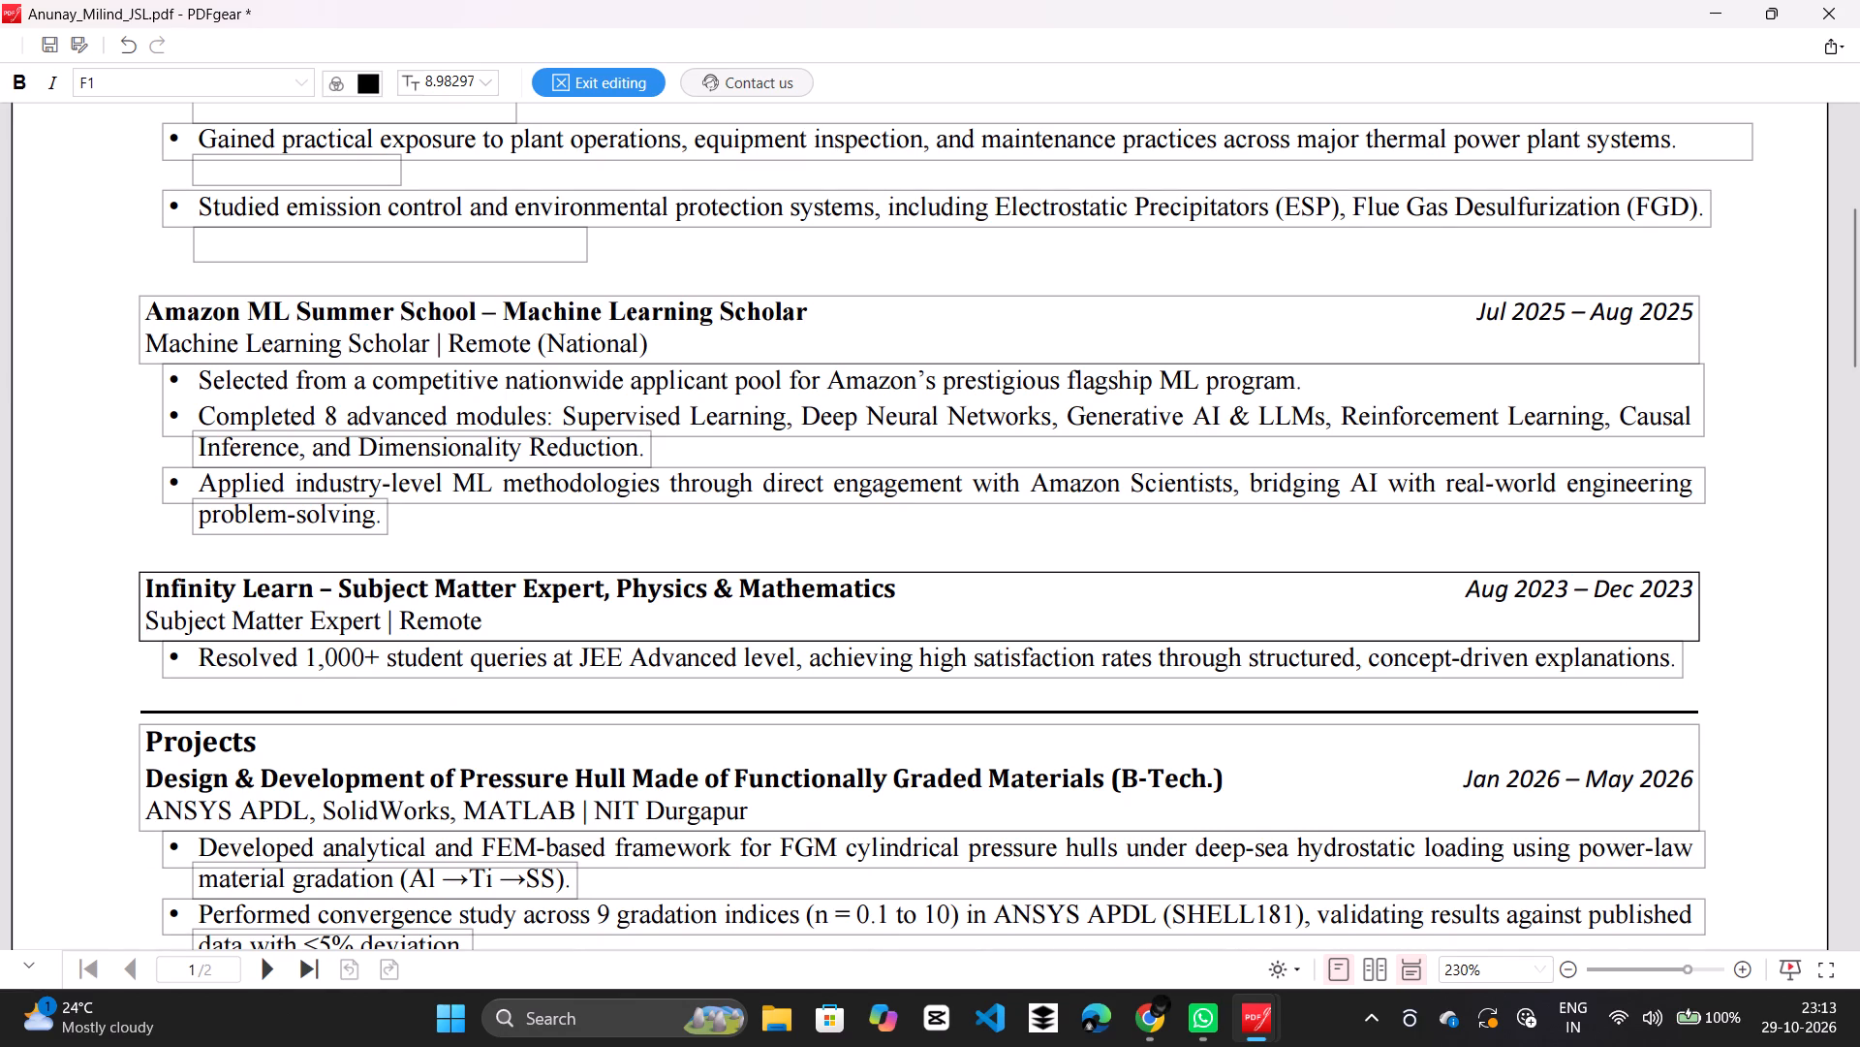
scroll(308, 327, "down", 1)
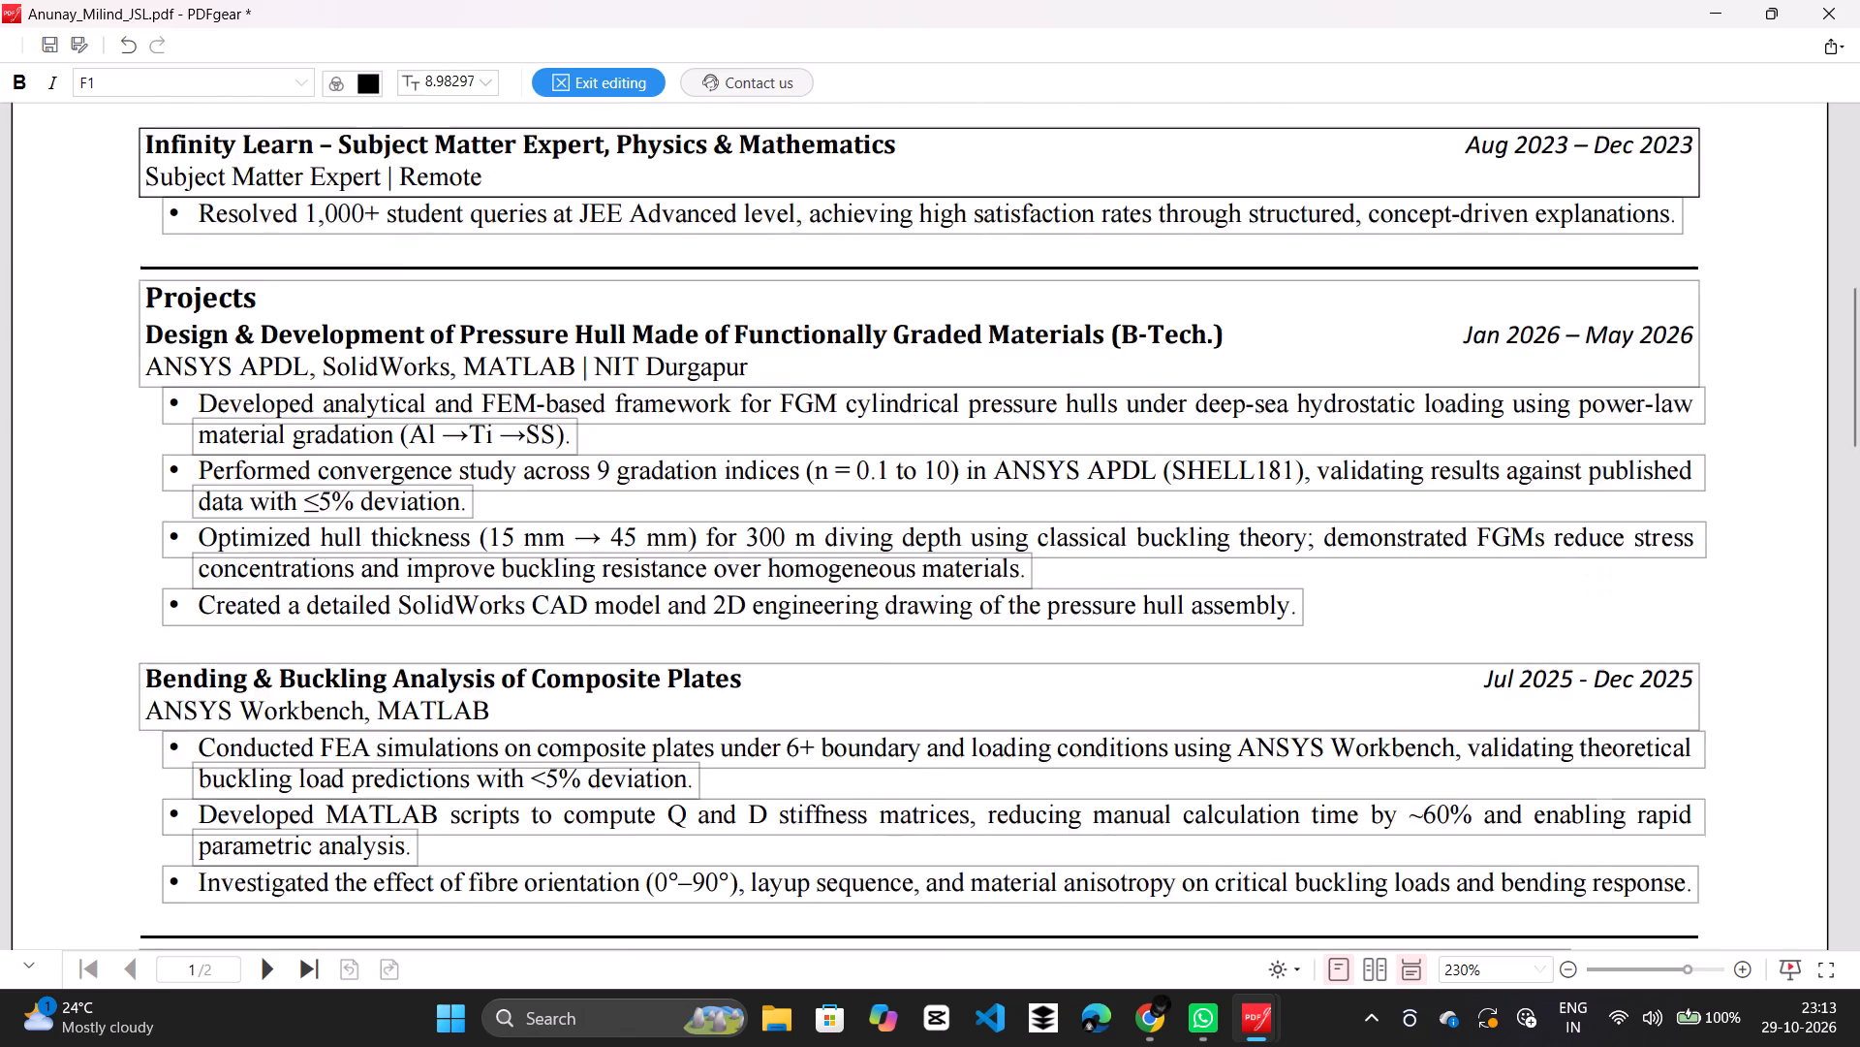
Delete "SQL," from the Programming line in the Technical Skills section.
scroll(308, 327, "down", 2)
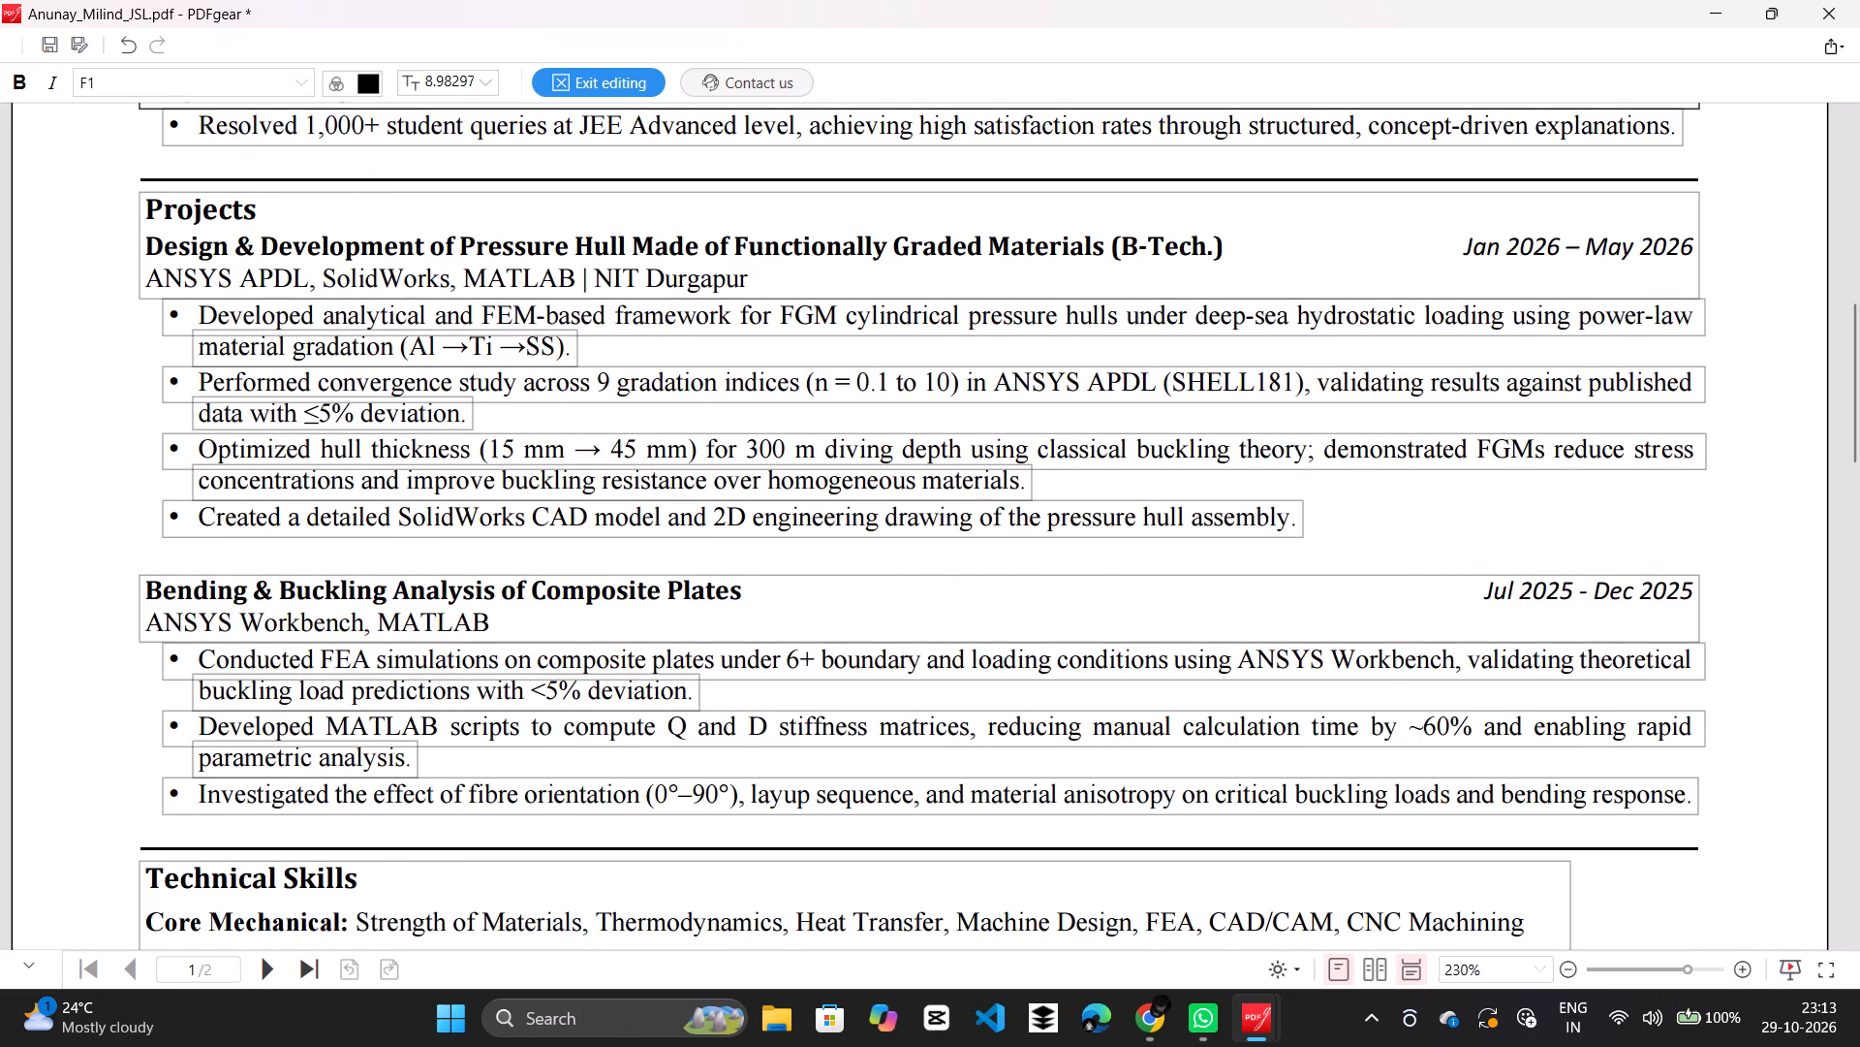
scroll(308, 327, "down", 1)
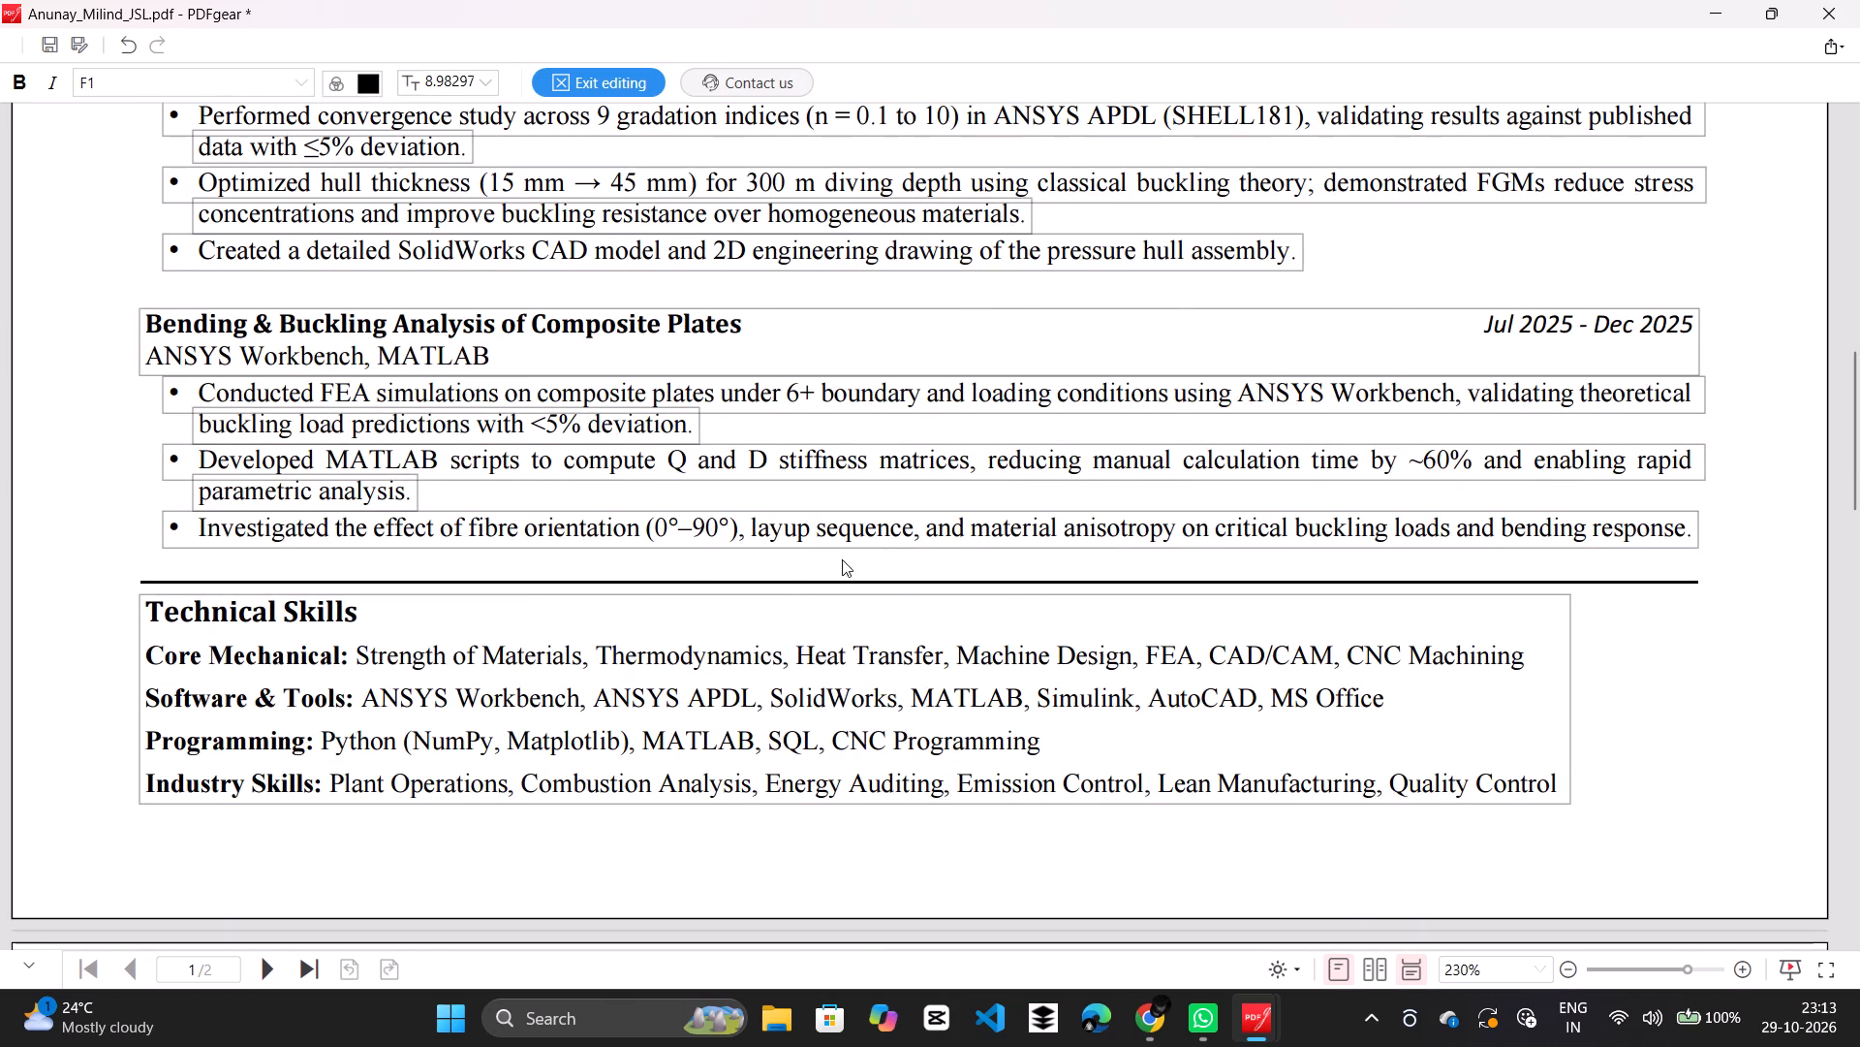
left_click(818, 738)
key("BackSpace")
key("BackSpace")
key("BackSpace")
key("BackSpace")
key("BackSpace")
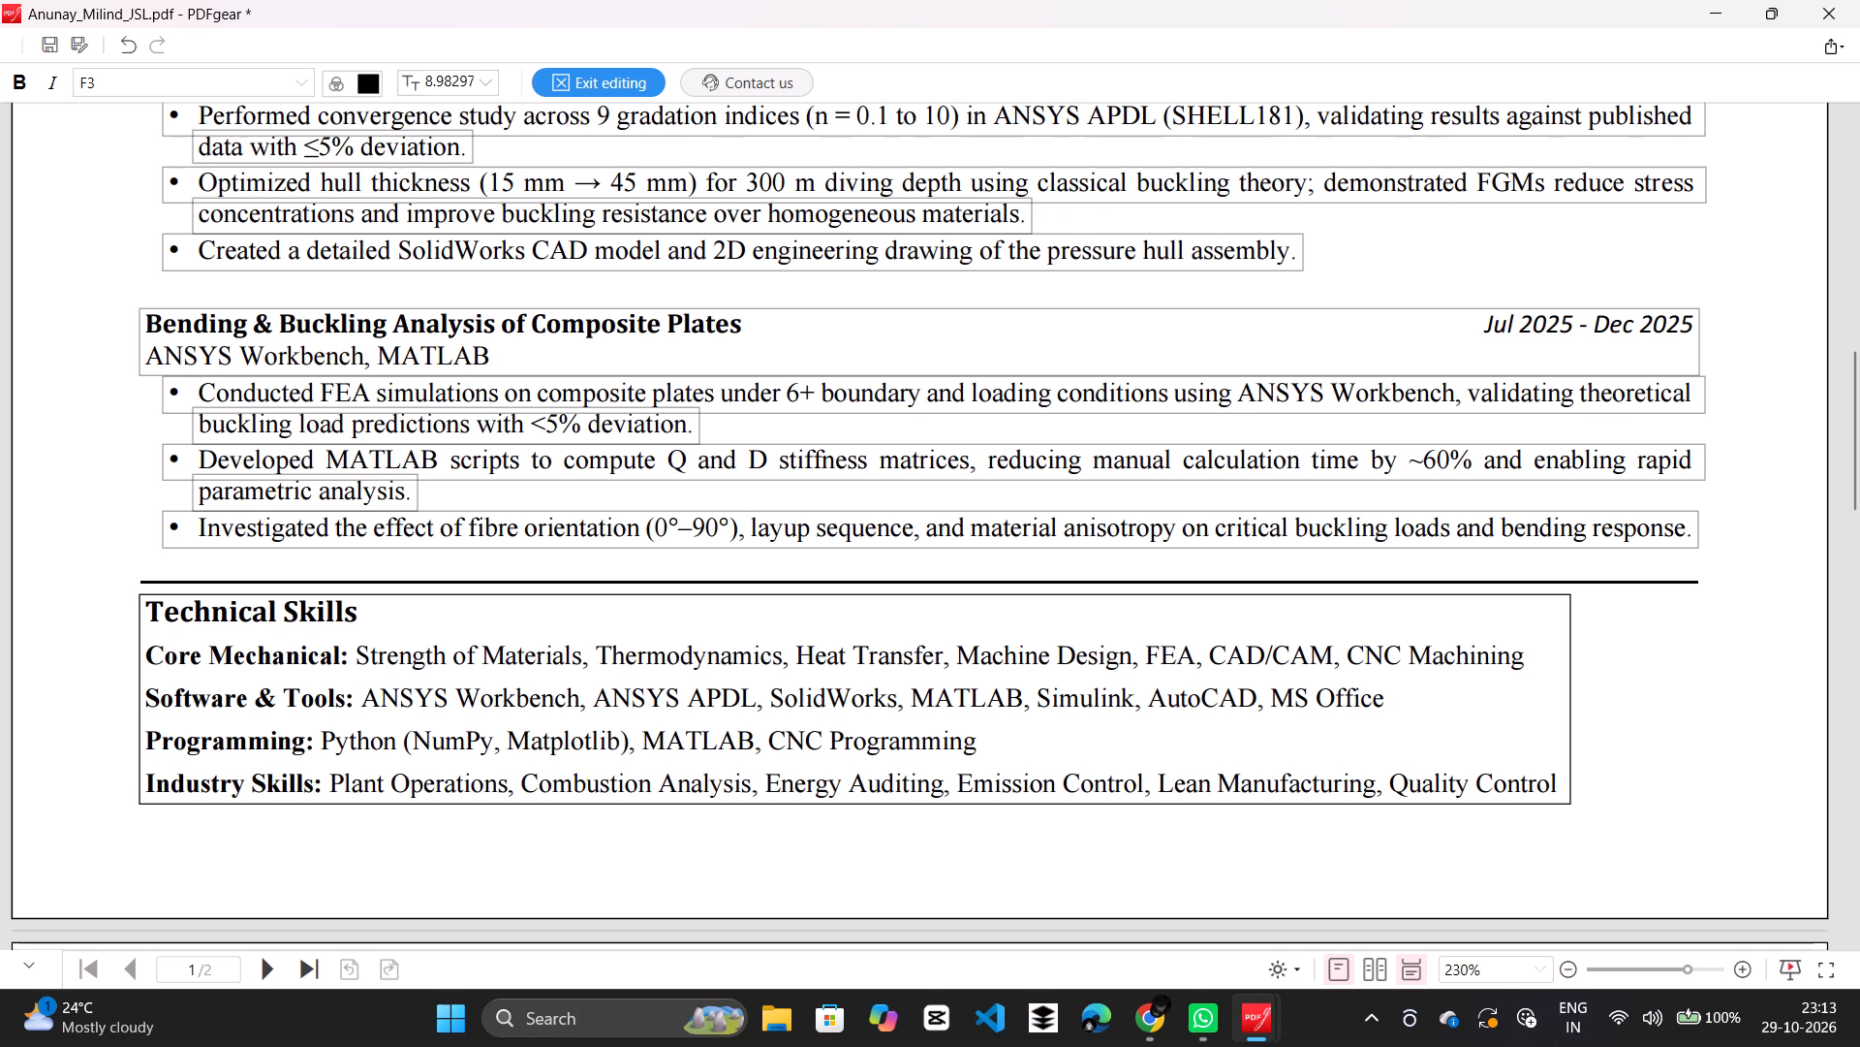
Delete "Lean Manufacturing," from the Industry Skills line in the Technical Skills section.
left_click_drag(1380, 787, 1161, 778)
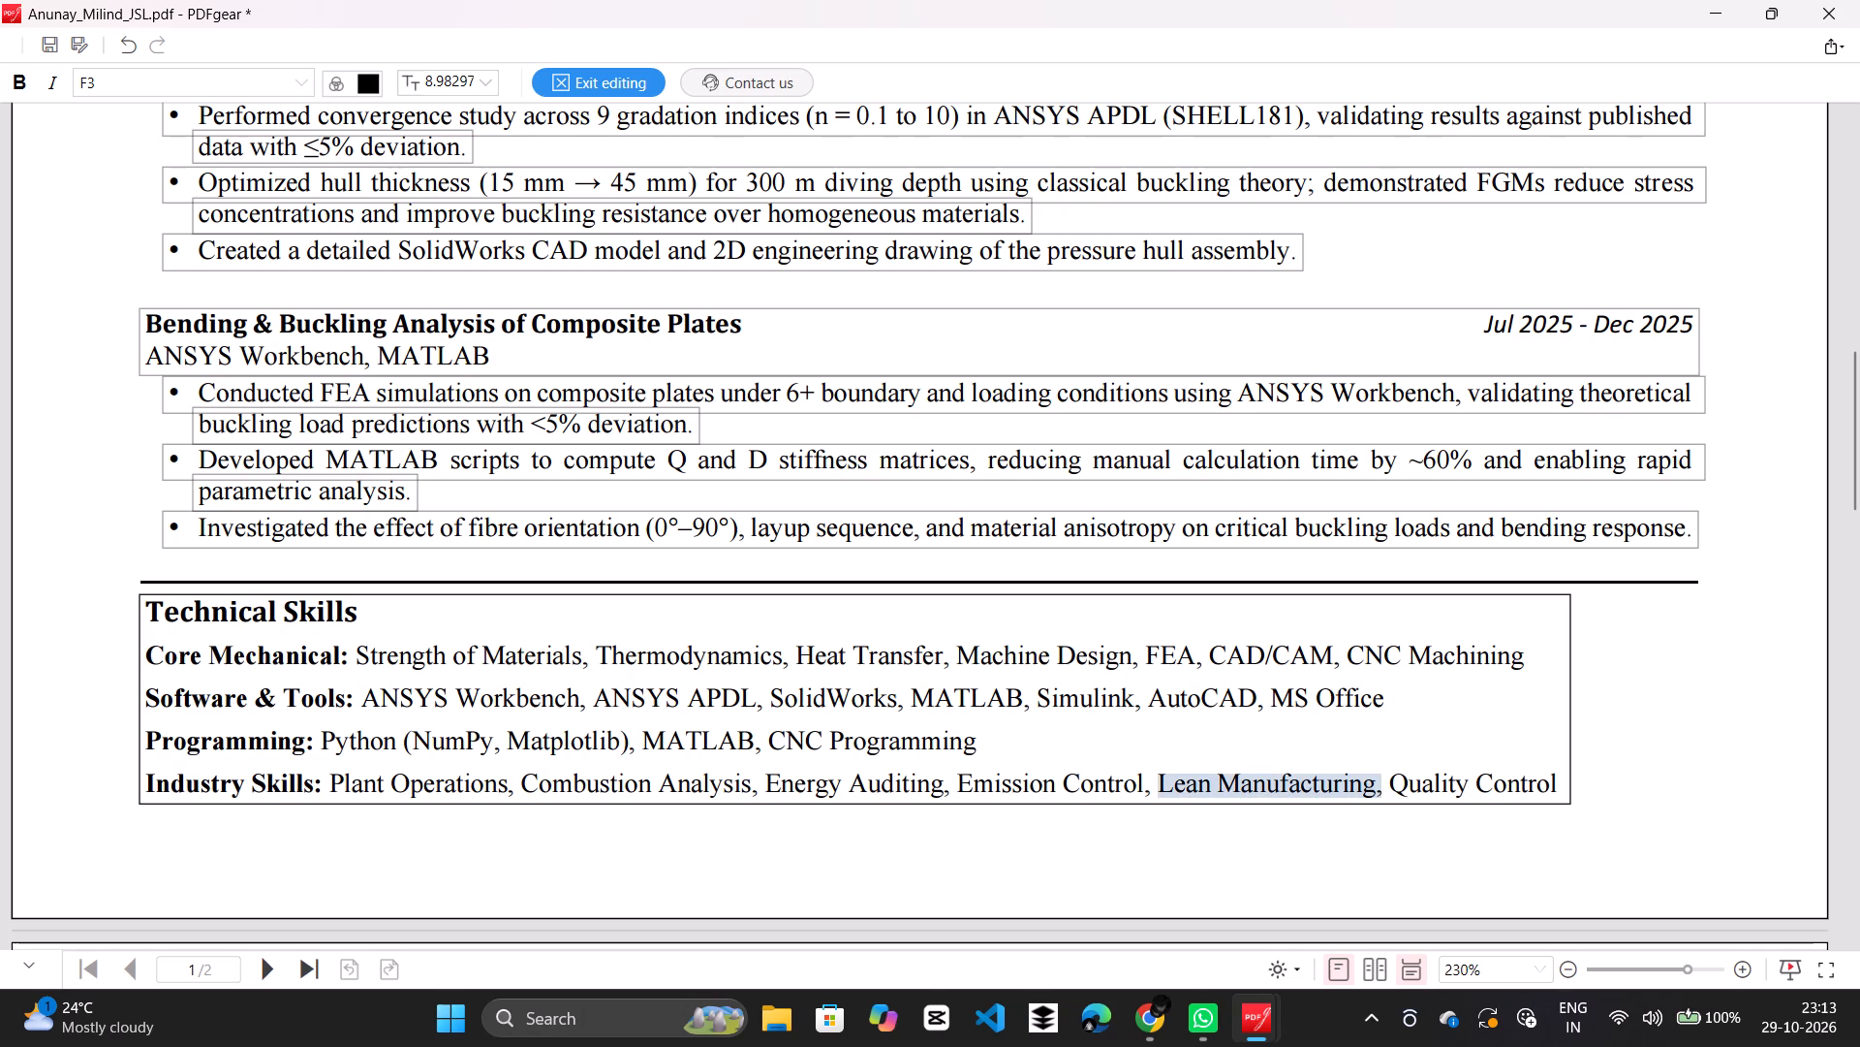
key("BackSpace")
key("BackSpace")
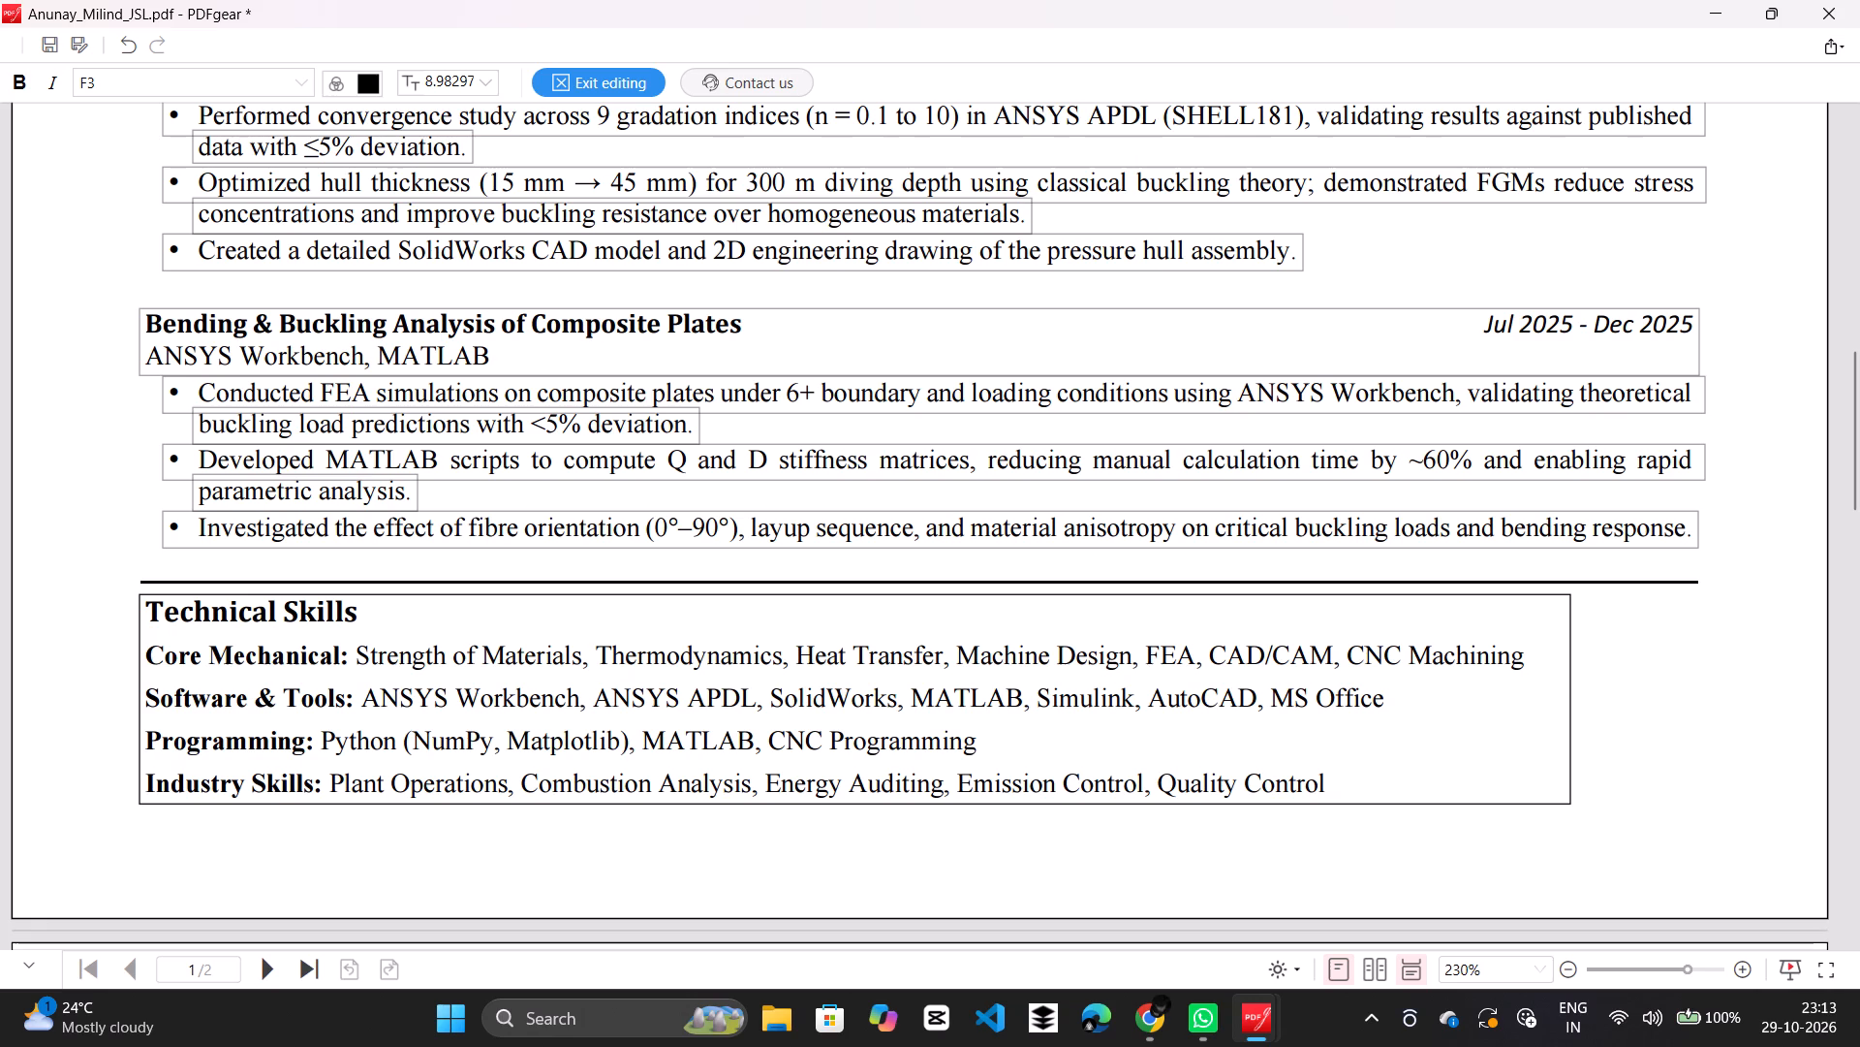
Delete "Combustion Analysis, Energy Auditing," and the leftover extra space from the Industry Skills line.
left_click_drag(948, 786, 922, 792)
left_click_drag(922, 792, 523, 779)
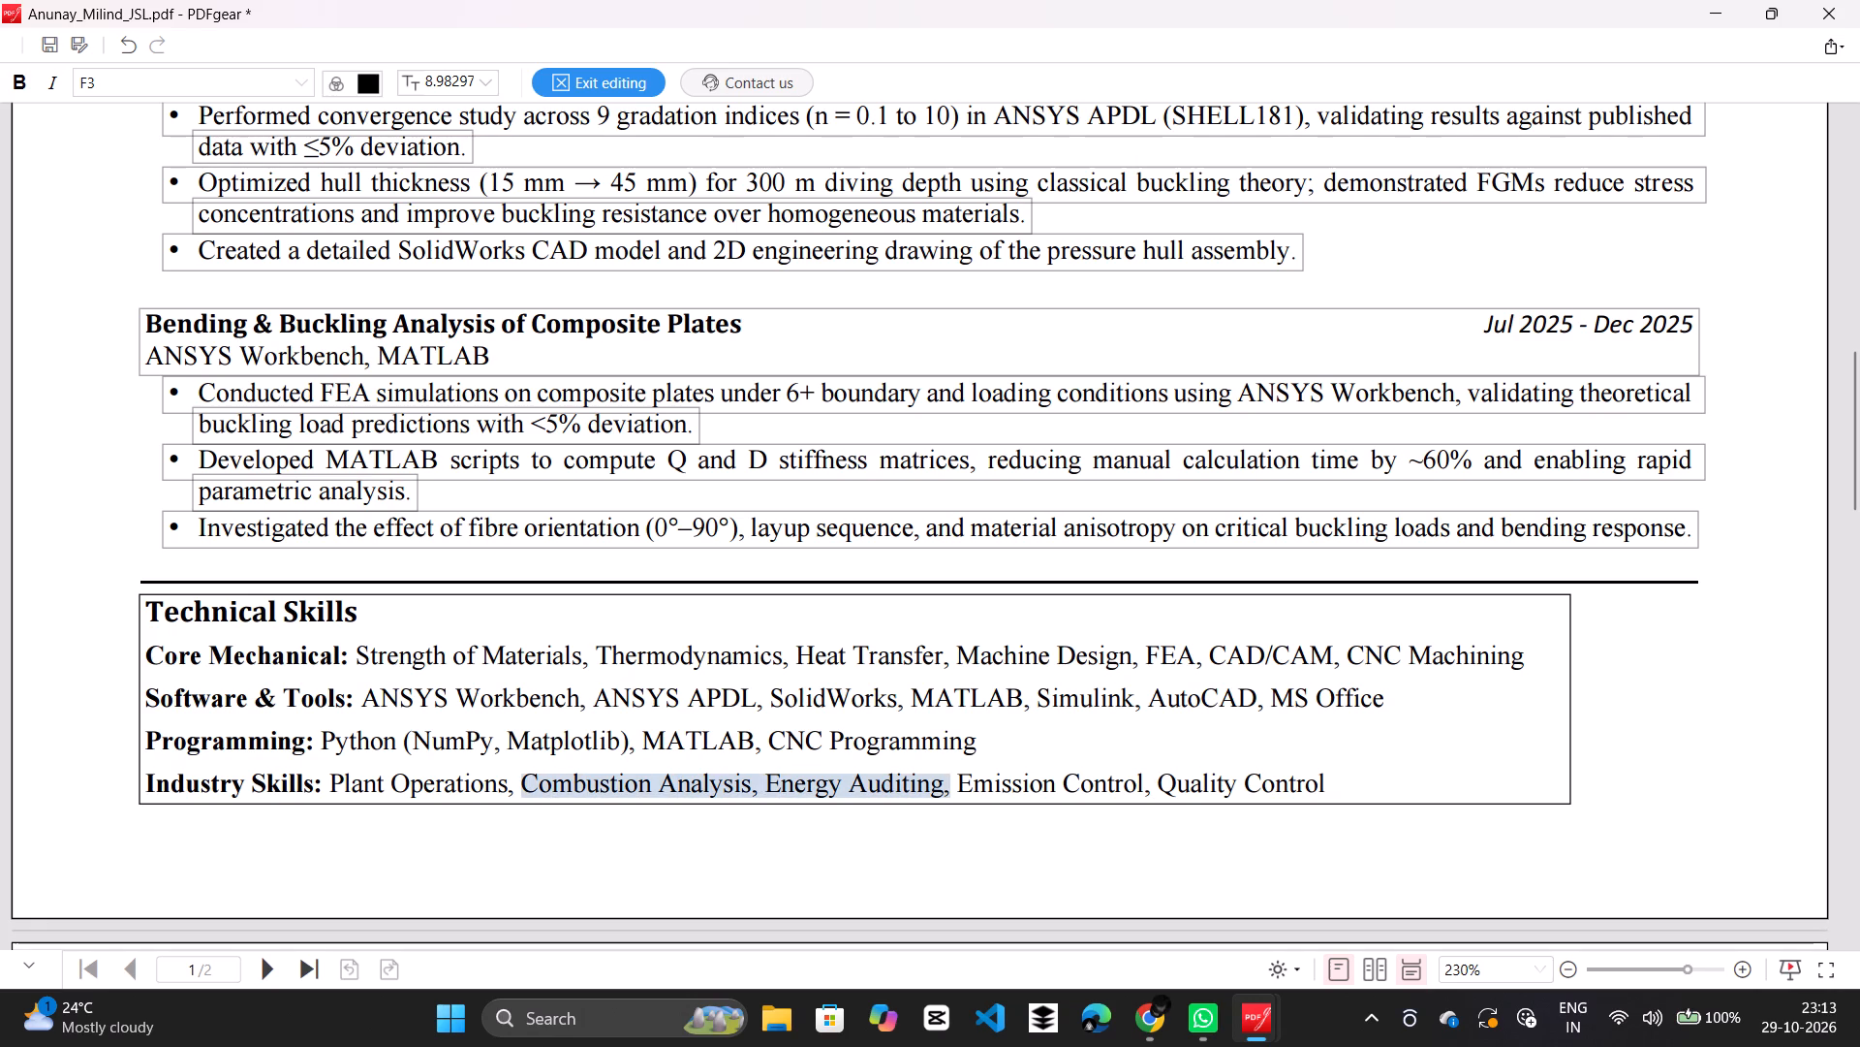
key("BackSpace")
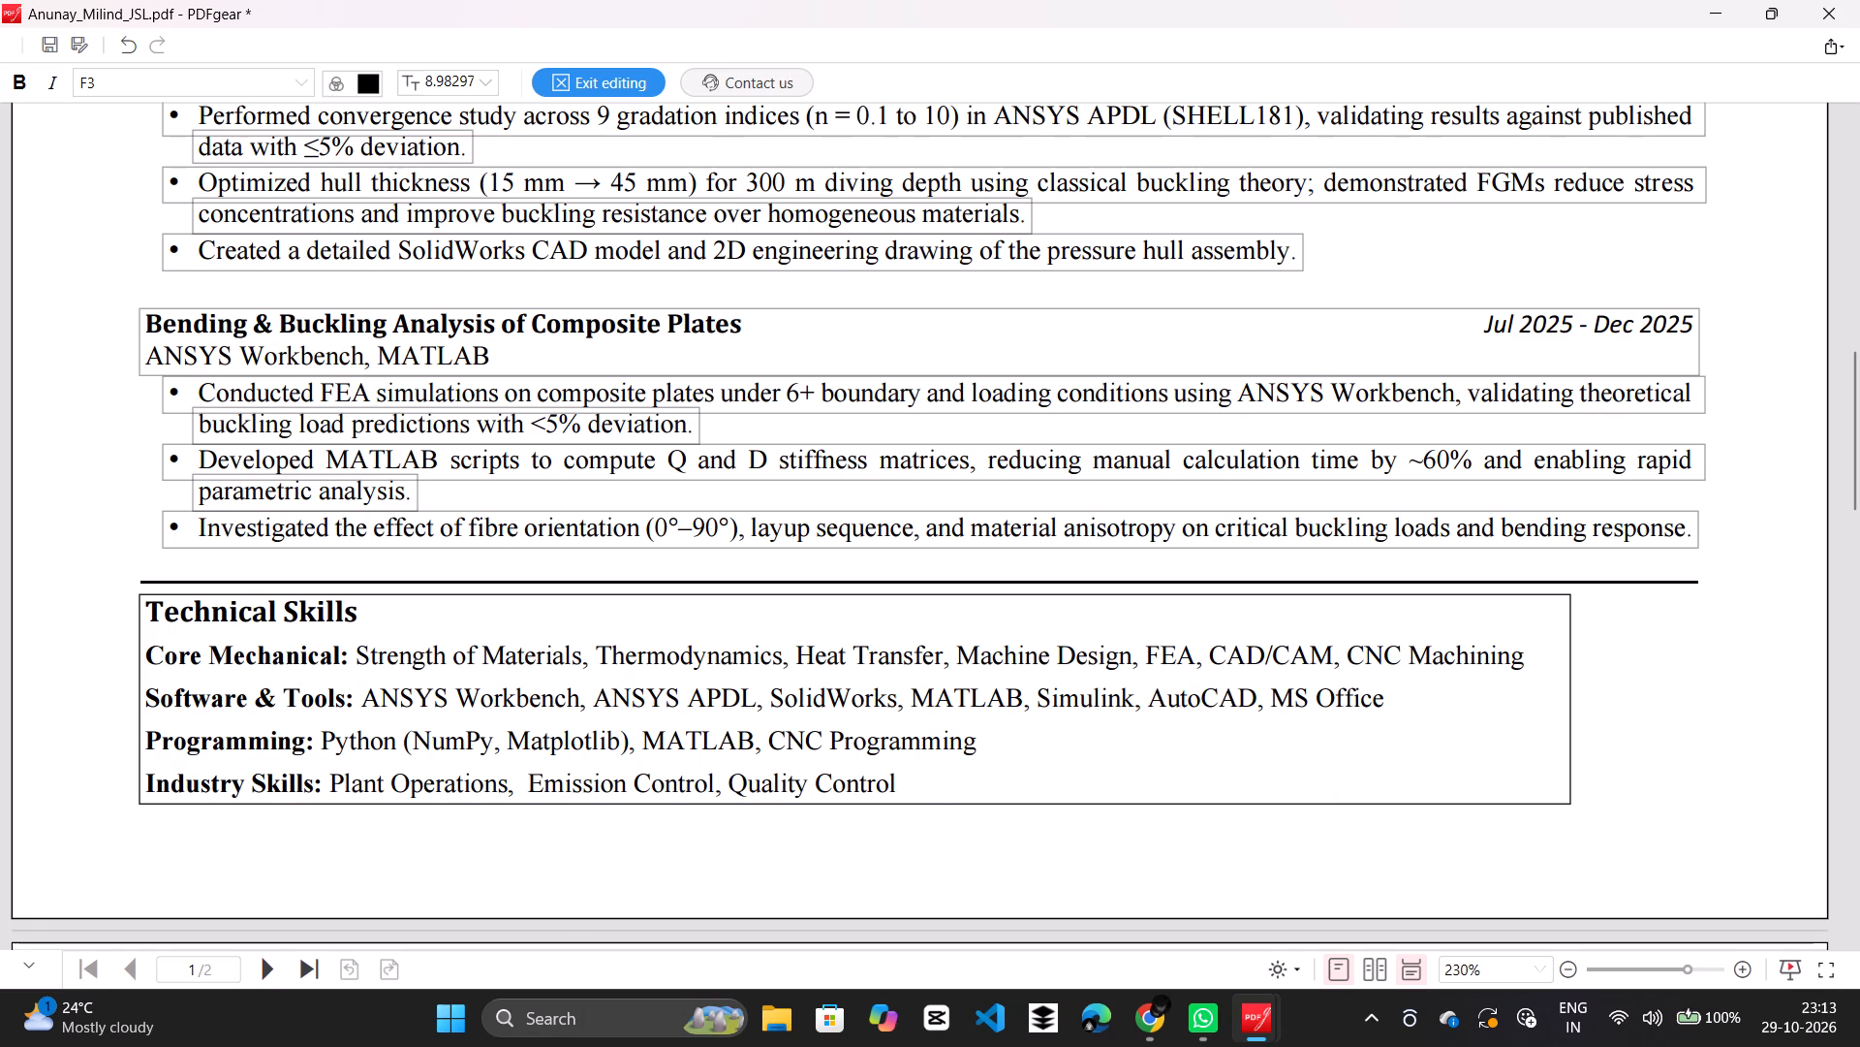
key("BackSpace")
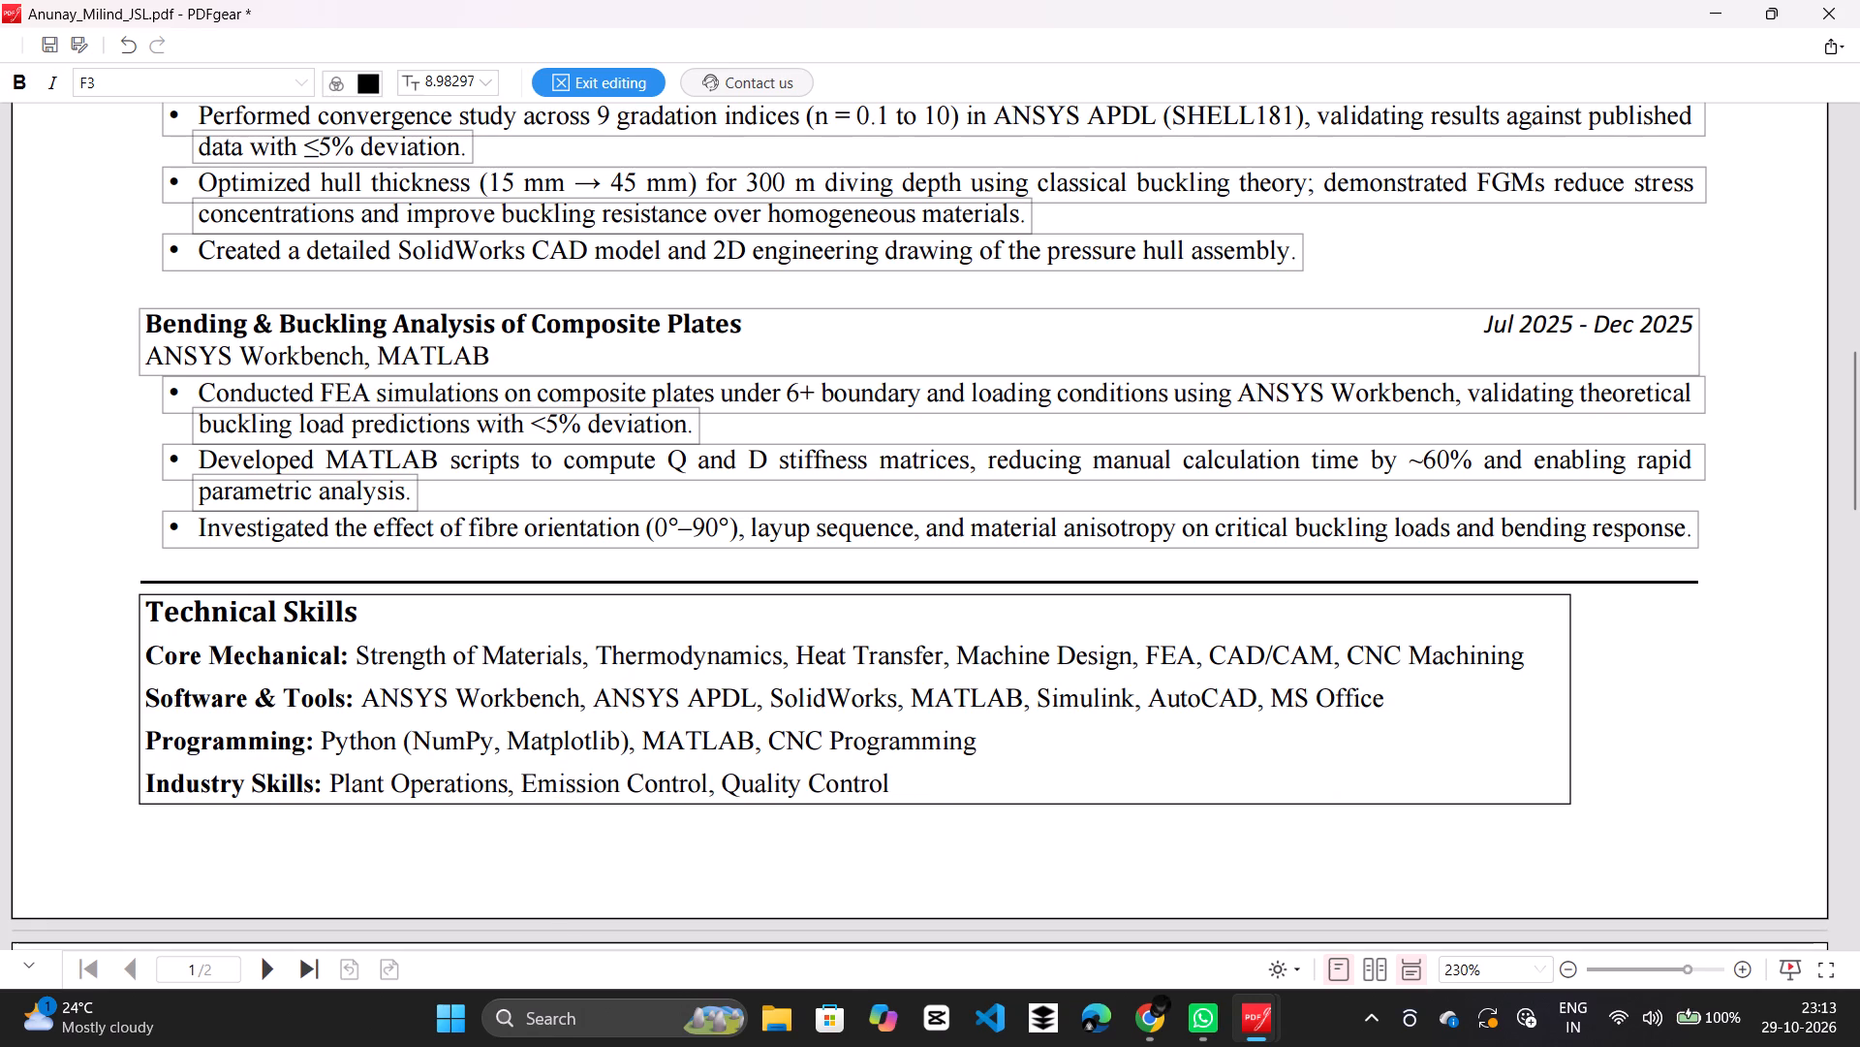
Review the Certifications, Leadership and Extracurricular sections on page 2, and recheck page 1 back up to the NTPC entry.
scroll(523, 779, "down", 2)
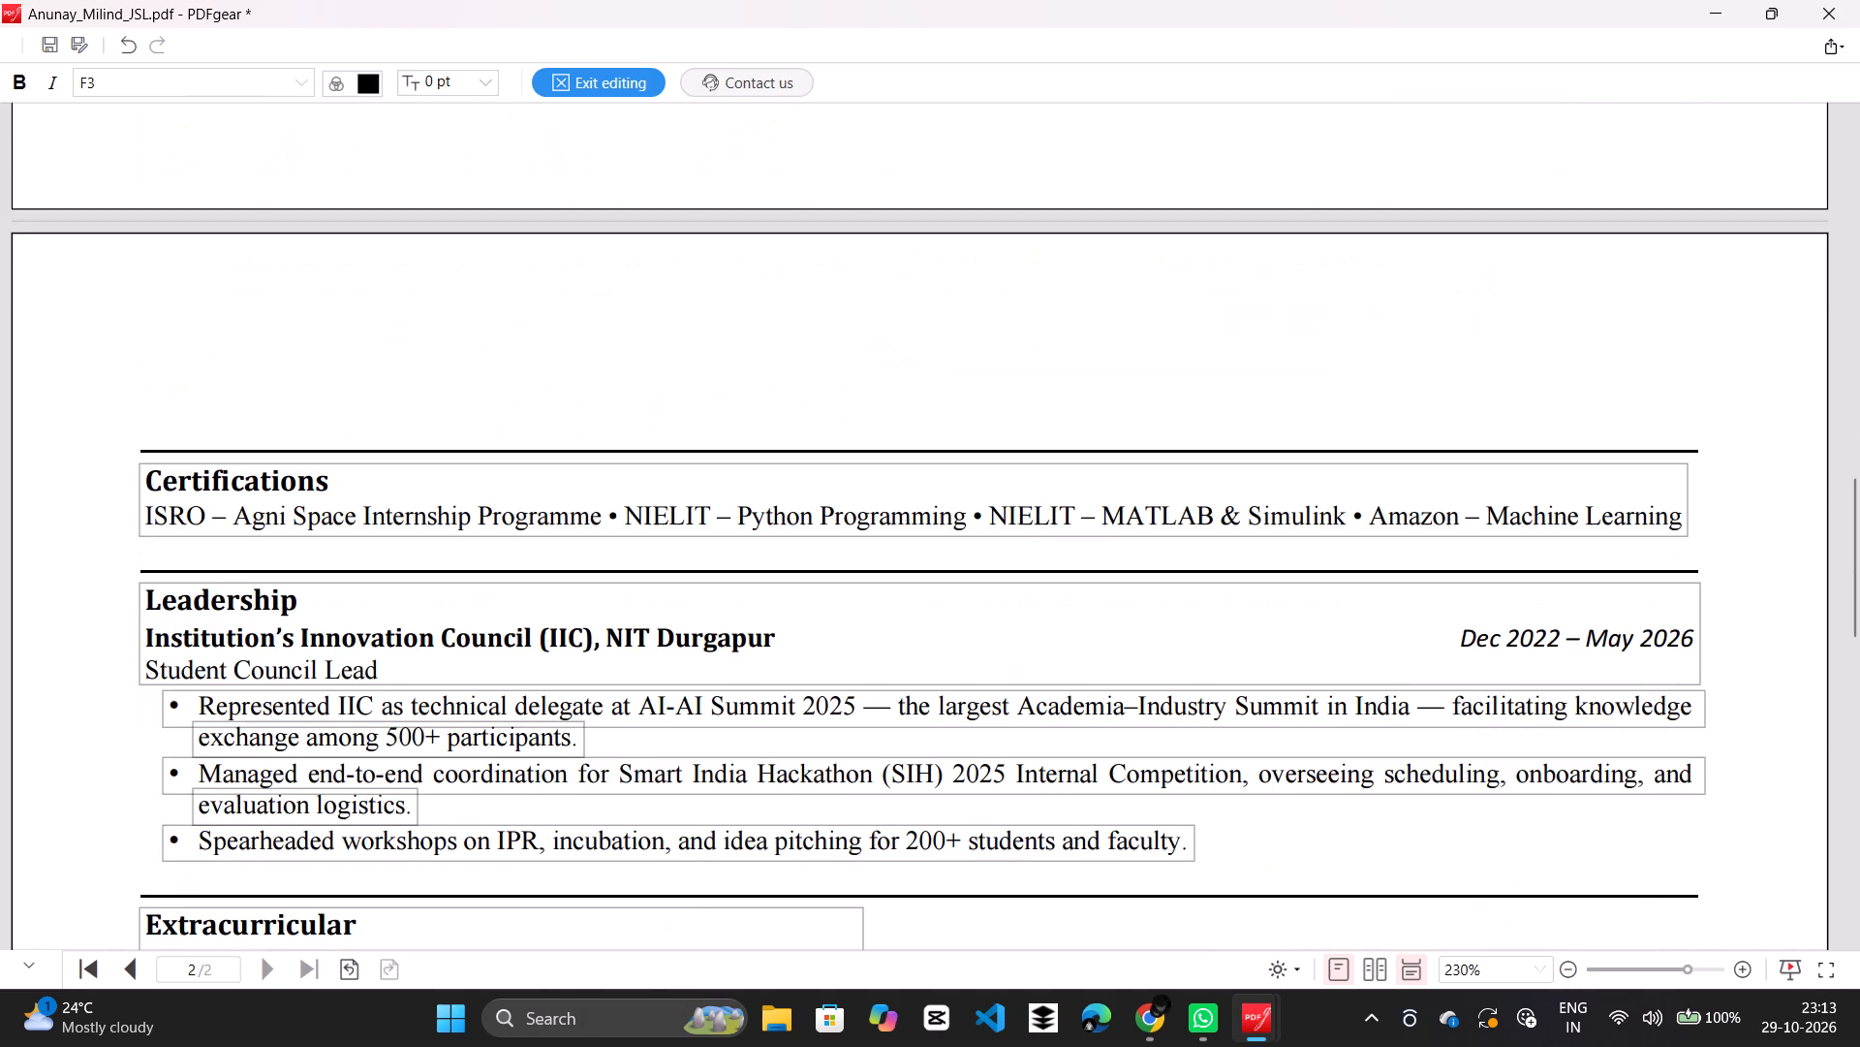
scroll(523, 779, "down", 2)
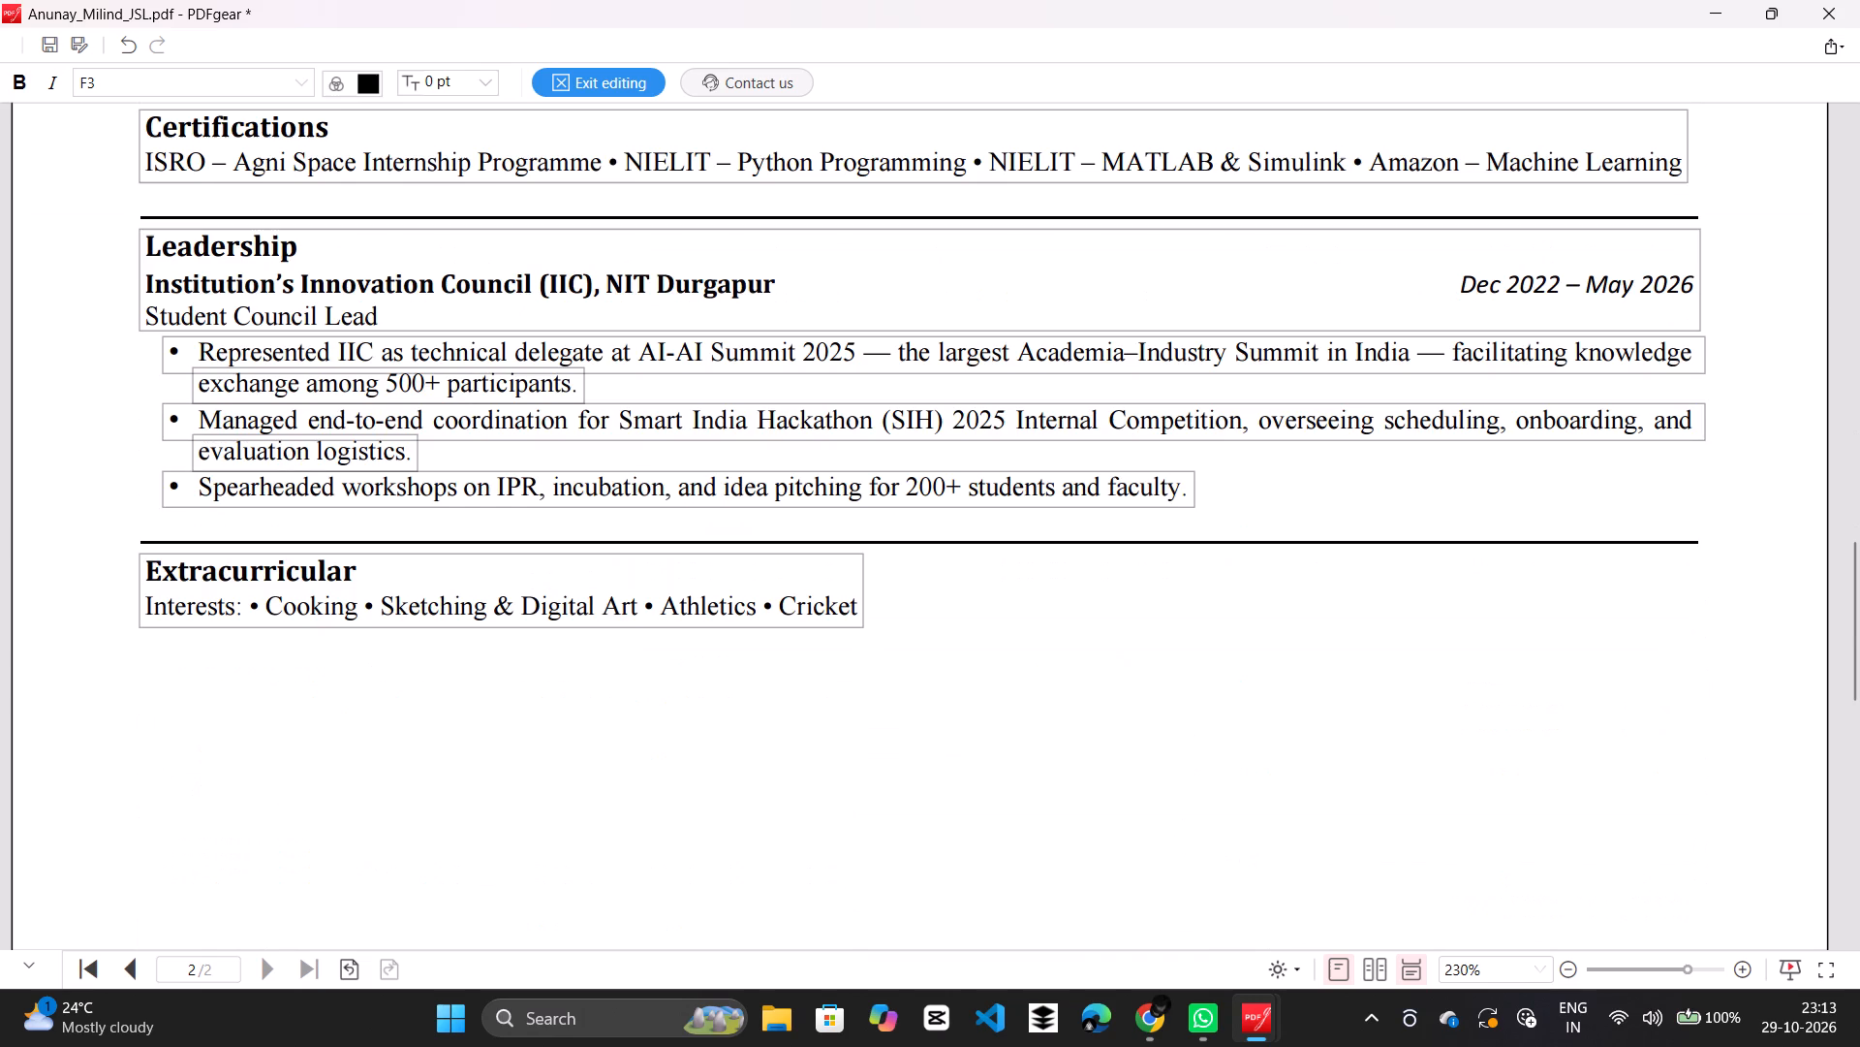
scroll(523, 779, "up", 2)
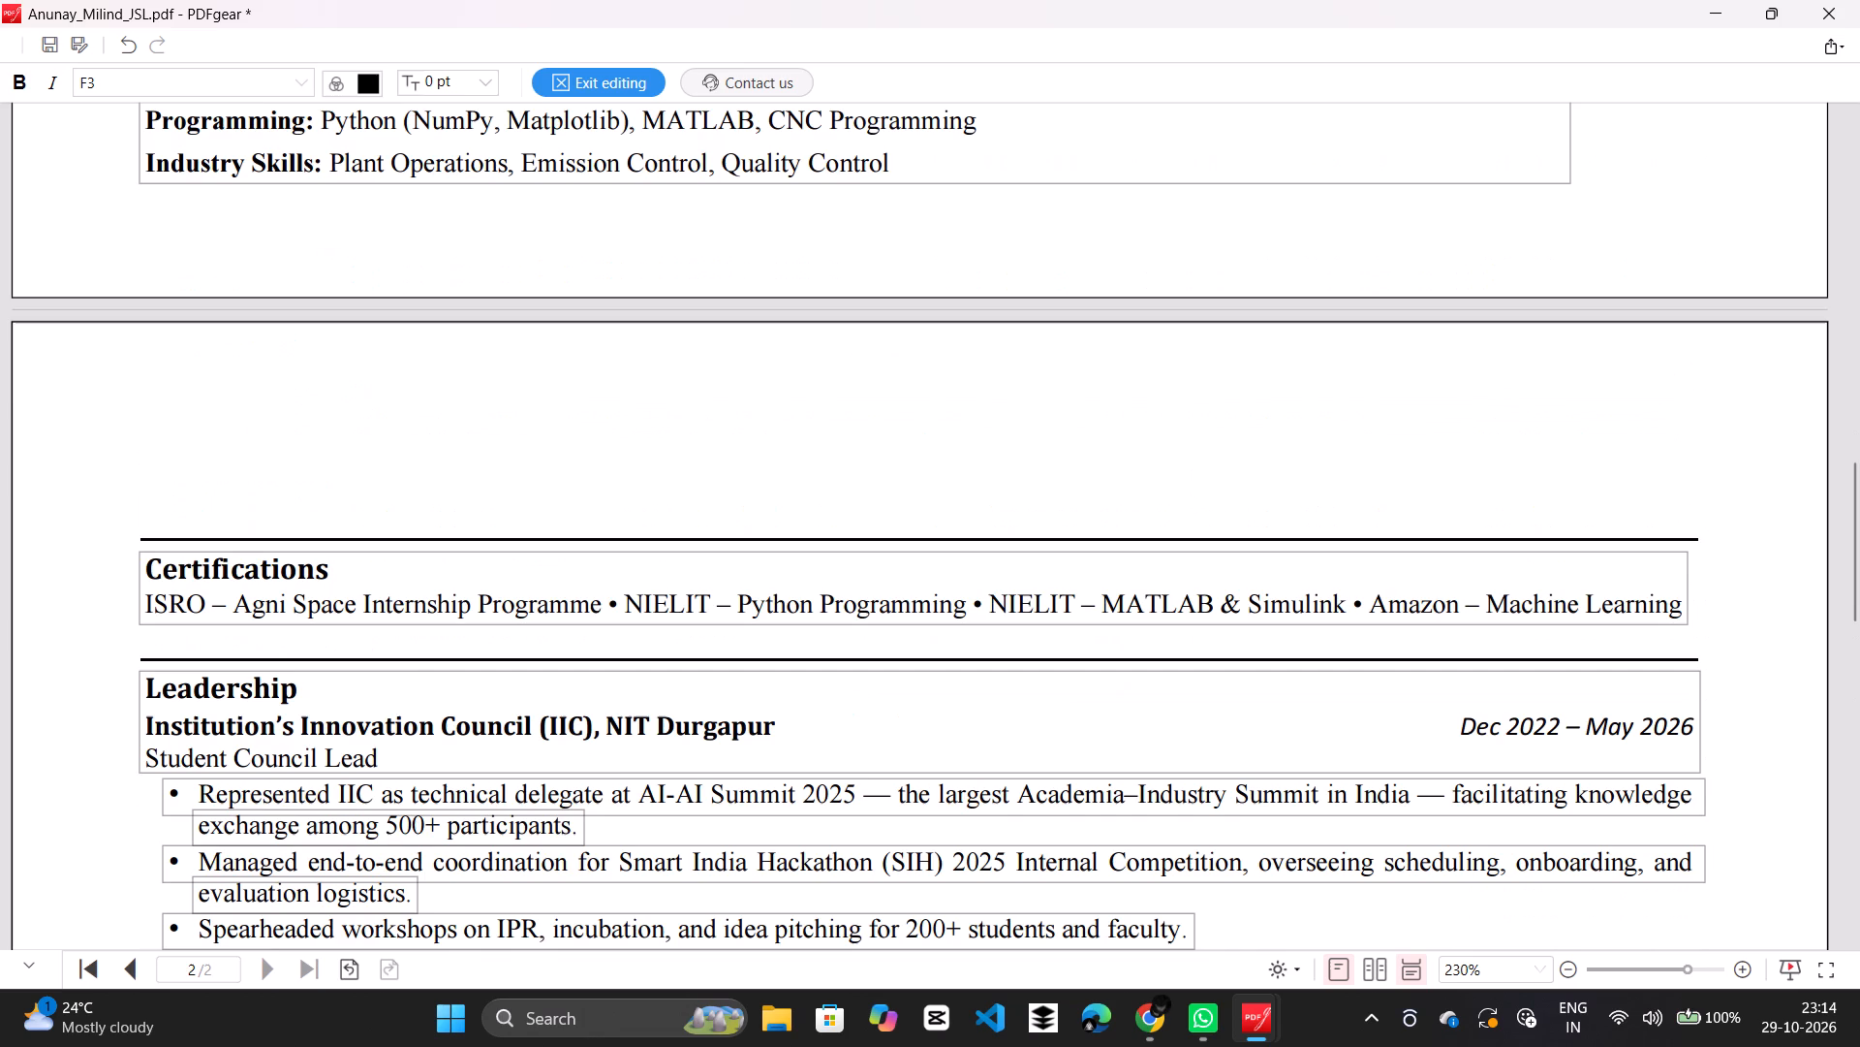
scroll(523, 779, "up", 4)
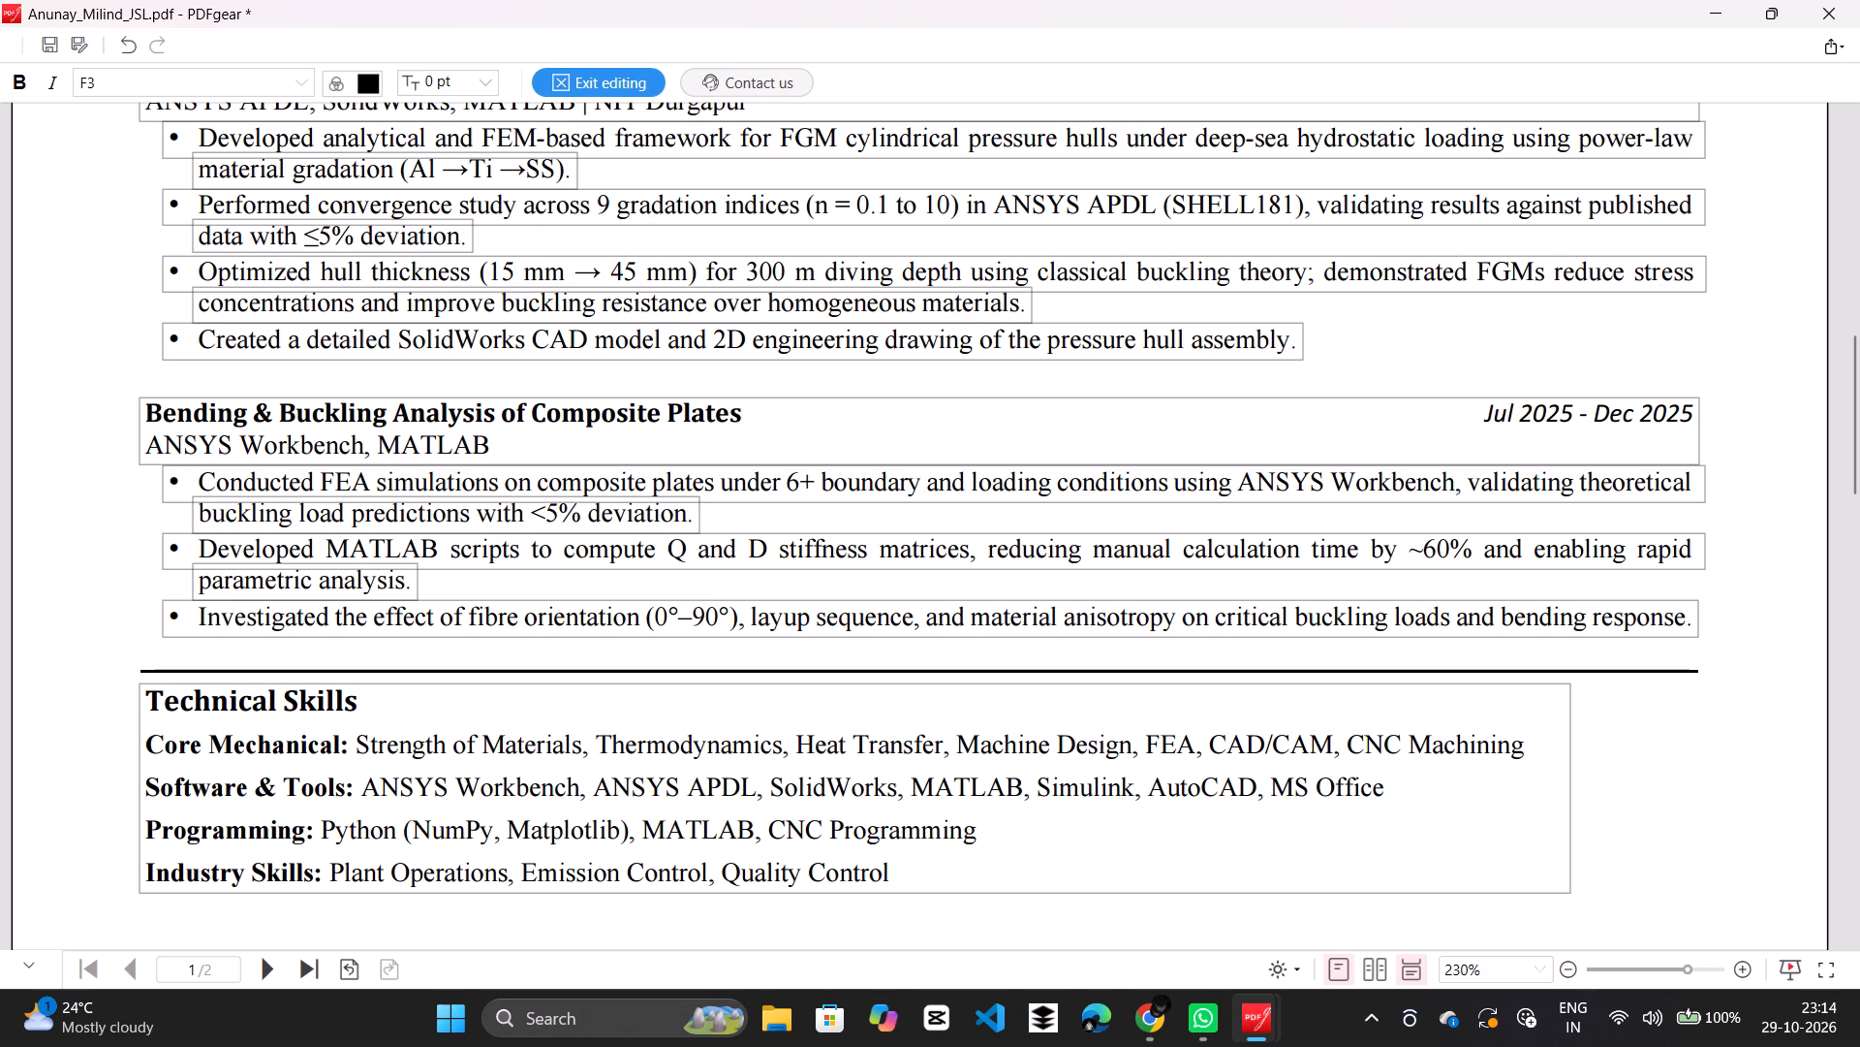
scroll(997, 746, "up", 1)
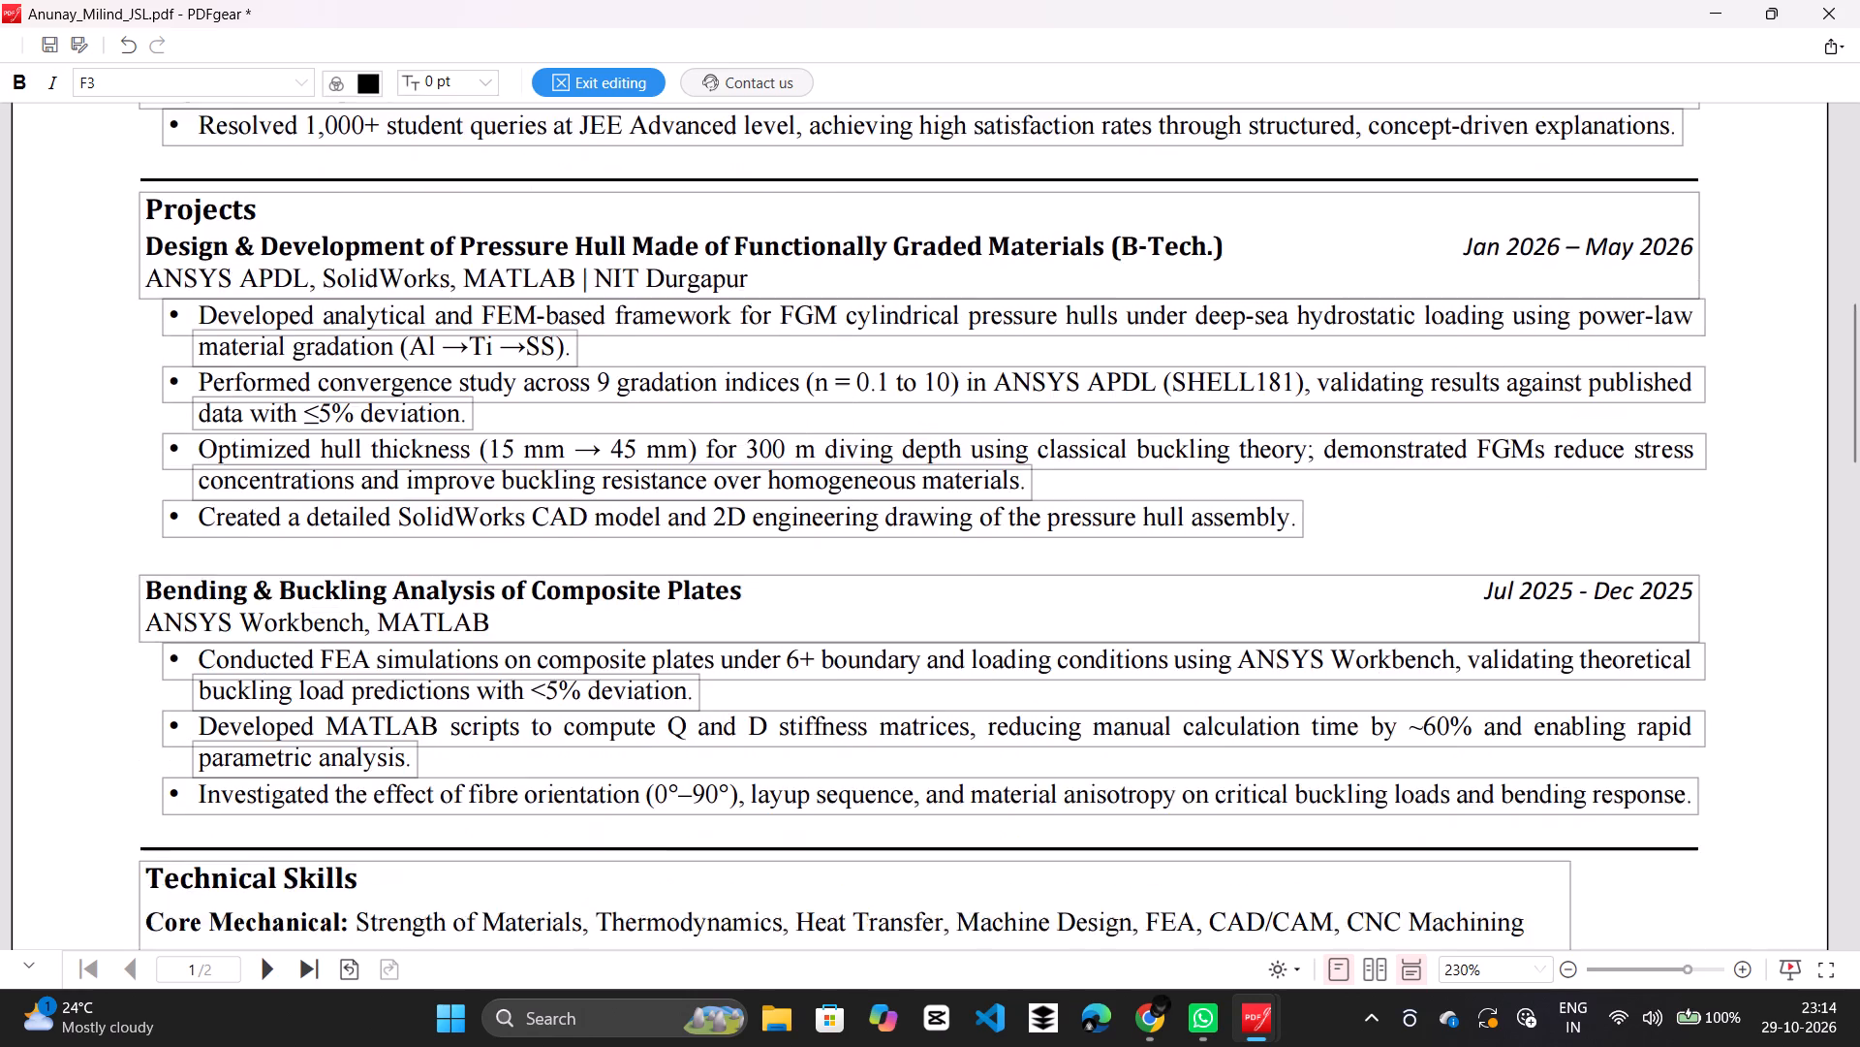
scroll(997, 746, "up", 2)
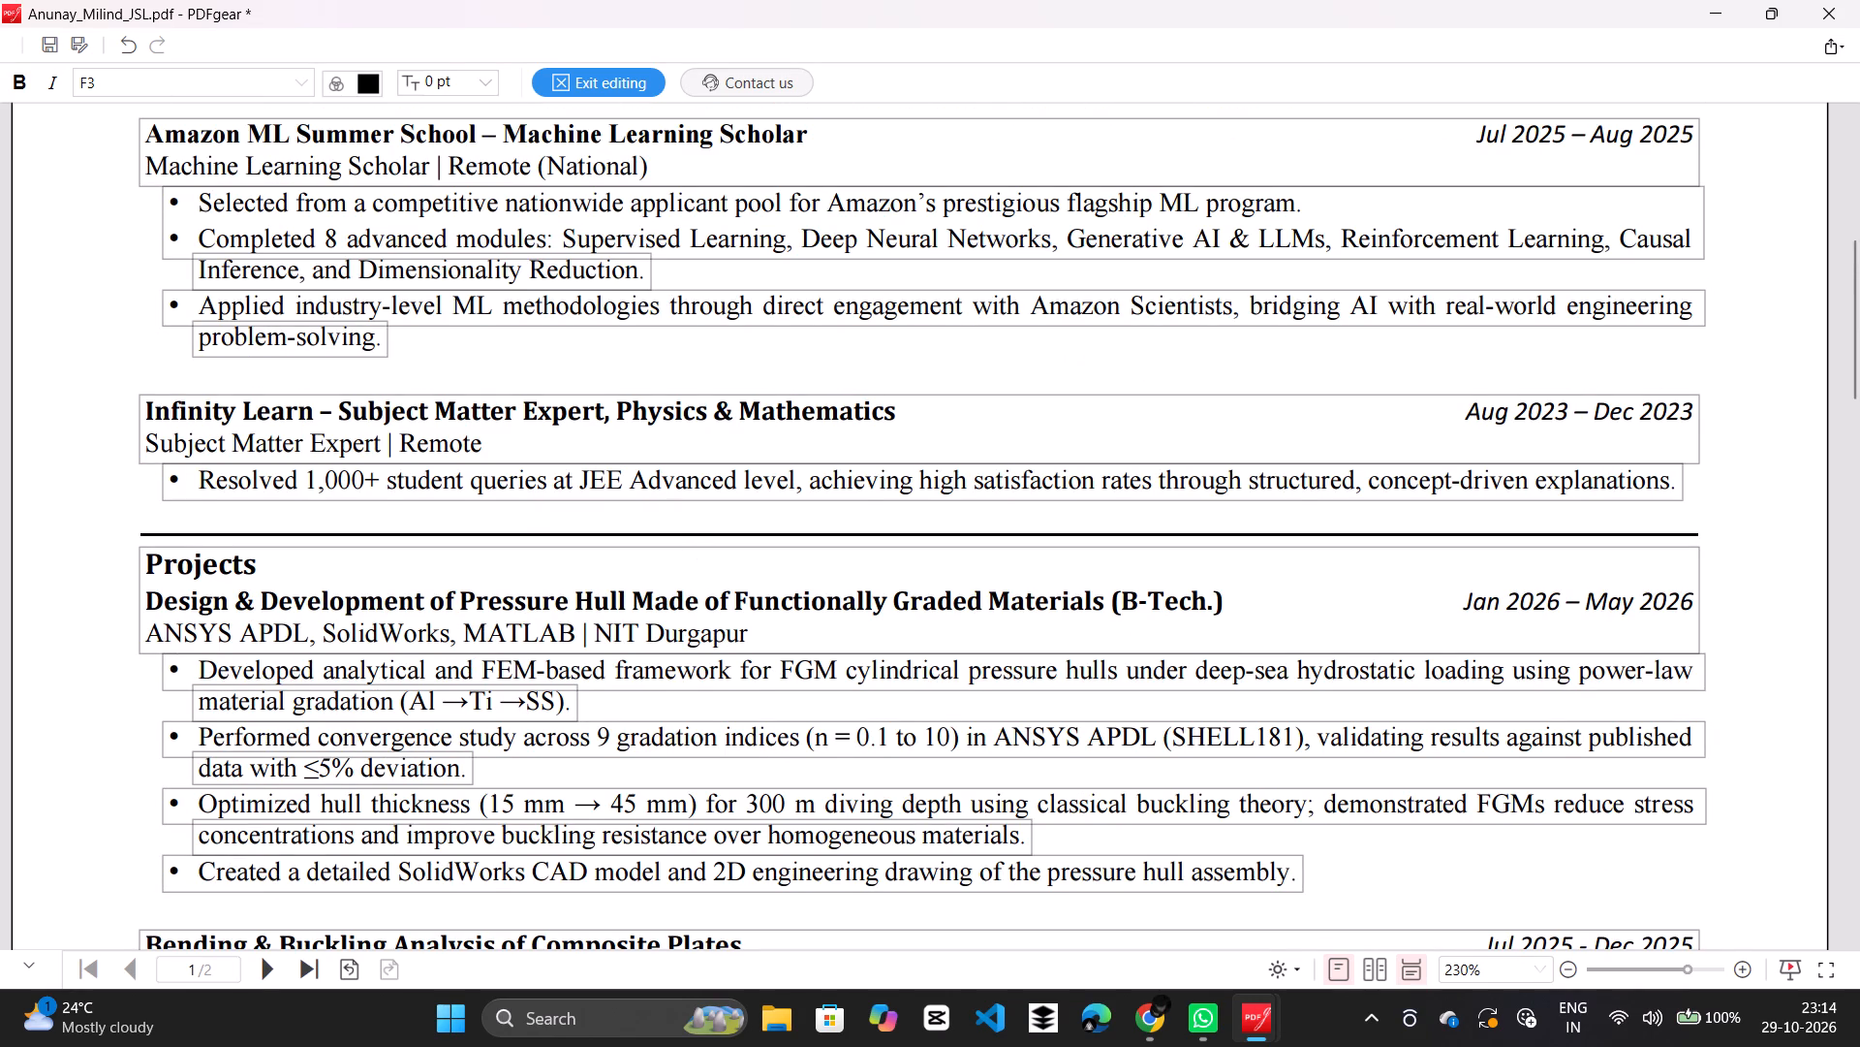
scroll(681, 496, "up", 3)
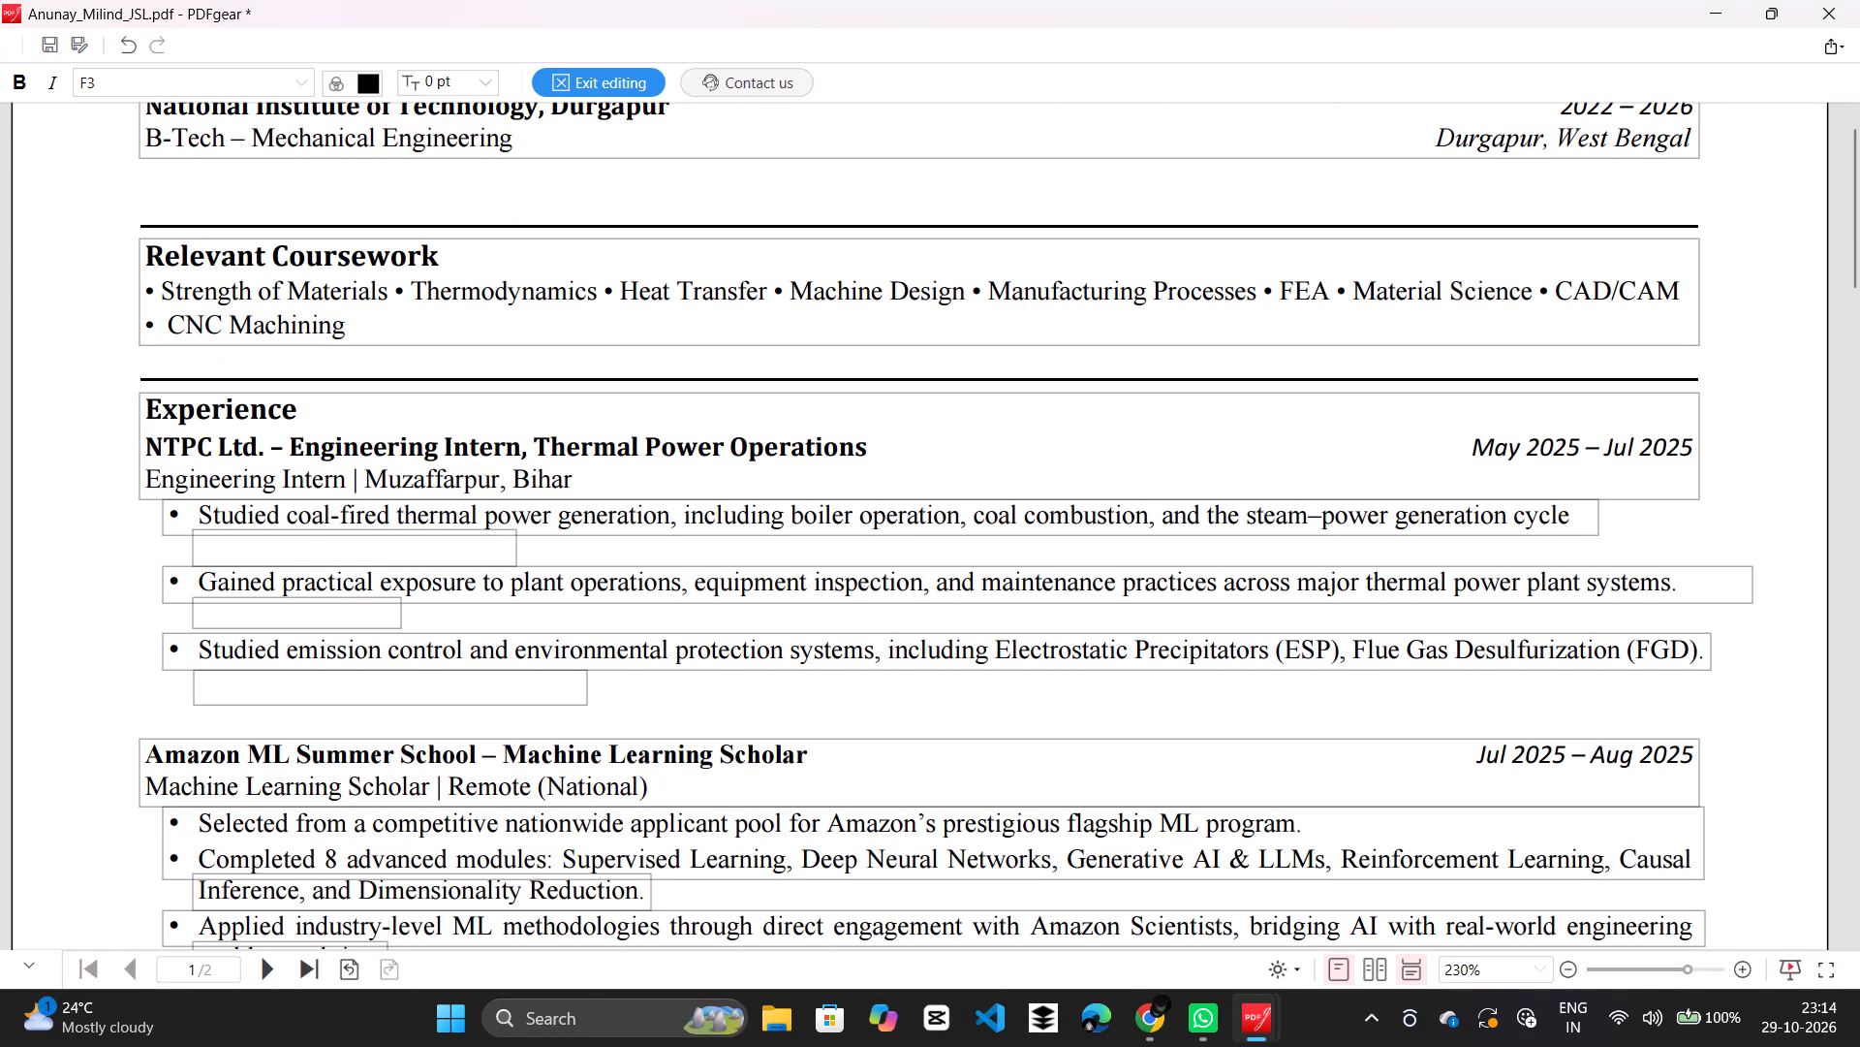
Save the edited JSL CV PDF, retrying the save if needed.
left_click(45, 46)
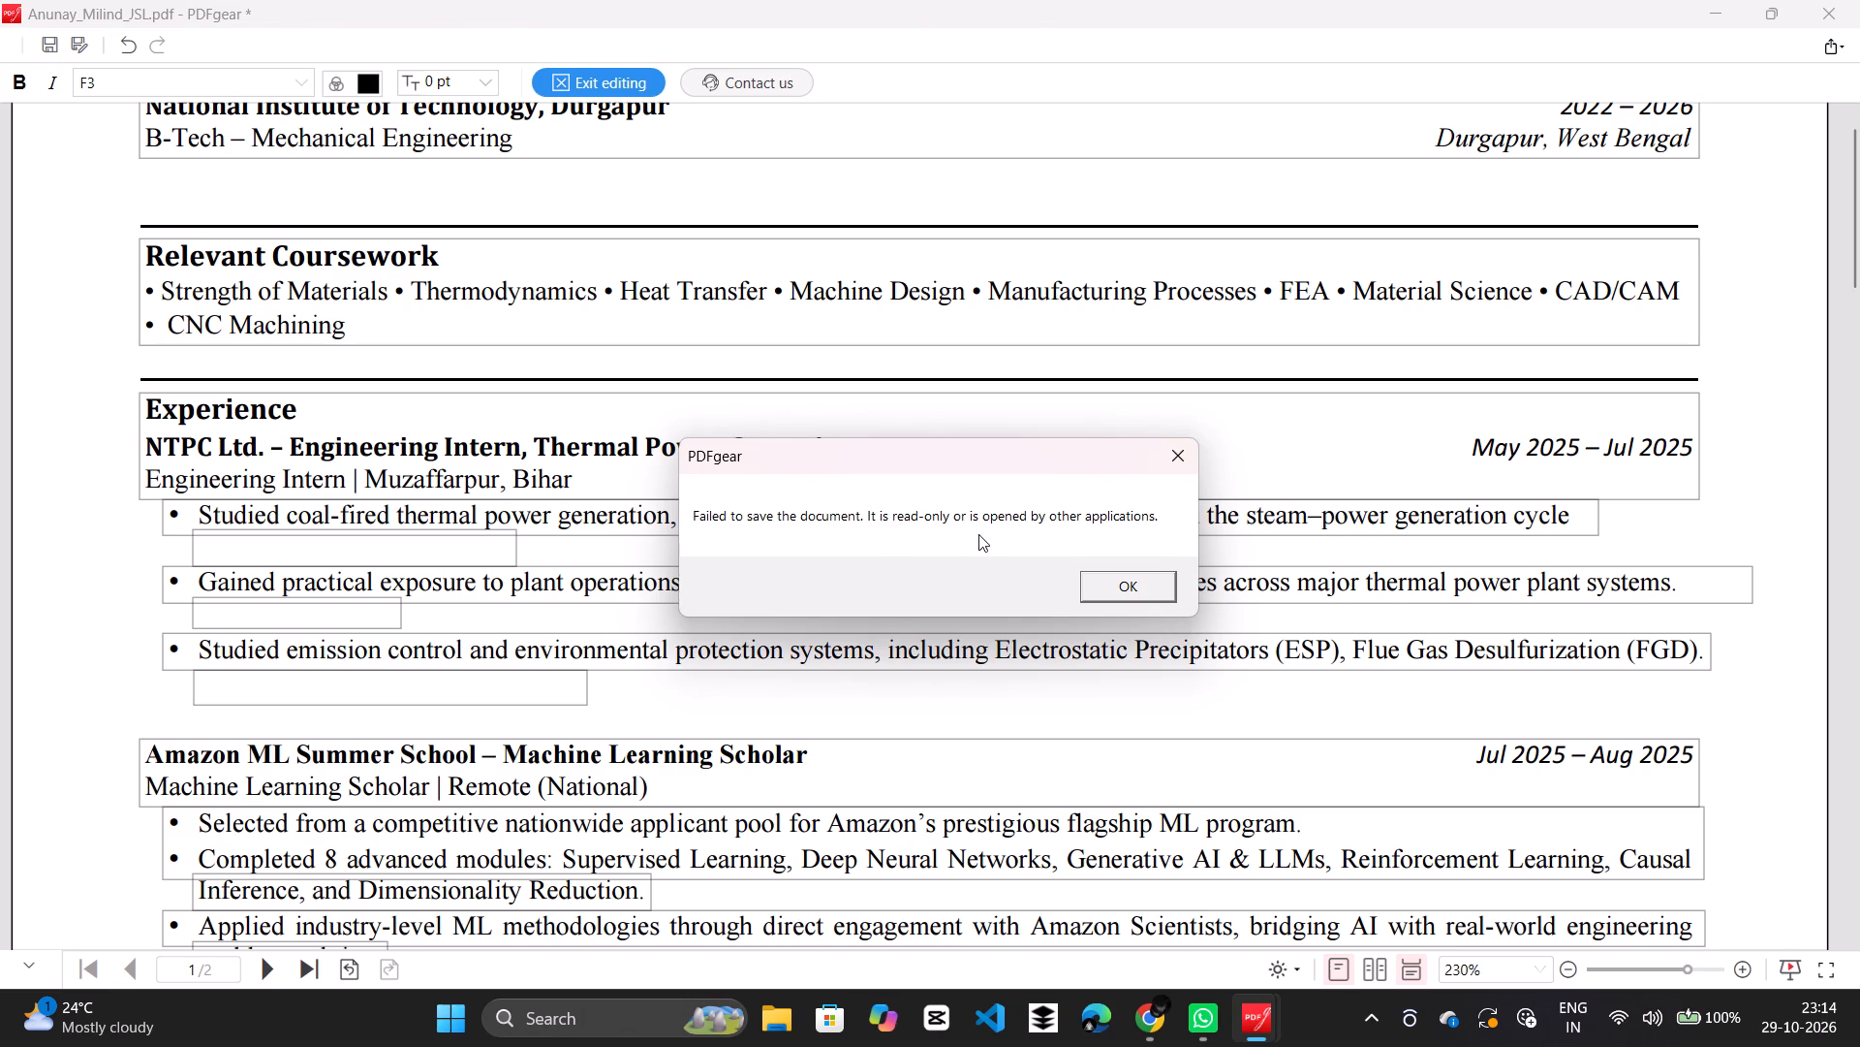
left_click(1131, 578)
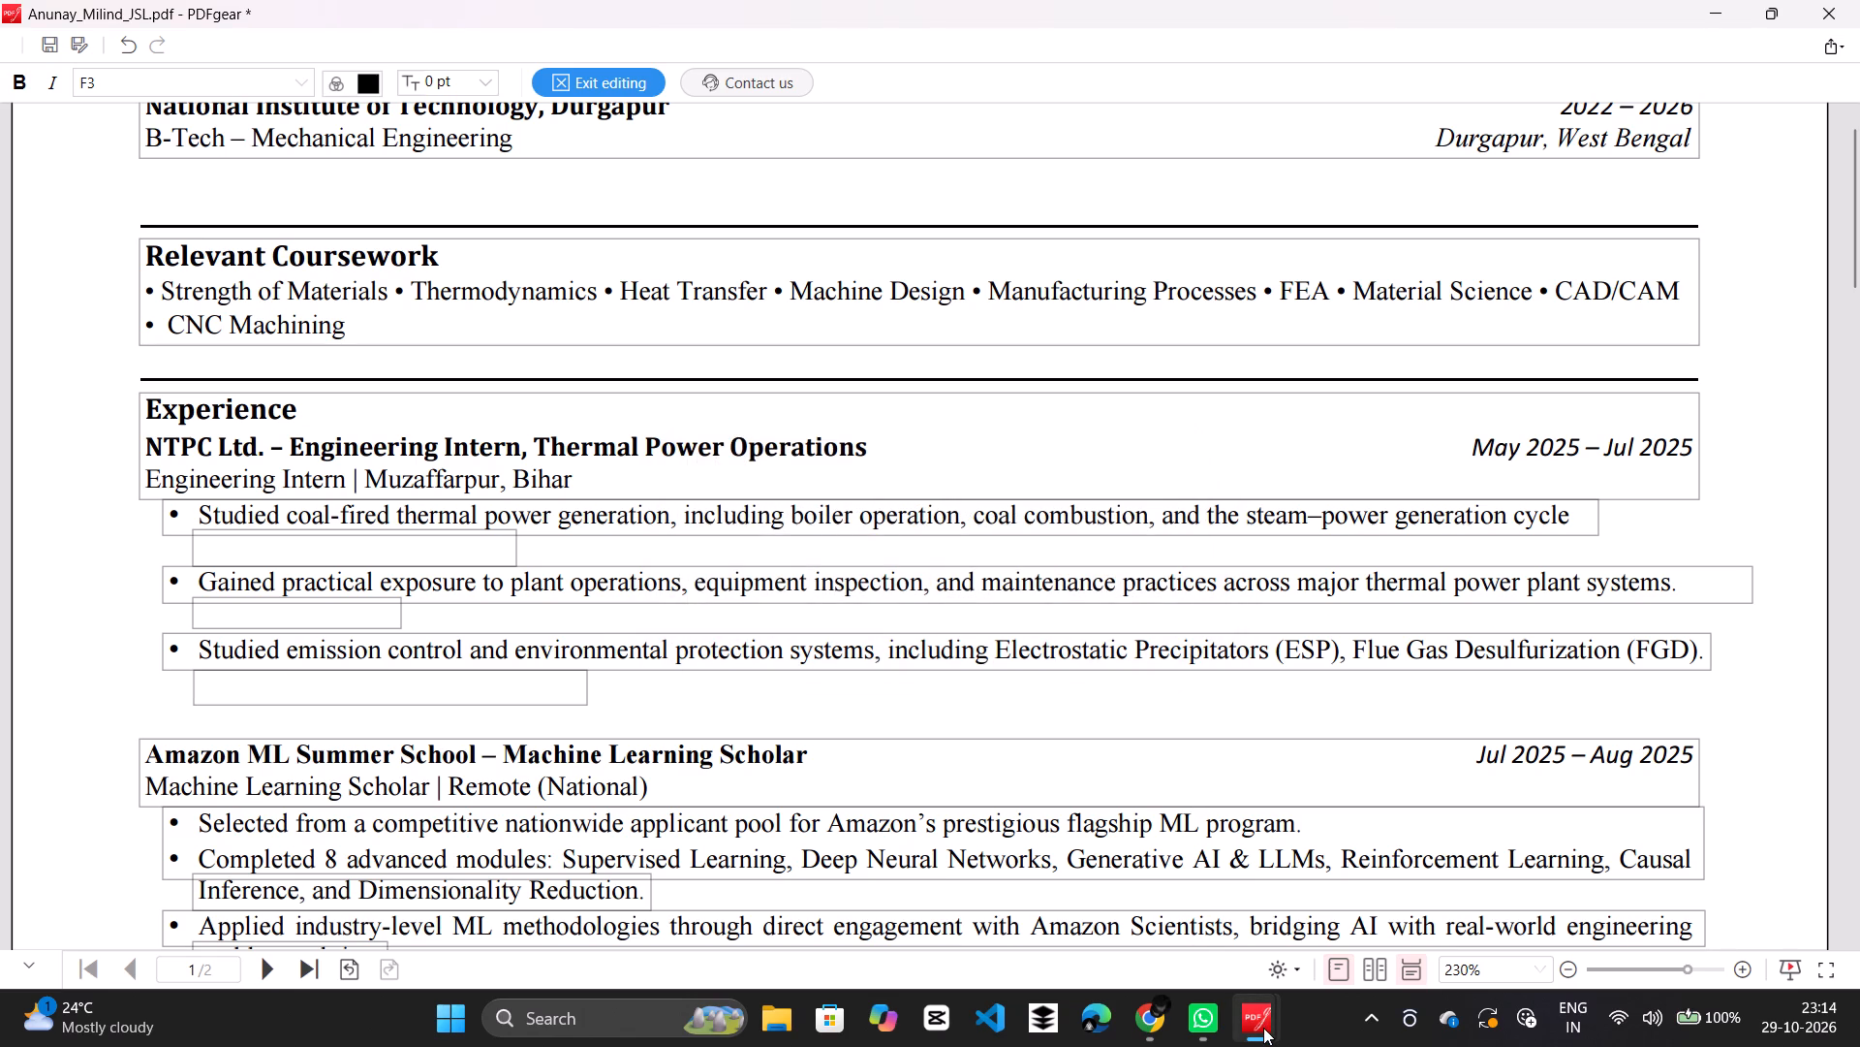
left_click(1363, 815)
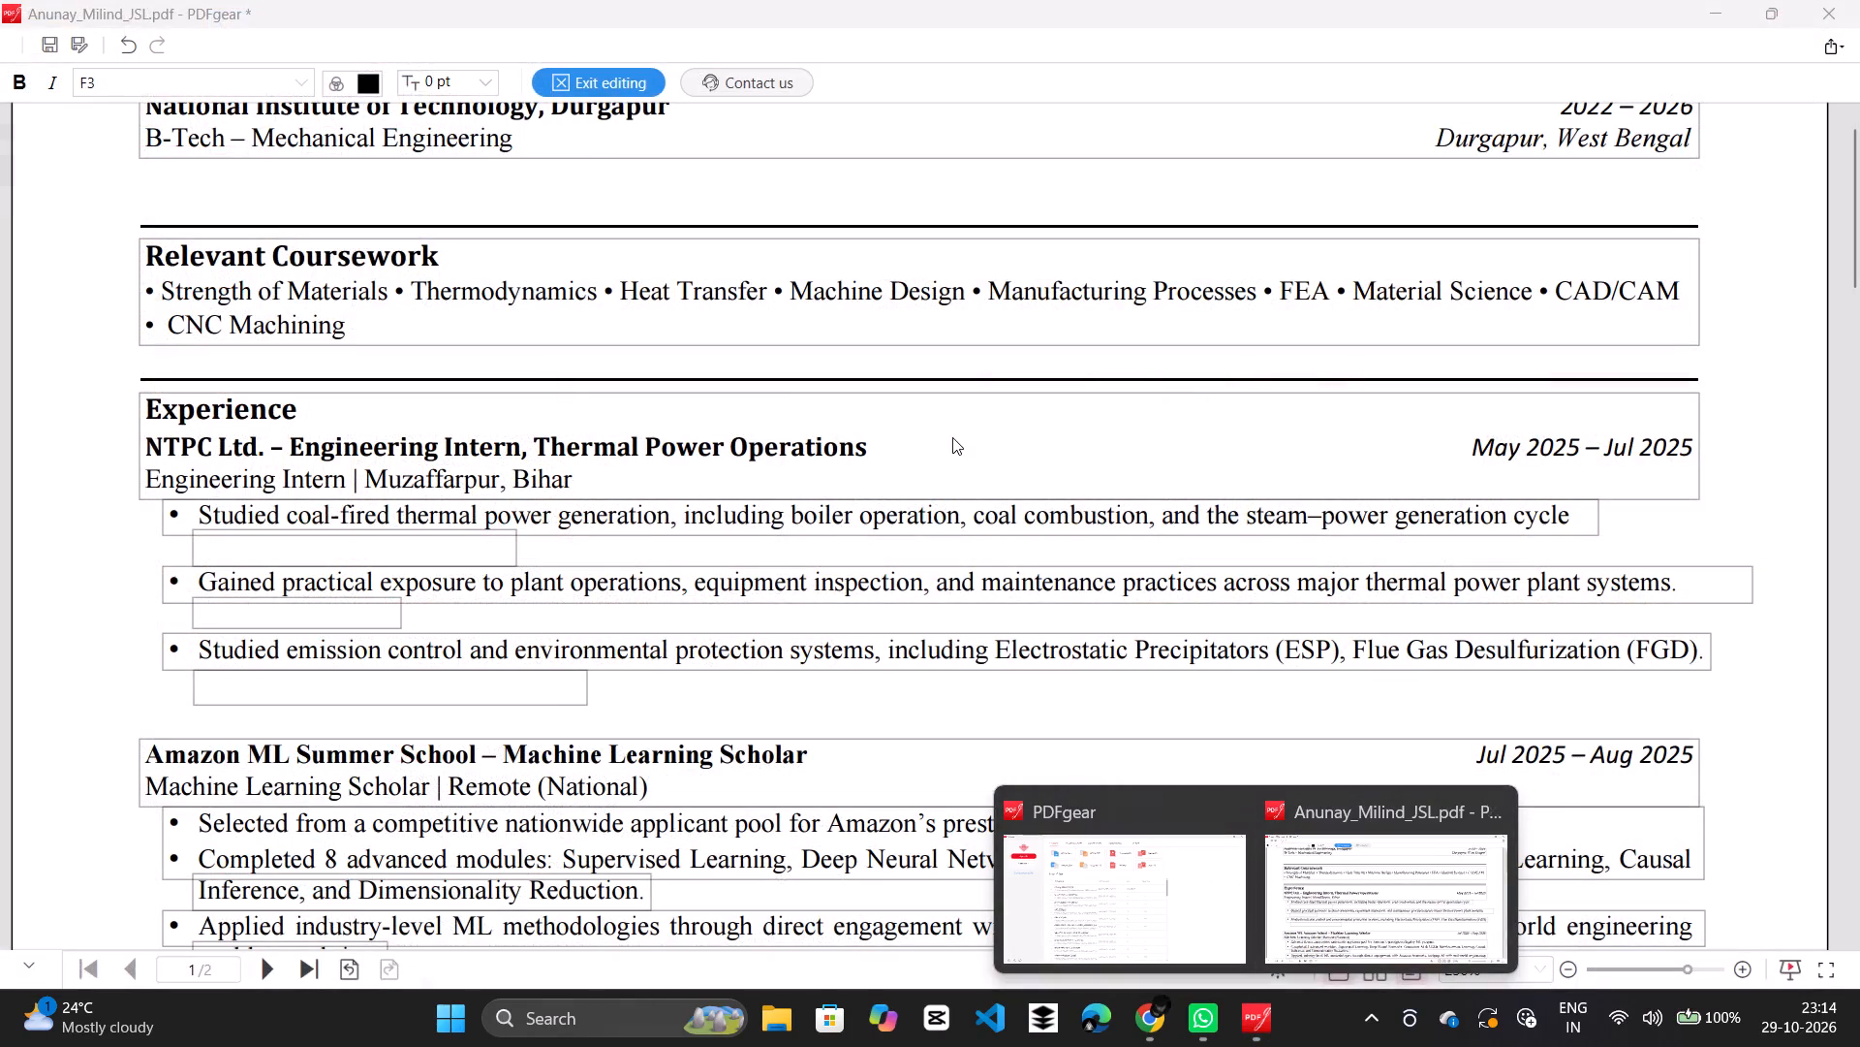
left_click(47, 45)
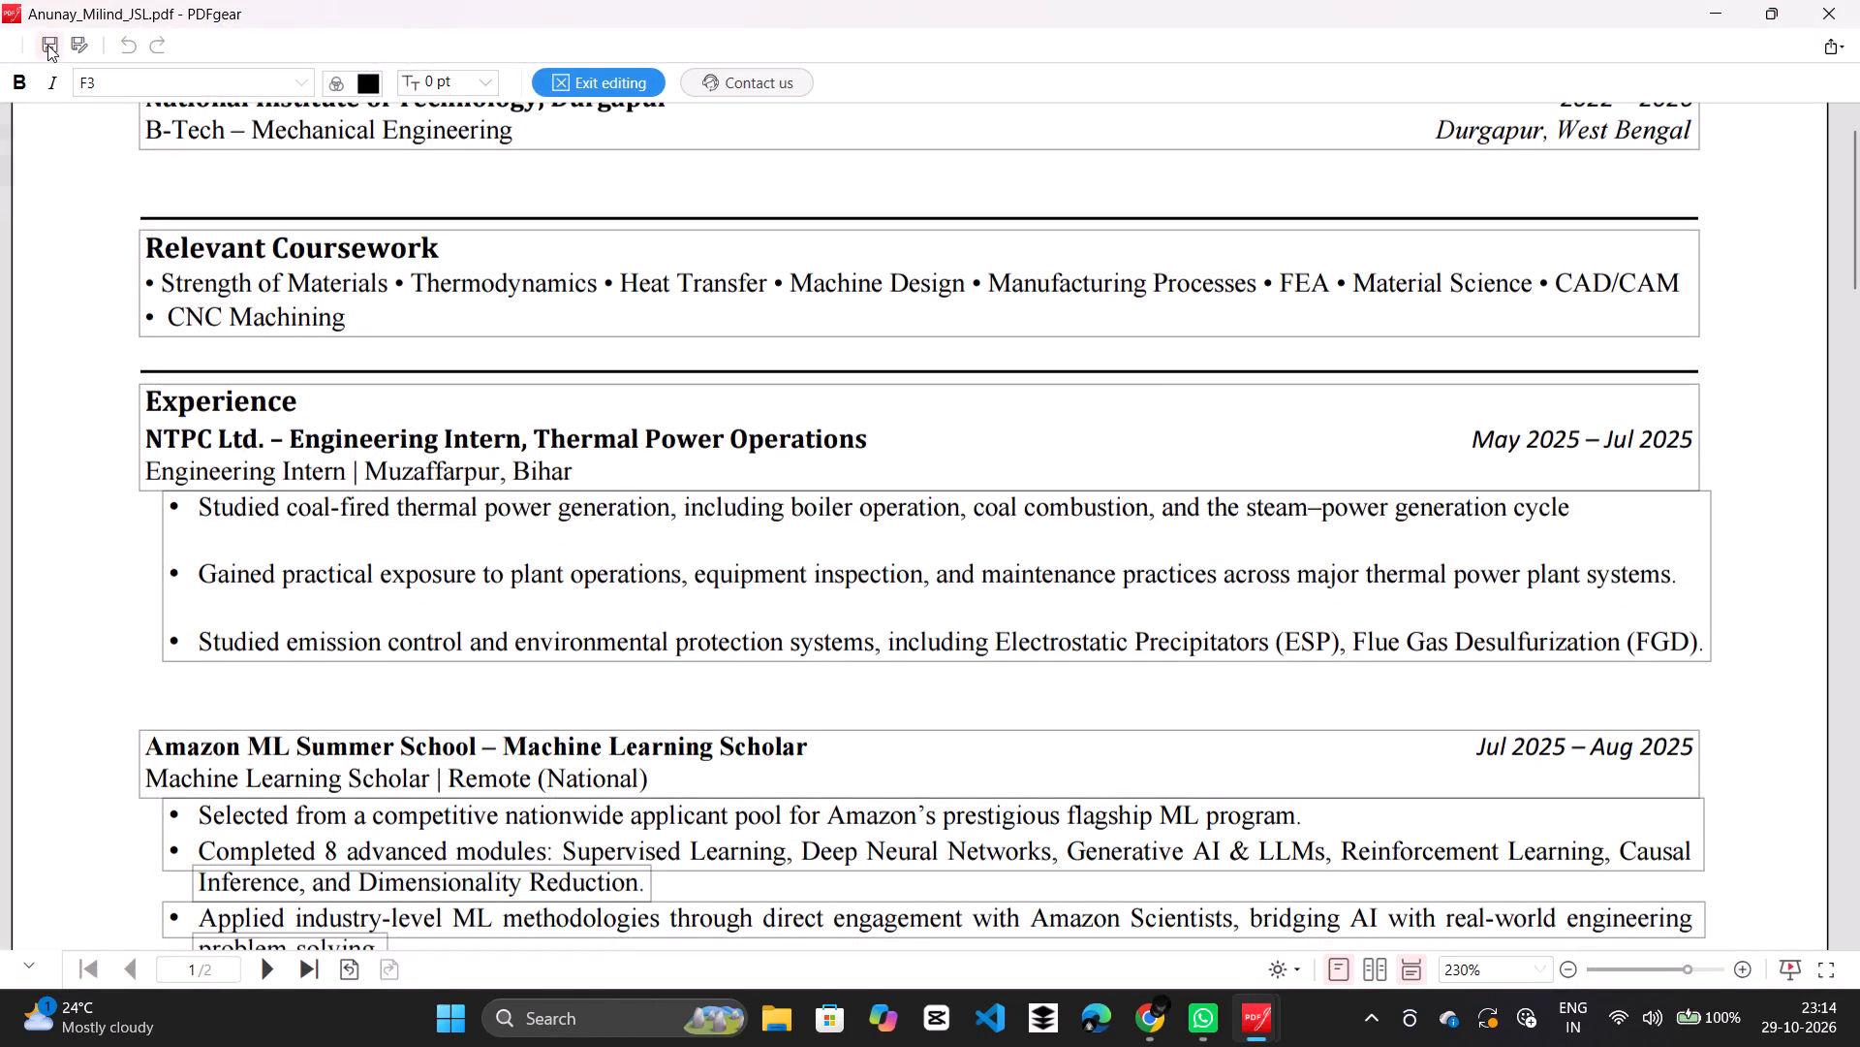
Replace the trailing space after "steam–power generation cycle" in the first NTPC bullet with a period.
left_click(297, 535)
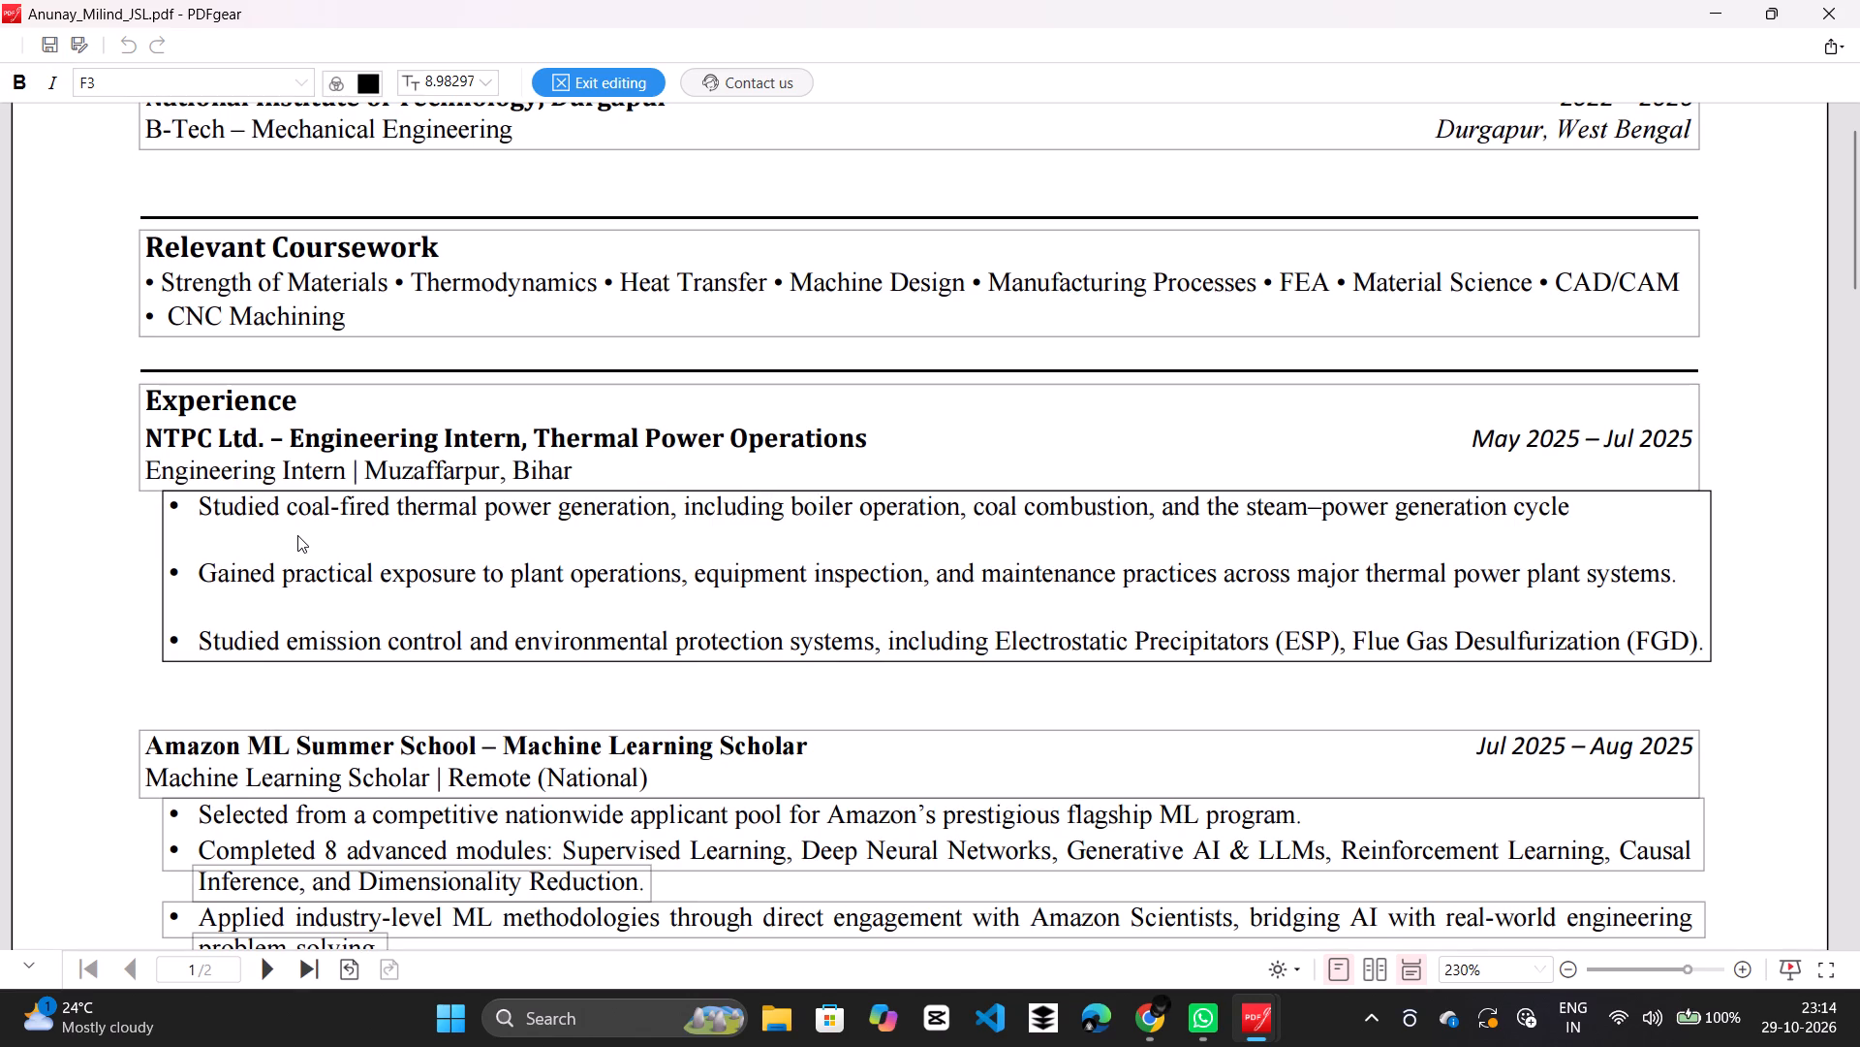
left_click(290, 538)
left_click(287, 536)
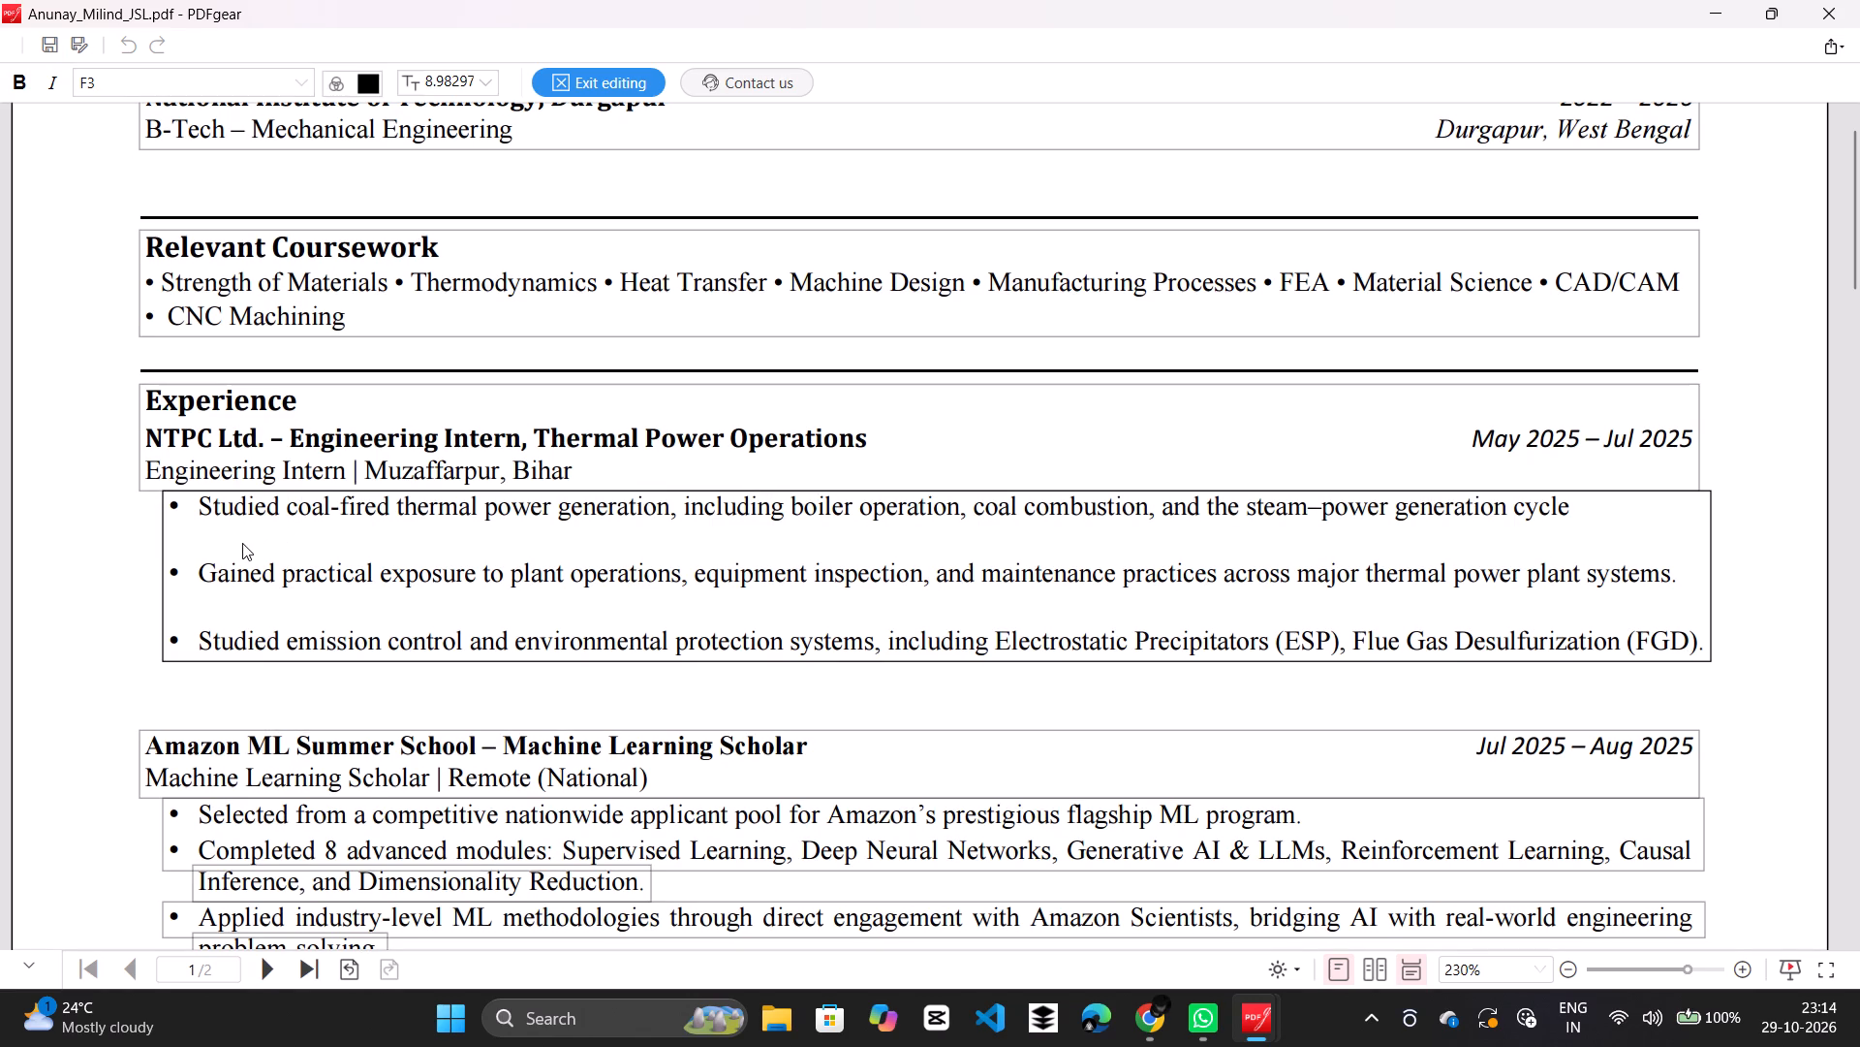
left_click(241, 543)
left_click(1389, 548)
left_click(1591, 510)
key("BackSpace")
key("period")
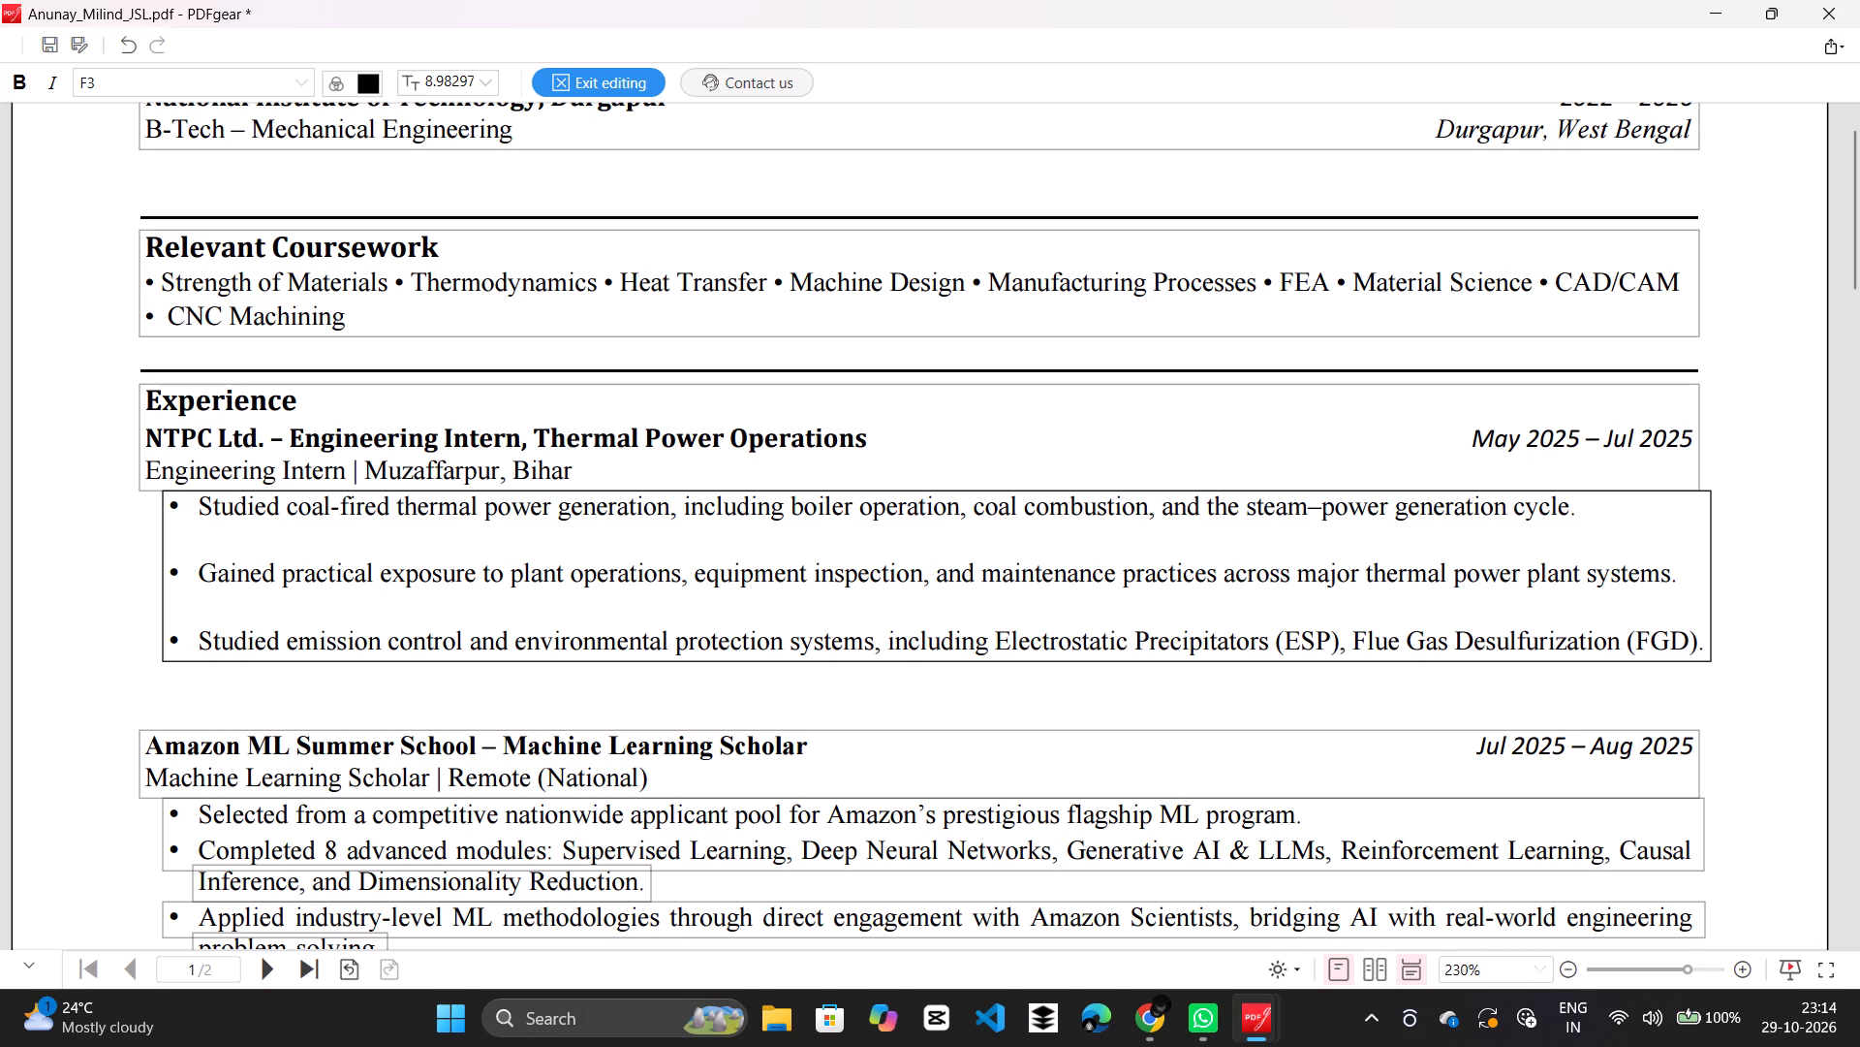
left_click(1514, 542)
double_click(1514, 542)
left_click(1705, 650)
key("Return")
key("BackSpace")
Save the edited JSL CV PDF.
left_click(43, 40)
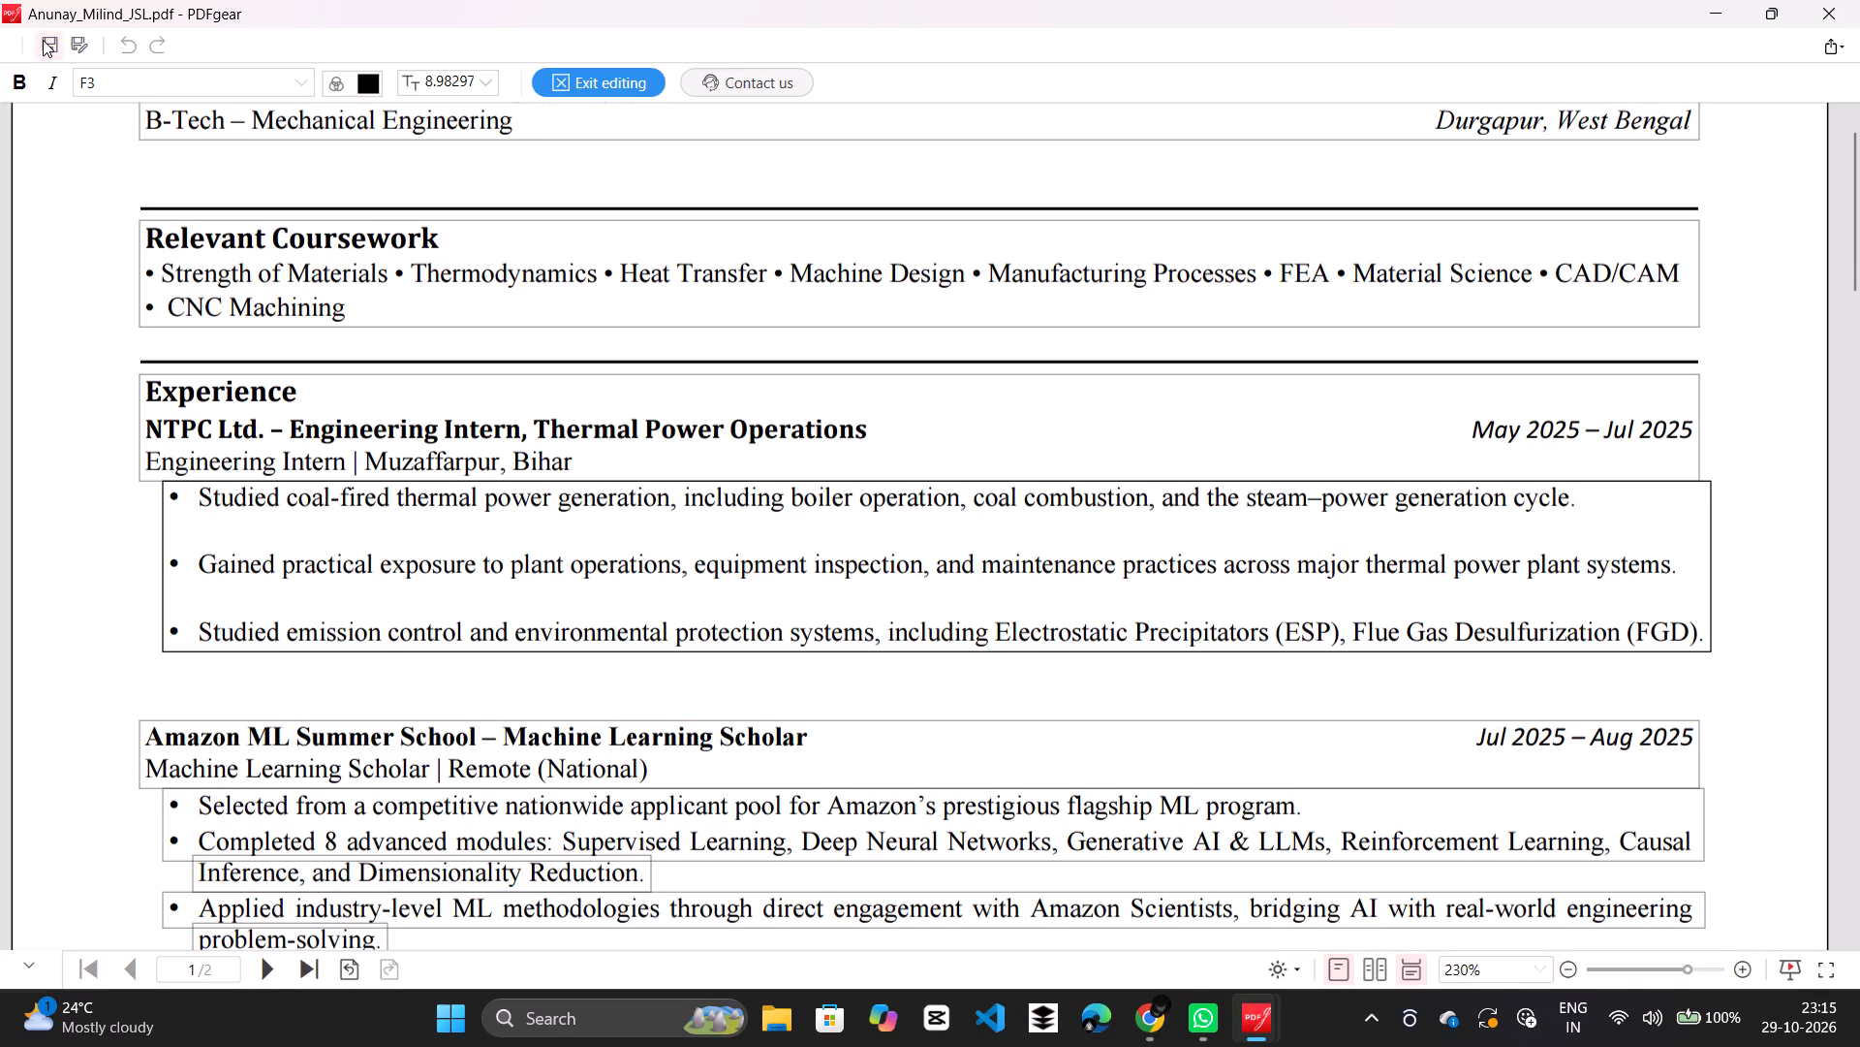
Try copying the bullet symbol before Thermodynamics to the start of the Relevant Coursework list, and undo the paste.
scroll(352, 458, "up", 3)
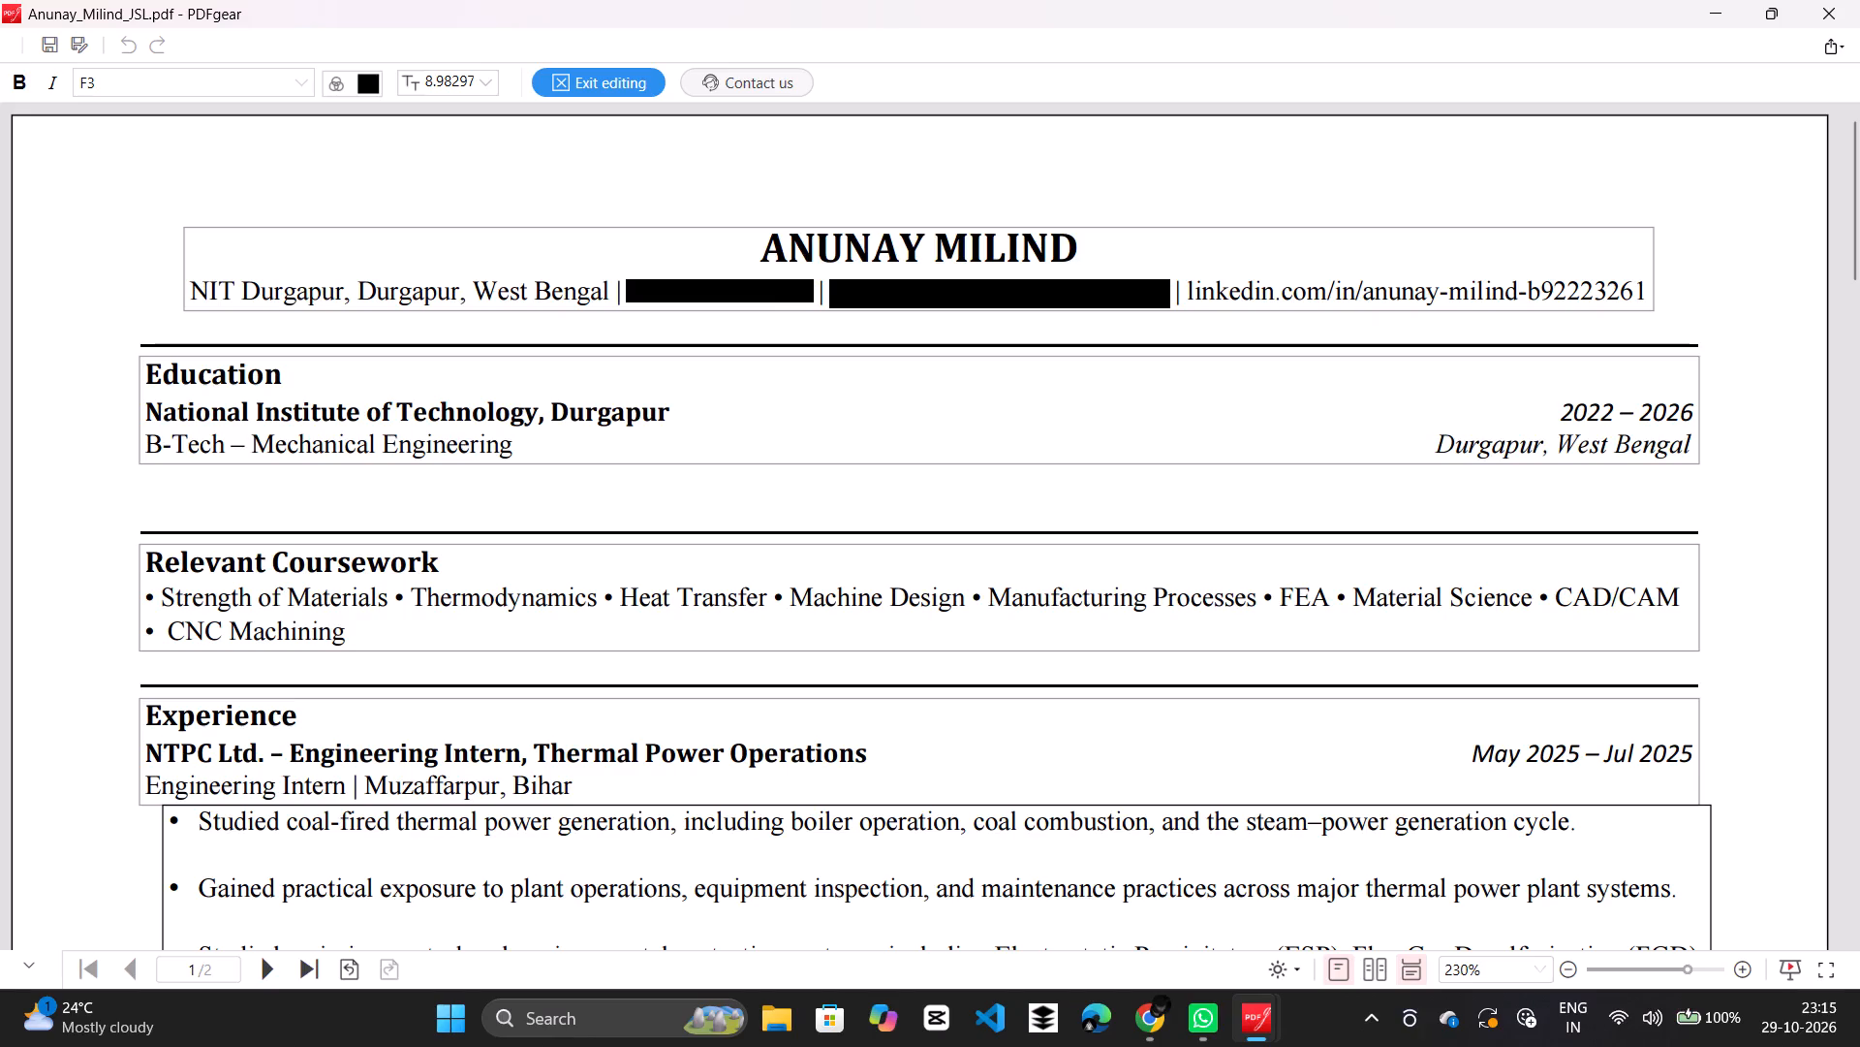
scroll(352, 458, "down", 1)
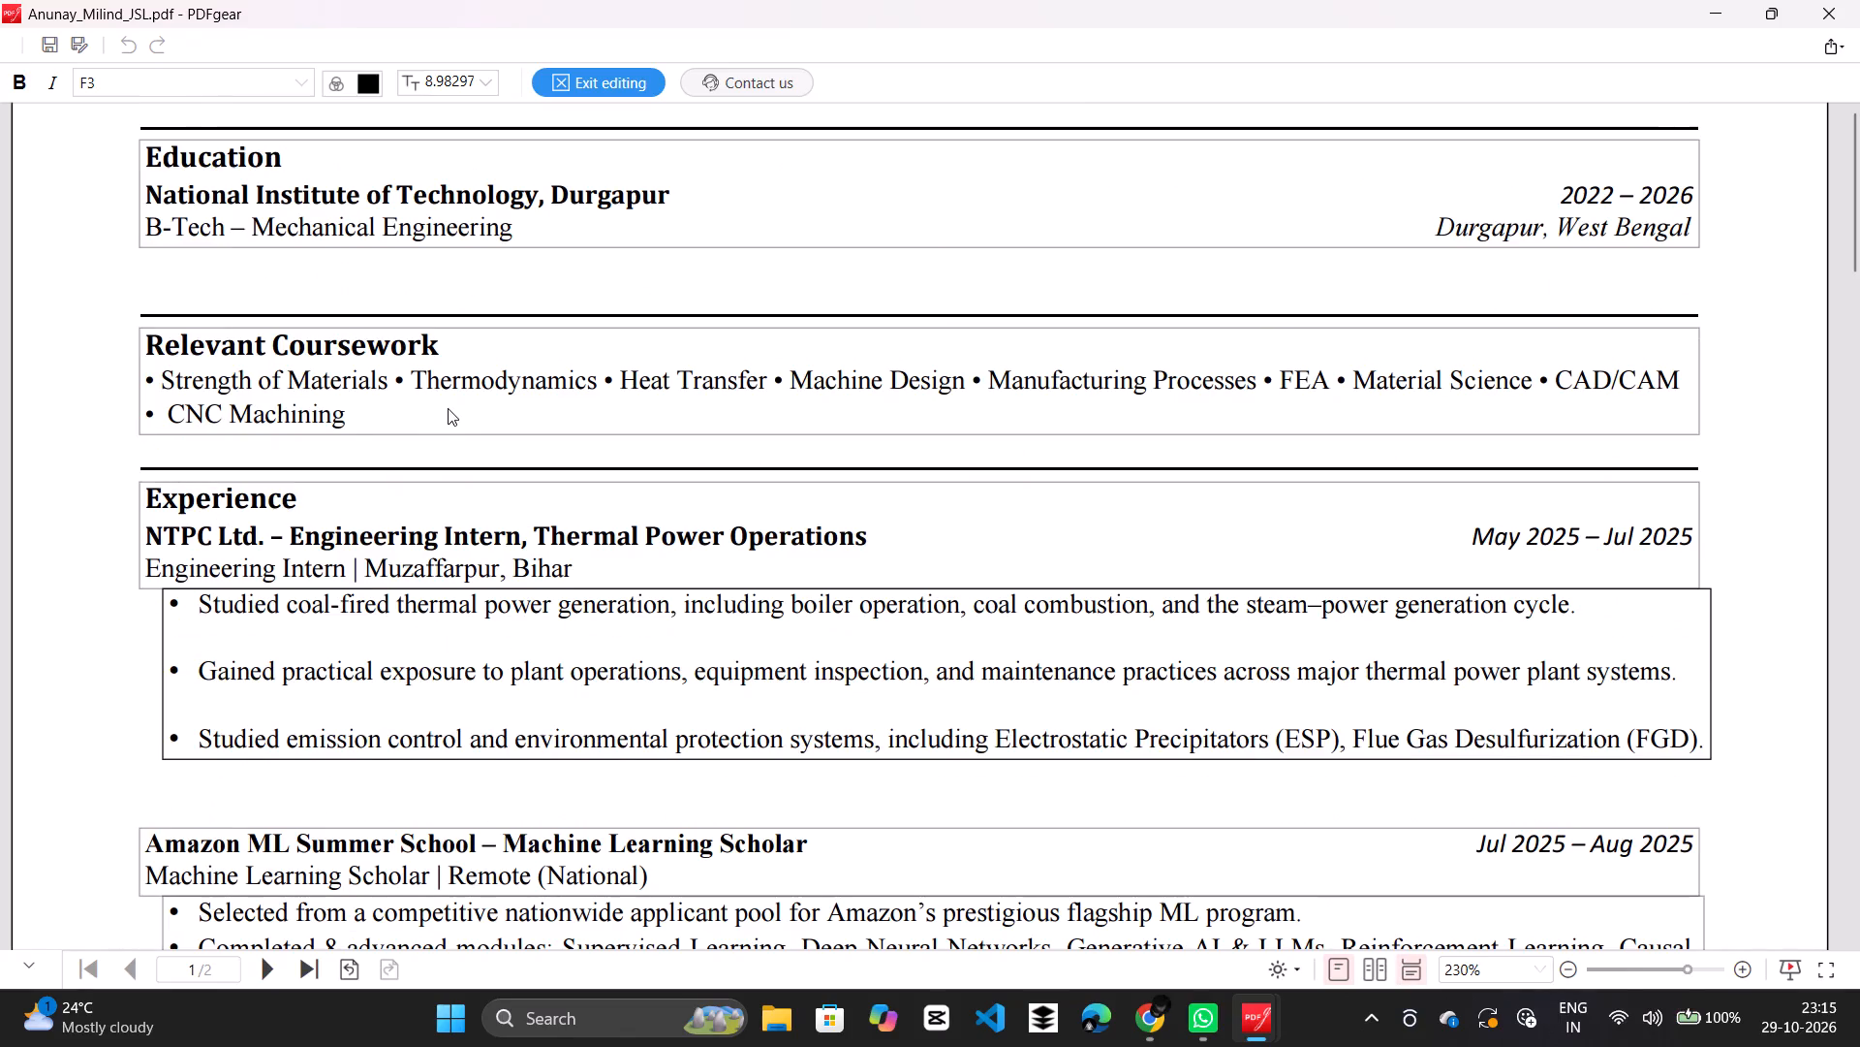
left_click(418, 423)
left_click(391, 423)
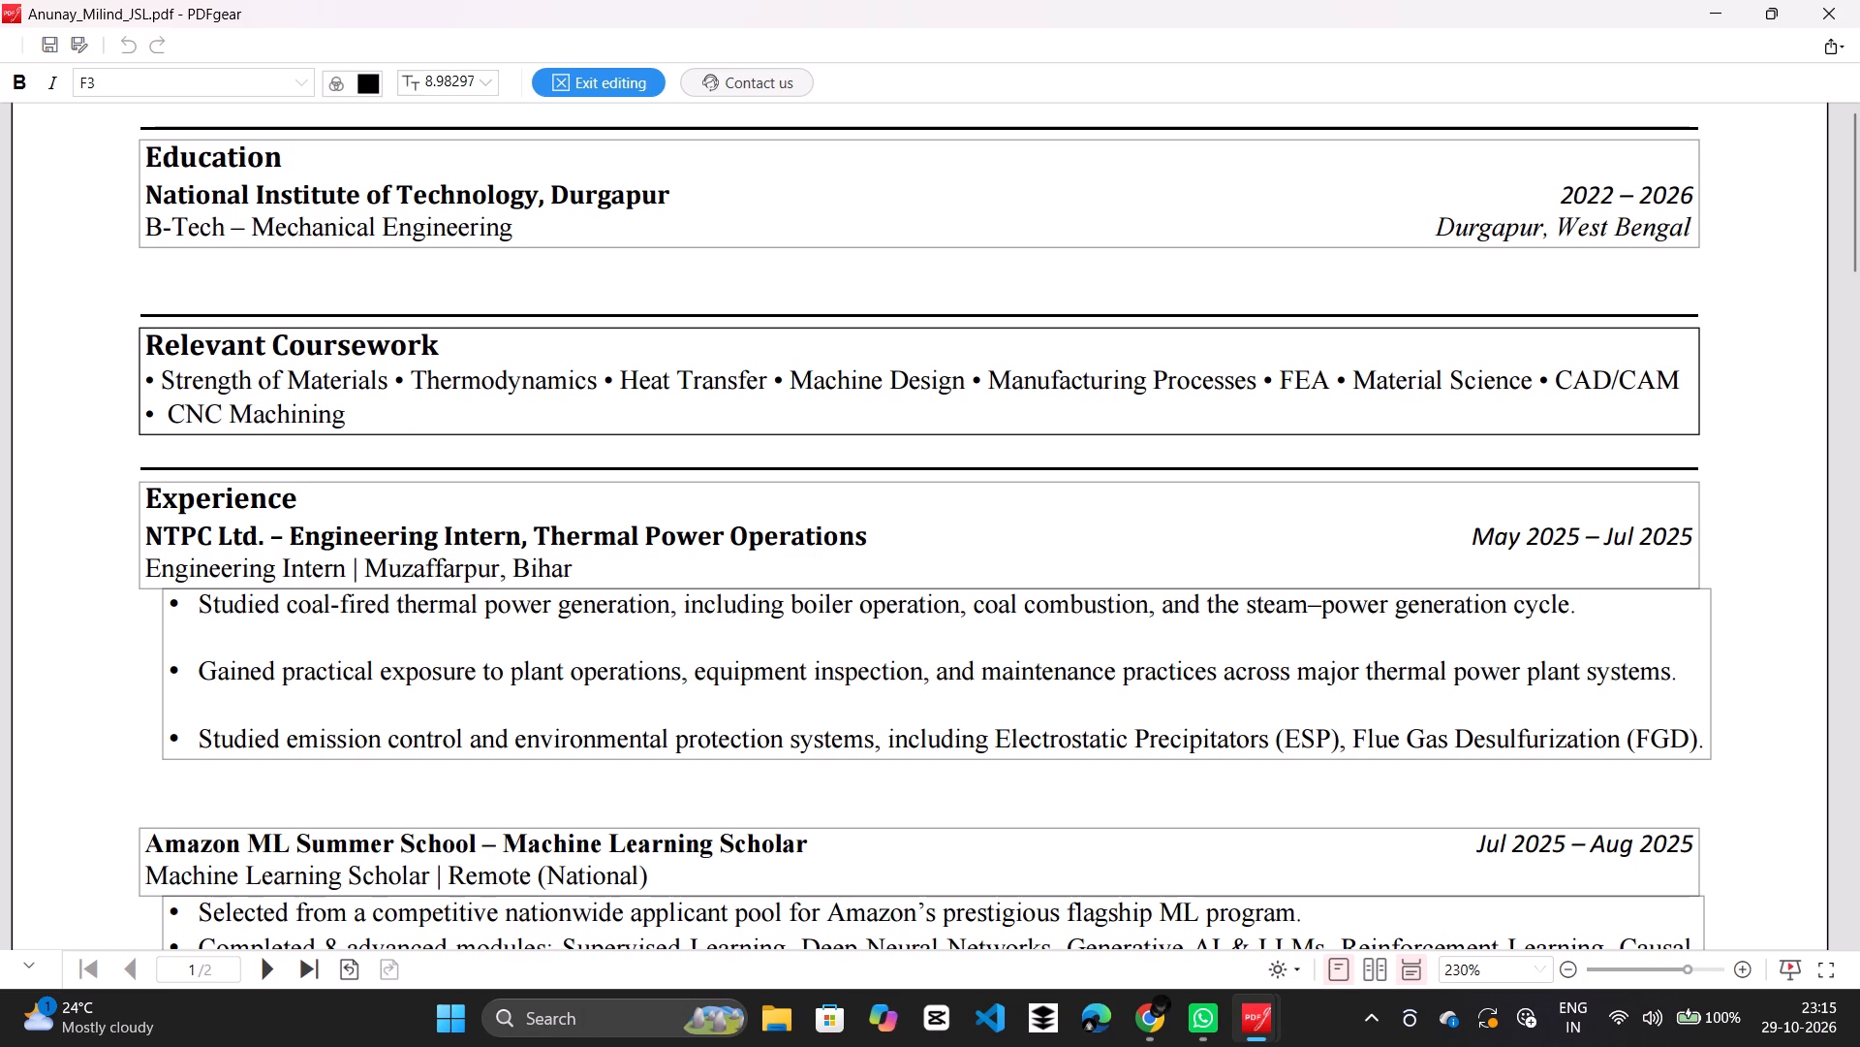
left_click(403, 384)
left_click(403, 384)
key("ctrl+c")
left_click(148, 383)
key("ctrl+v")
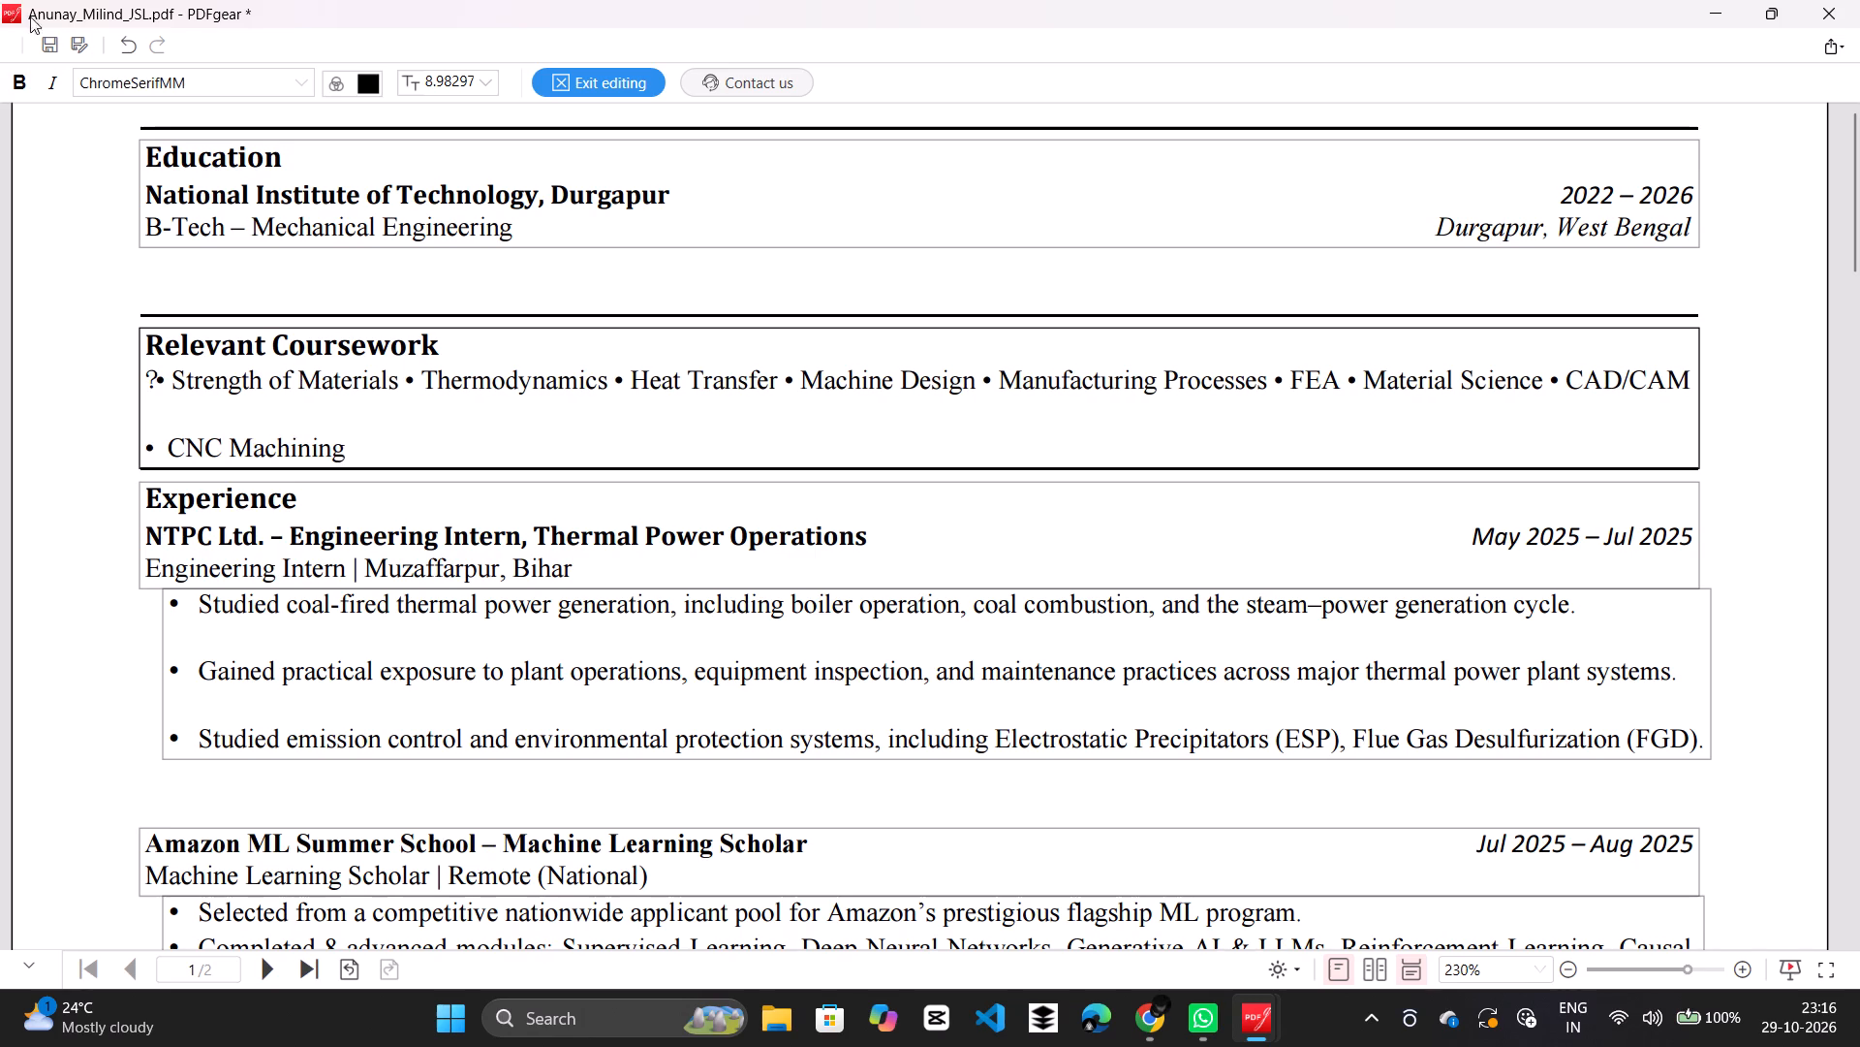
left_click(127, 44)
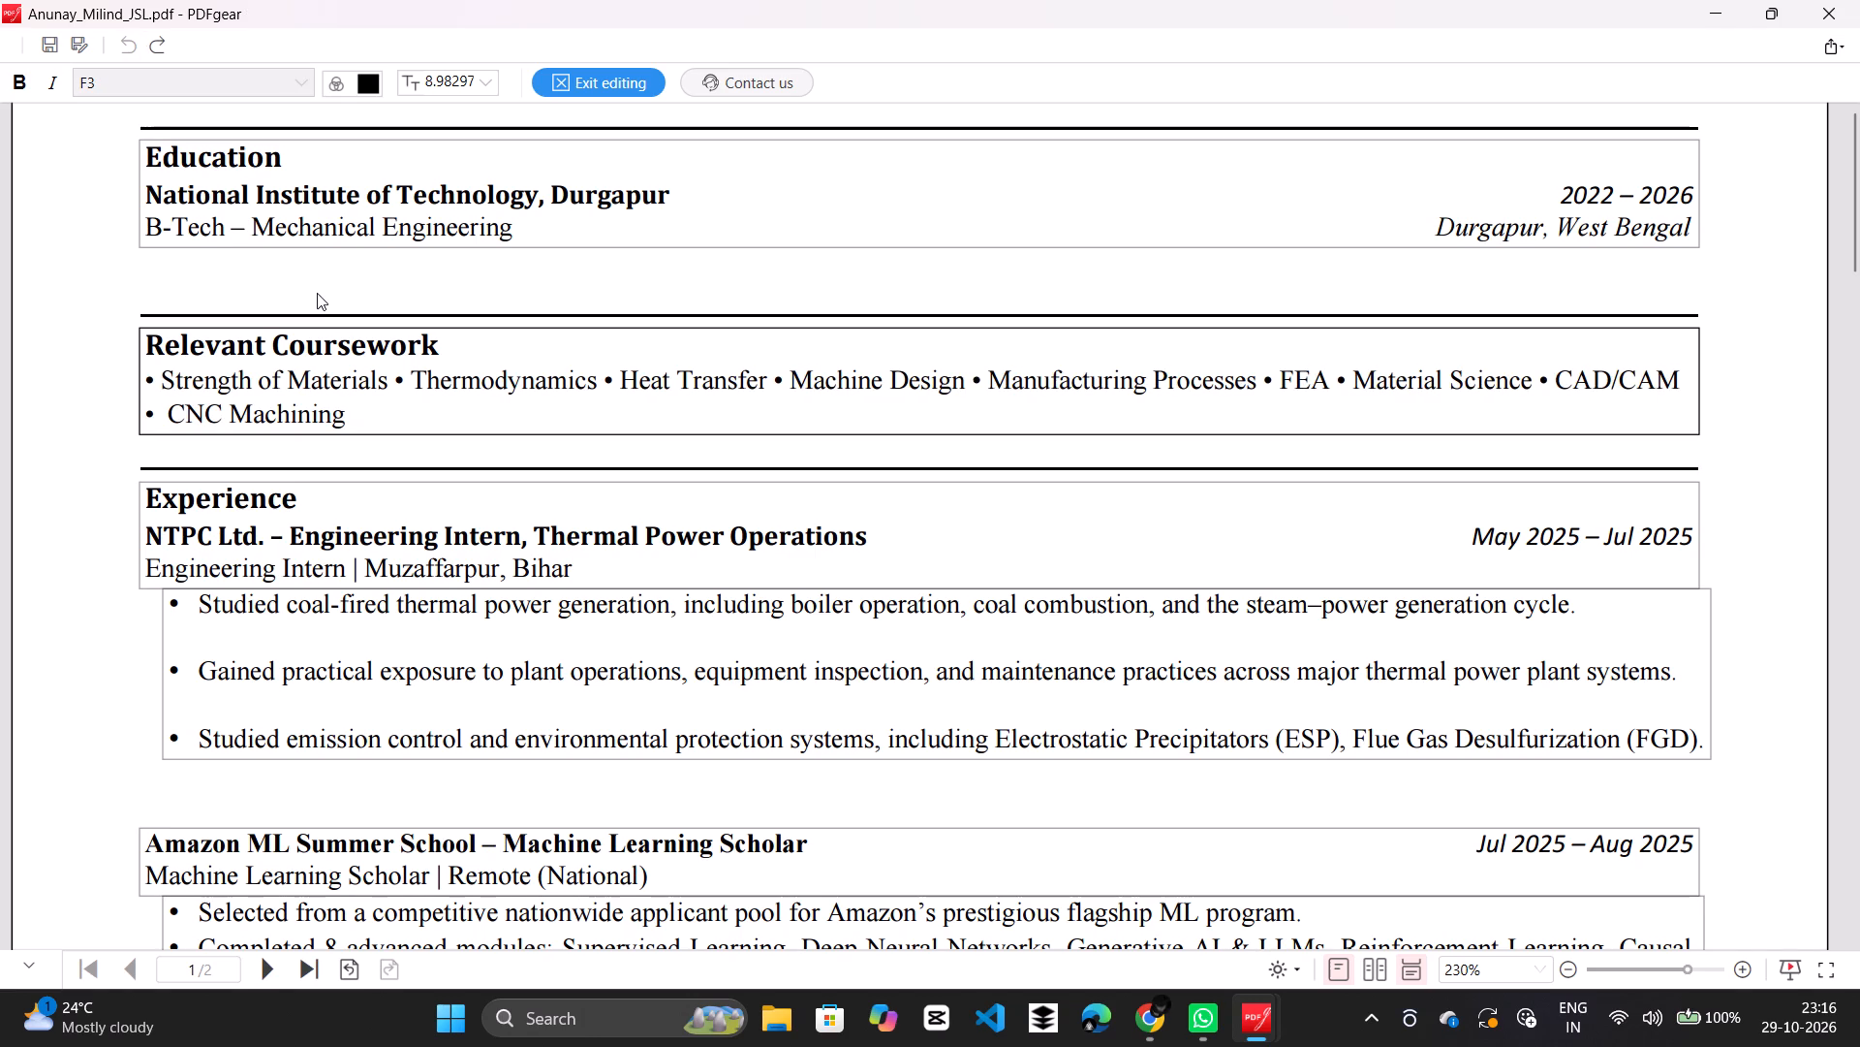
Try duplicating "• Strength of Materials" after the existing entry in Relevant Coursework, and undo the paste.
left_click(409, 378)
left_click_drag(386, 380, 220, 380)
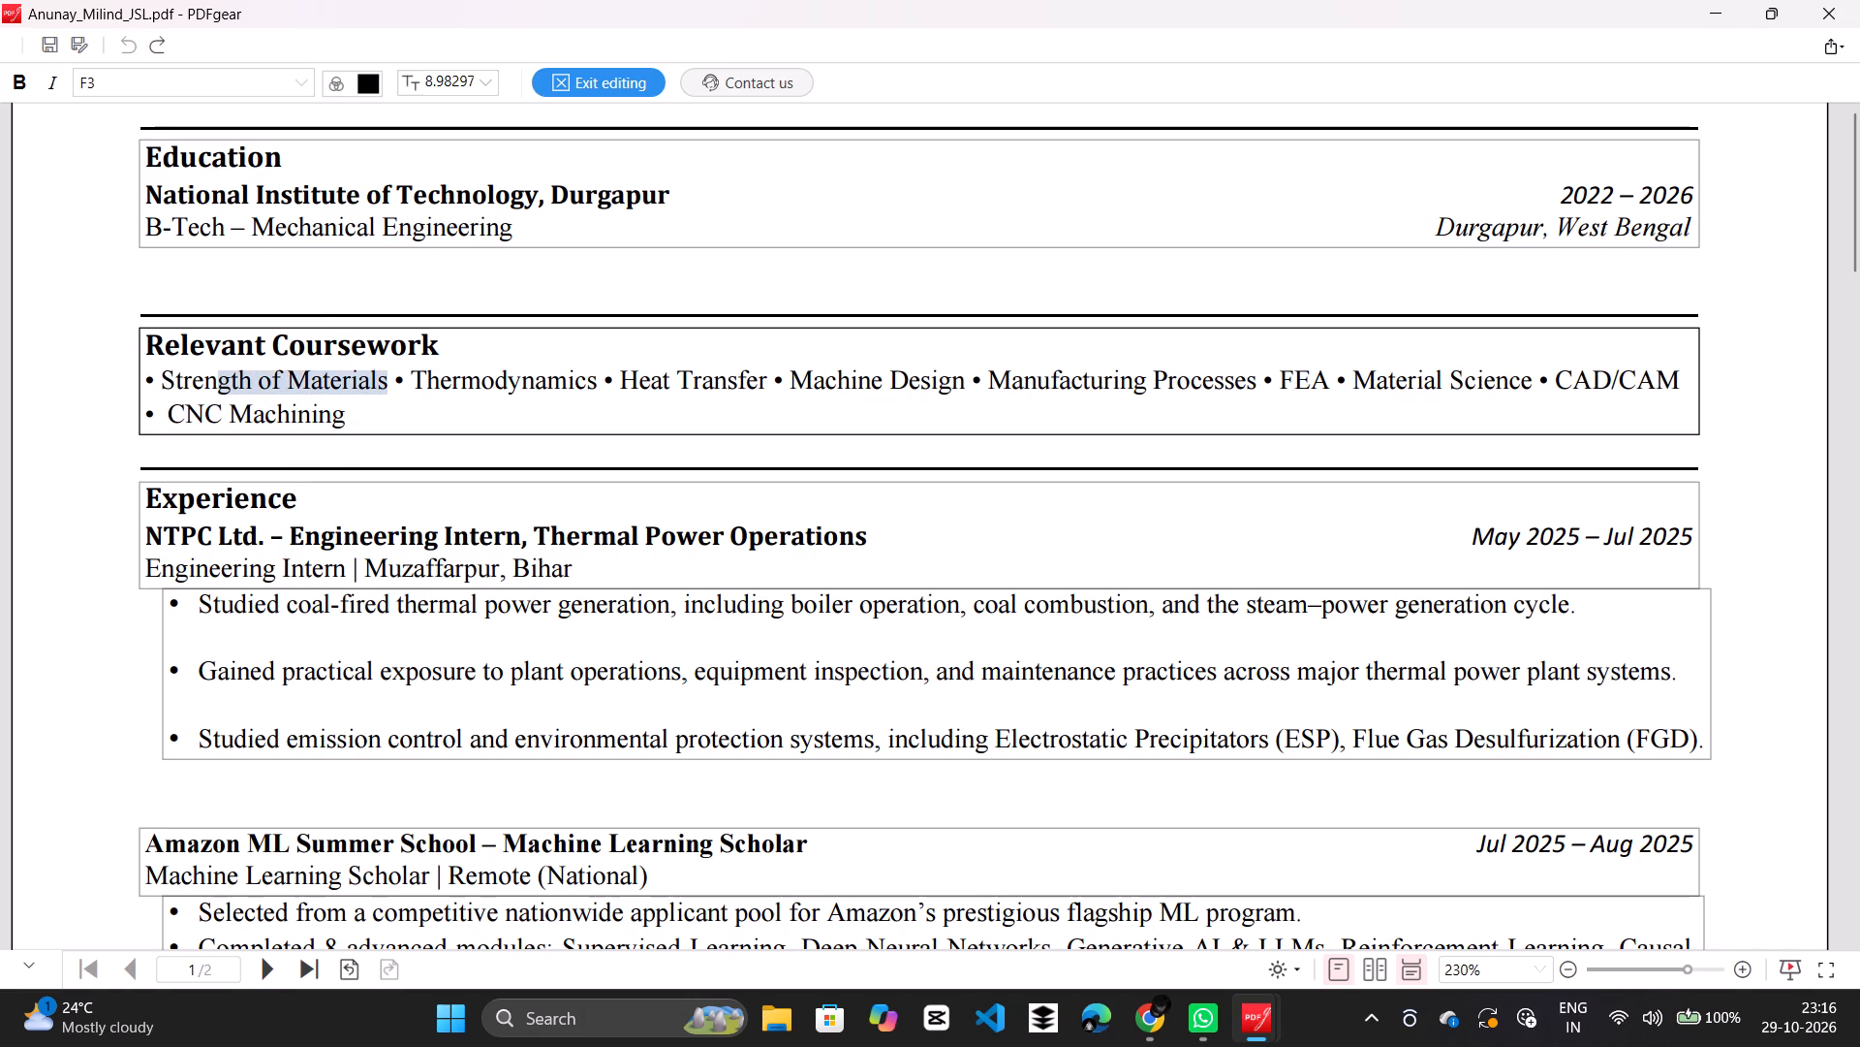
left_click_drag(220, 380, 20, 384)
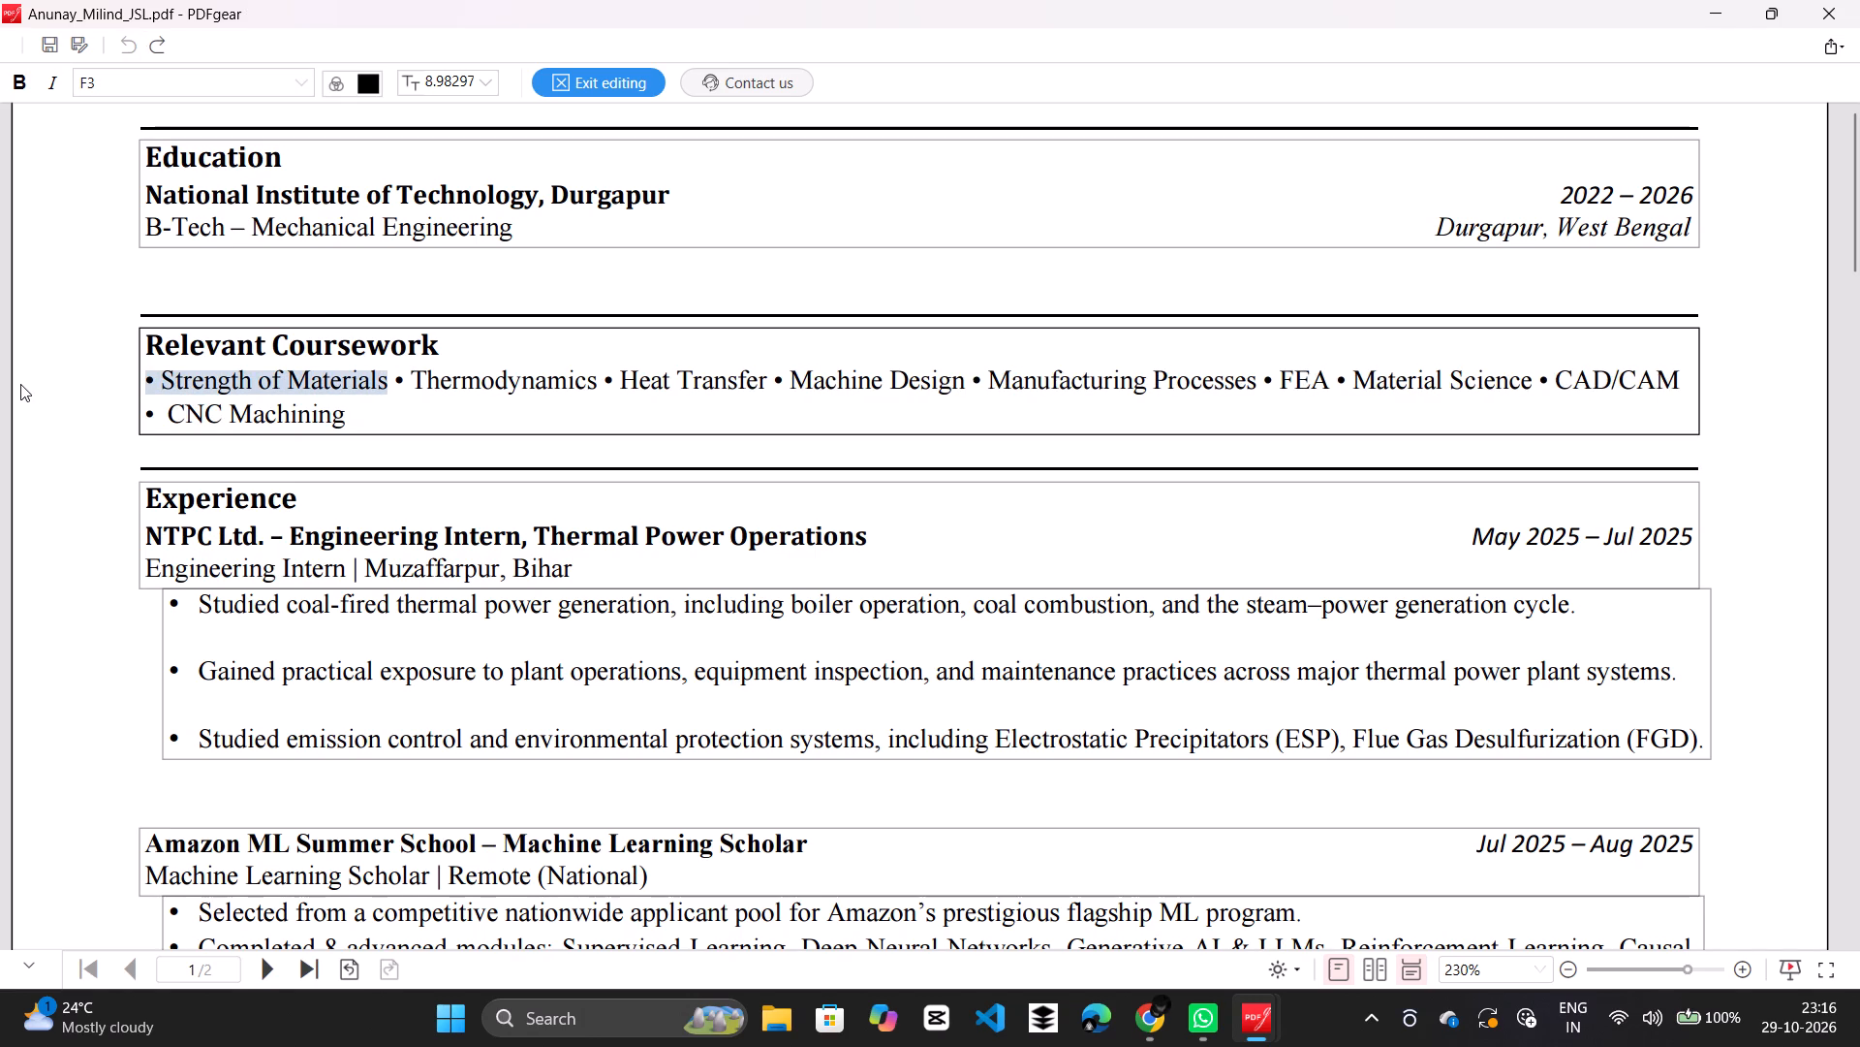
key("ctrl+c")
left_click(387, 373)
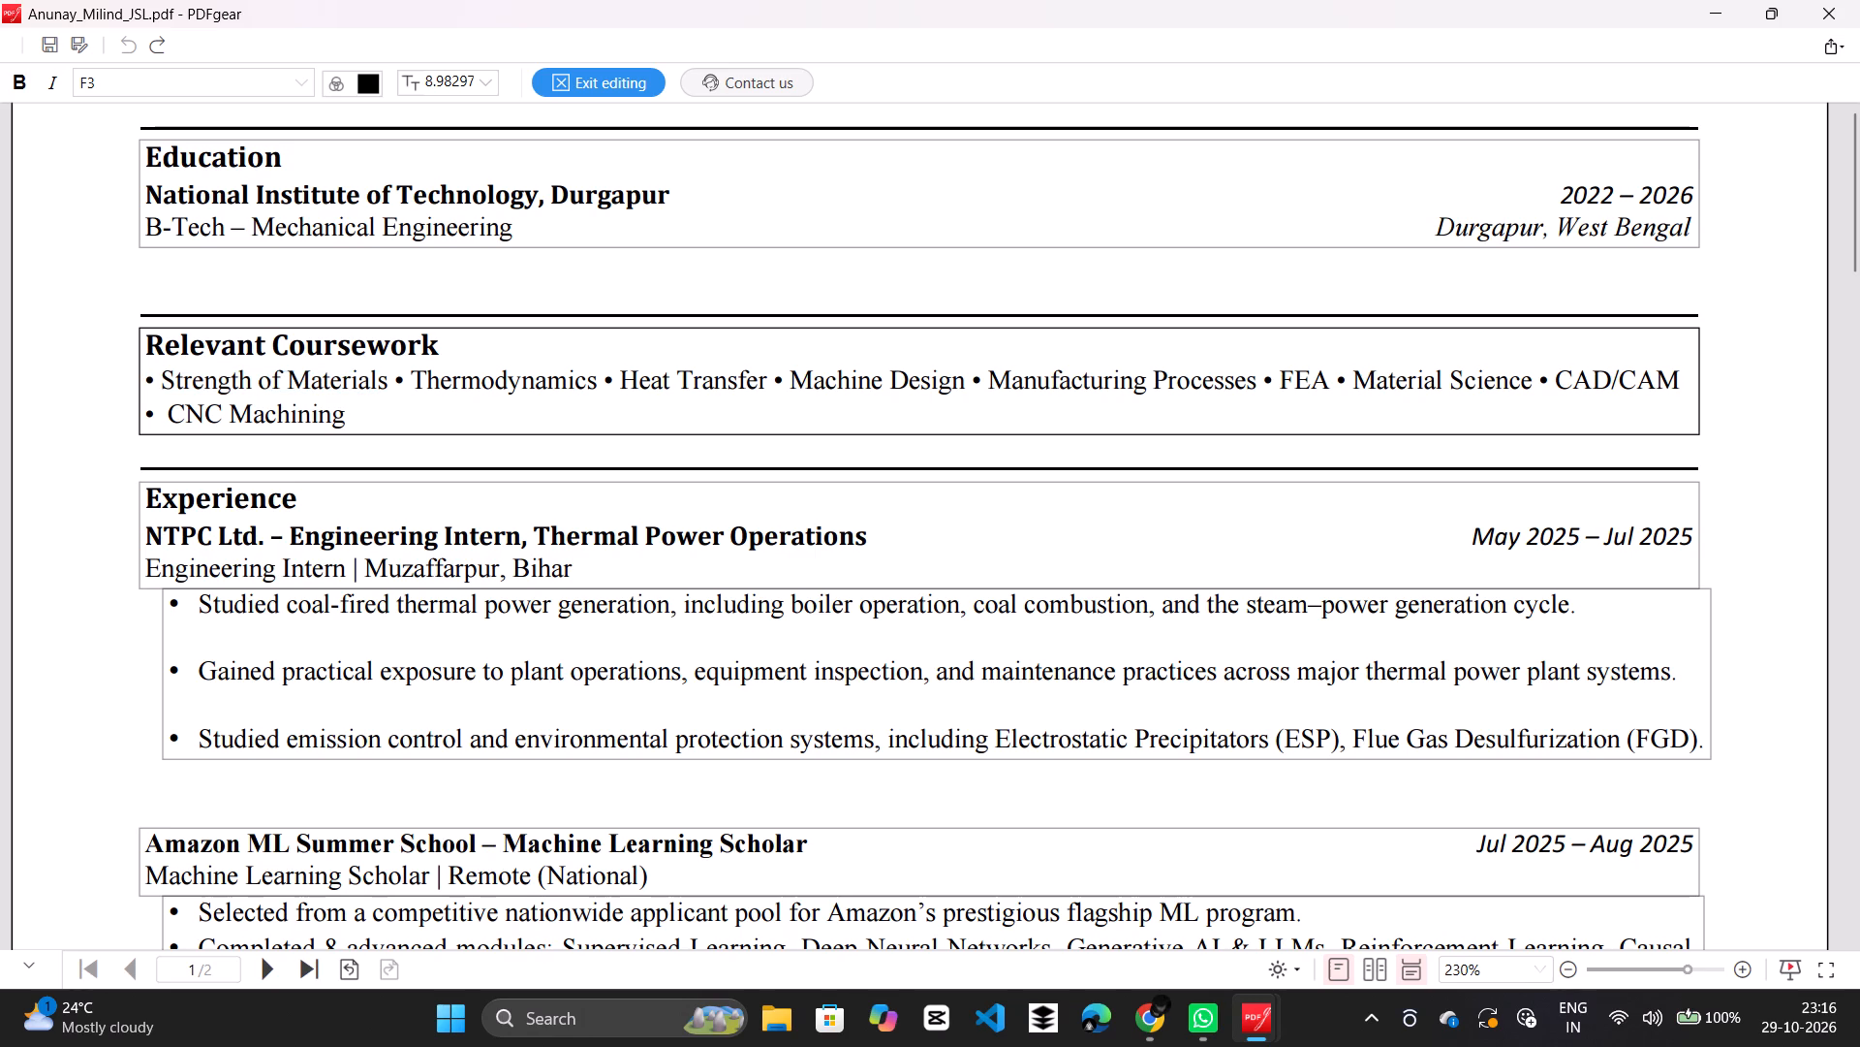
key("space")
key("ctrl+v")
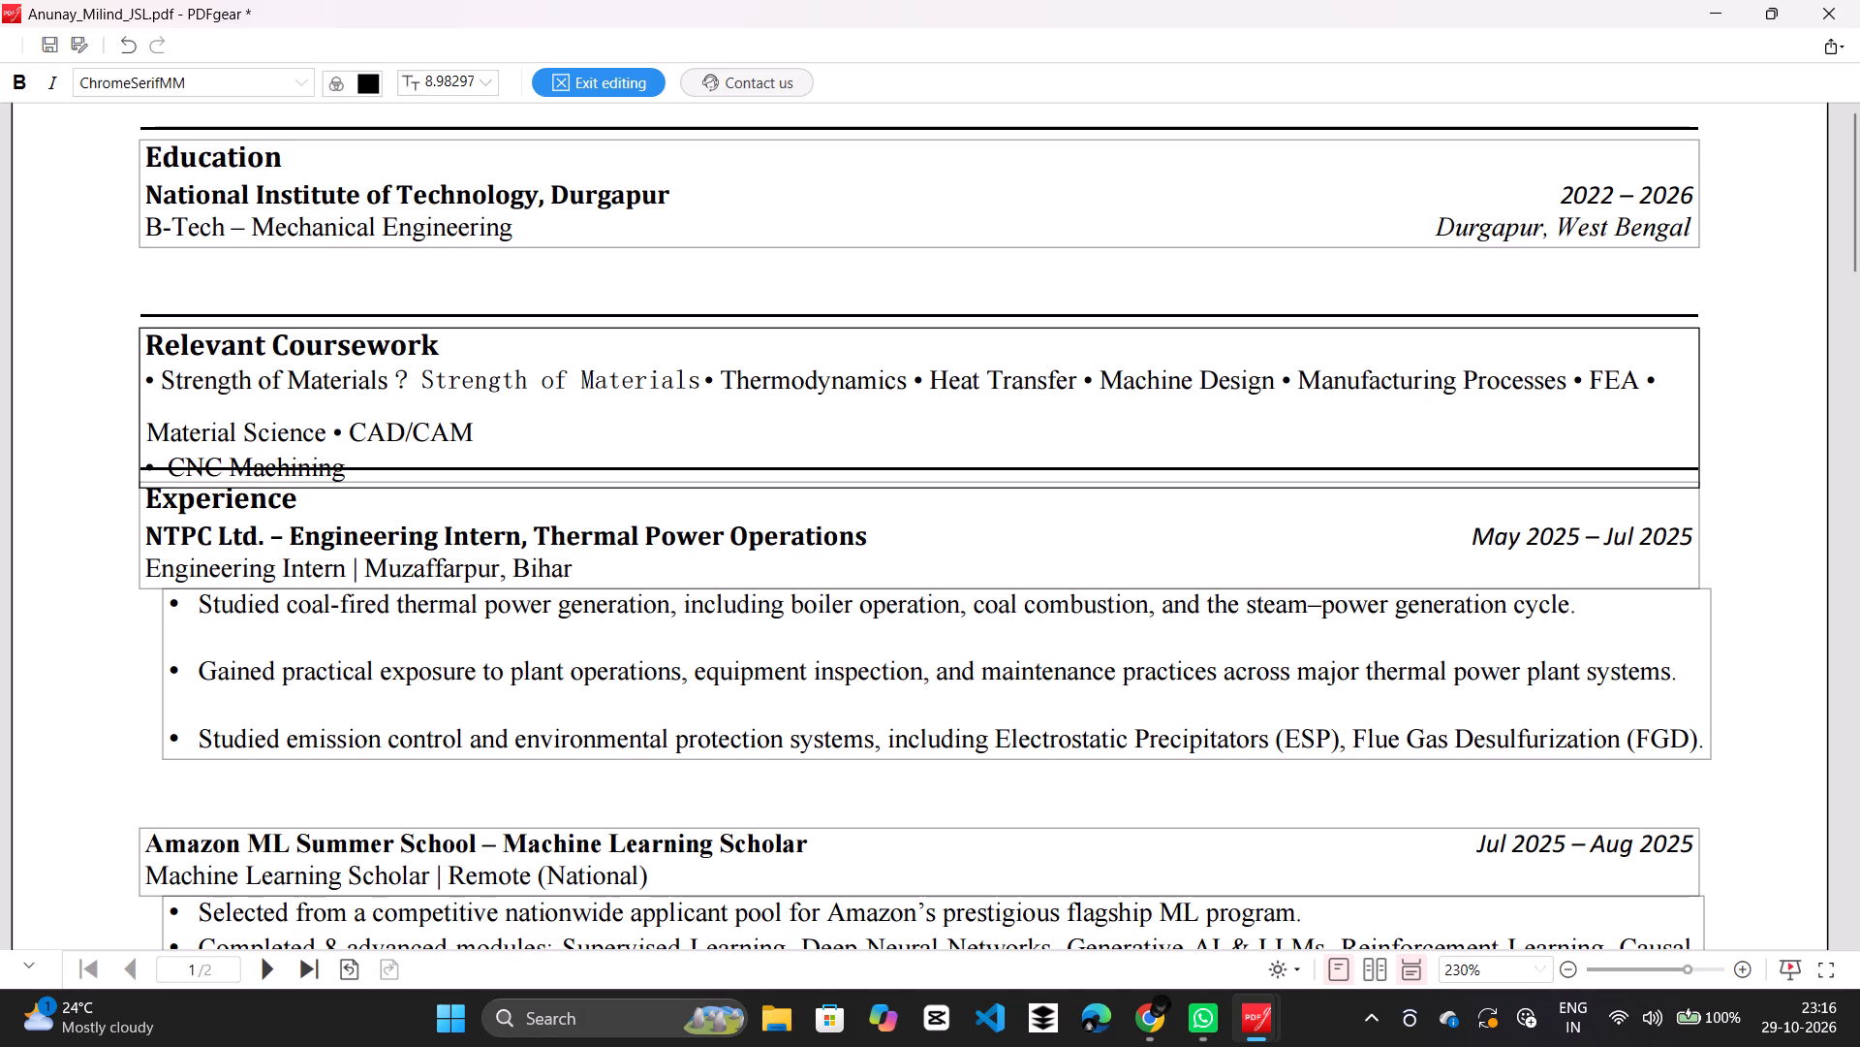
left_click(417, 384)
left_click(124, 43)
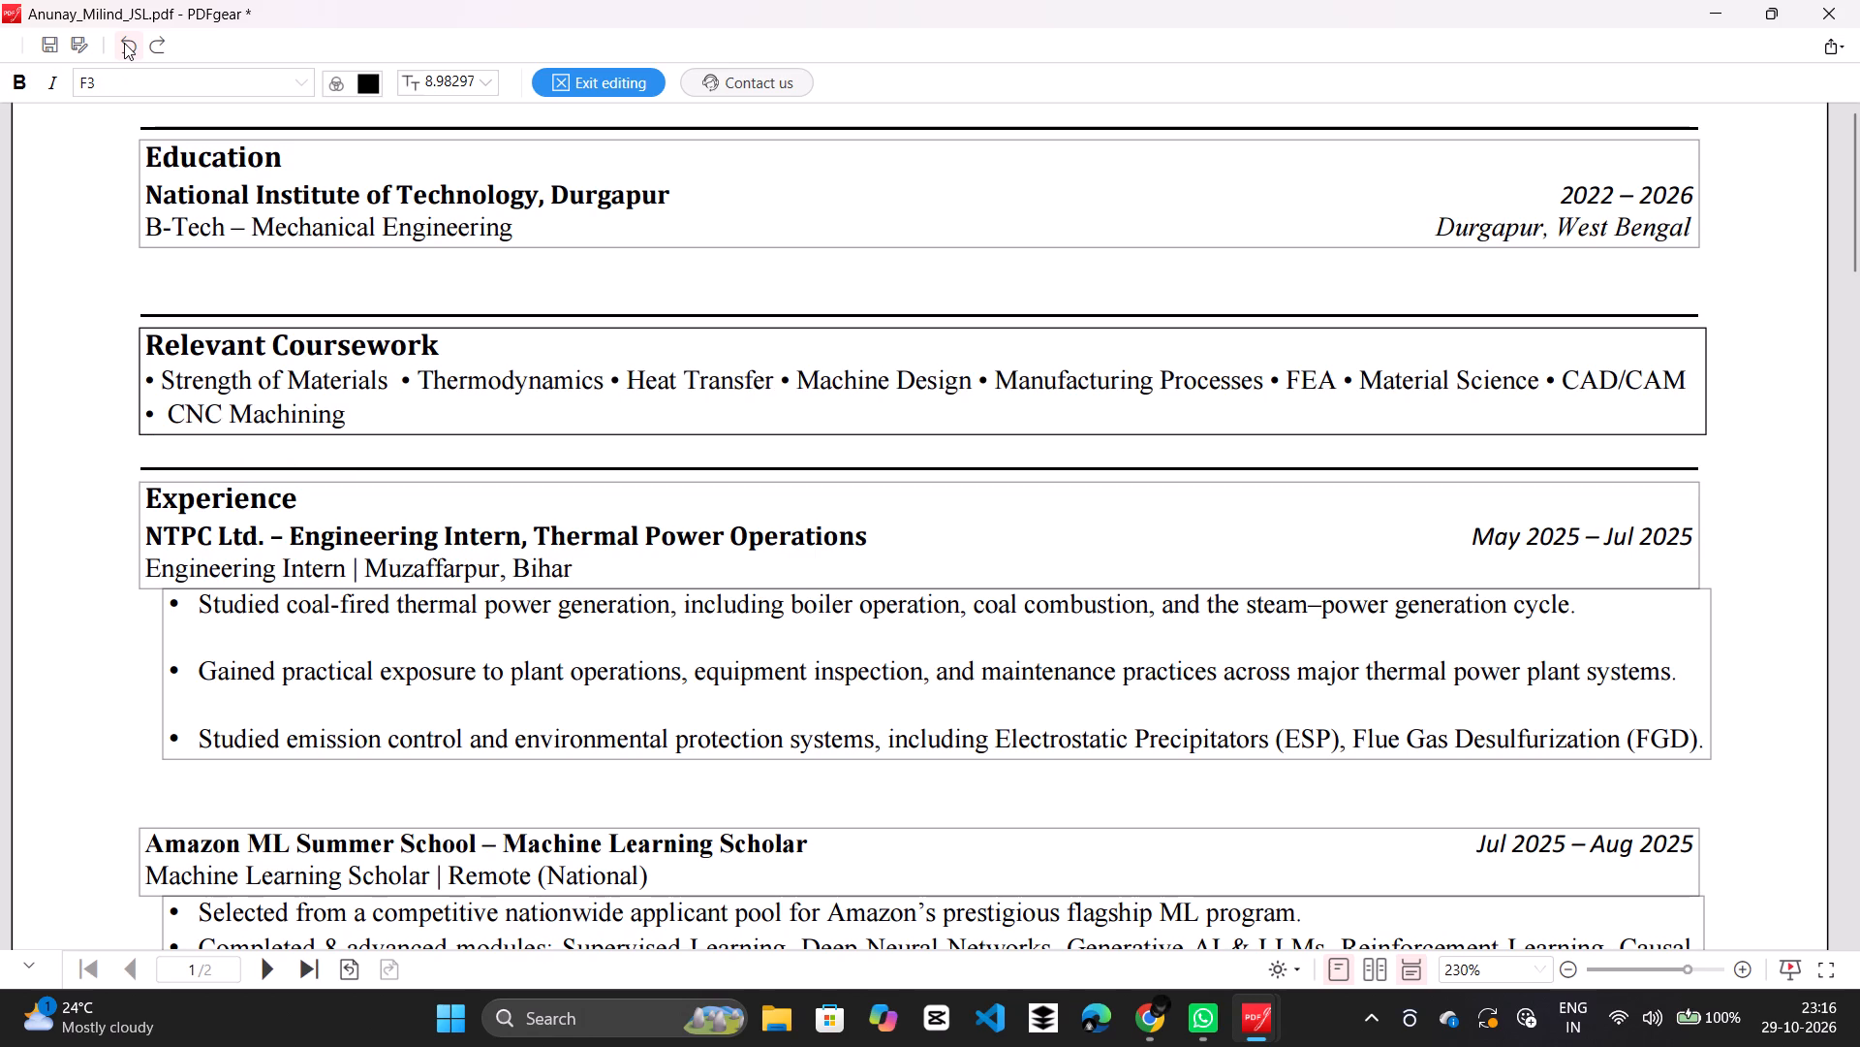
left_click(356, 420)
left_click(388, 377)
left_click(1139, 1001)
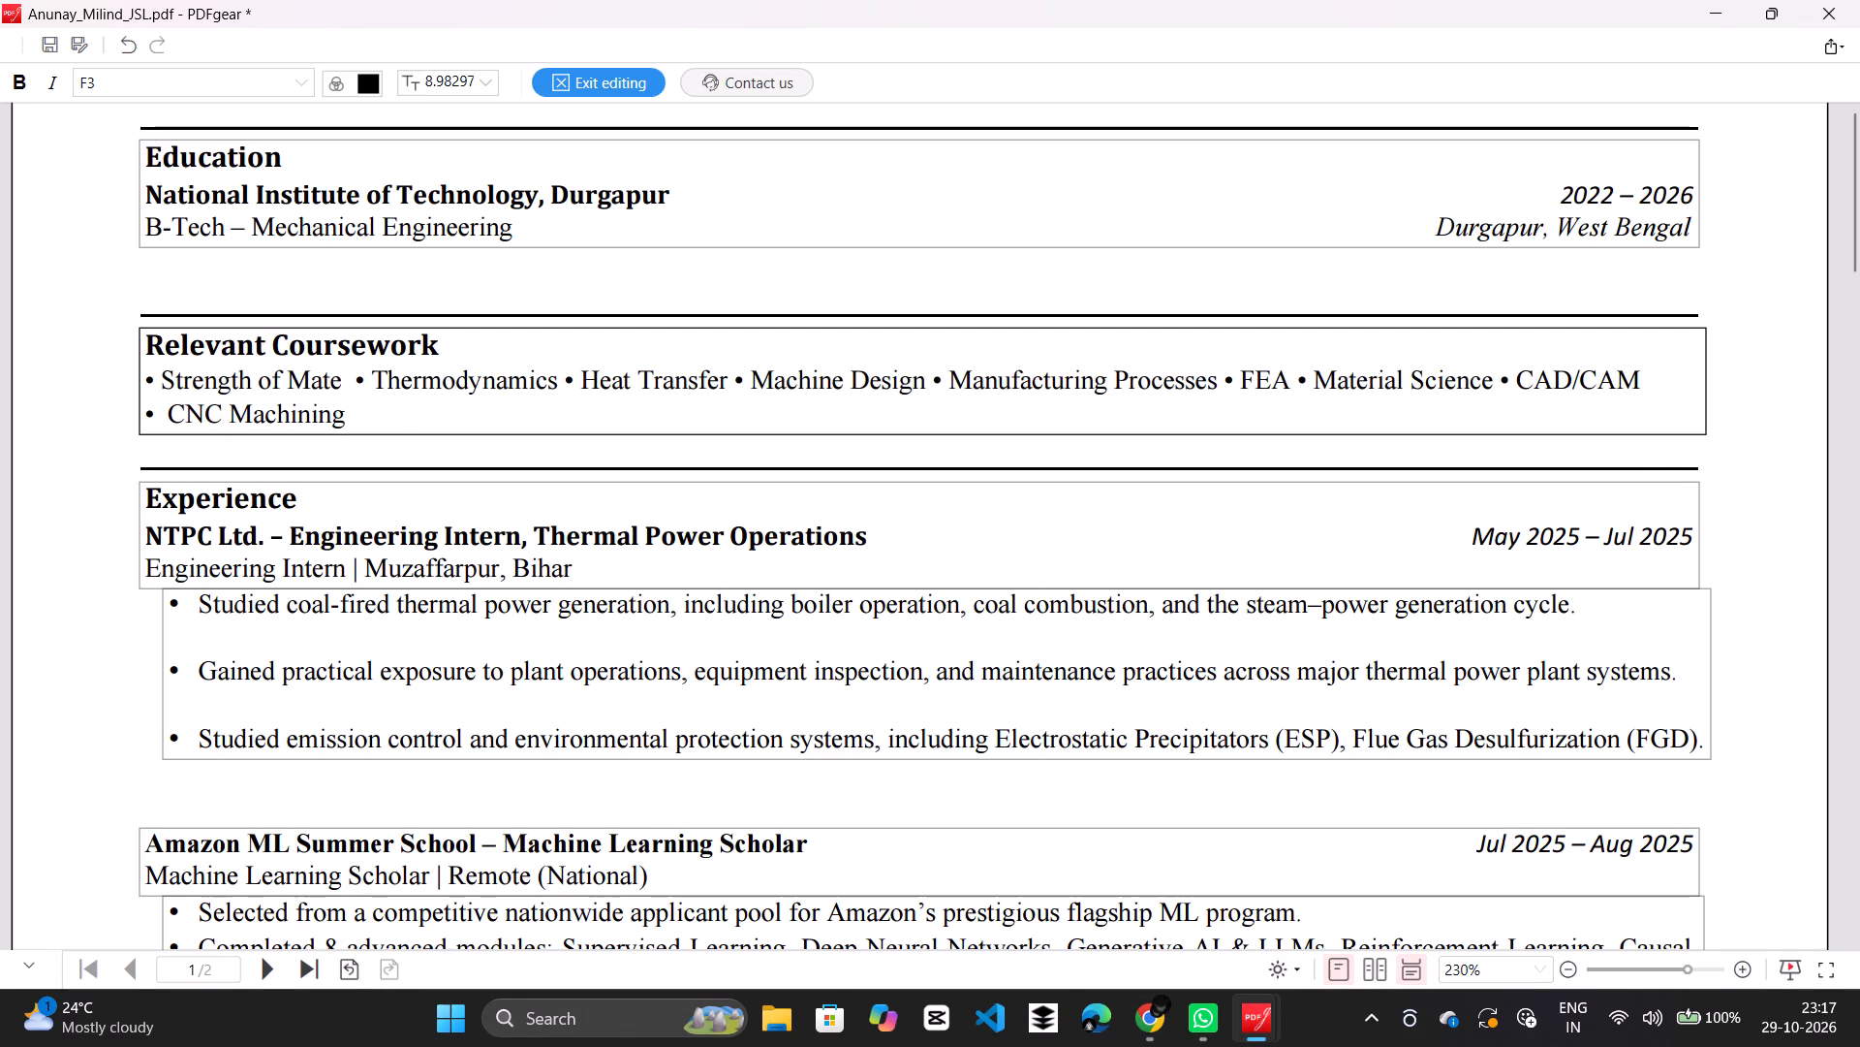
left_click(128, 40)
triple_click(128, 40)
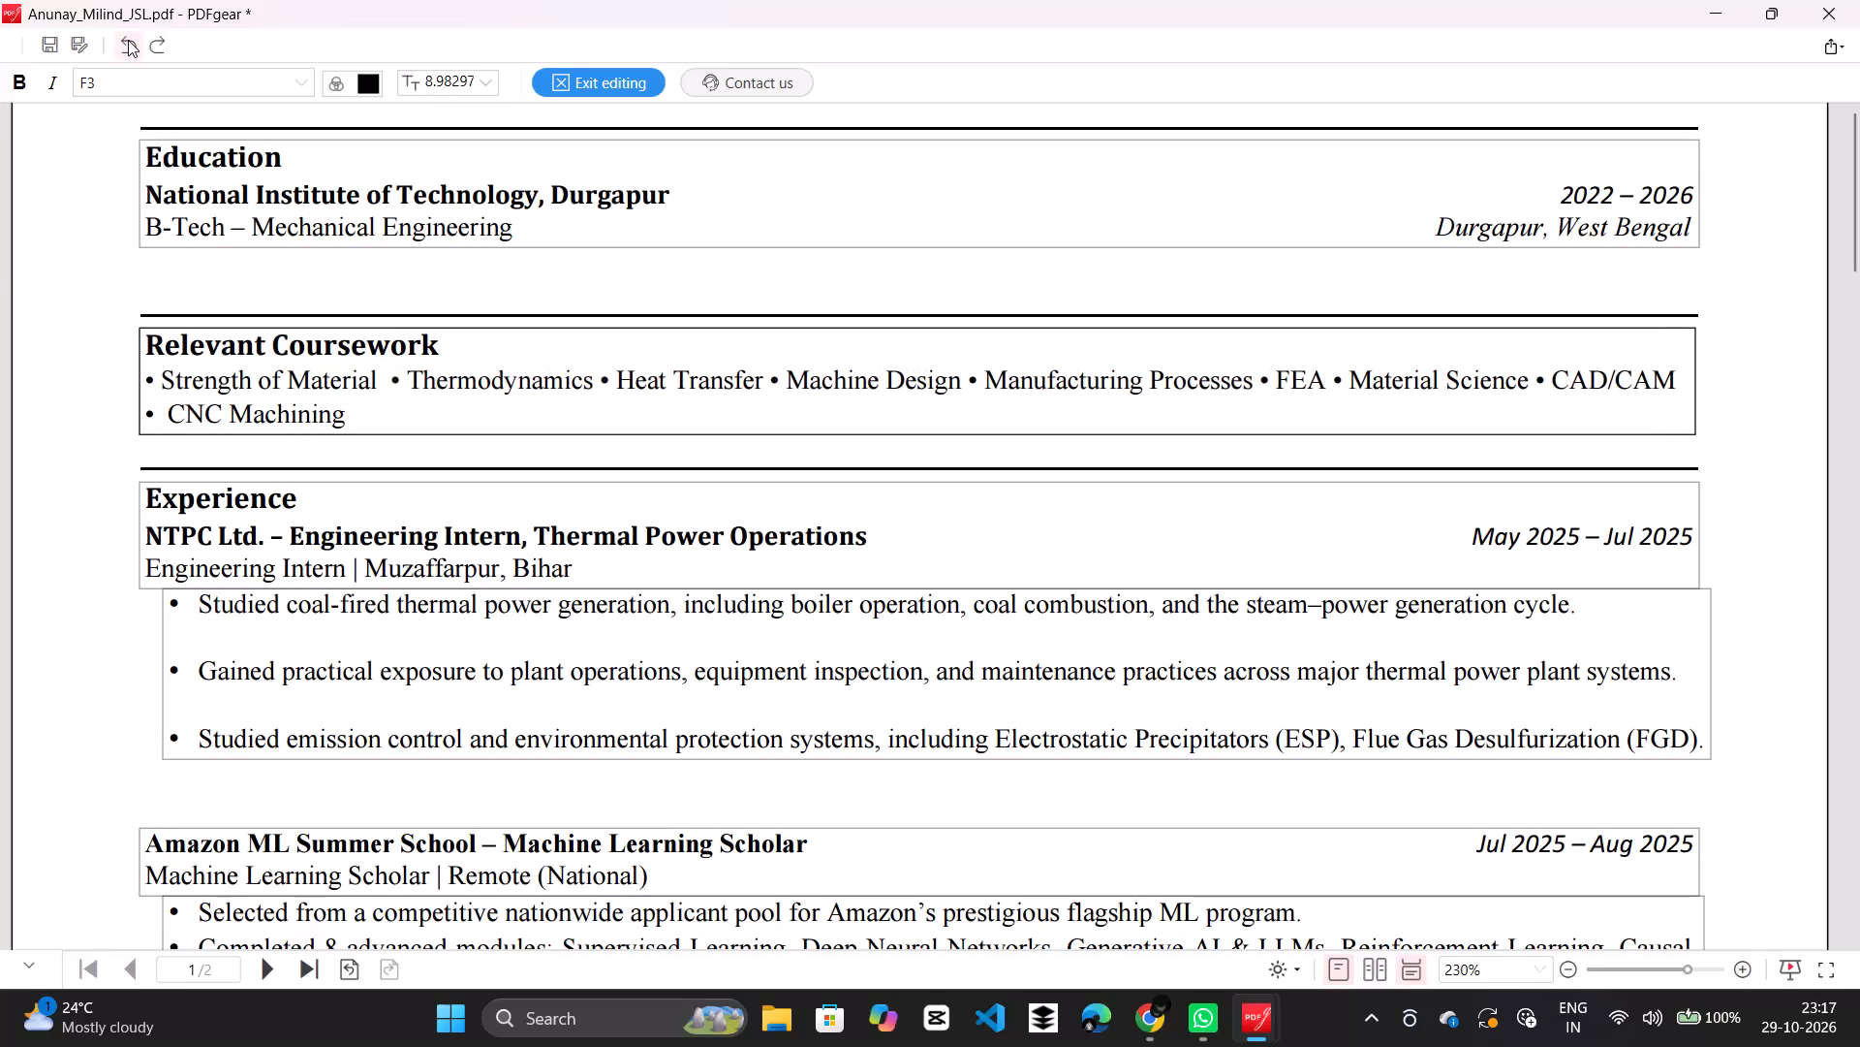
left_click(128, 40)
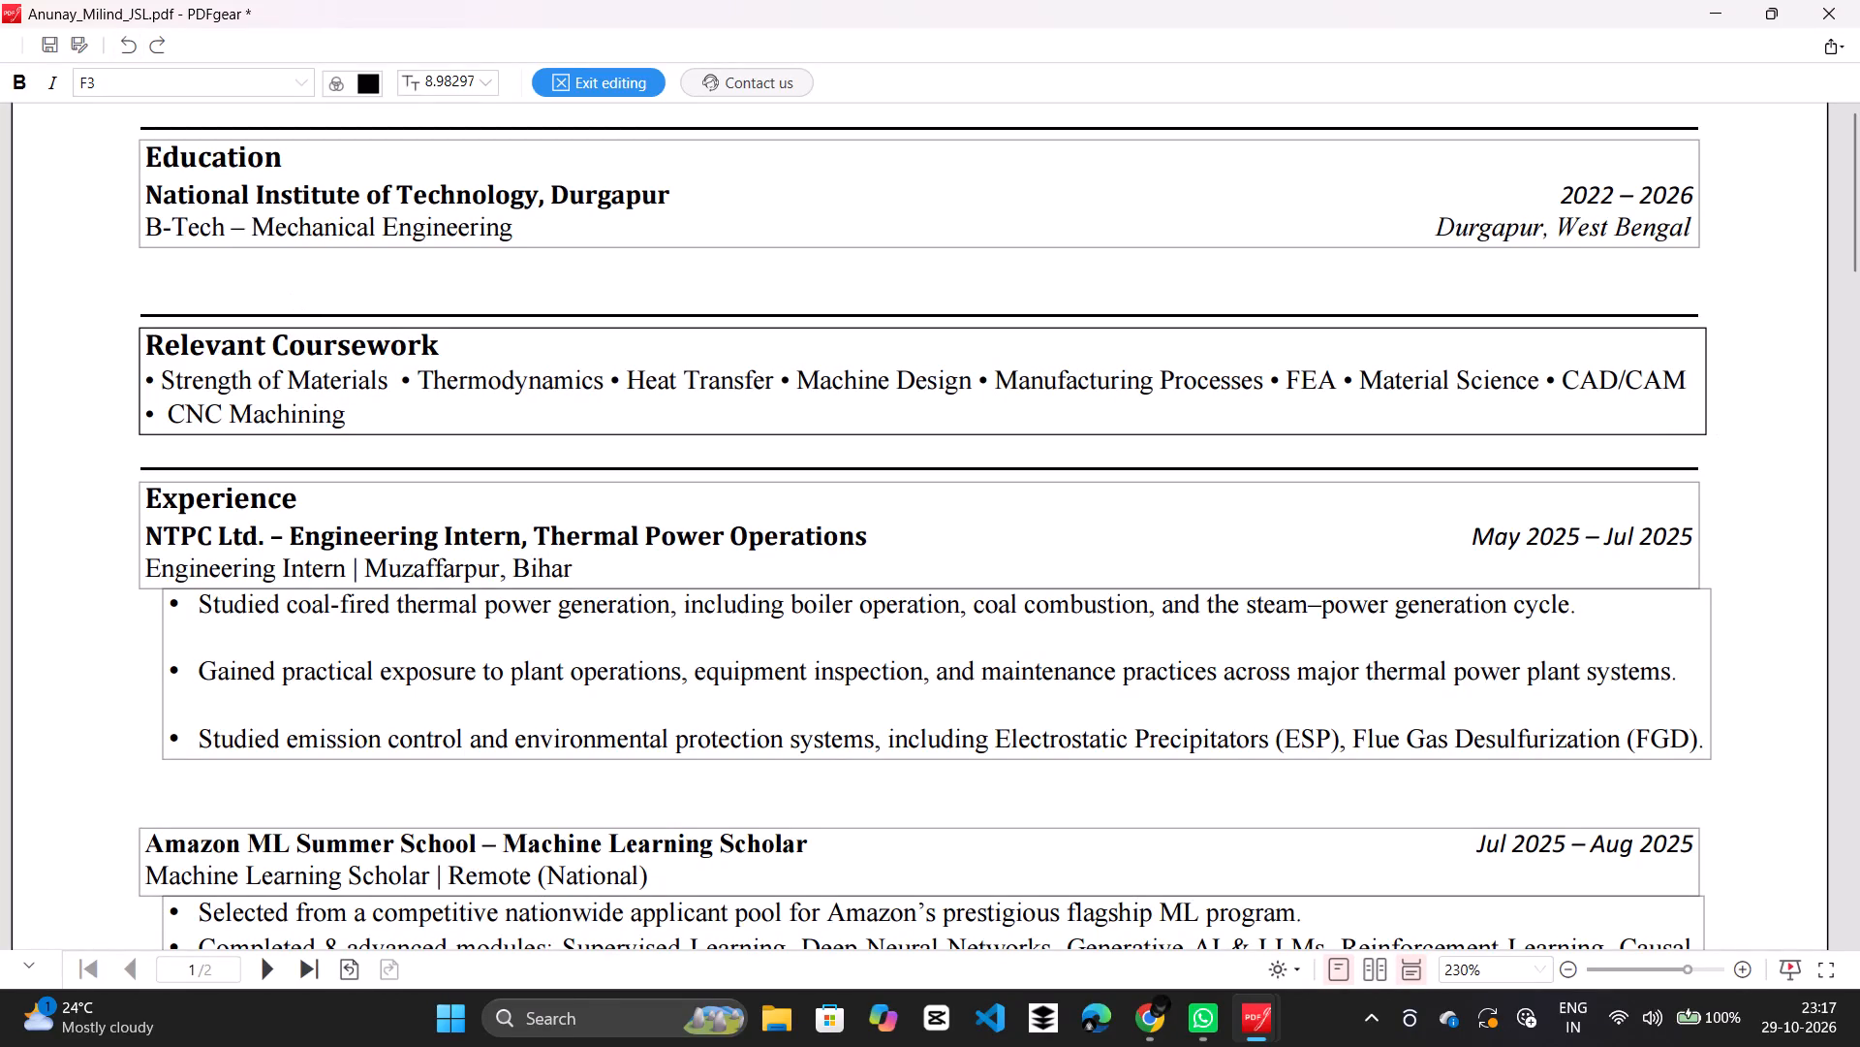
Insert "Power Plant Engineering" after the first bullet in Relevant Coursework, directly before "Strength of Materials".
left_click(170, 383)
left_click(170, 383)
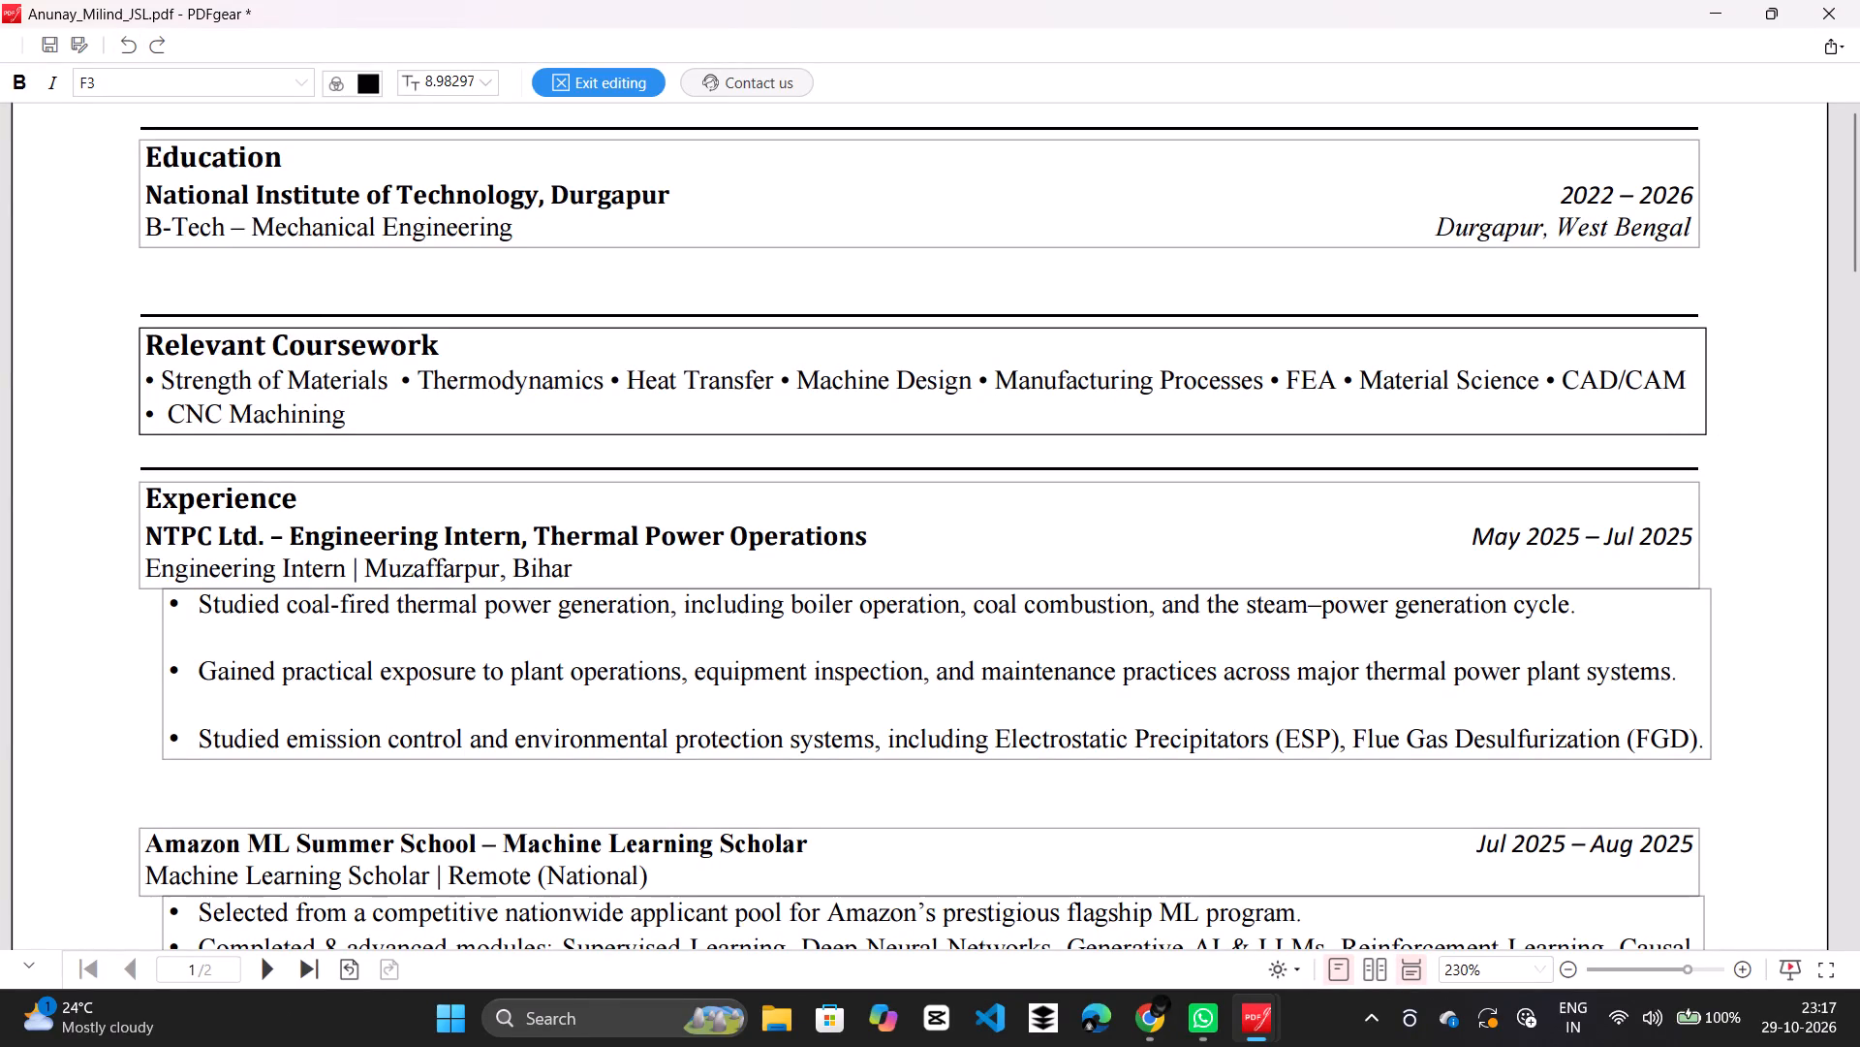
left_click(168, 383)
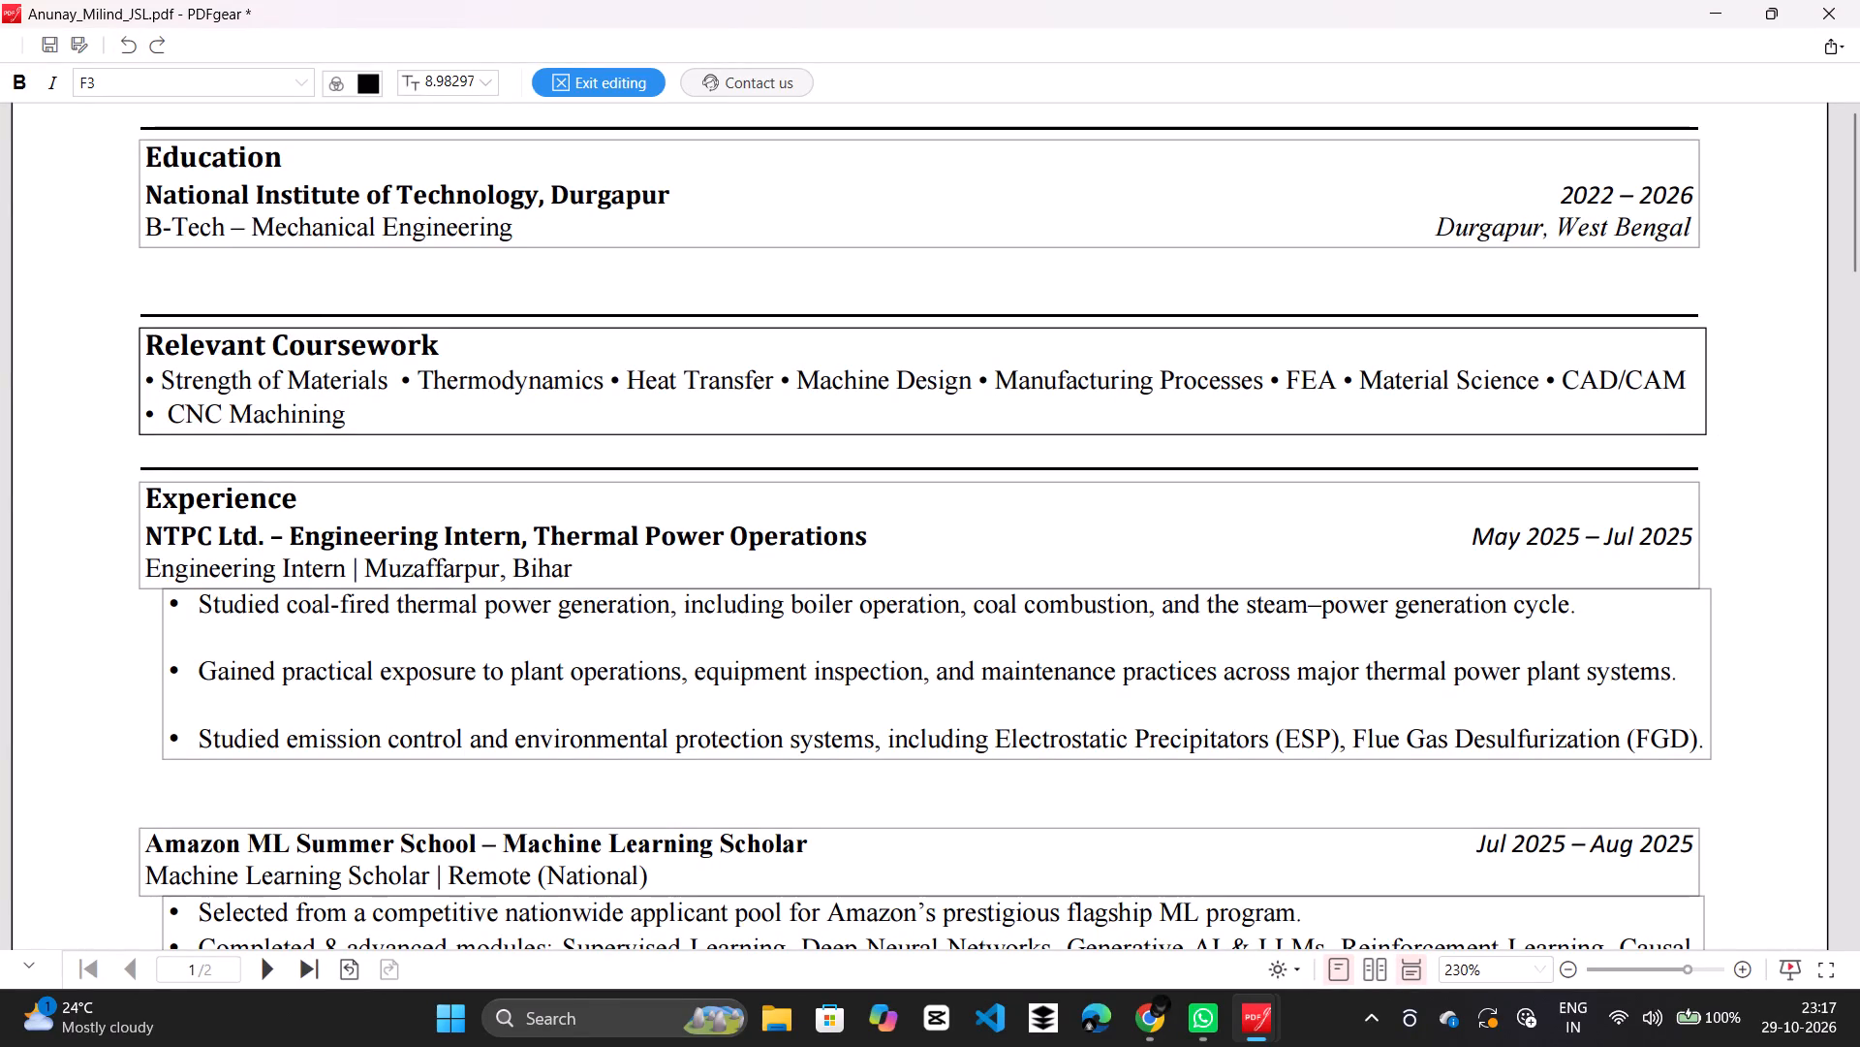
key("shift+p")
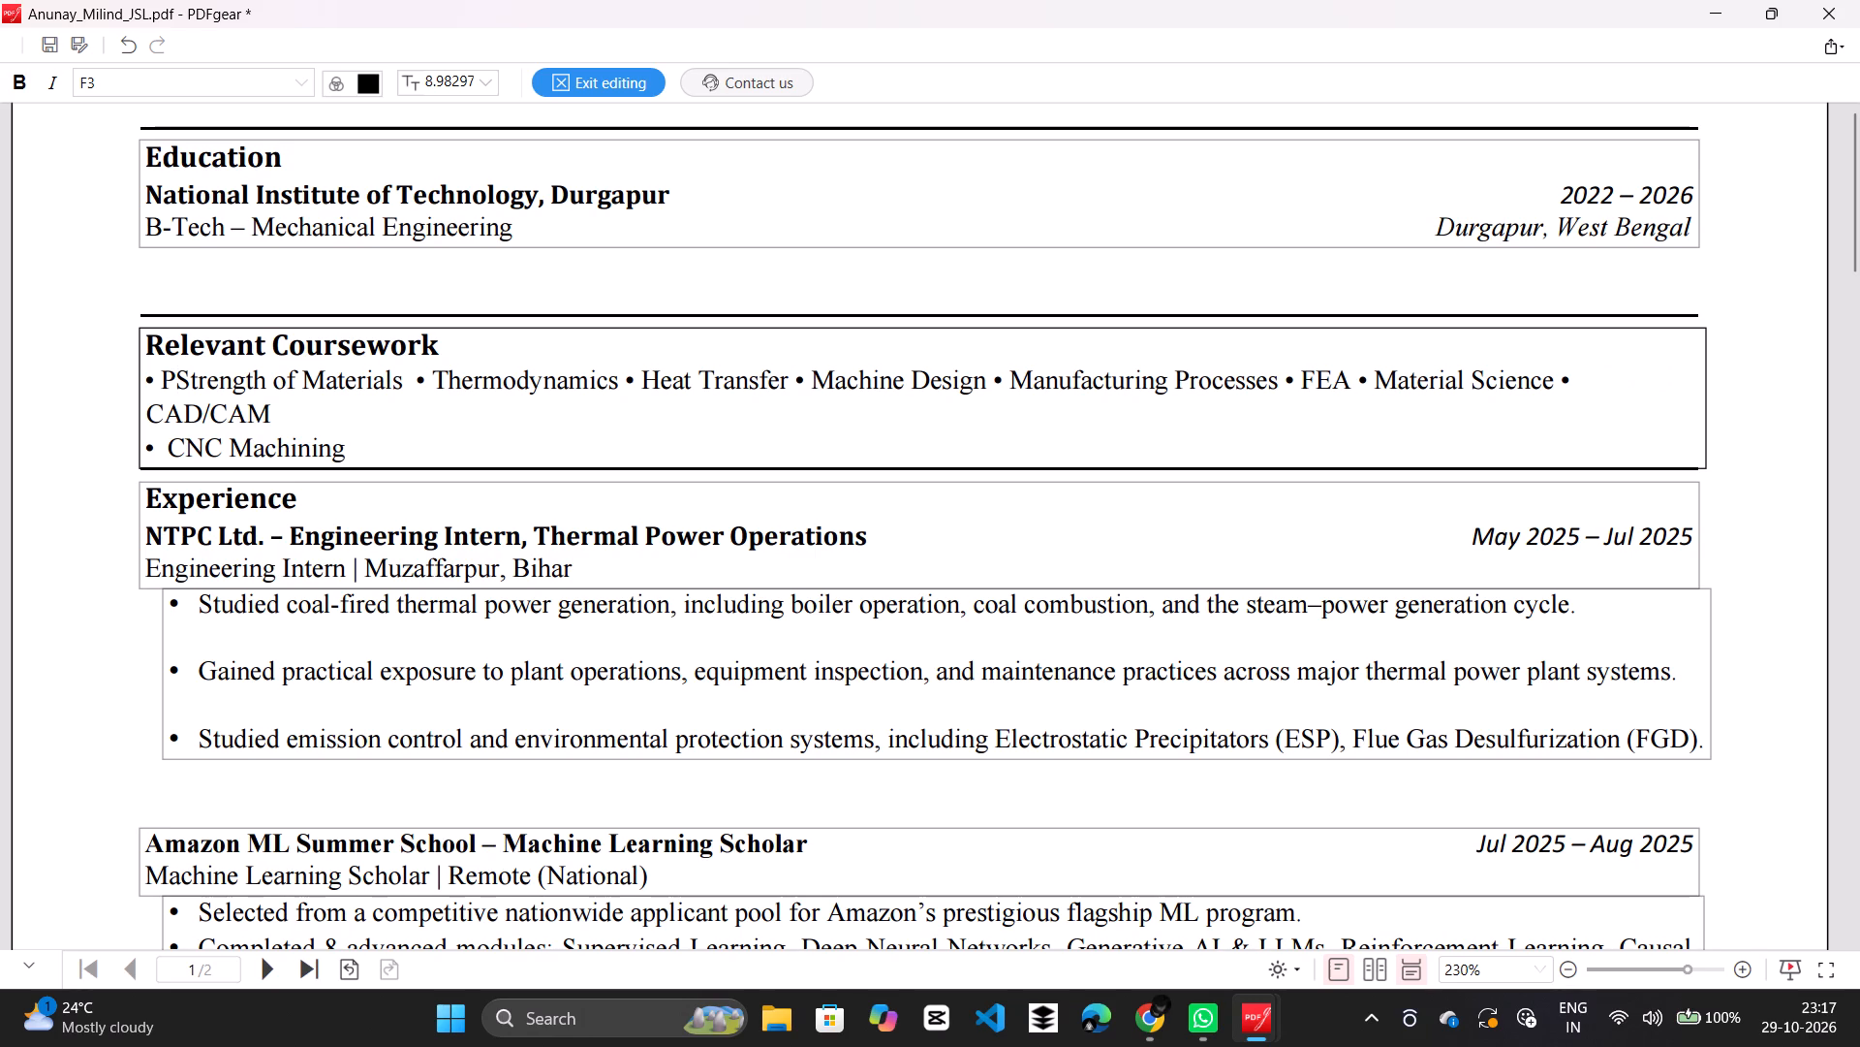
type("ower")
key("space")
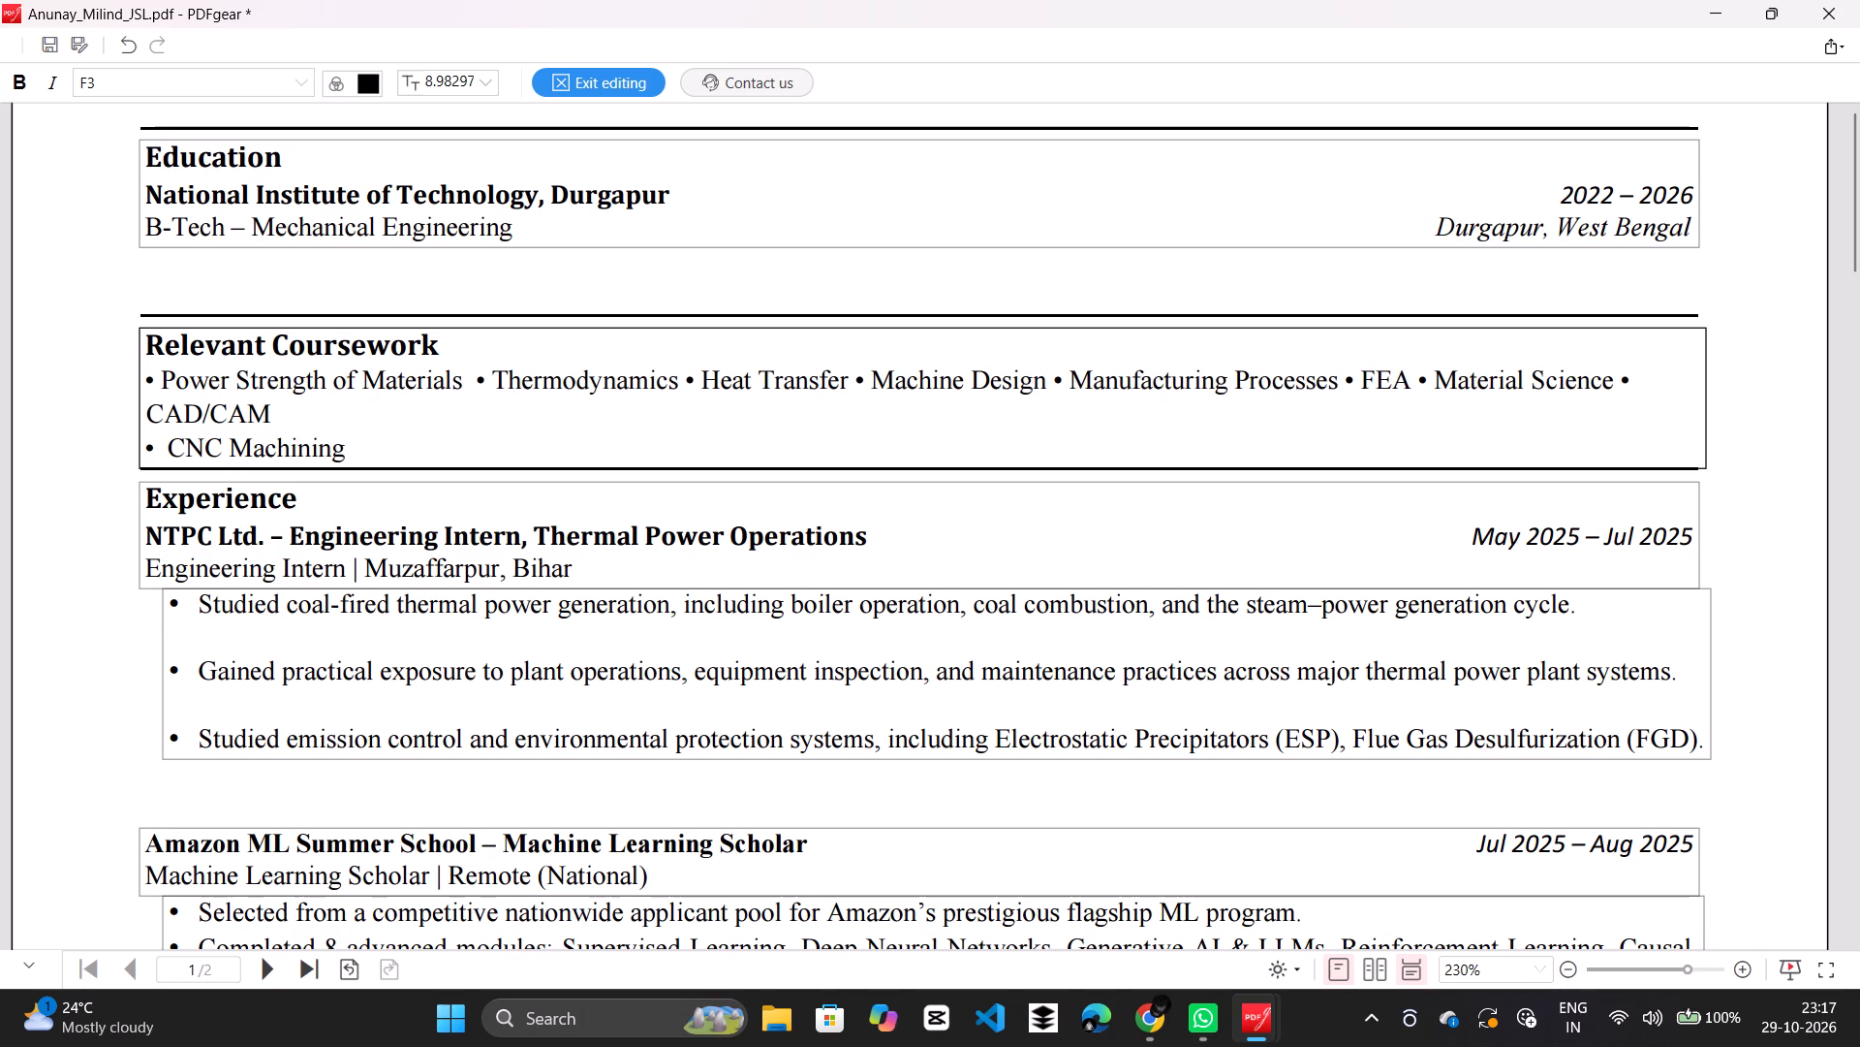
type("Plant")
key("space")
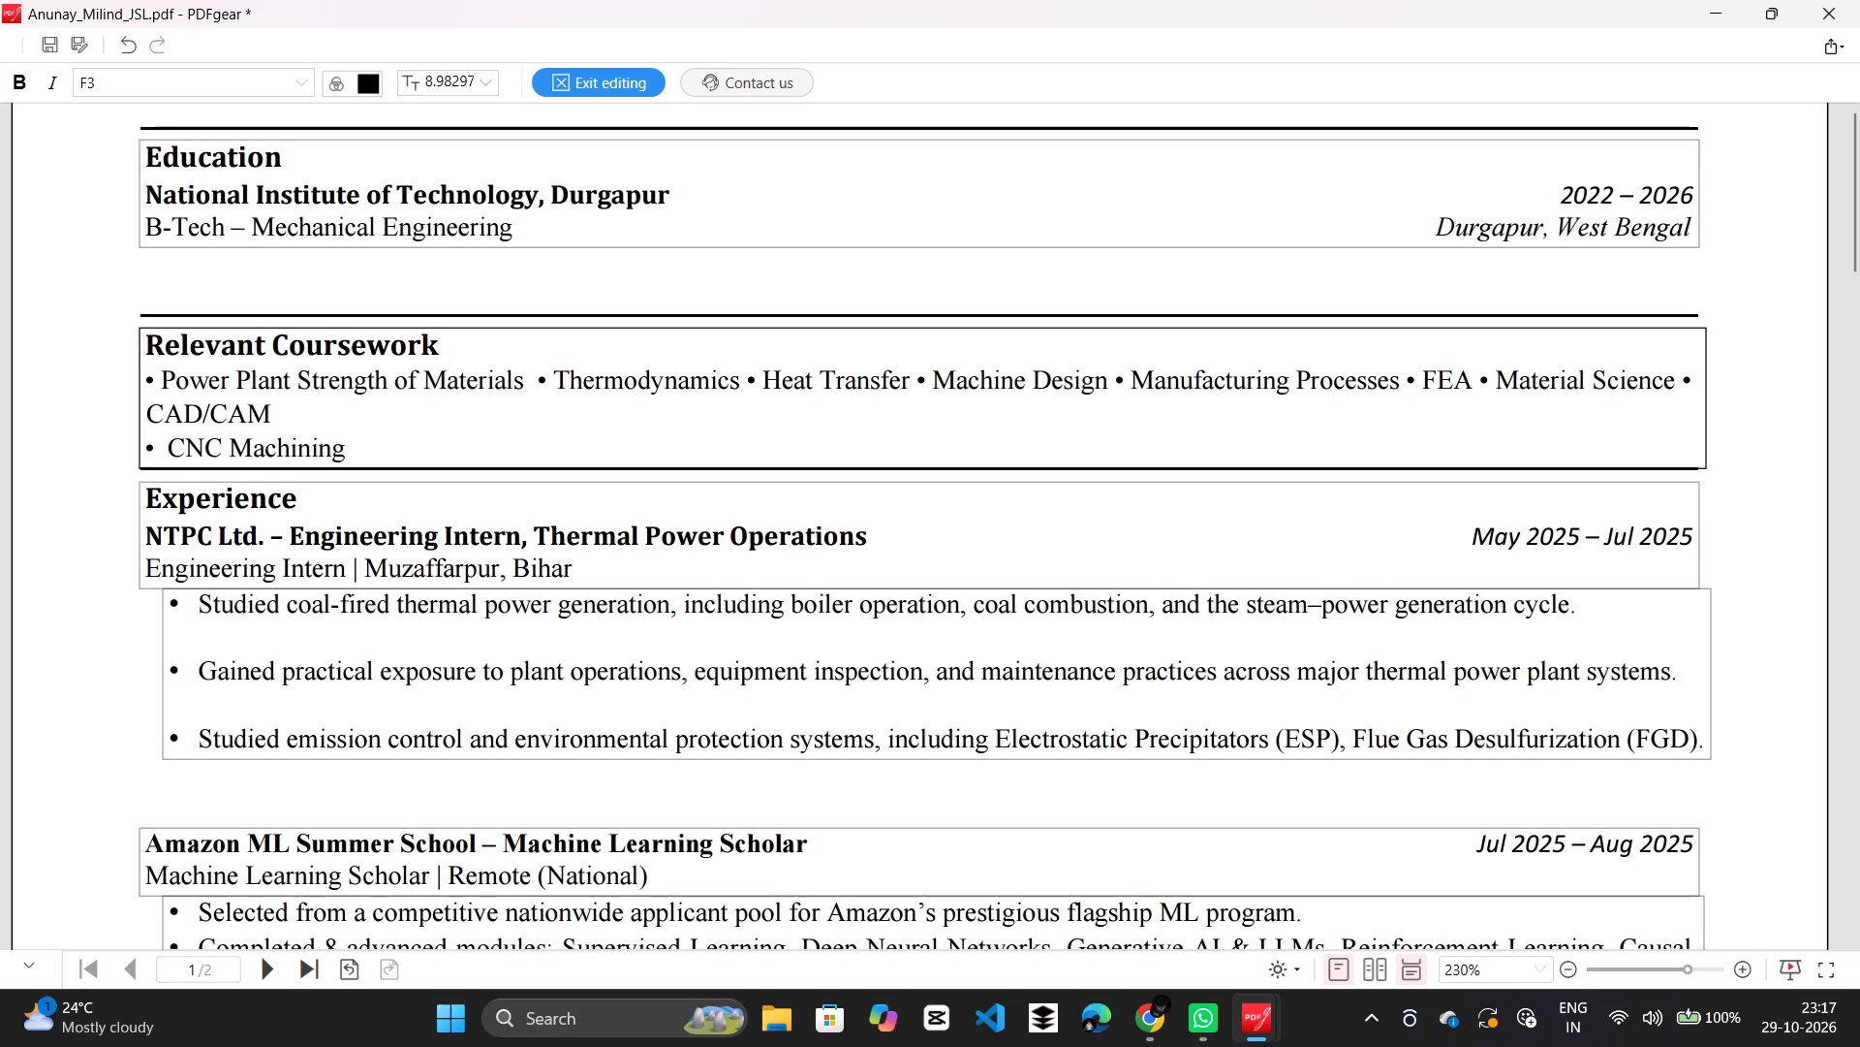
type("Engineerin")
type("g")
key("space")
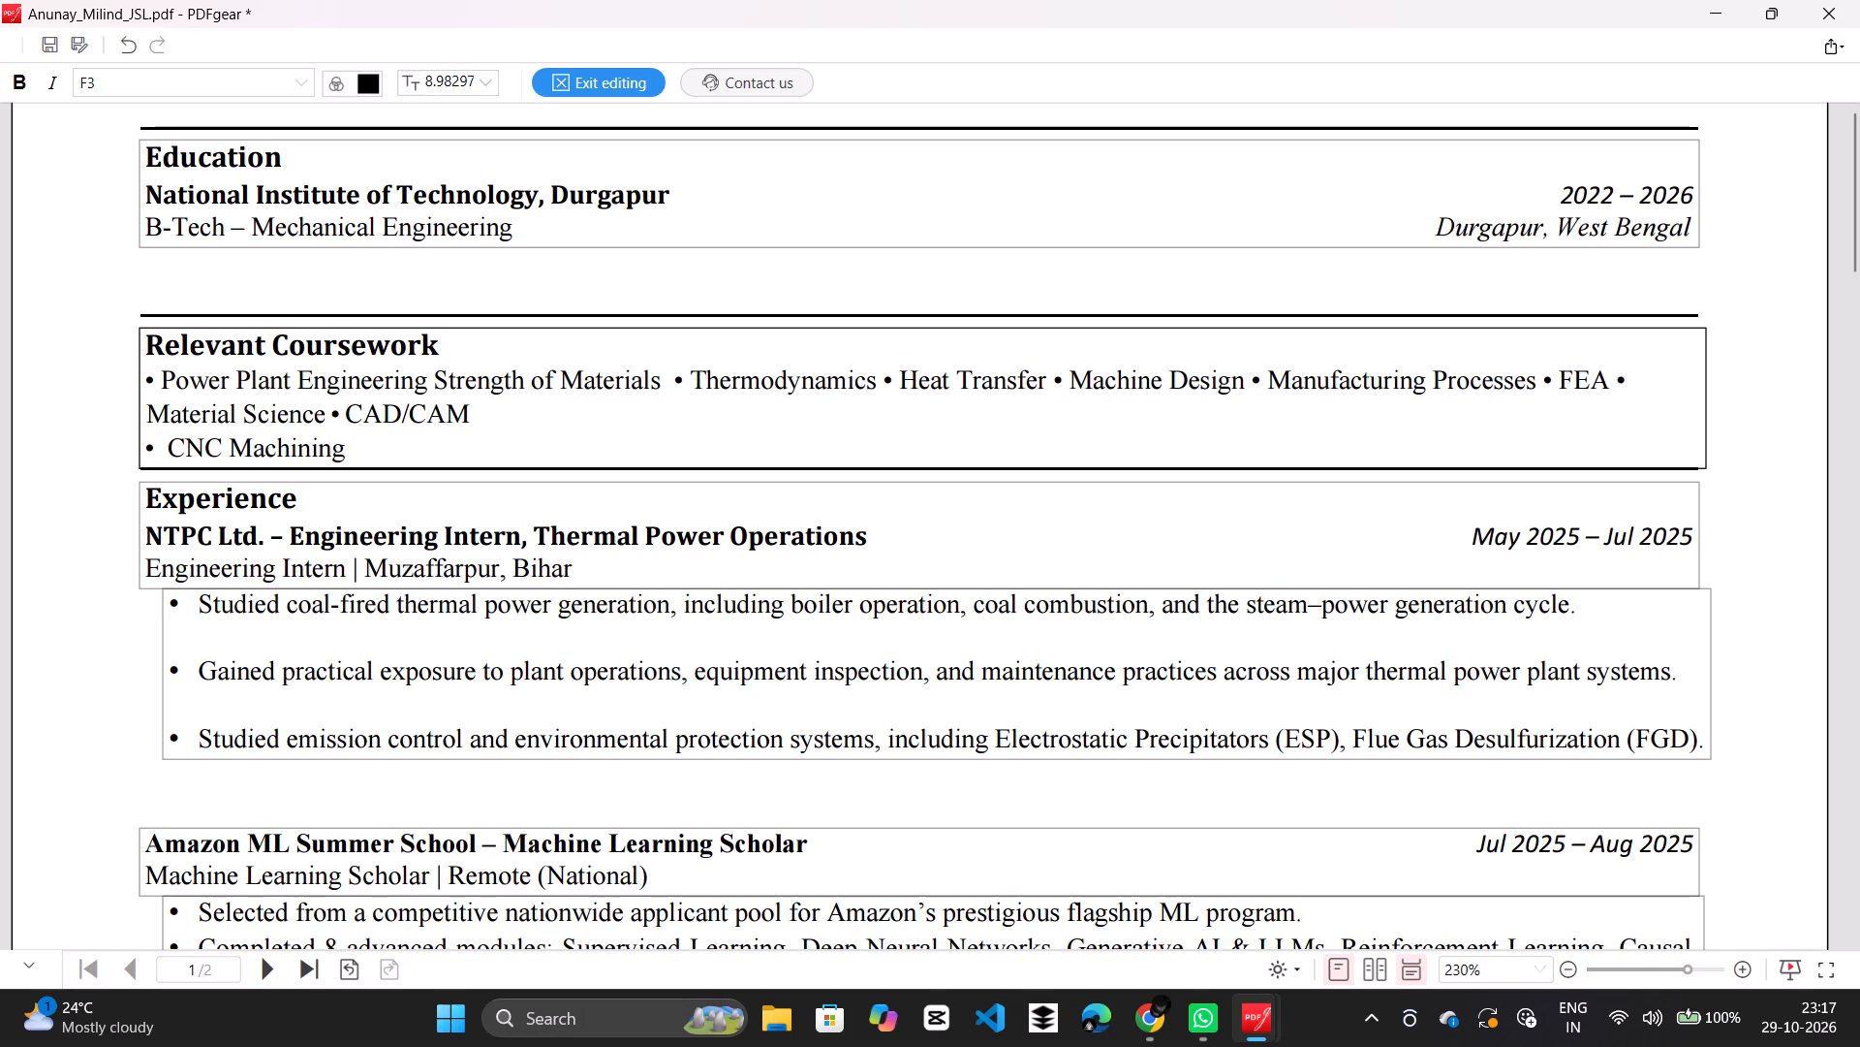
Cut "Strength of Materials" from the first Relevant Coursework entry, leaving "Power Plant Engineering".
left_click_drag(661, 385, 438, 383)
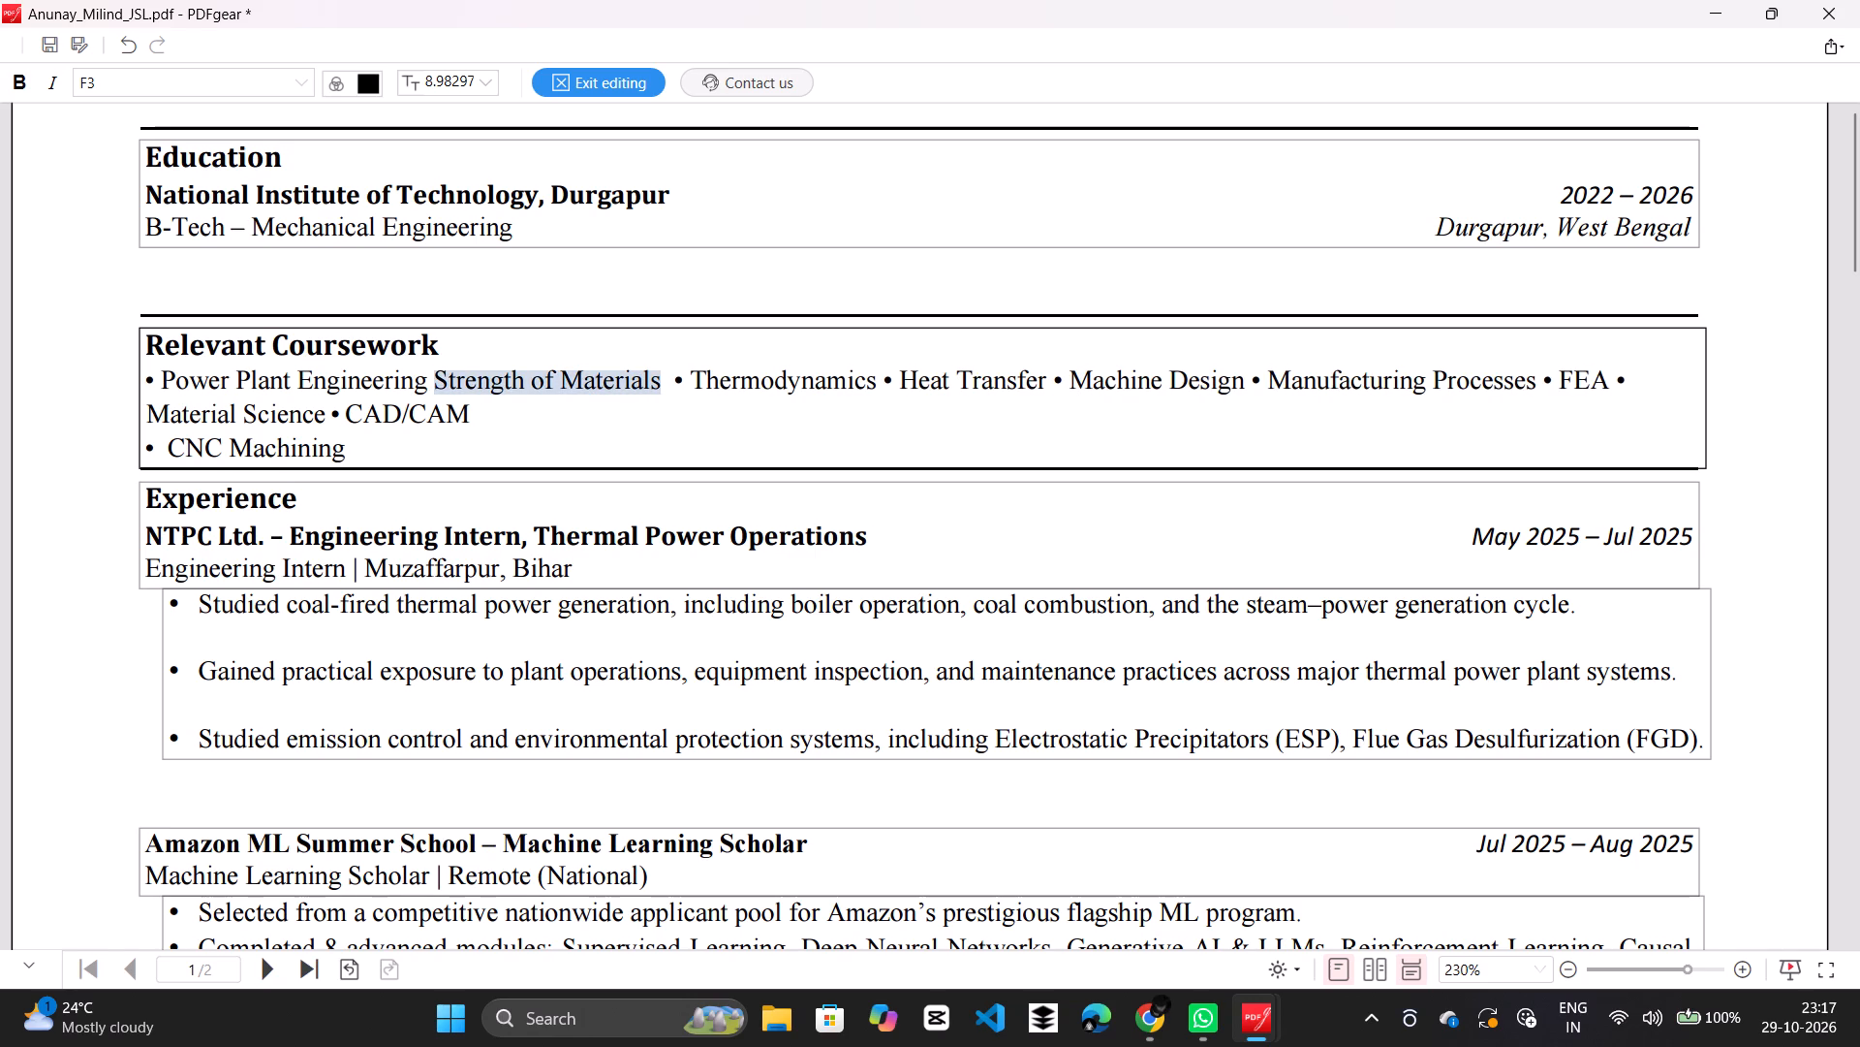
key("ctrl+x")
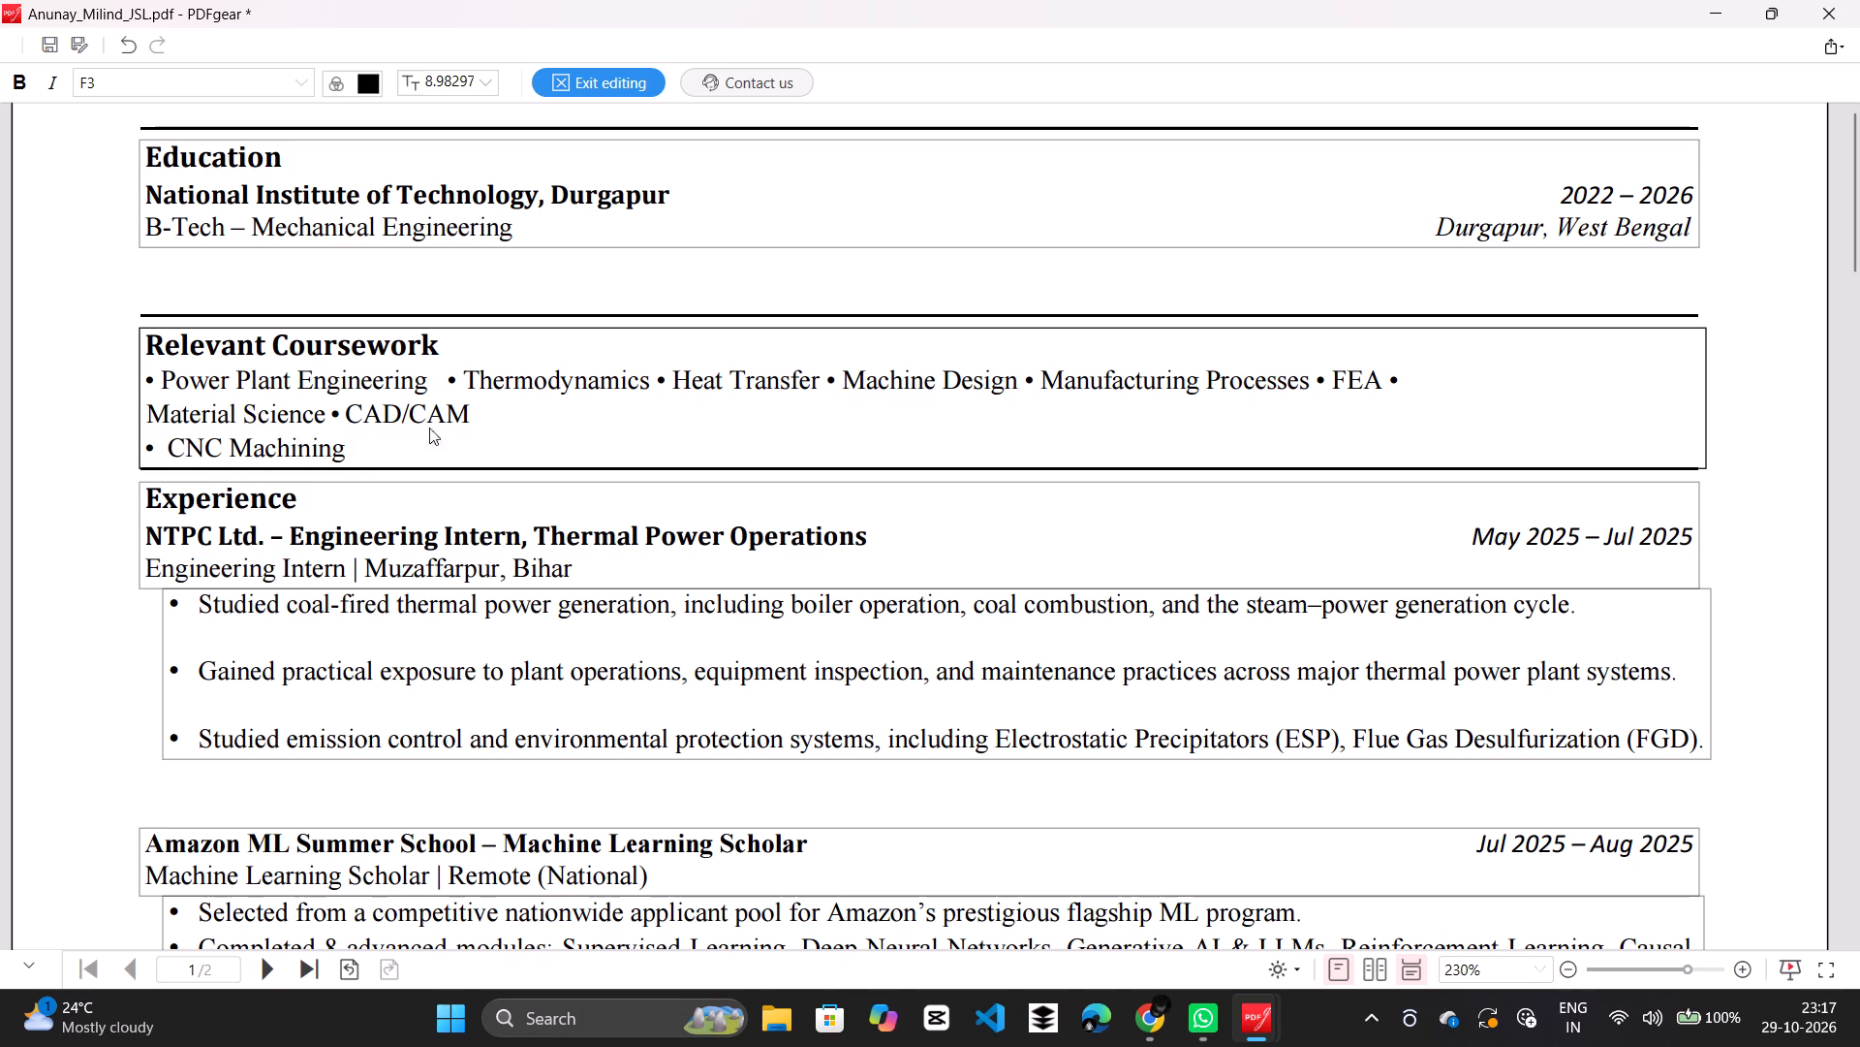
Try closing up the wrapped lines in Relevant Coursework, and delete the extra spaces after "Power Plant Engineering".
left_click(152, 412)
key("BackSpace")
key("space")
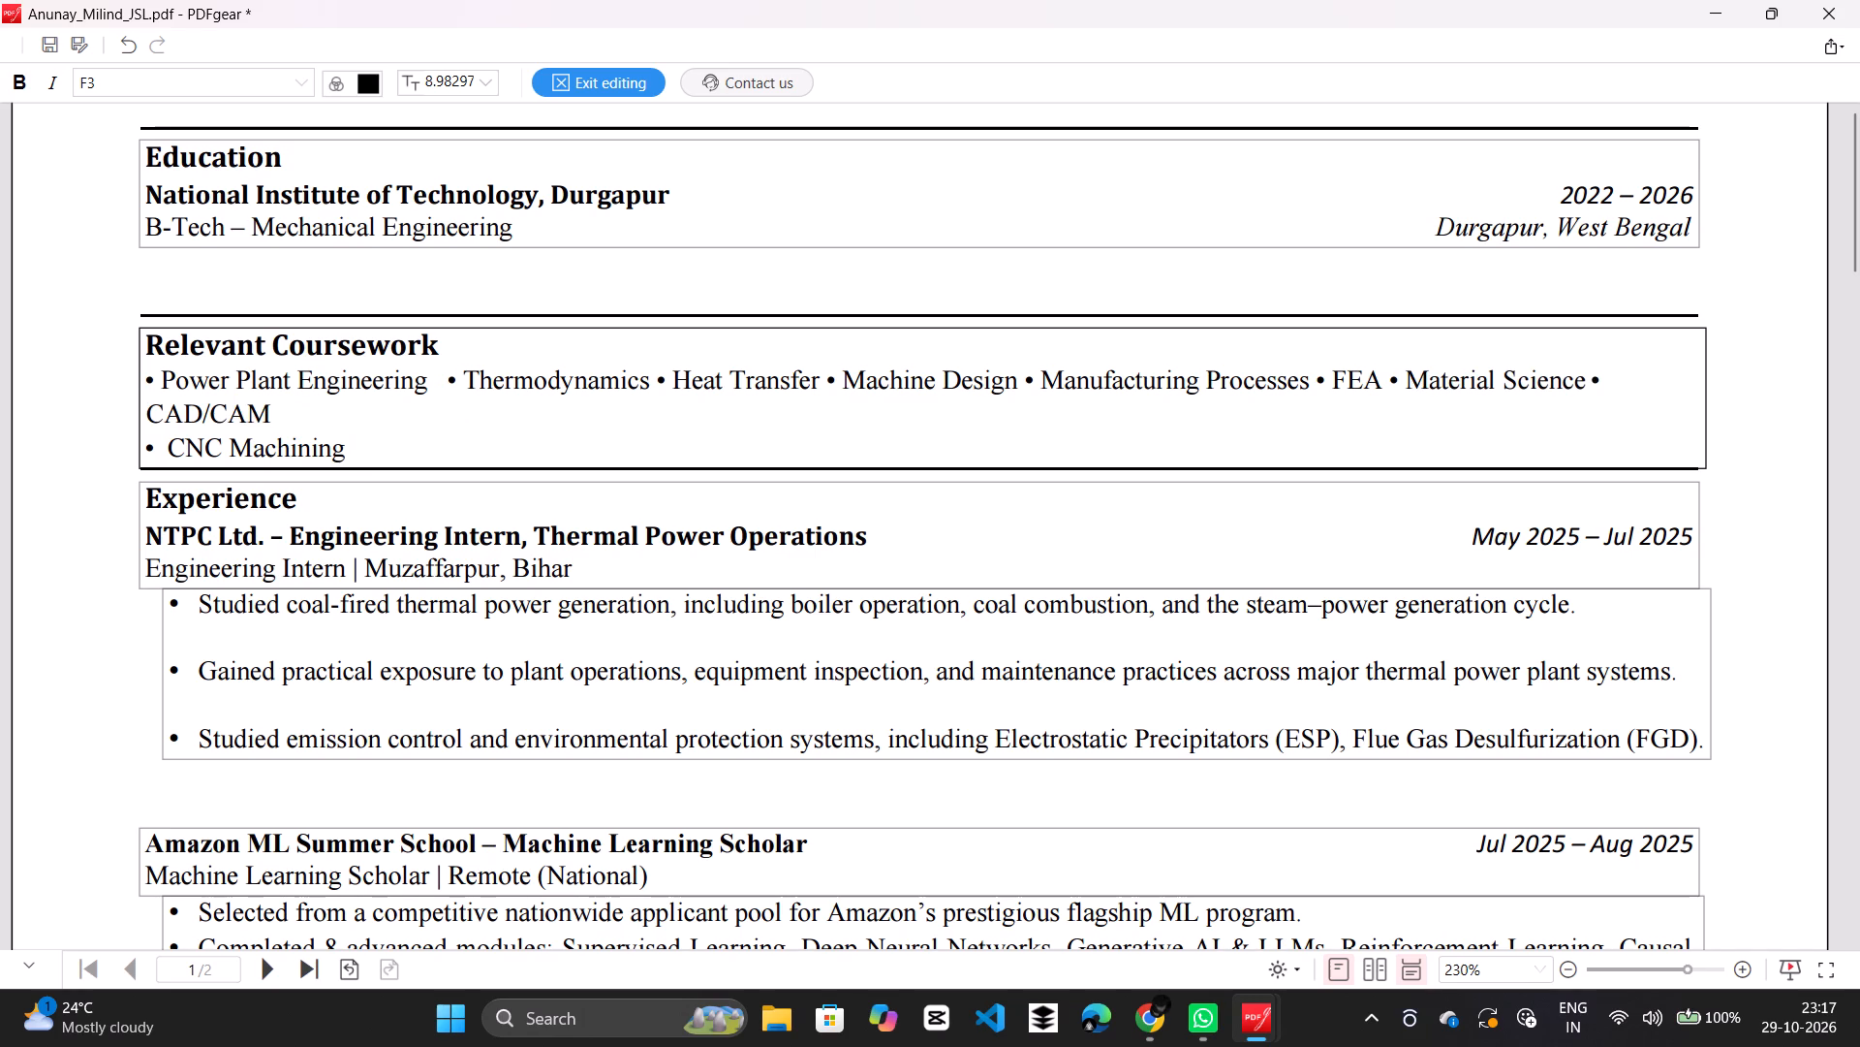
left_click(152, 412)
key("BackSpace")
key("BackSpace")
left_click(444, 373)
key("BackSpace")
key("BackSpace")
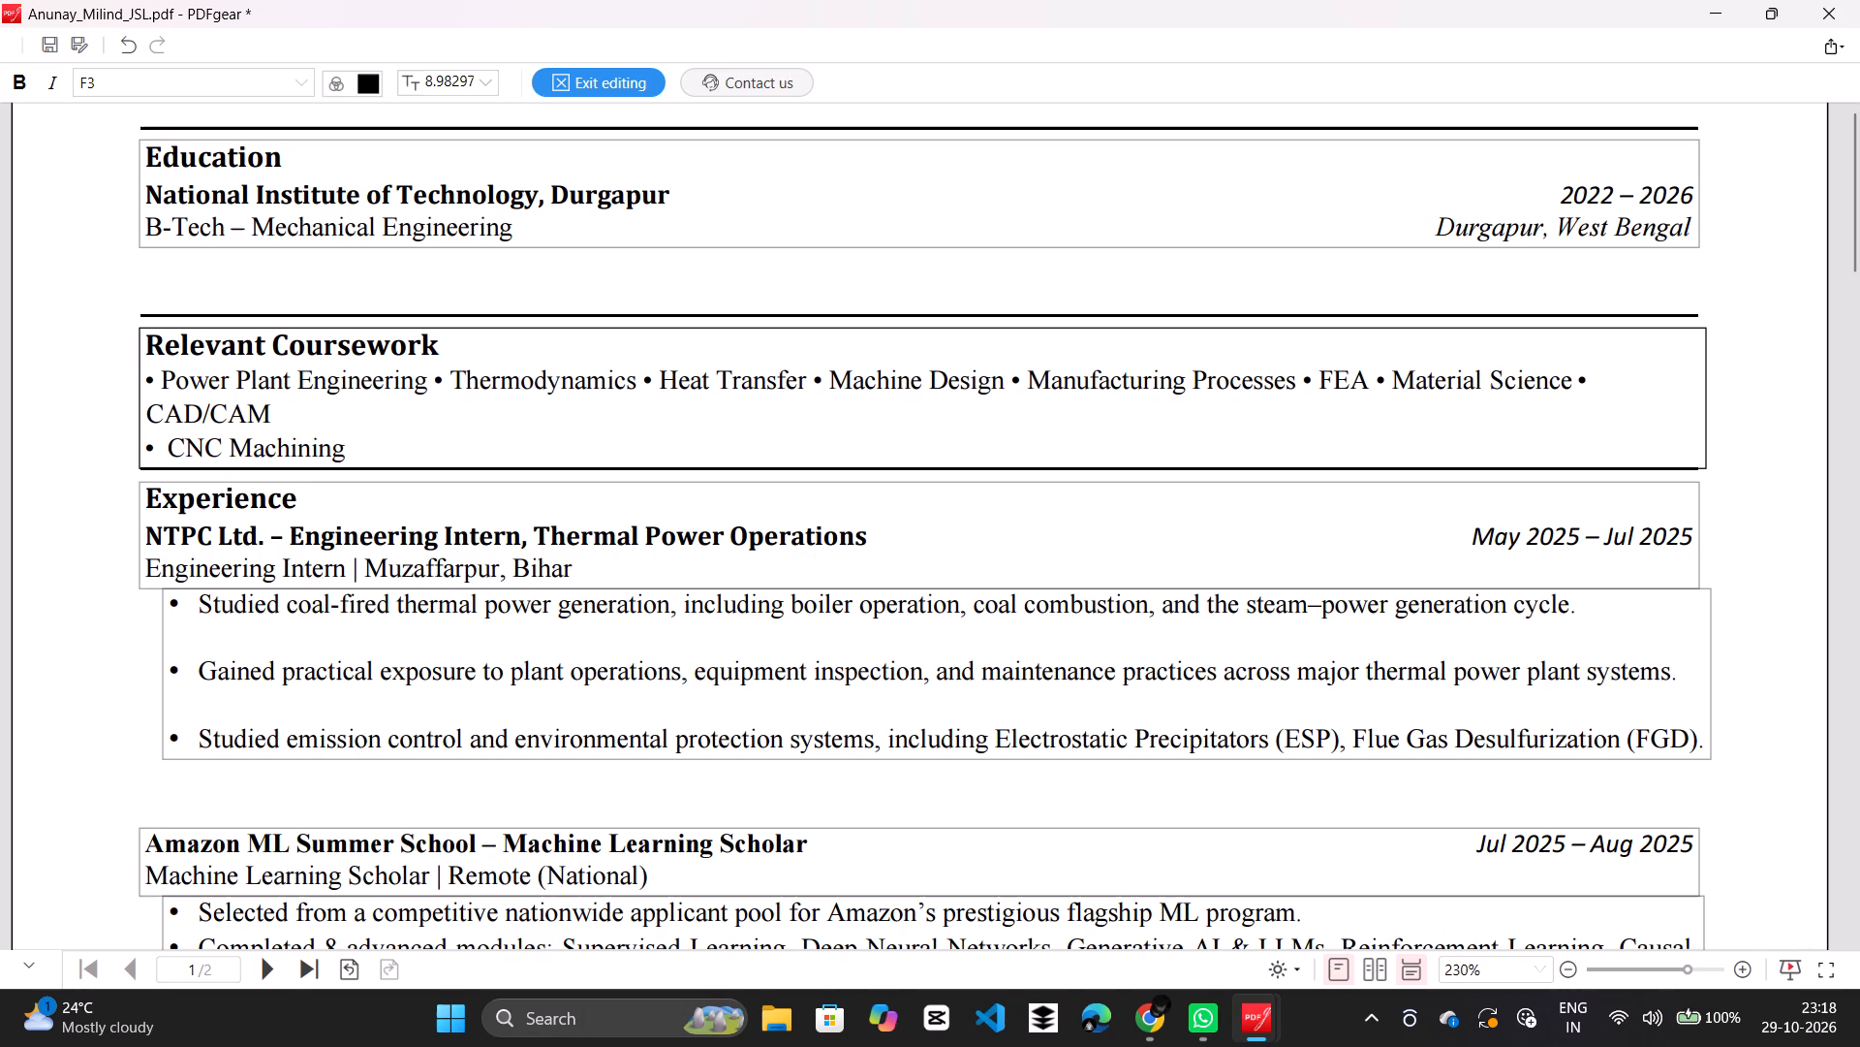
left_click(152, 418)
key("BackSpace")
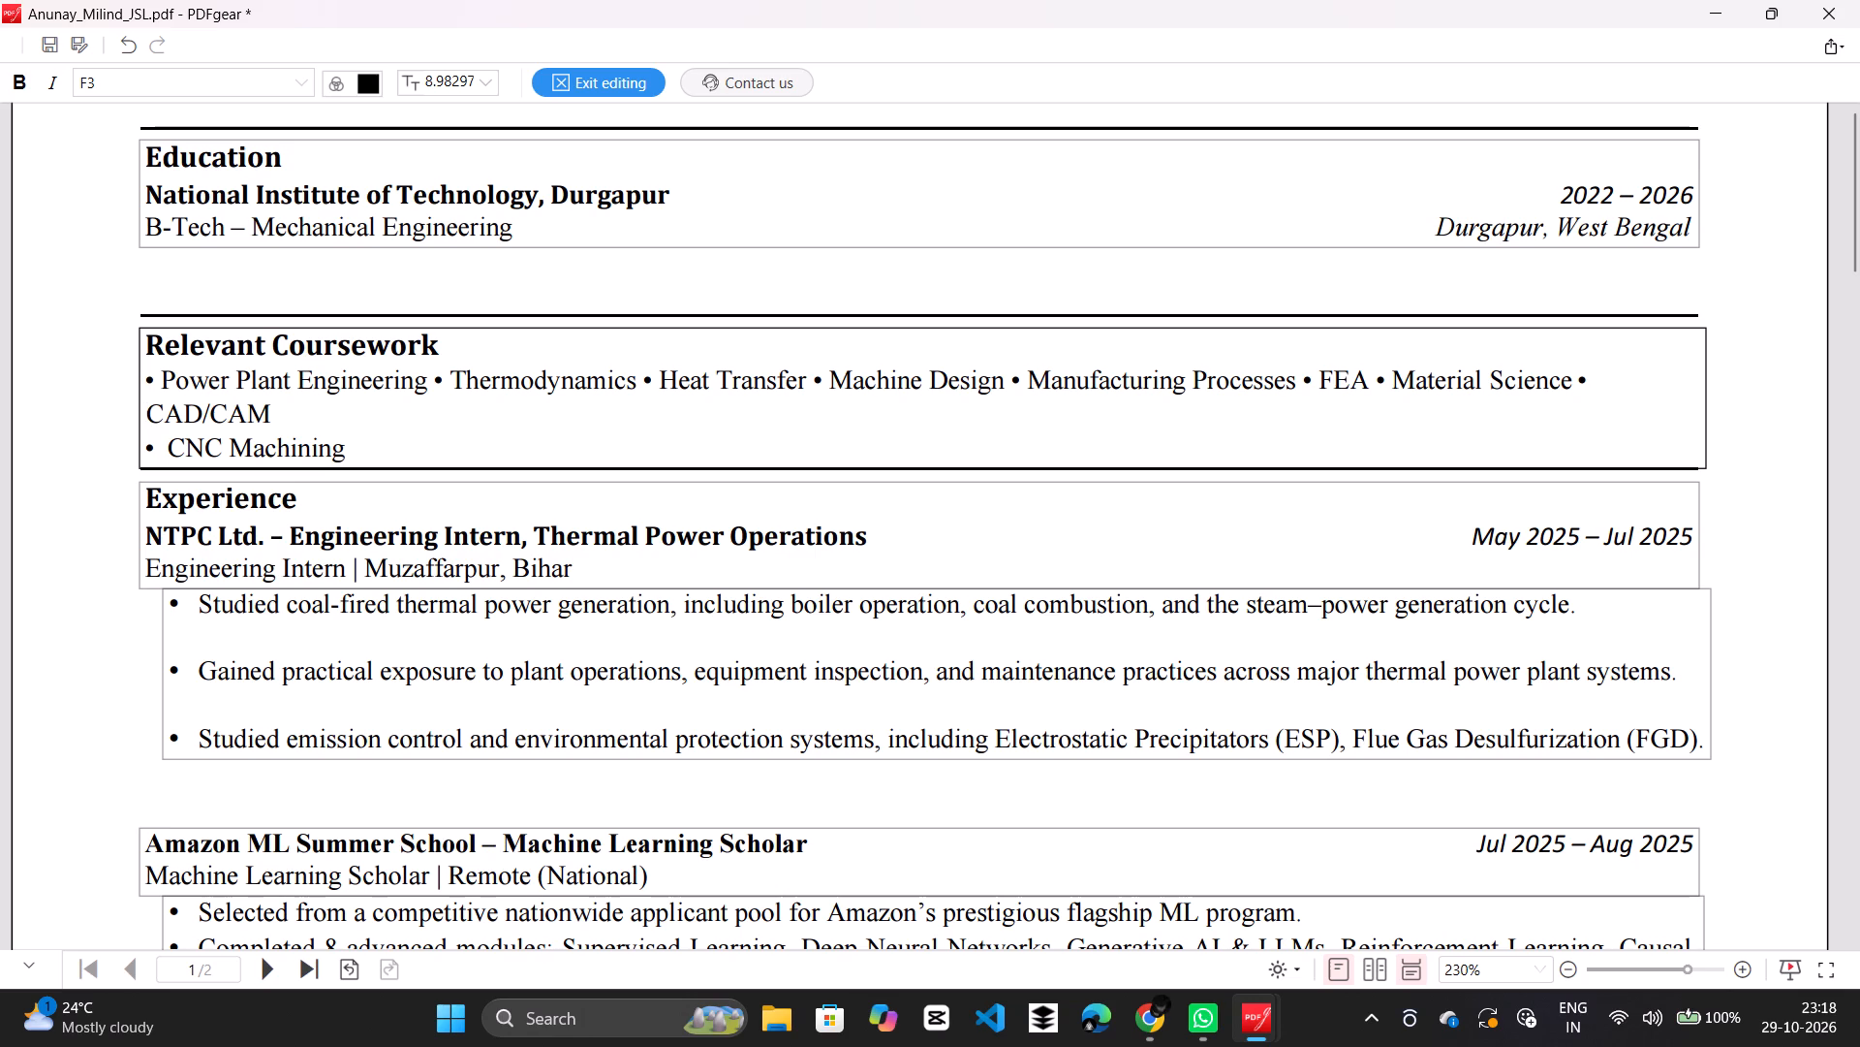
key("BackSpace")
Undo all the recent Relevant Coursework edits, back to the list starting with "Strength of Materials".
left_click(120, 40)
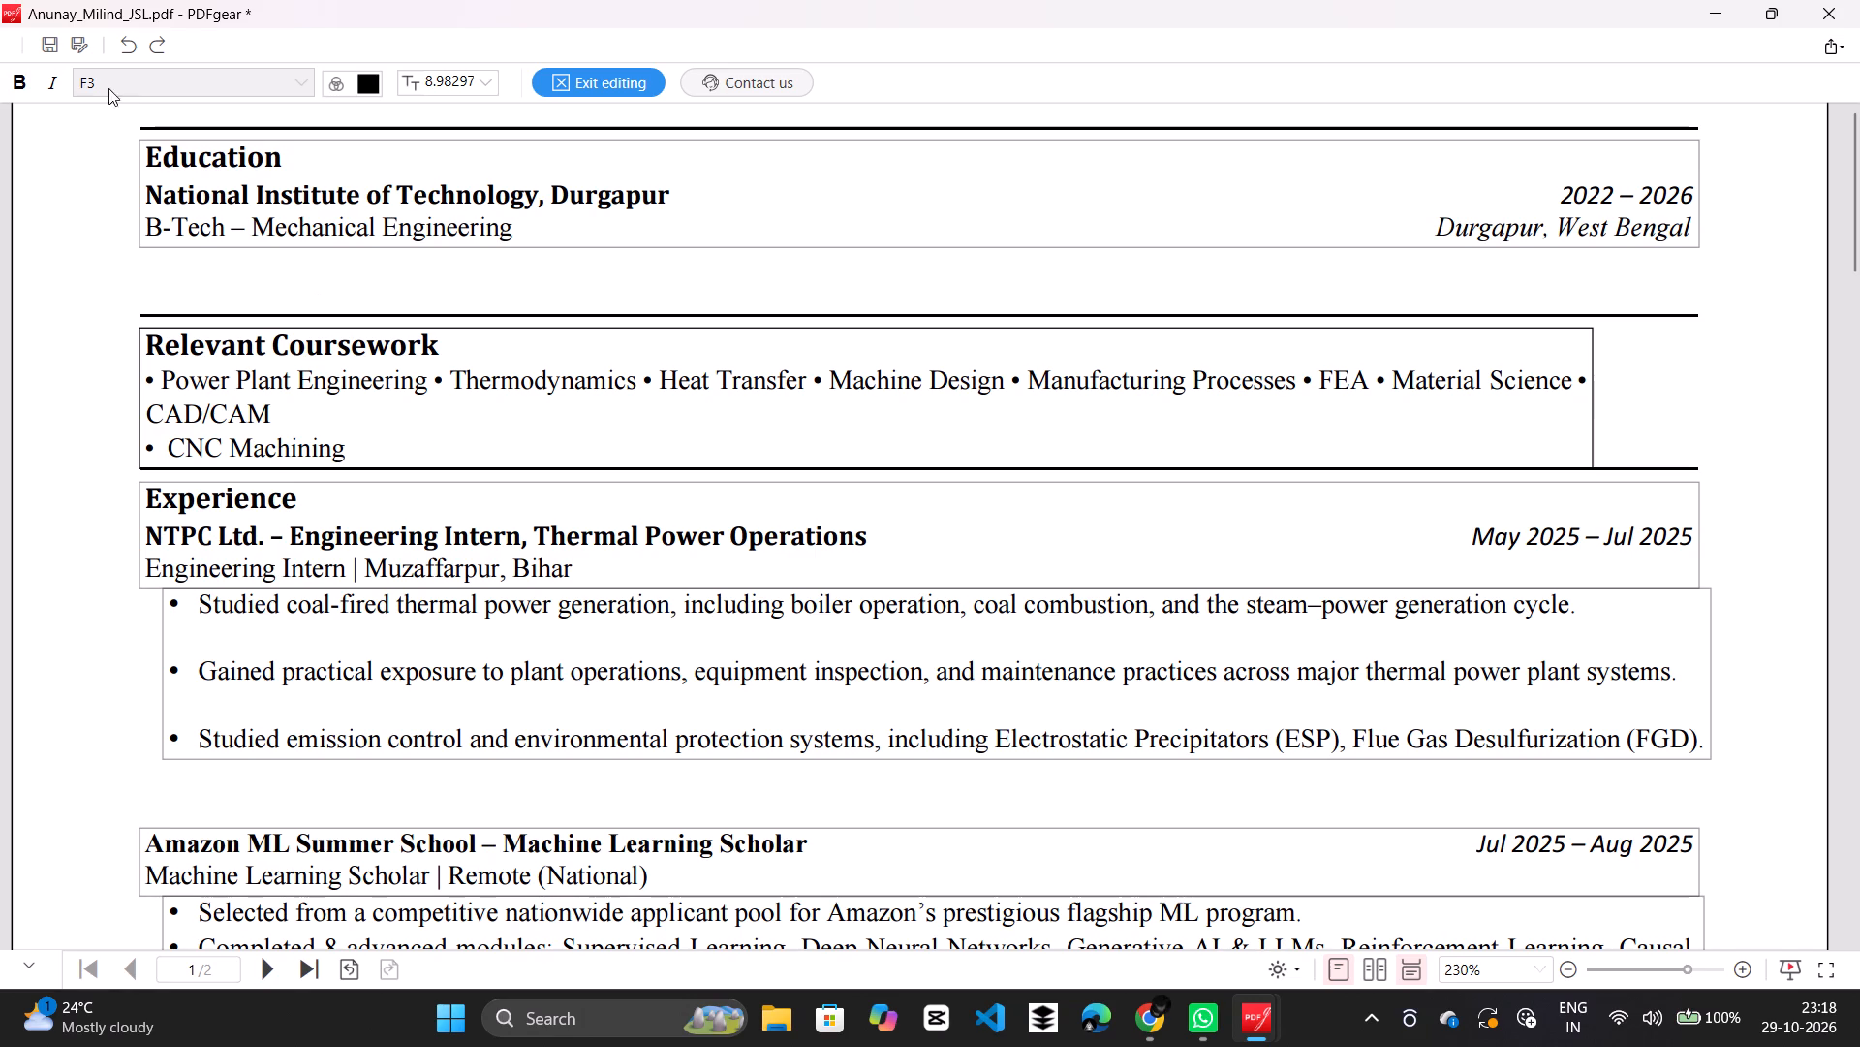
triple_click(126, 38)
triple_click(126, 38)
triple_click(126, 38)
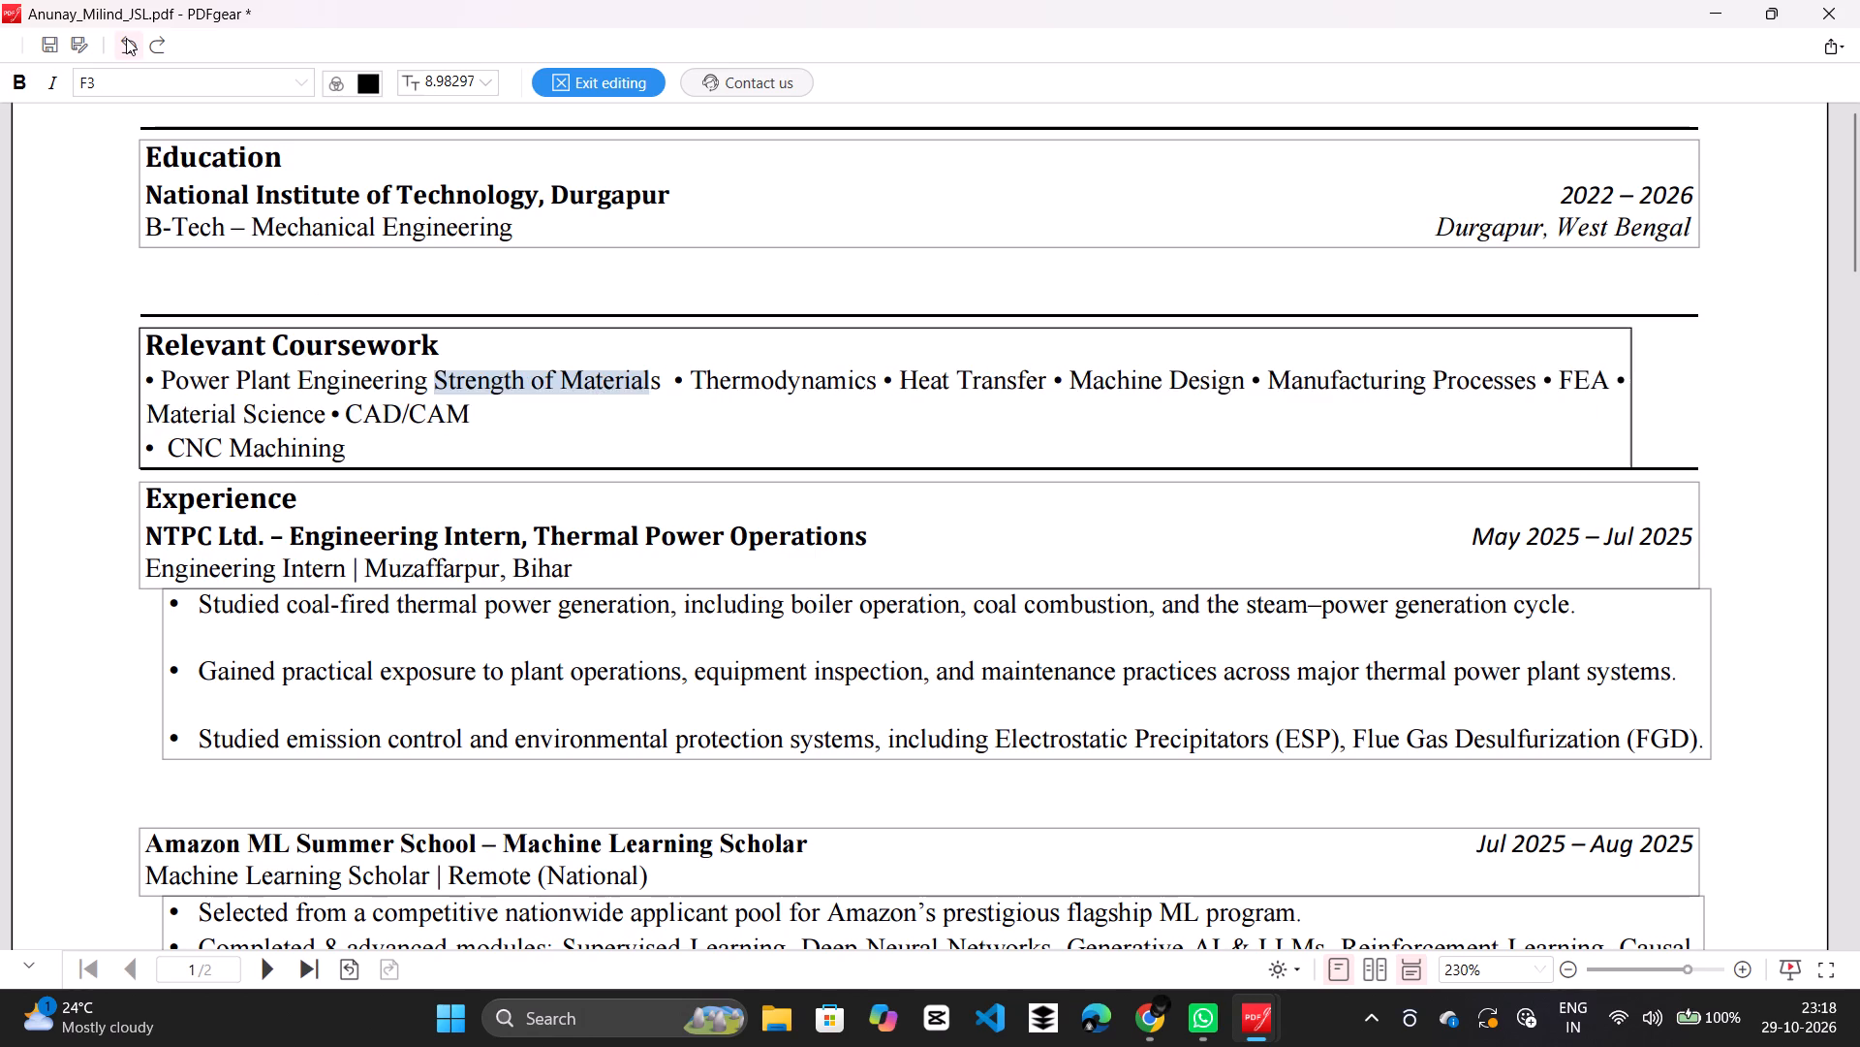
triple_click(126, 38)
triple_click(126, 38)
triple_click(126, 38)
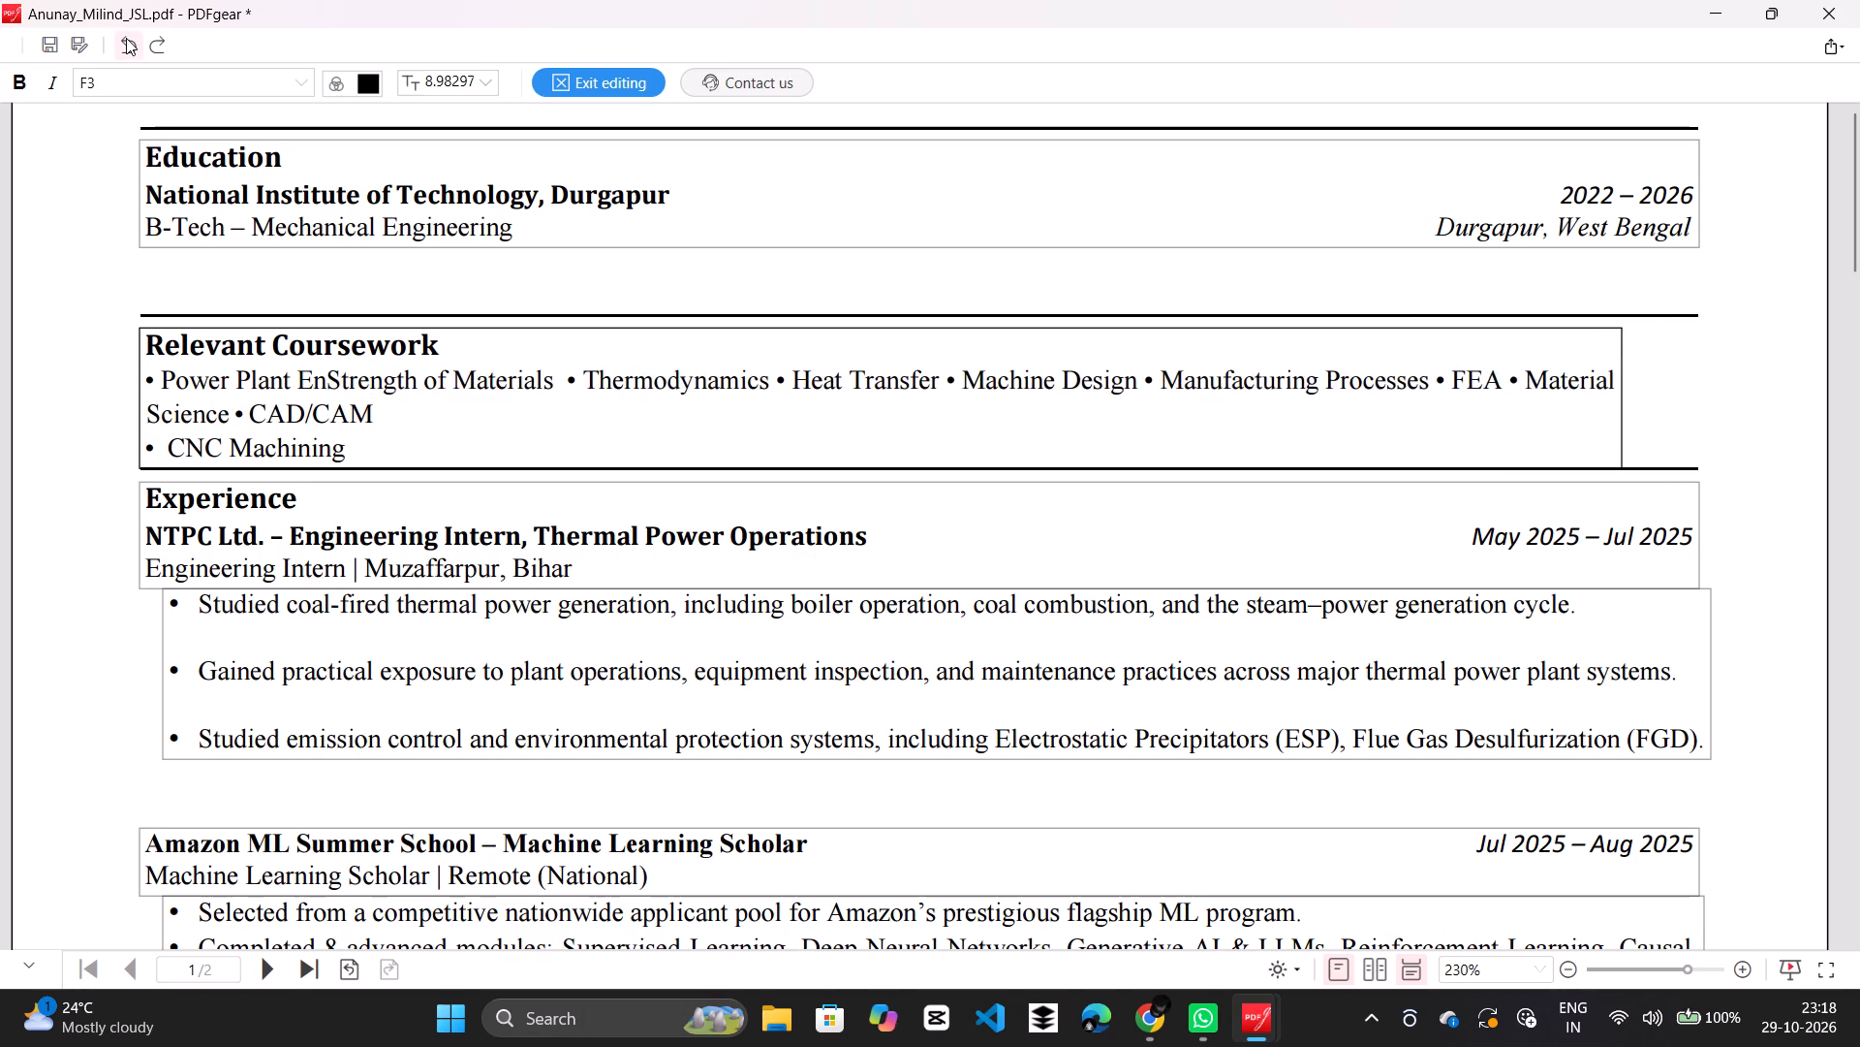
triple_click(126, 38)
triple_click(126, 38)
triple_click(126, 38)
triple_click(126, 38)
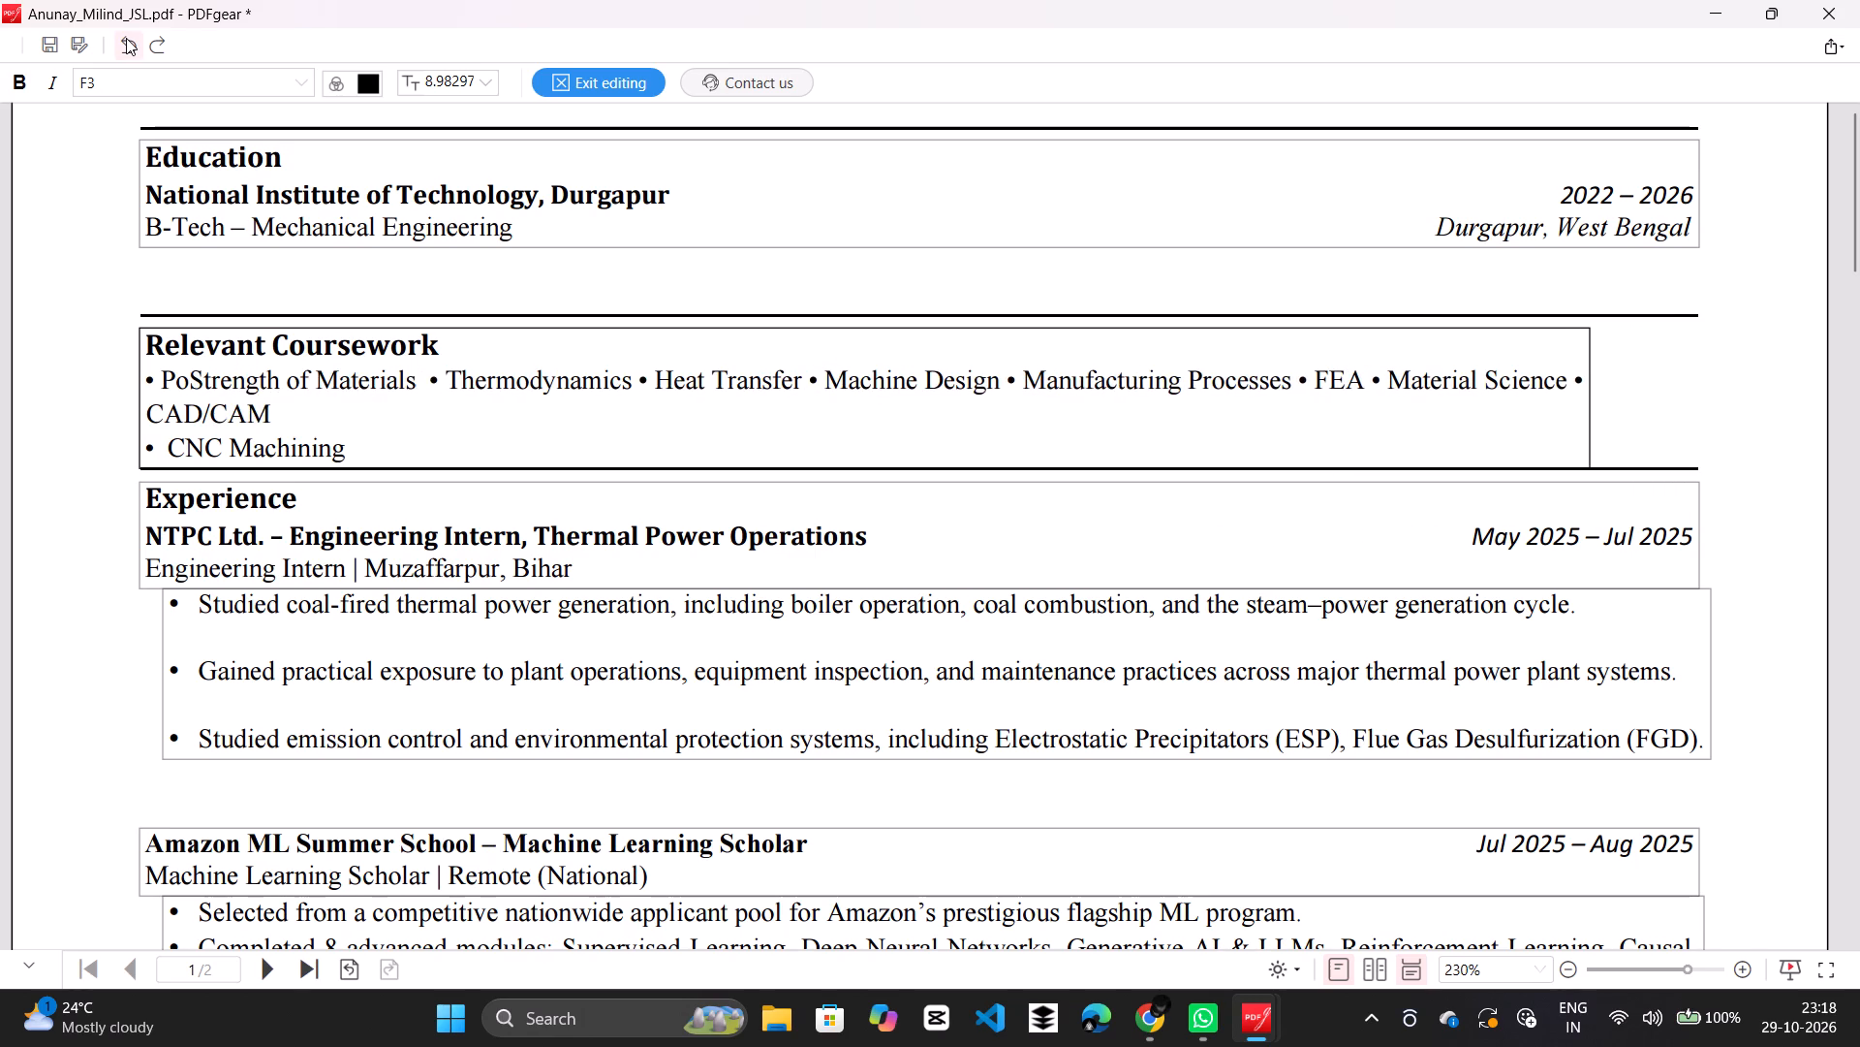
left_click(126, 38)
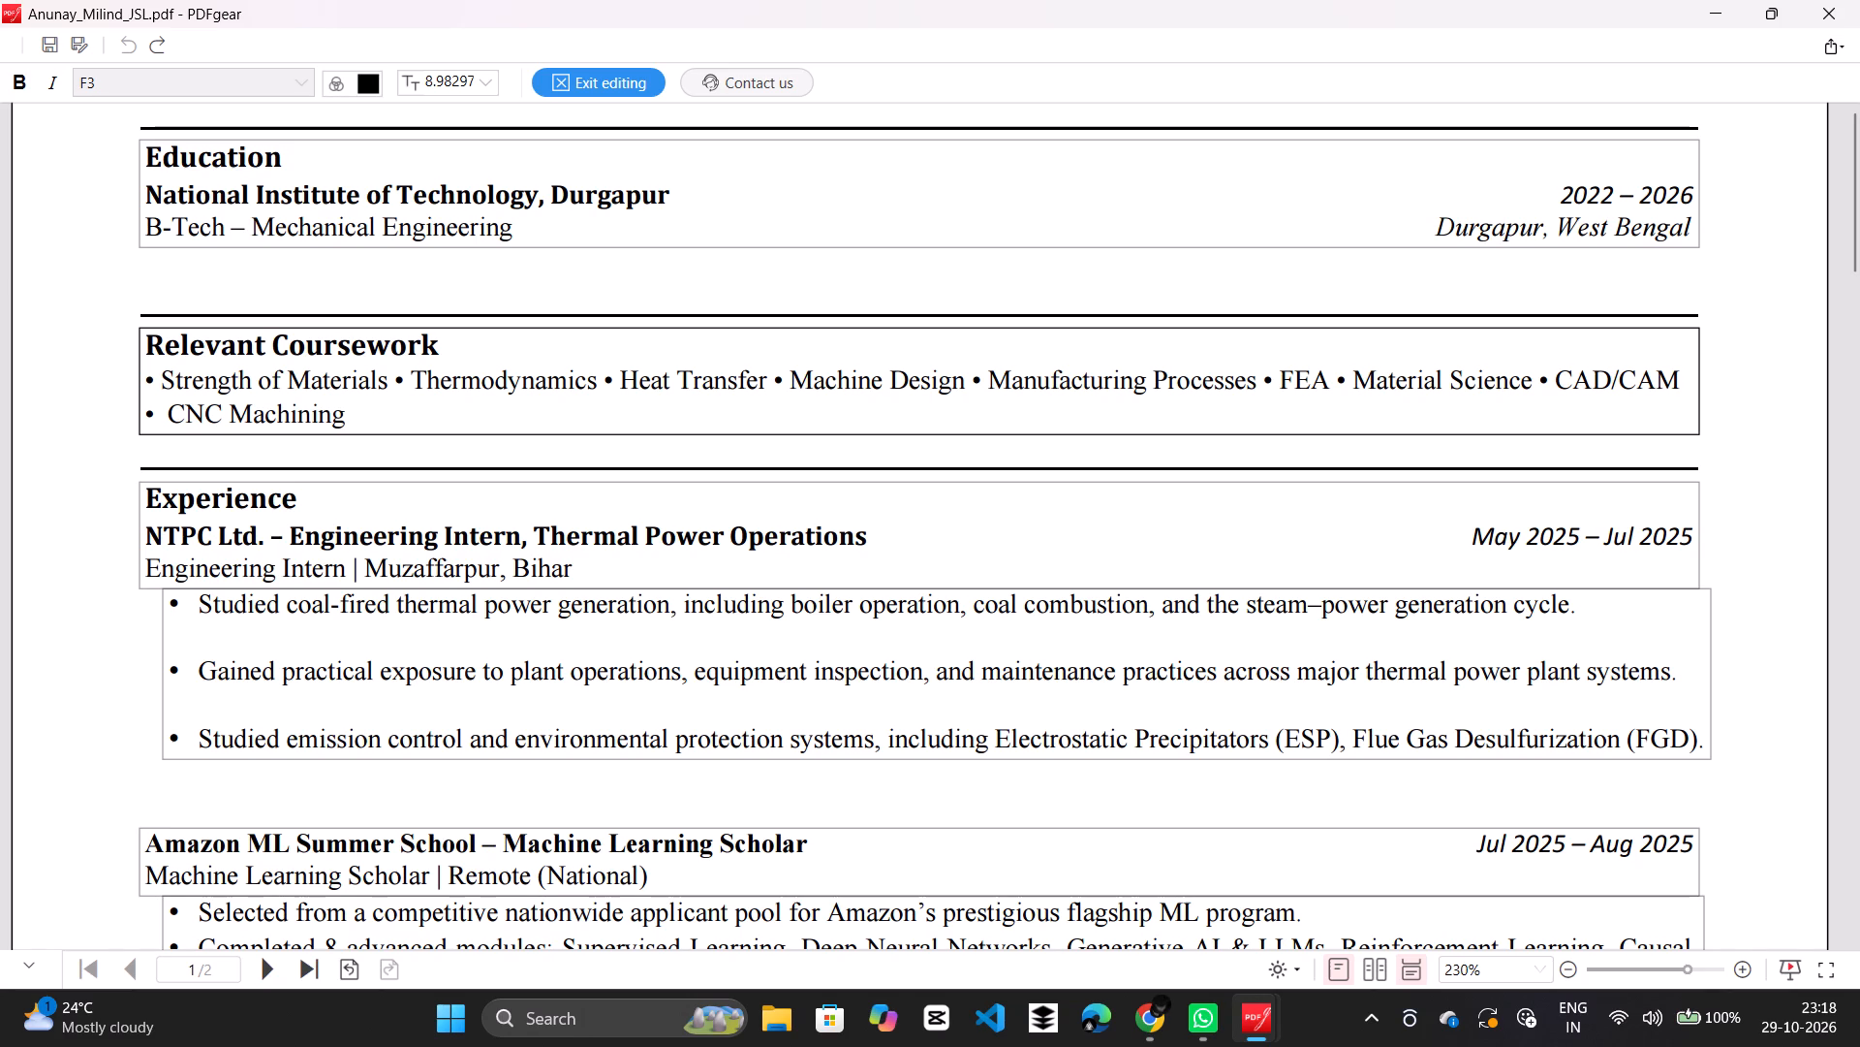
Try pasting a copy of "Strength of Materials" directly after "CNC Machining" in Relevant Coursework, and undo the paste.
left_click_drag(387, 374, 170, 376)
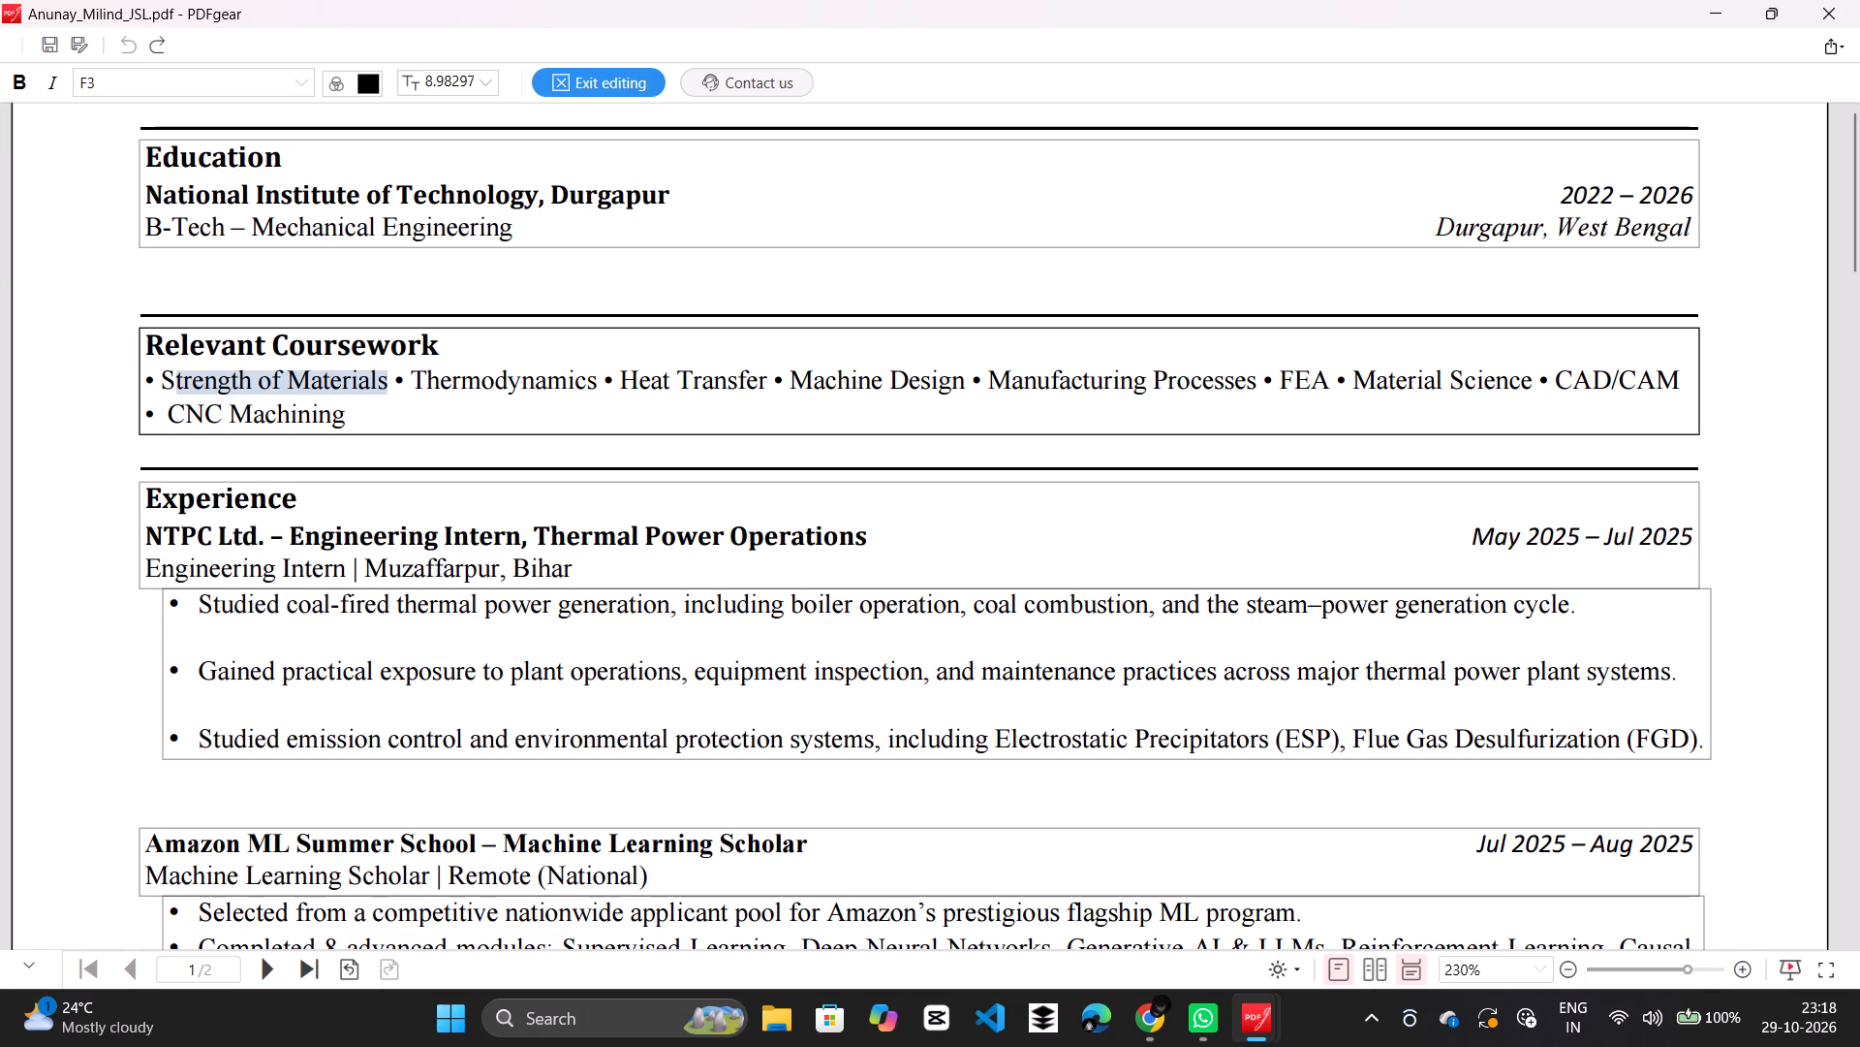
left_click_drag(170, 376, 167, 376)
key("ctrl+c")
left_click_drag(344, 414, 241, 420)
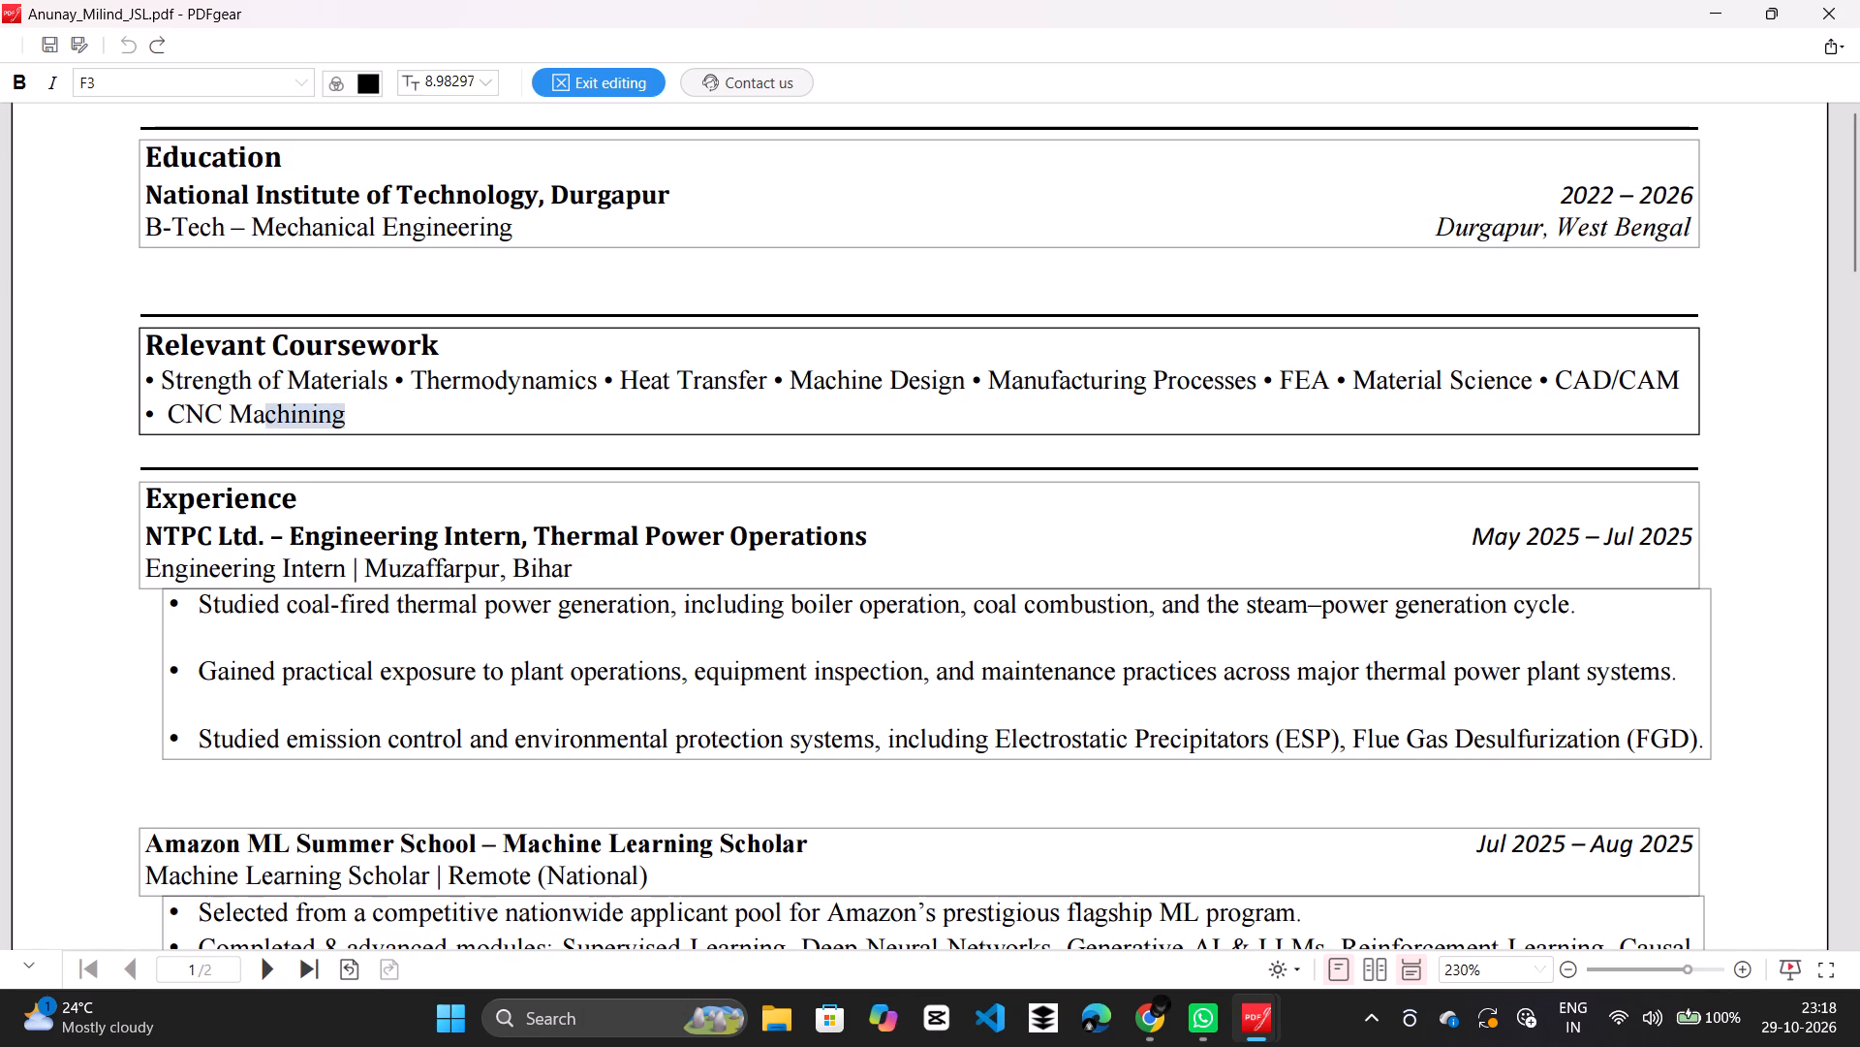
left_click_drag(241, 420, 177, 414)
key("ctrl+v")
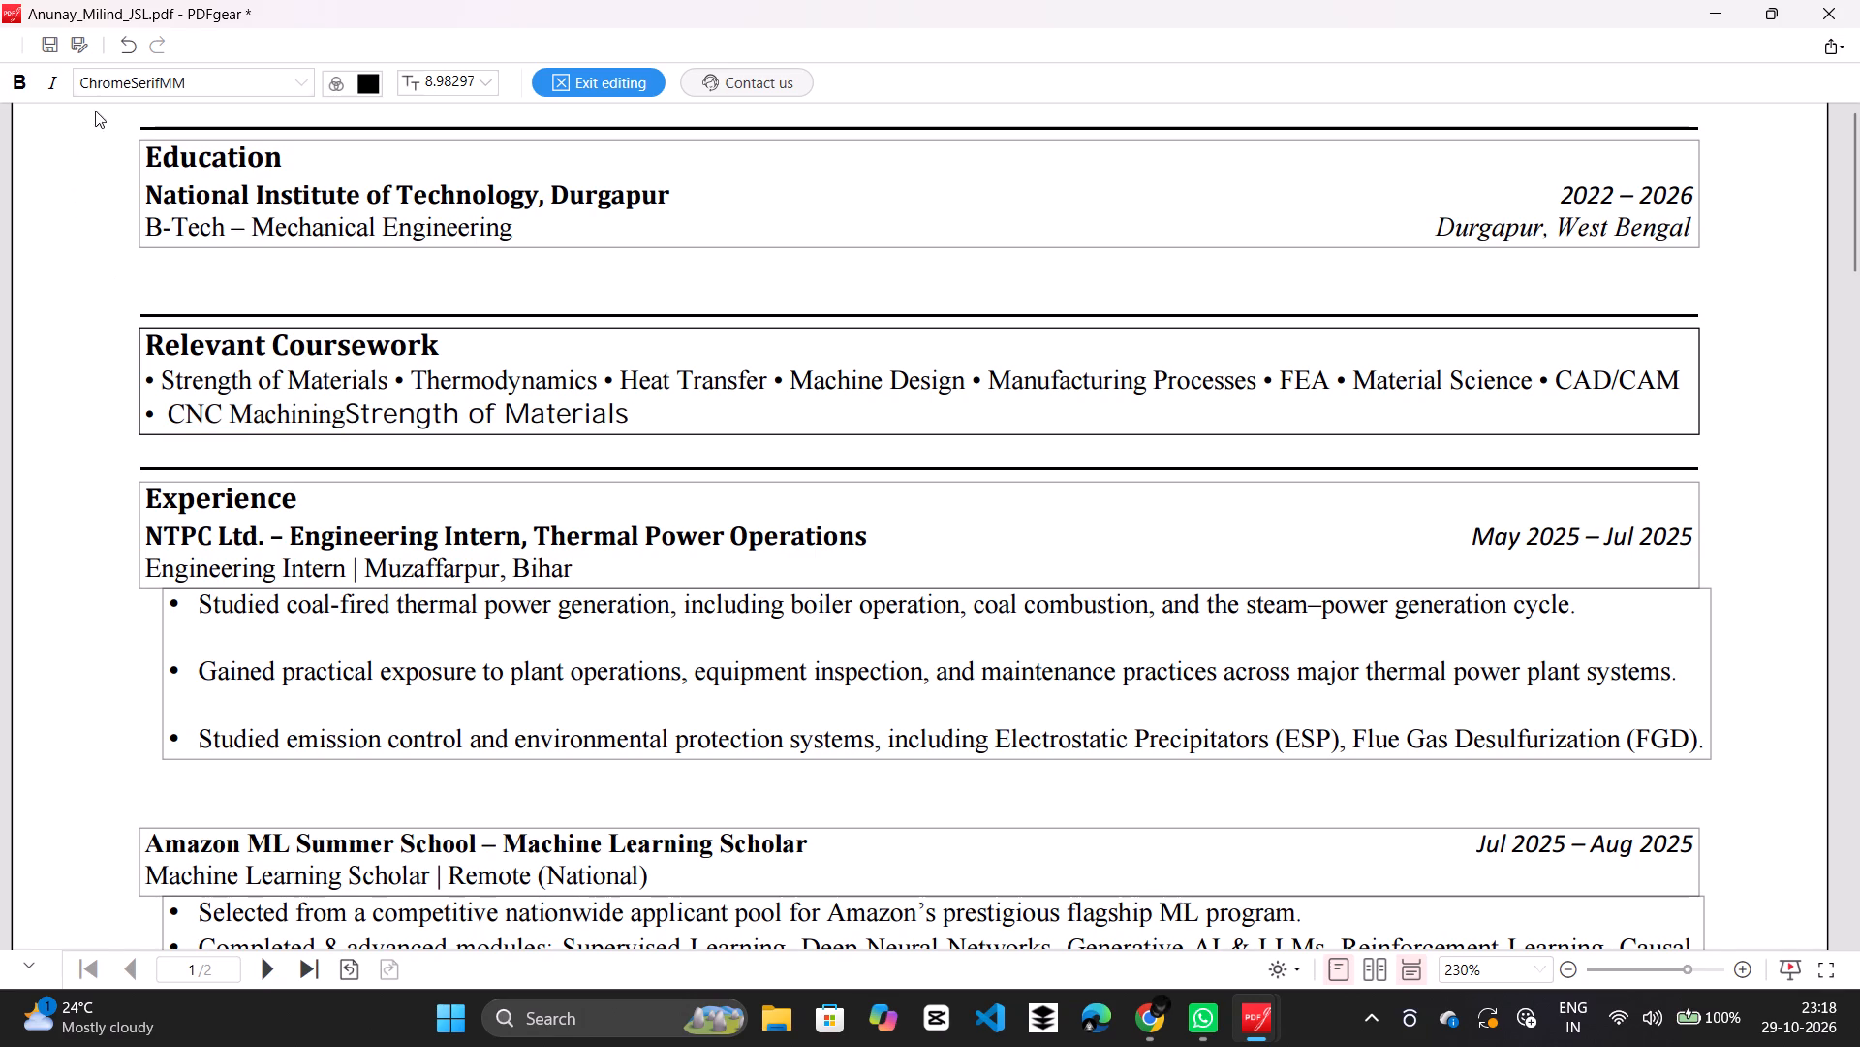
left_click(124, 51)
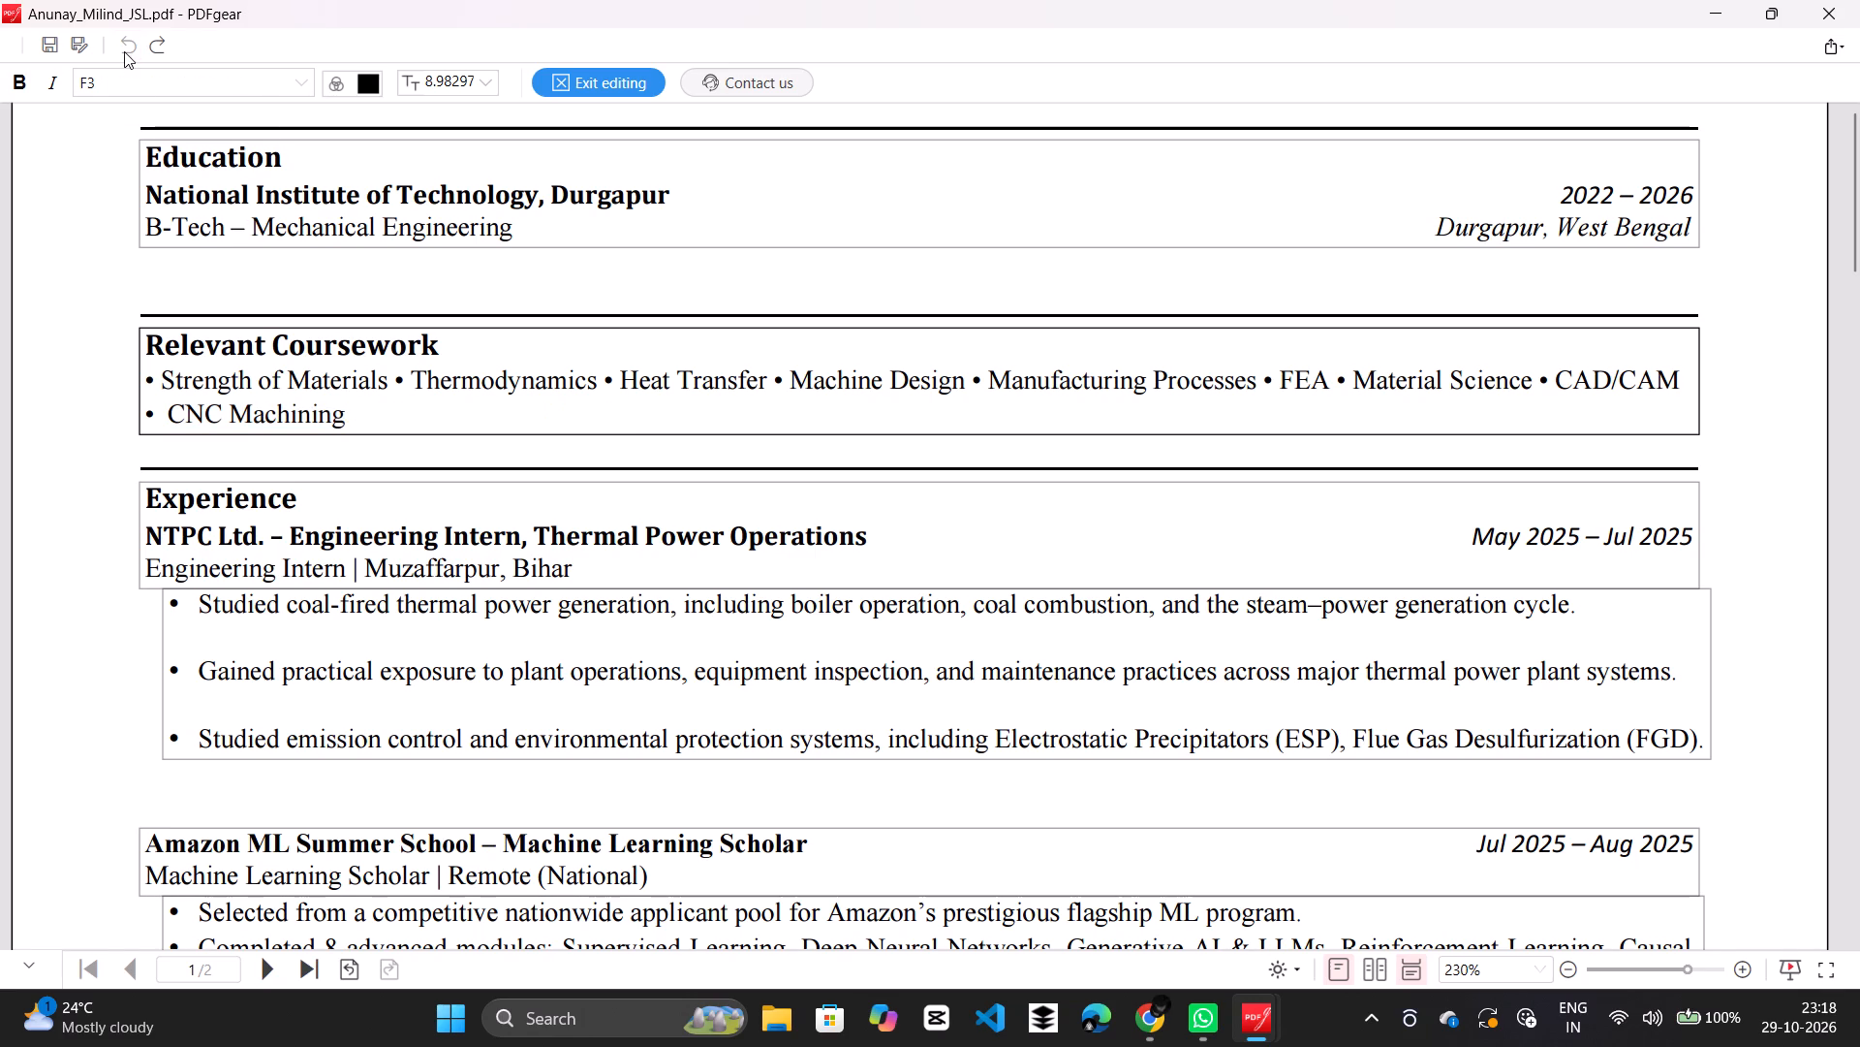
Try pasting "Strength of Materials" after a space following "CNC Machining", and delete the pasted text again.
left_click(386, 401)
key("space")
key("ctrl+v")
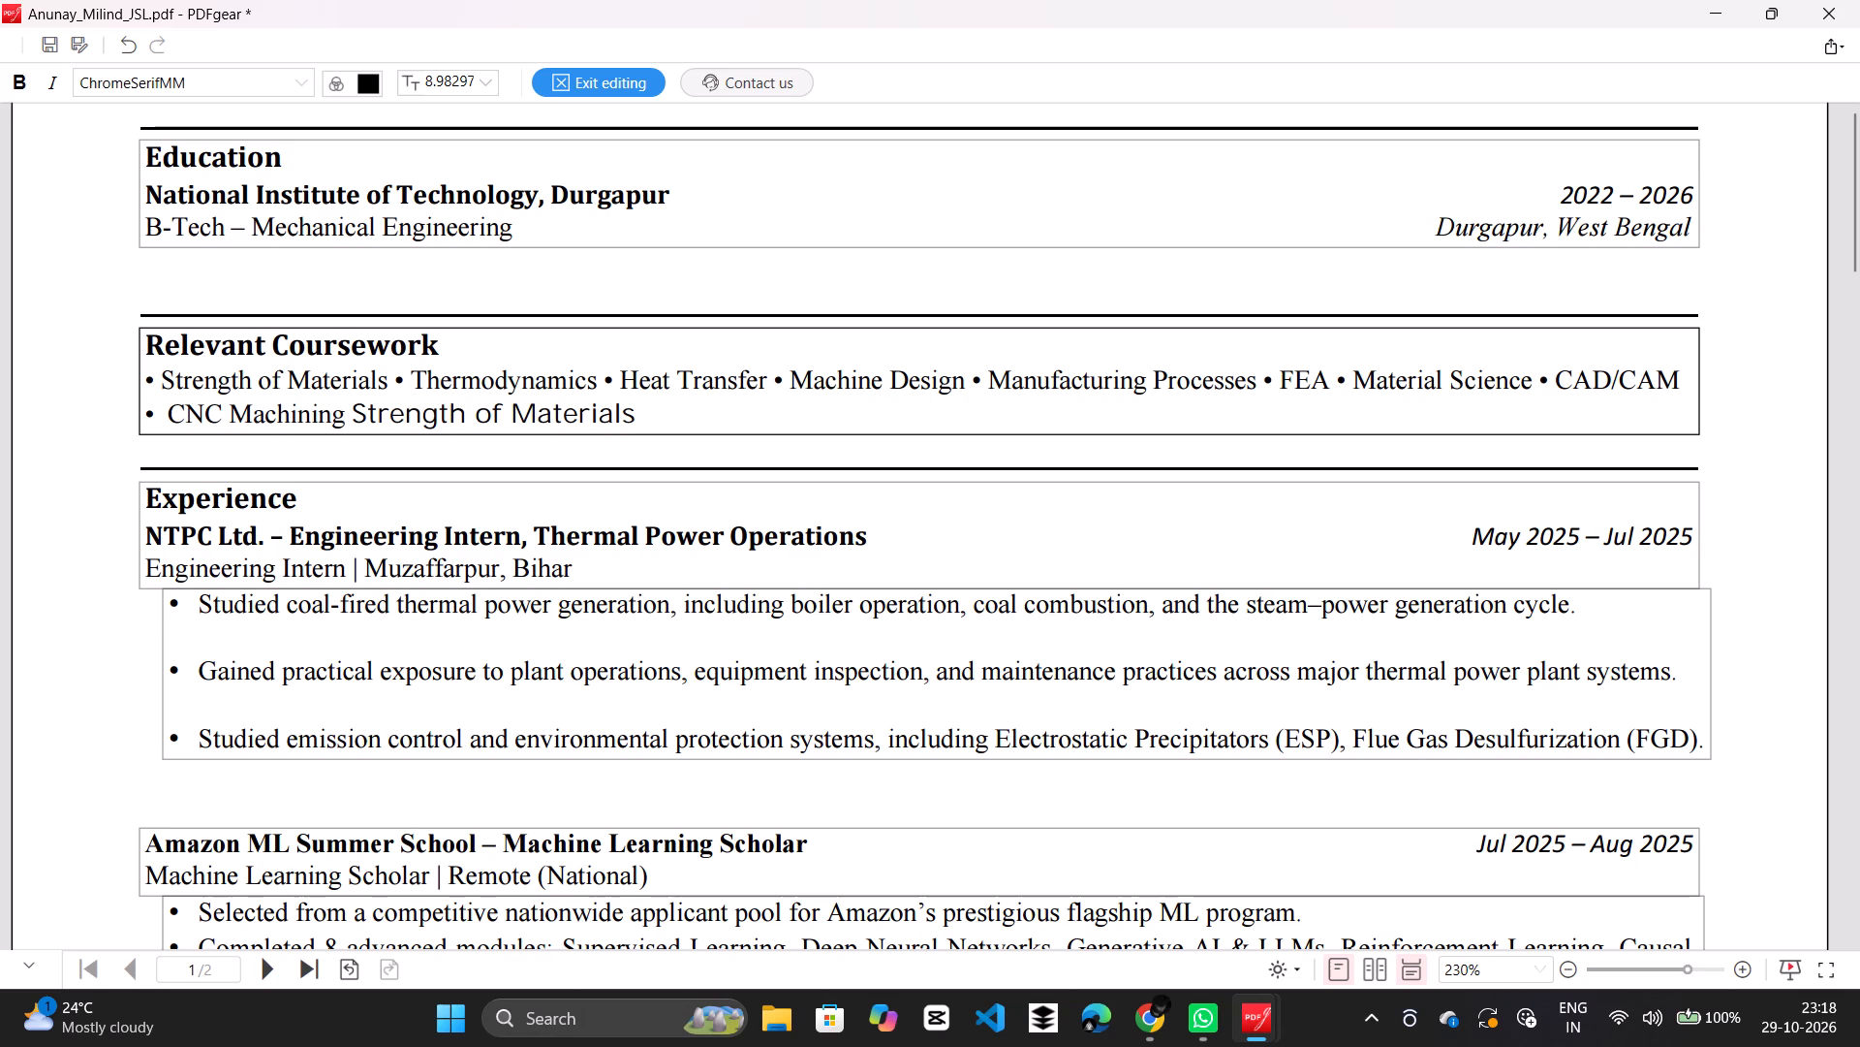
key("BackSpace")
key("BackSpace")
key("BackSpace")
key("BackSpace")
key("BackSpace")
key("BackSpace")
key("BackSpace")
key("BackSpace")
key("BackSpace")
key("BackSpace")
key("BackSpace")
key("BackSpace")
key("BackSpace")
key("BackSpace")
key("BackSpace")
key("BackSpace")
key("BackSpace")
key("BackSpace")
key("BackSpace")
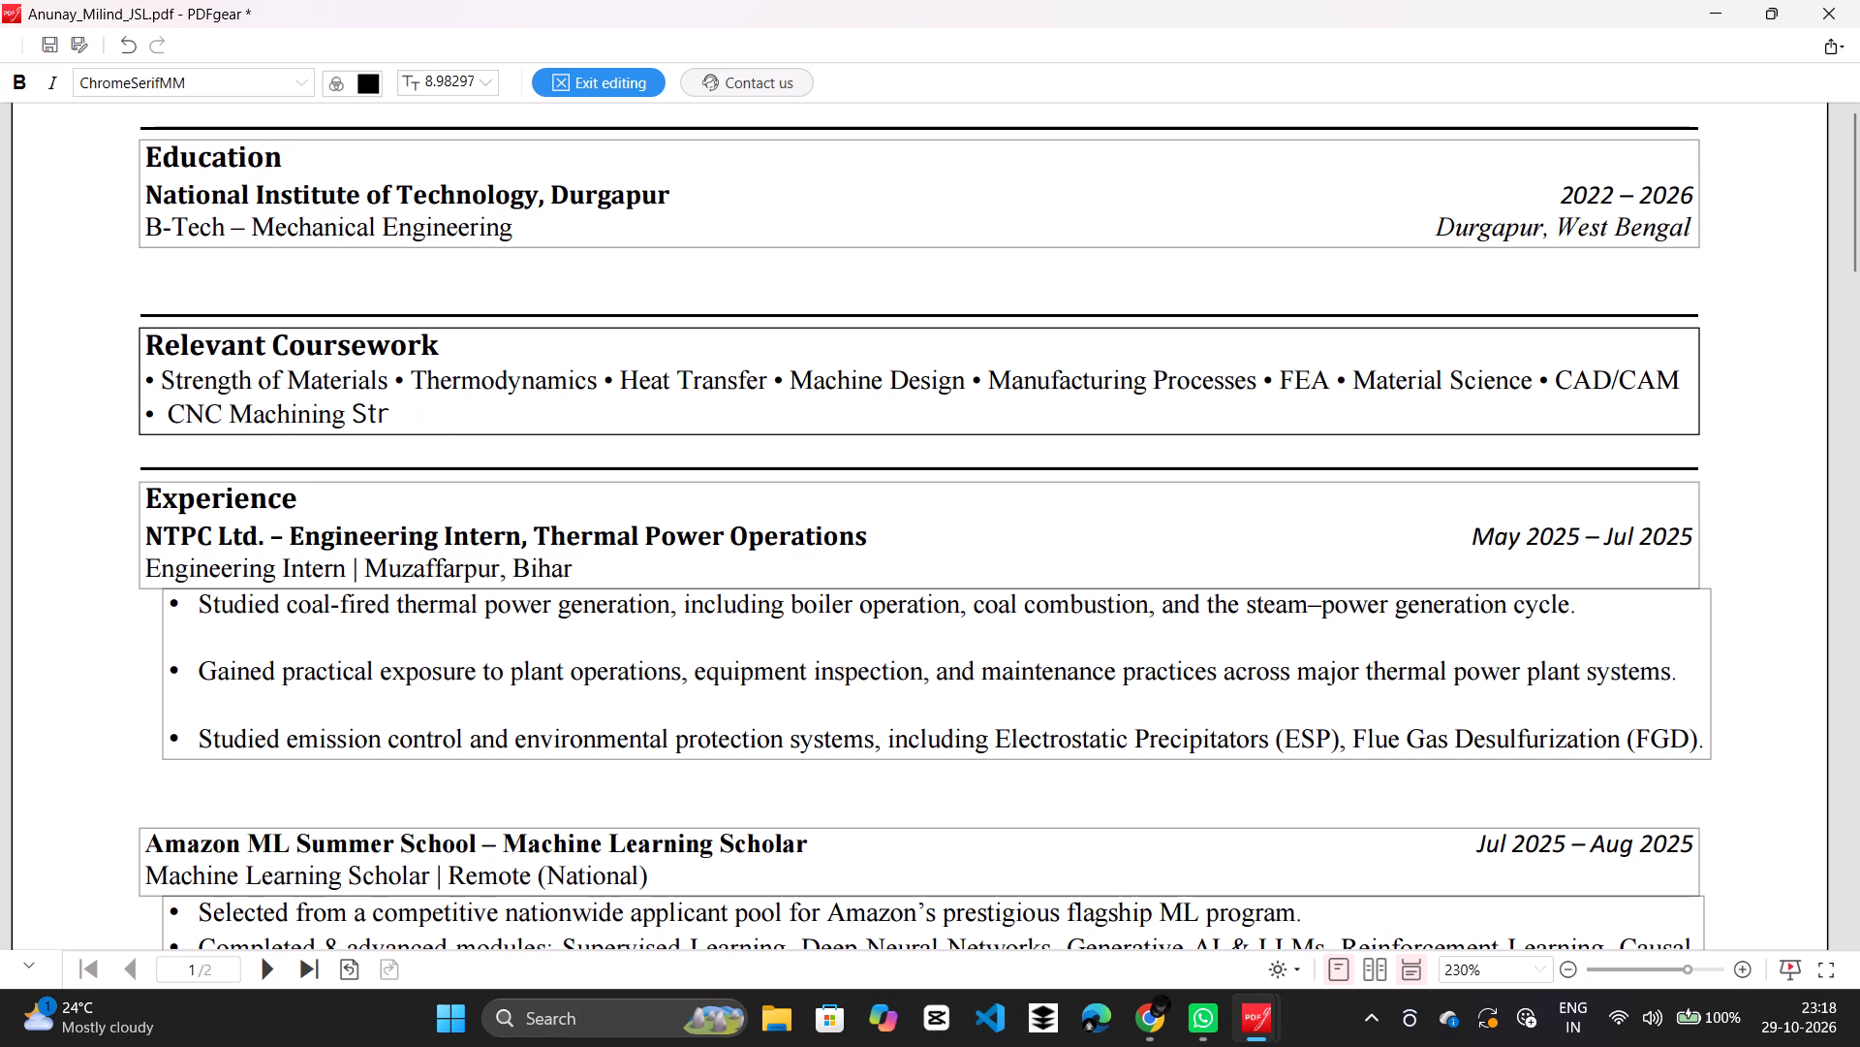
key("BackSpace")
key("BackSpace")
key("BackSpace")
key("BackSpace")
Add "Strength of Materials" after "CNC Machining" on the second line of Relevant Coursework.
key("space")
key("shift+s")
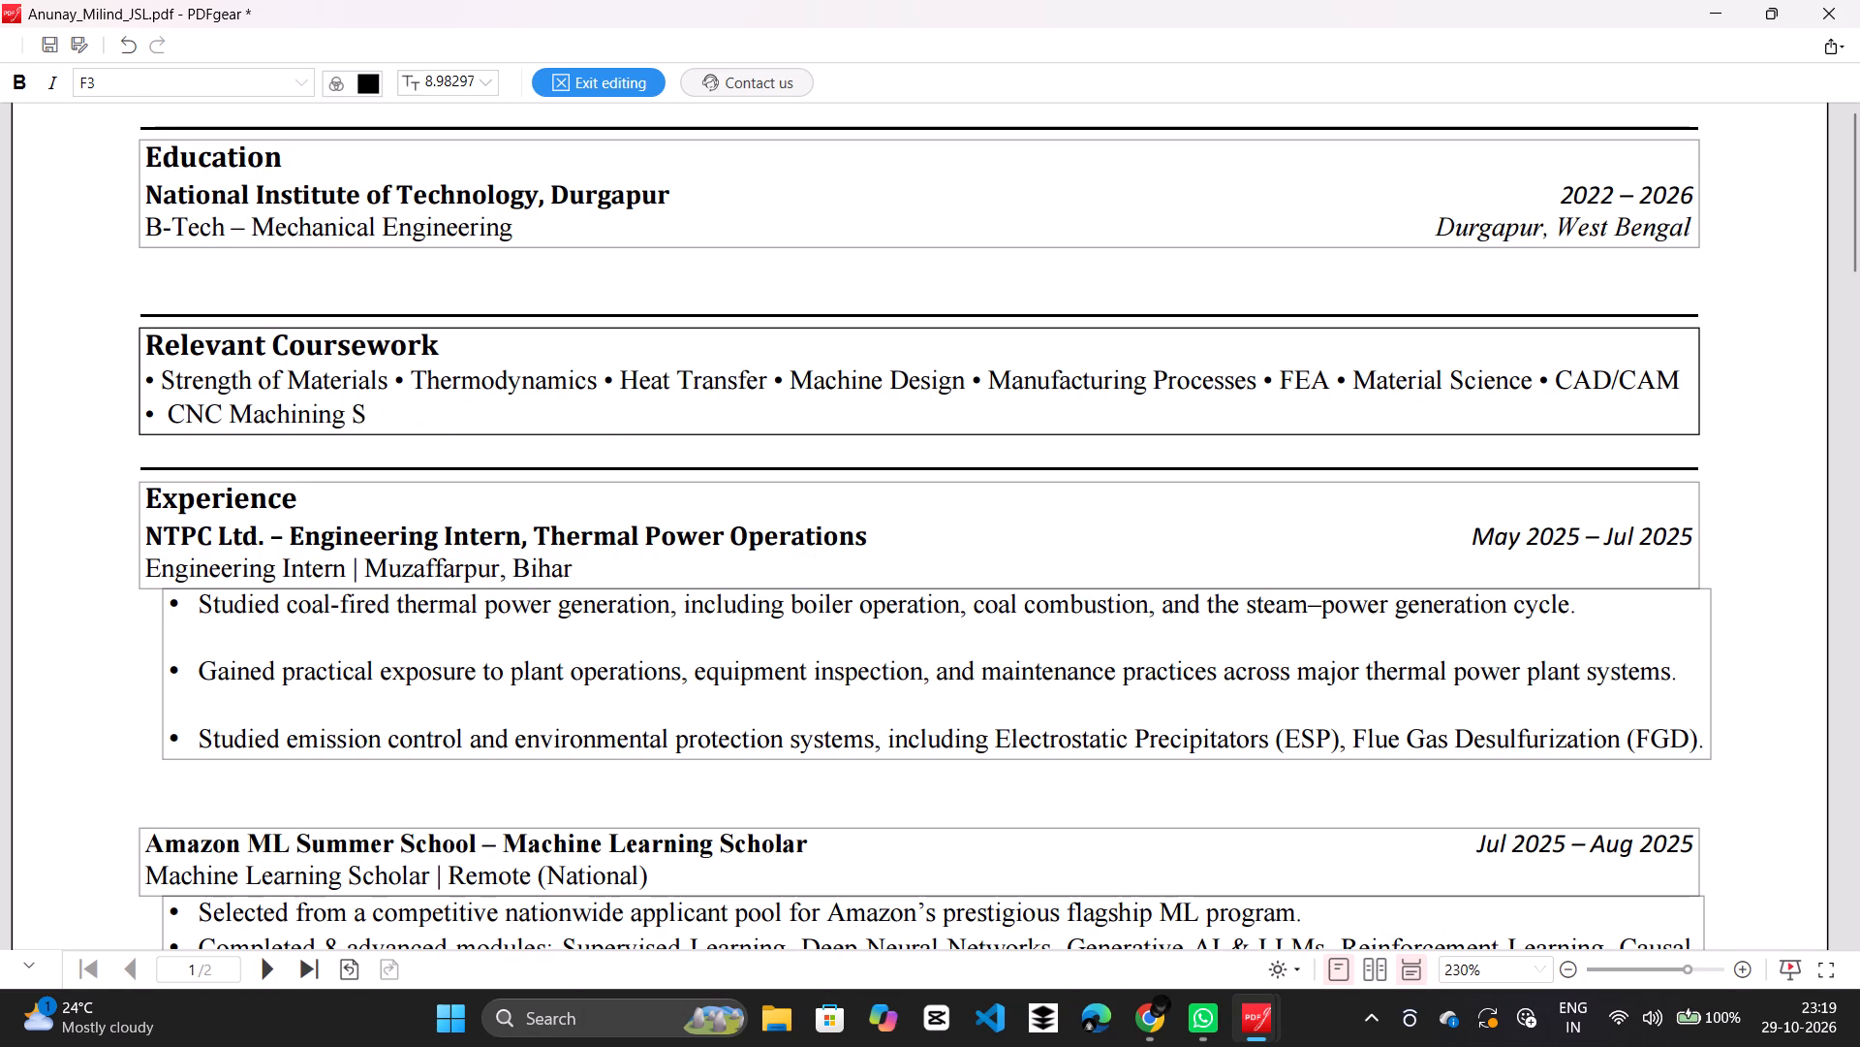
type("trength")
key("space")
type("of")
key("space")
type("Materials")
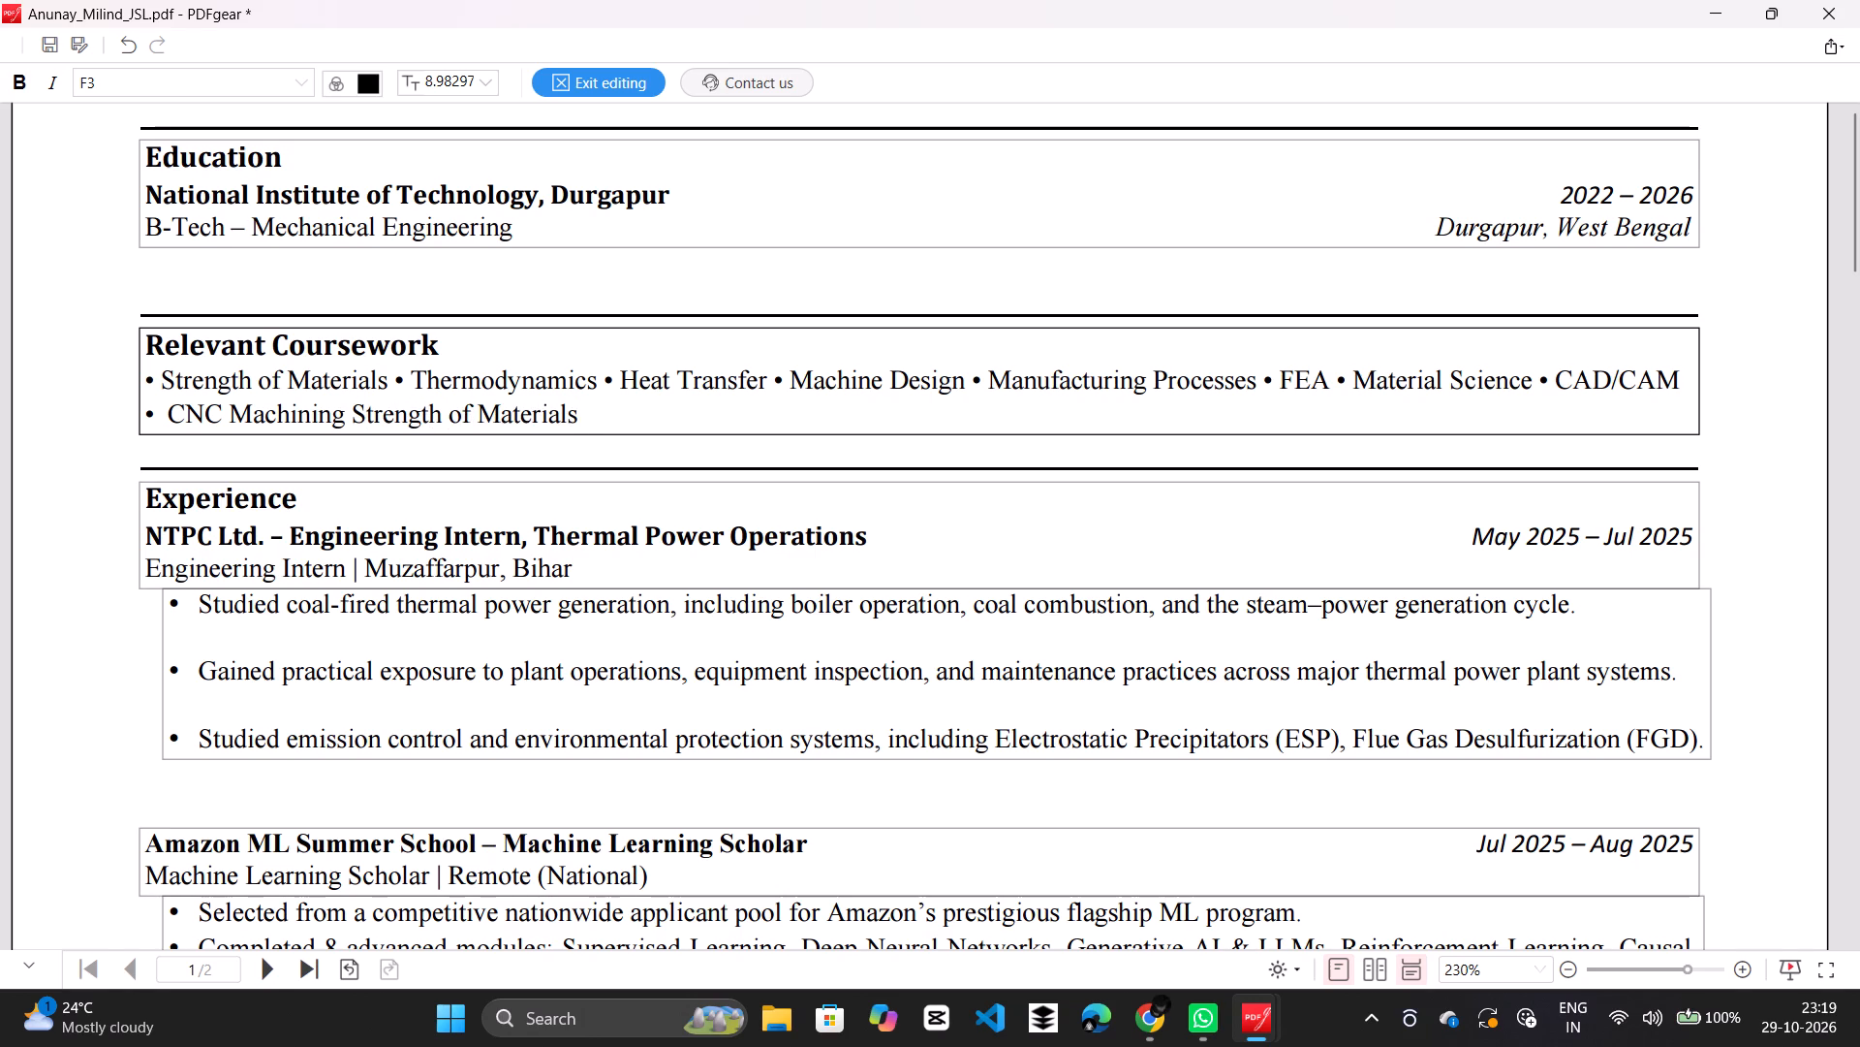
Replace the first Relevant Coursework entry, "Strength of Materials", with "Power-Plant Engineering".
left_click(389, 380)
key("BackSpace")
key("BackSpace")
key("BackSpace")
key("BackSpace")
key("BackSpace")
key("BackSpace")
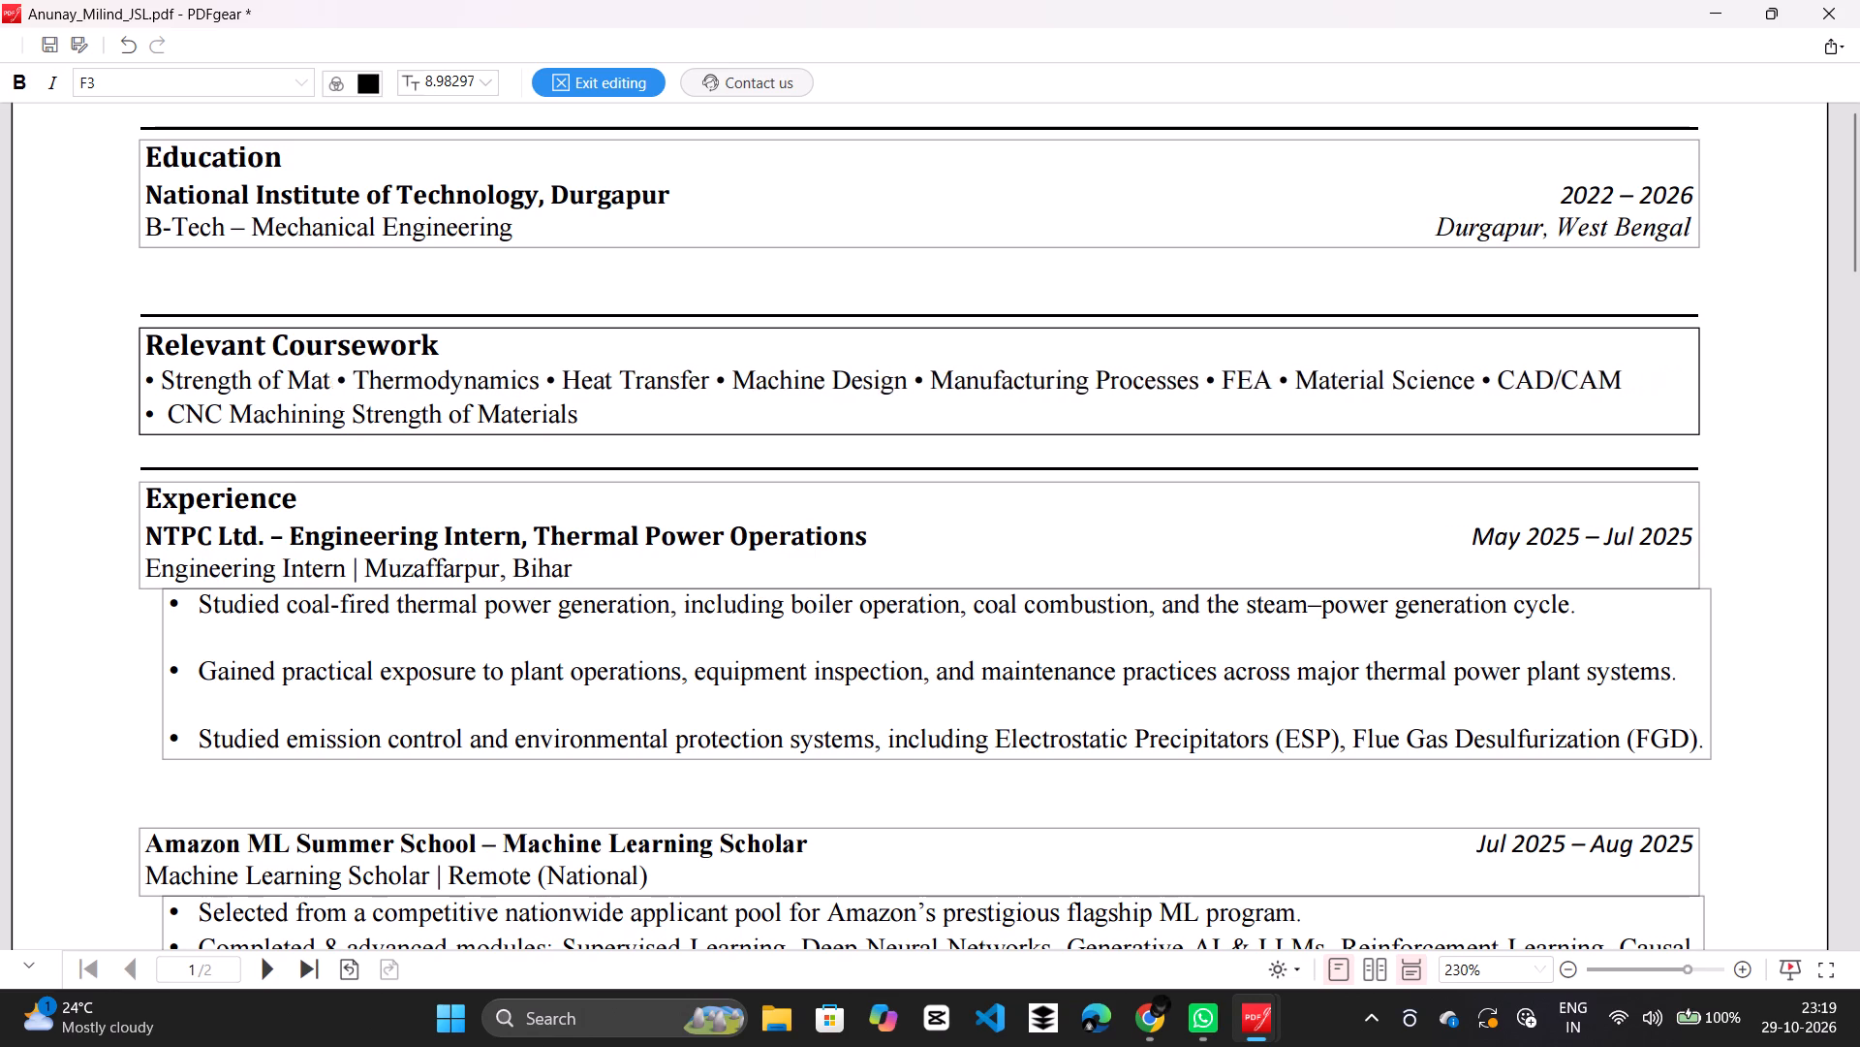
key("BackSpace")
key("BackSpace")
key("BackSpace")
key("BackSpace")
key("BackSpace")
key("BackSpace")
key("BackSpace")
key("BackSpace")
key("BackSpace")
key("BackSpace")
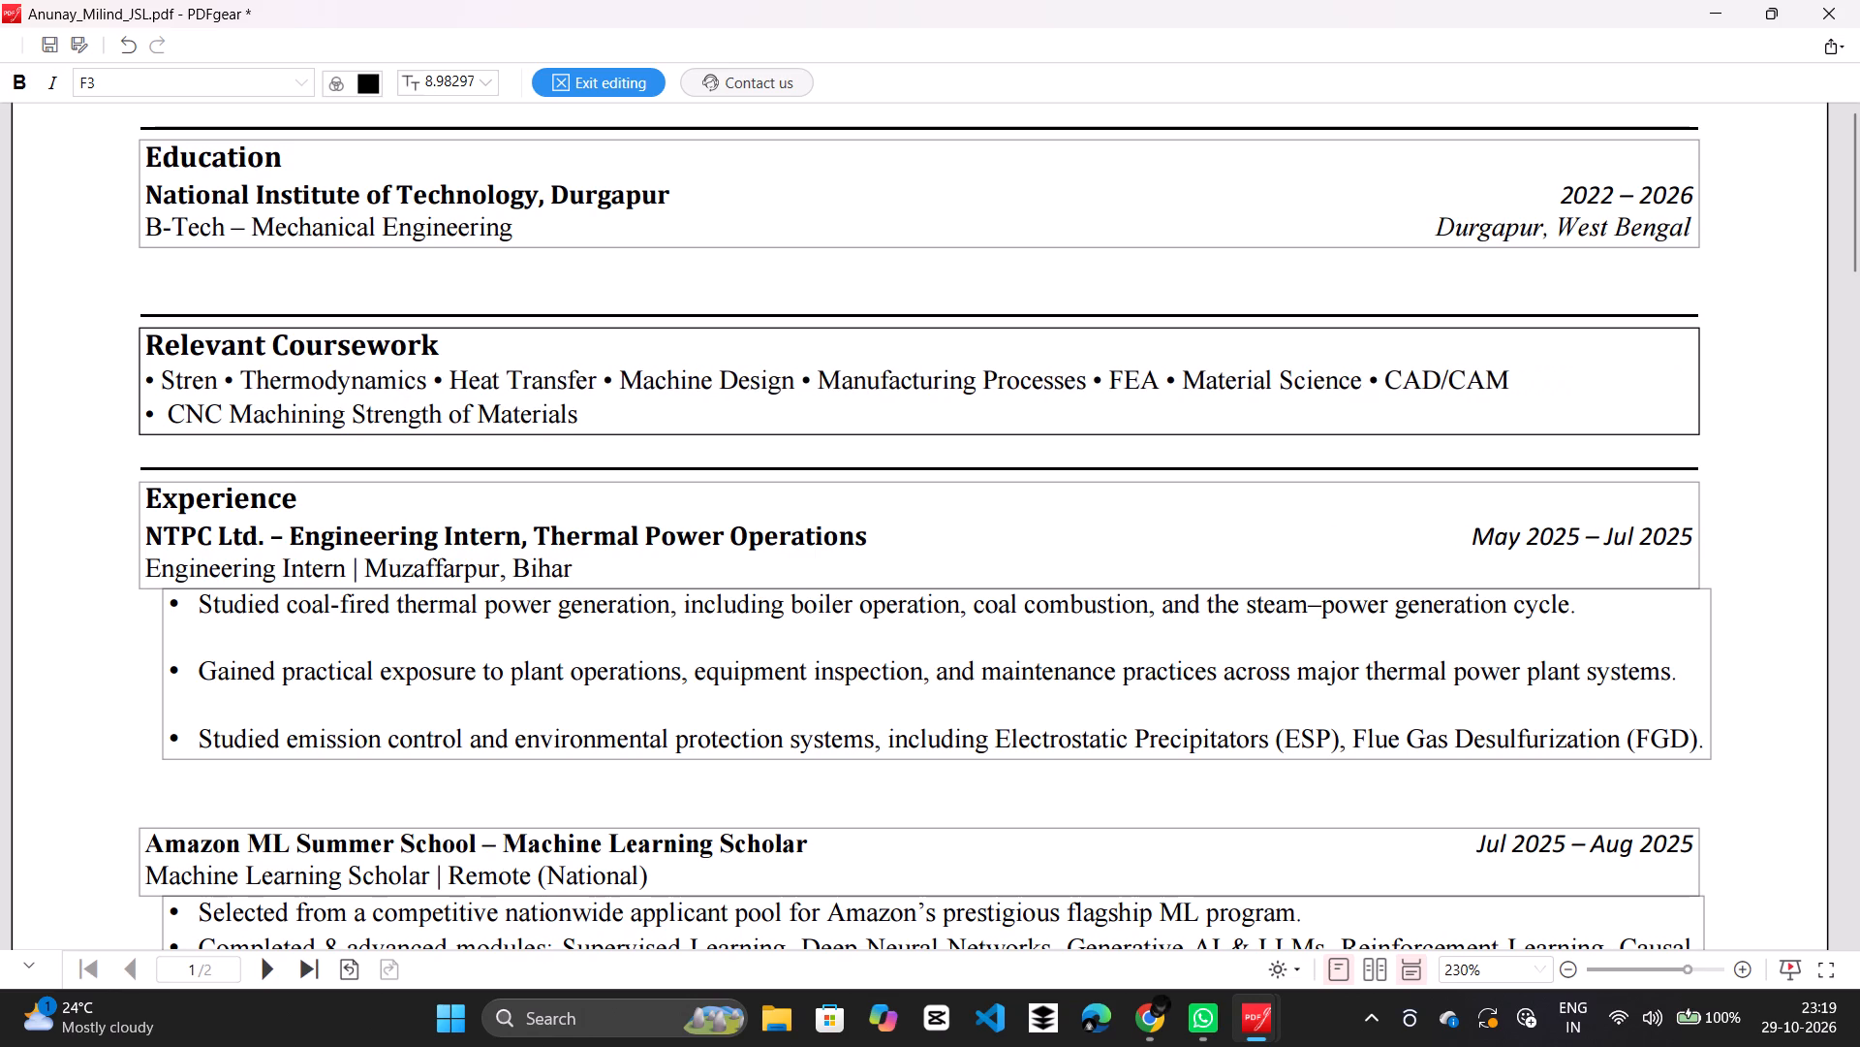
key("BackSpace")
key("BackSpace")
key("BackSpace")
key("BackSpace")
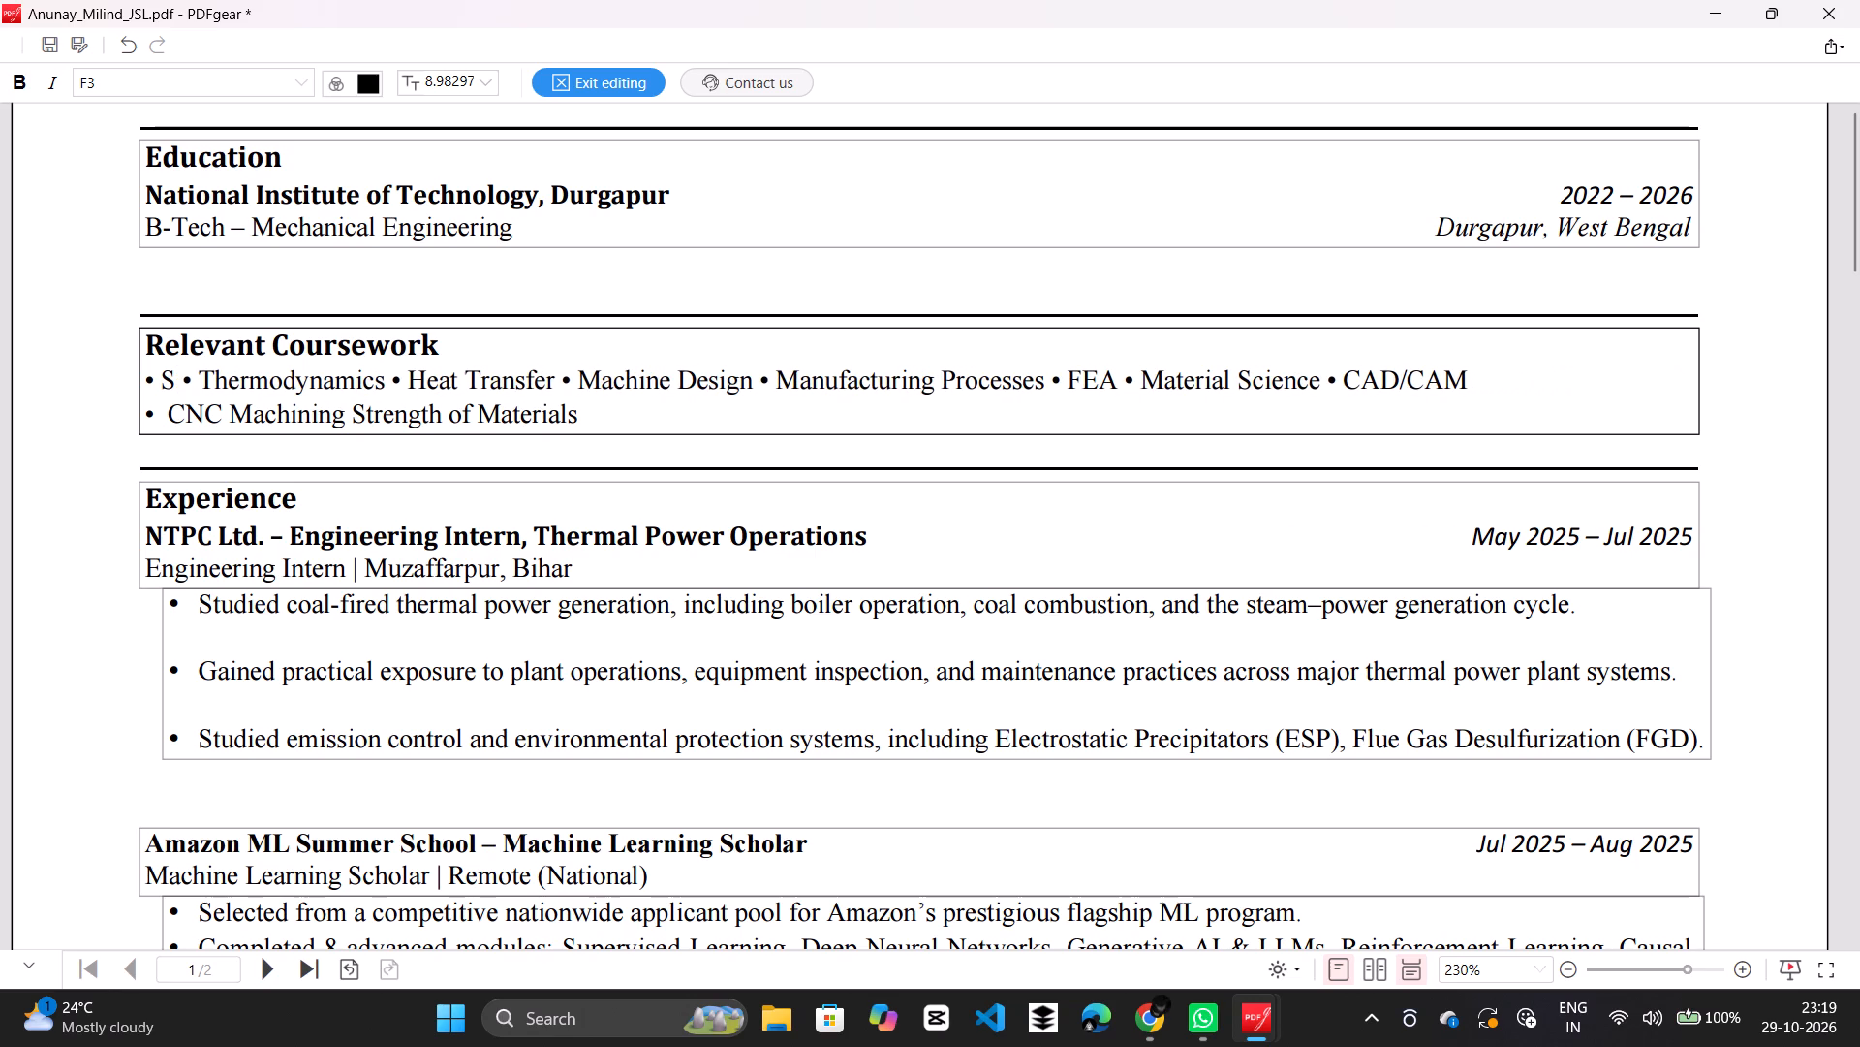
key("shift+p")
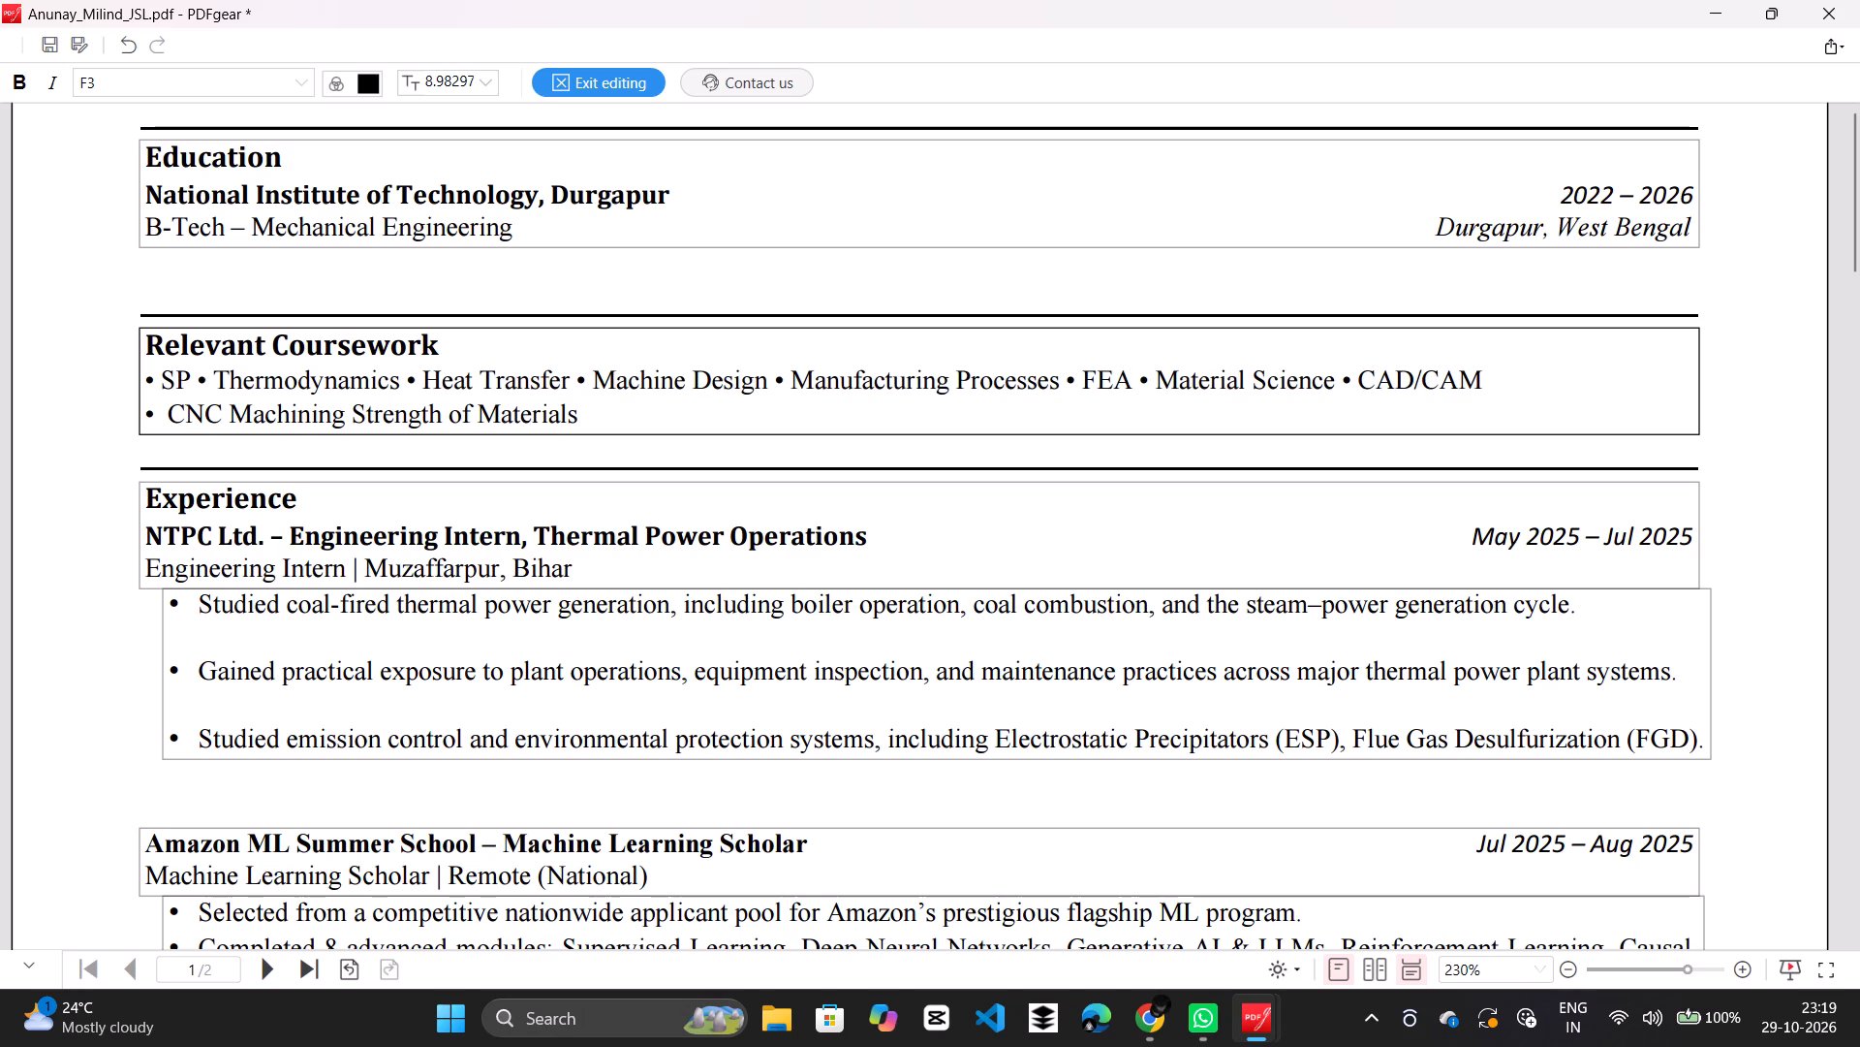
key("Left")
key("BackSpace")
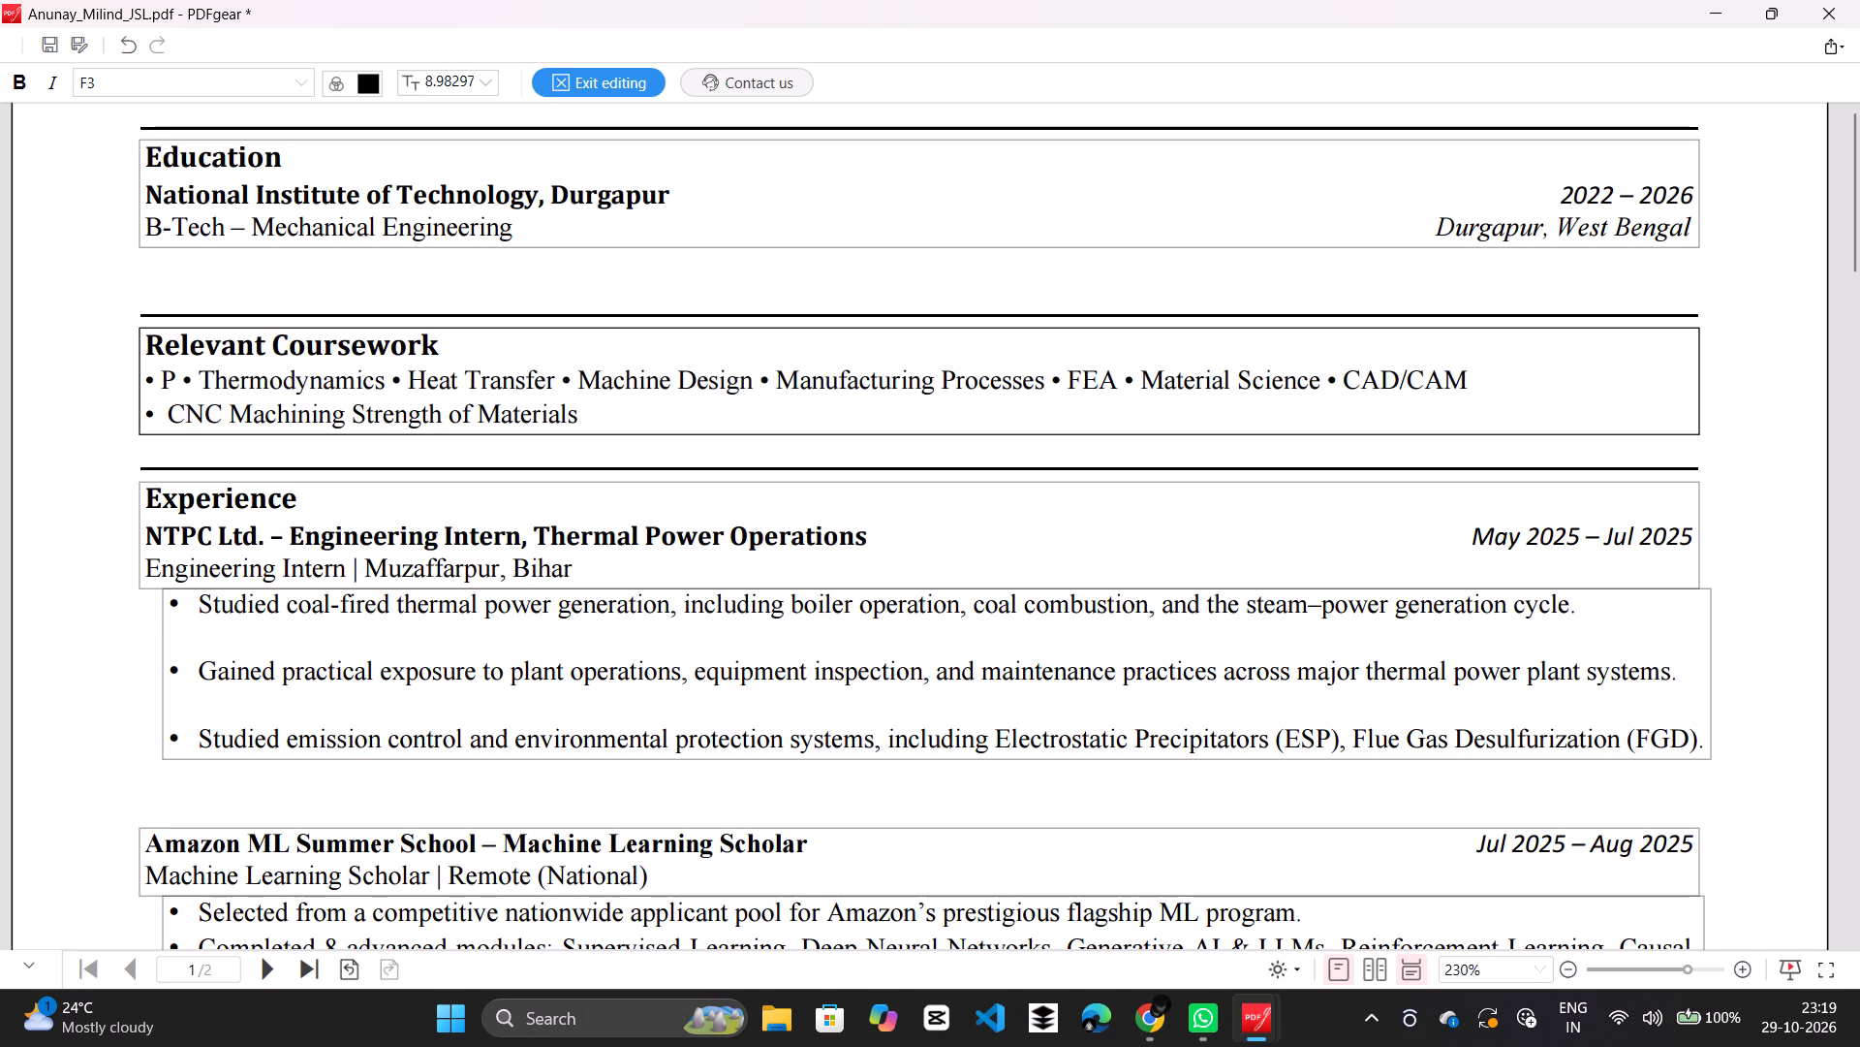
key("Right")
type("ower")
key("space")
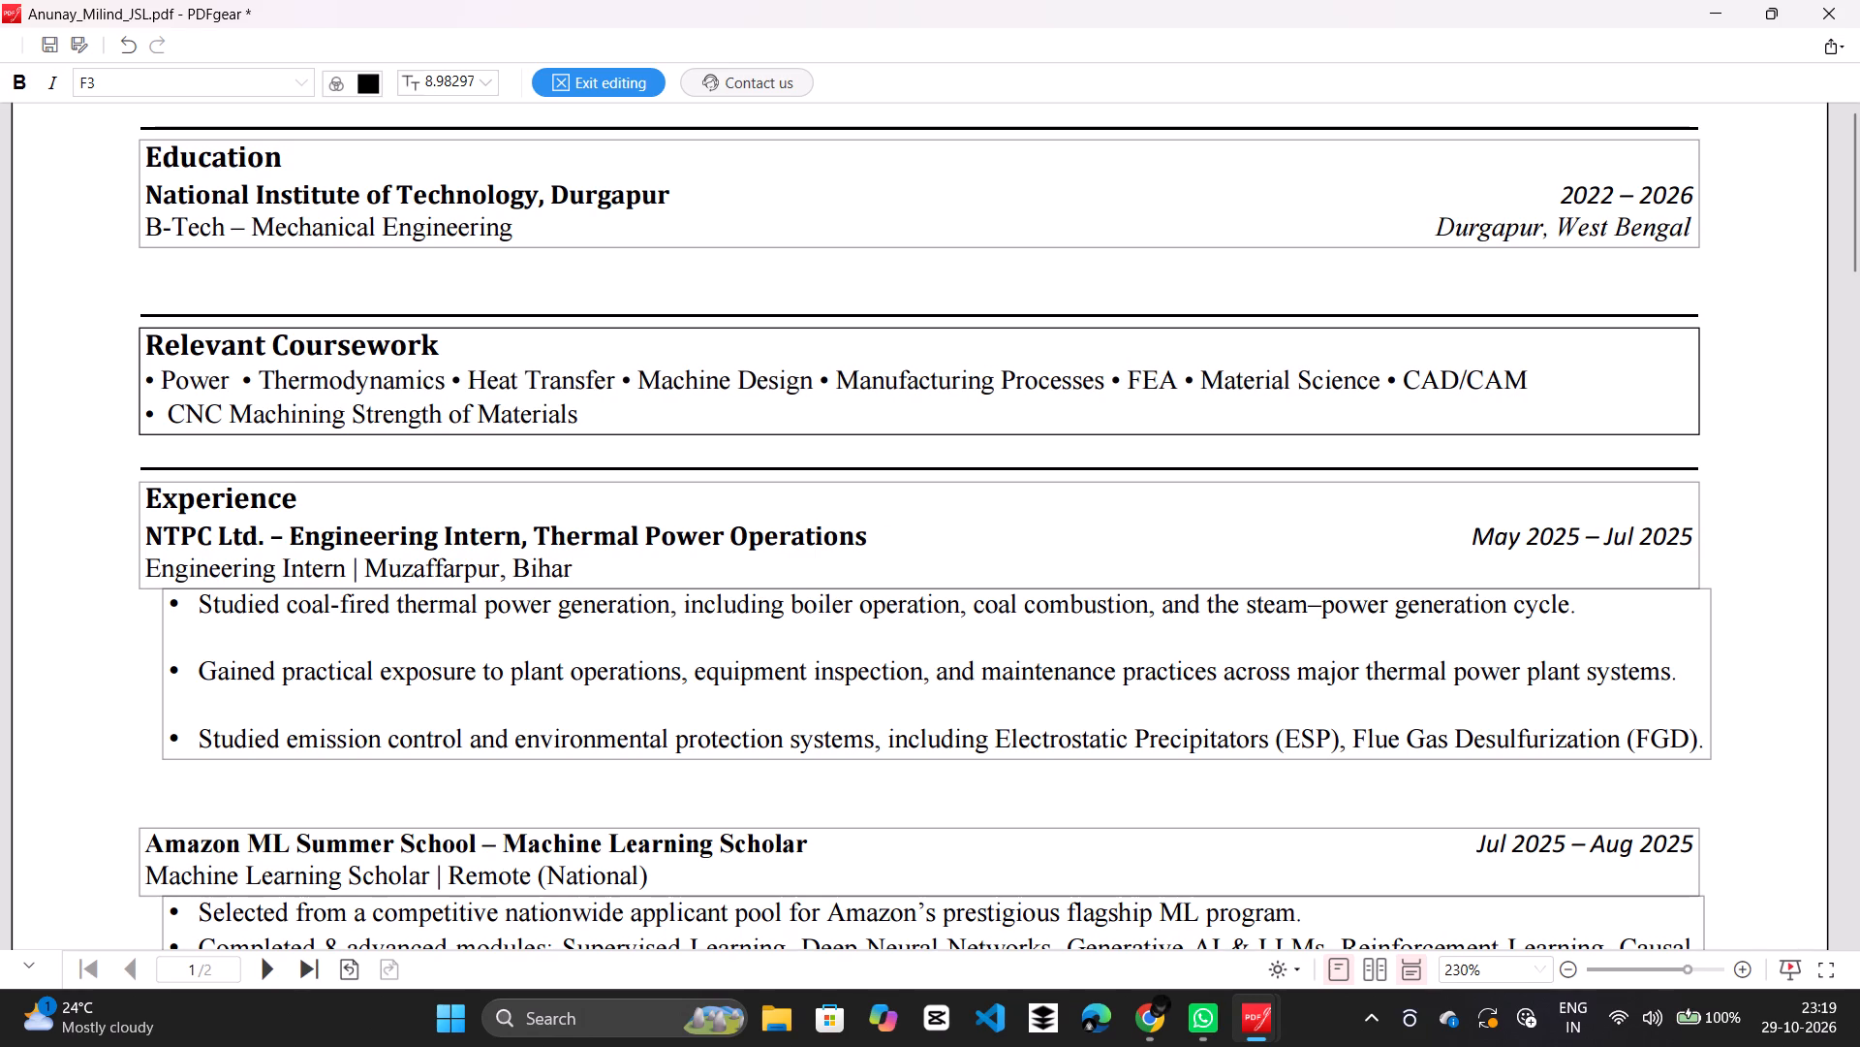
key("BackSpace")
type("-Plant")
key("space")
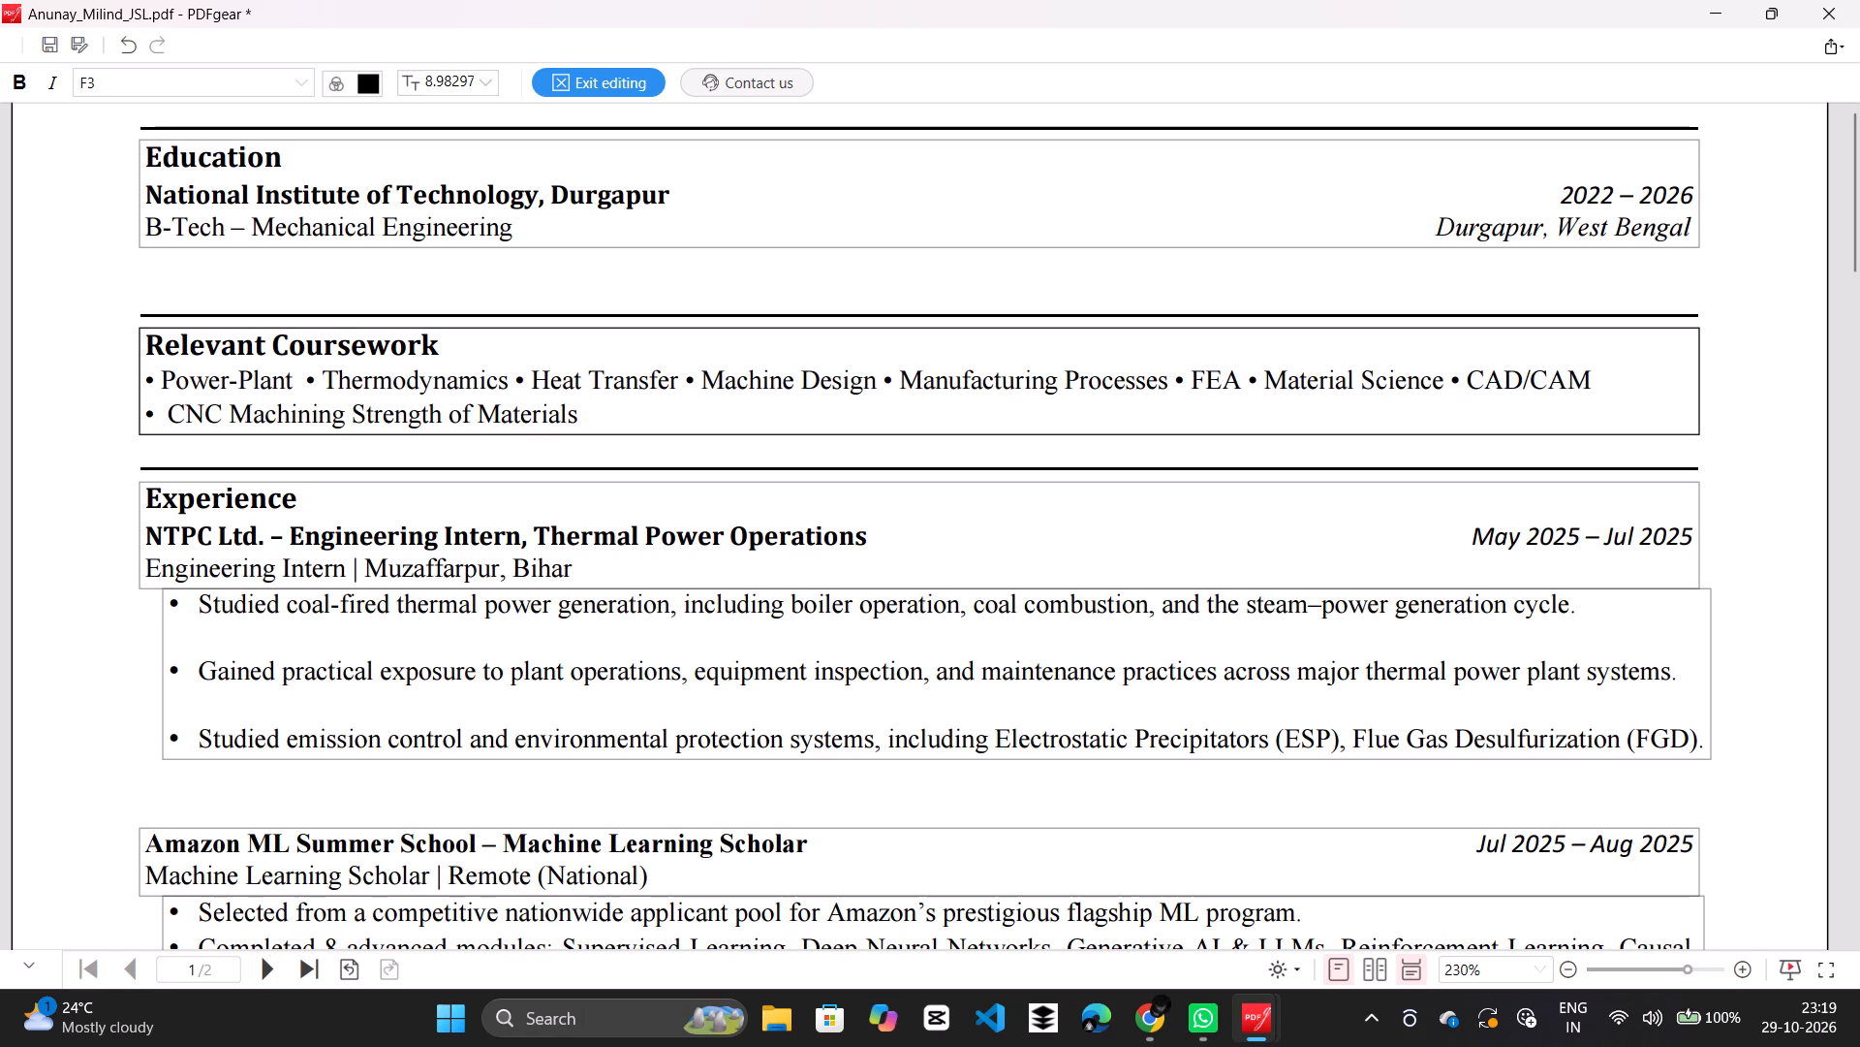
type("Engineering")
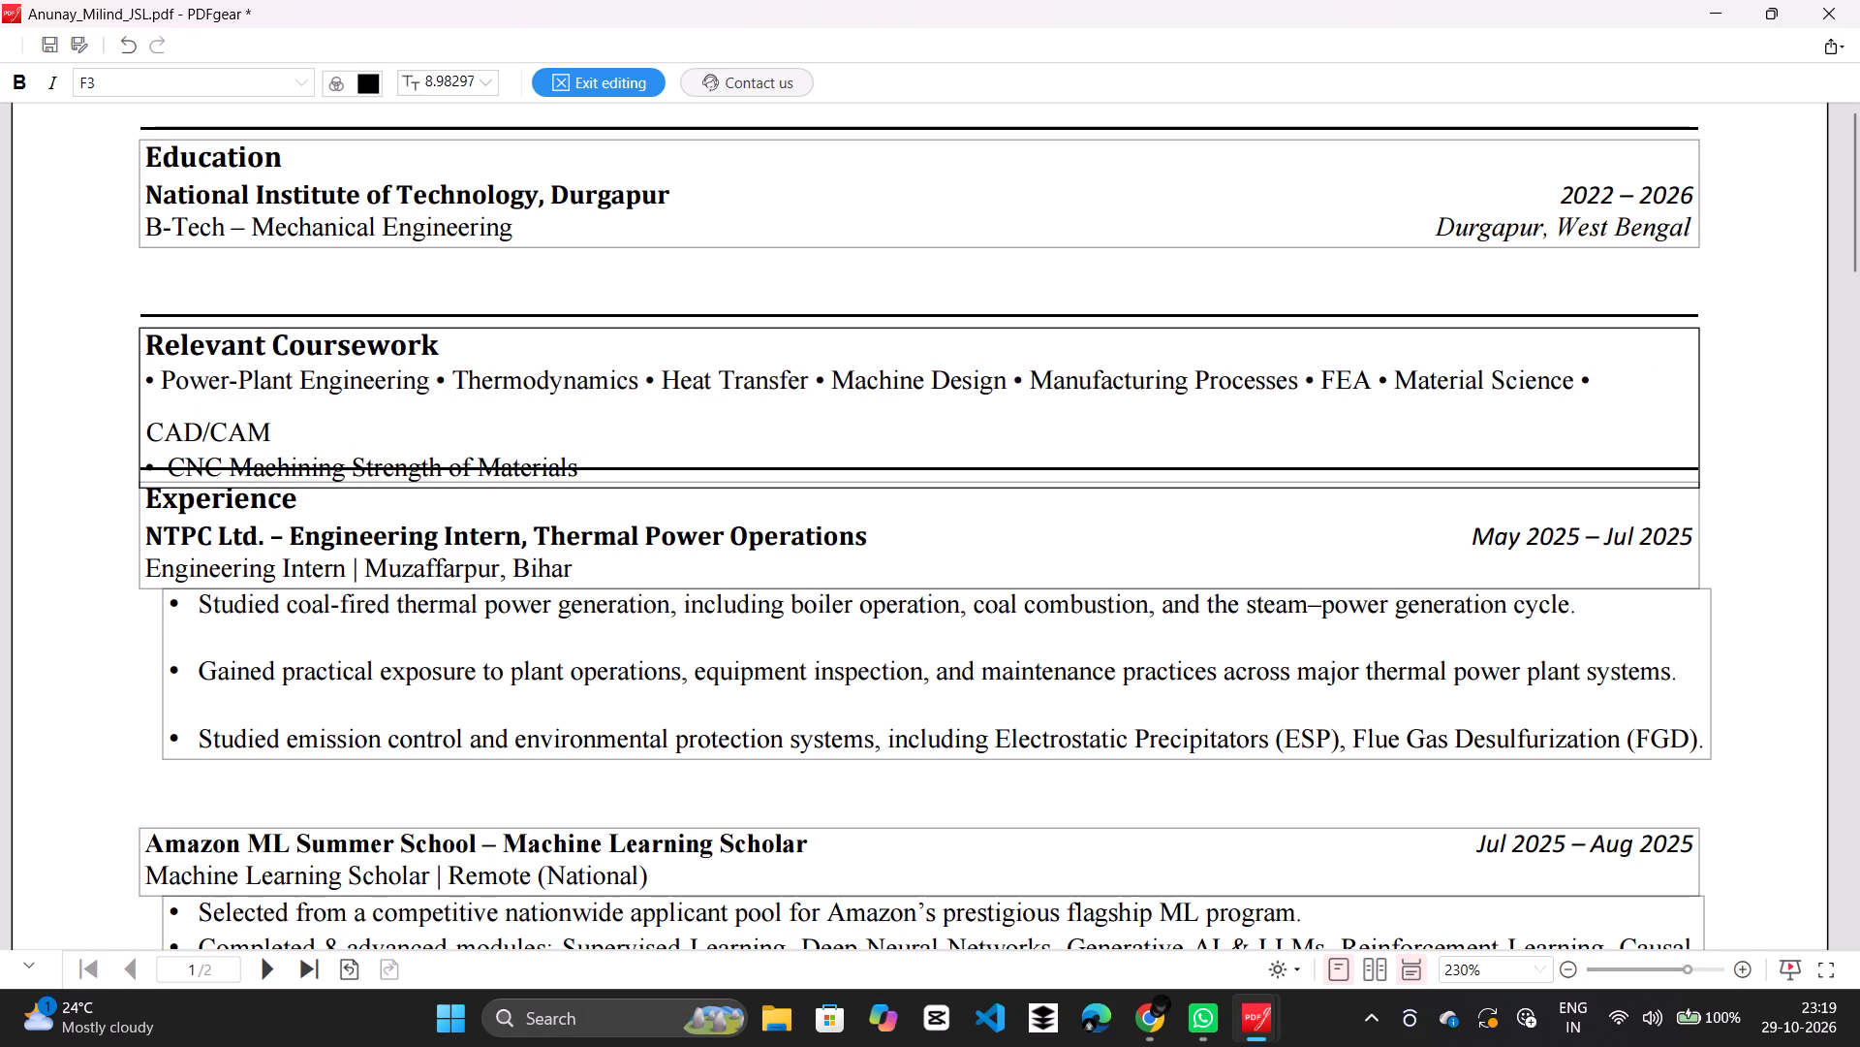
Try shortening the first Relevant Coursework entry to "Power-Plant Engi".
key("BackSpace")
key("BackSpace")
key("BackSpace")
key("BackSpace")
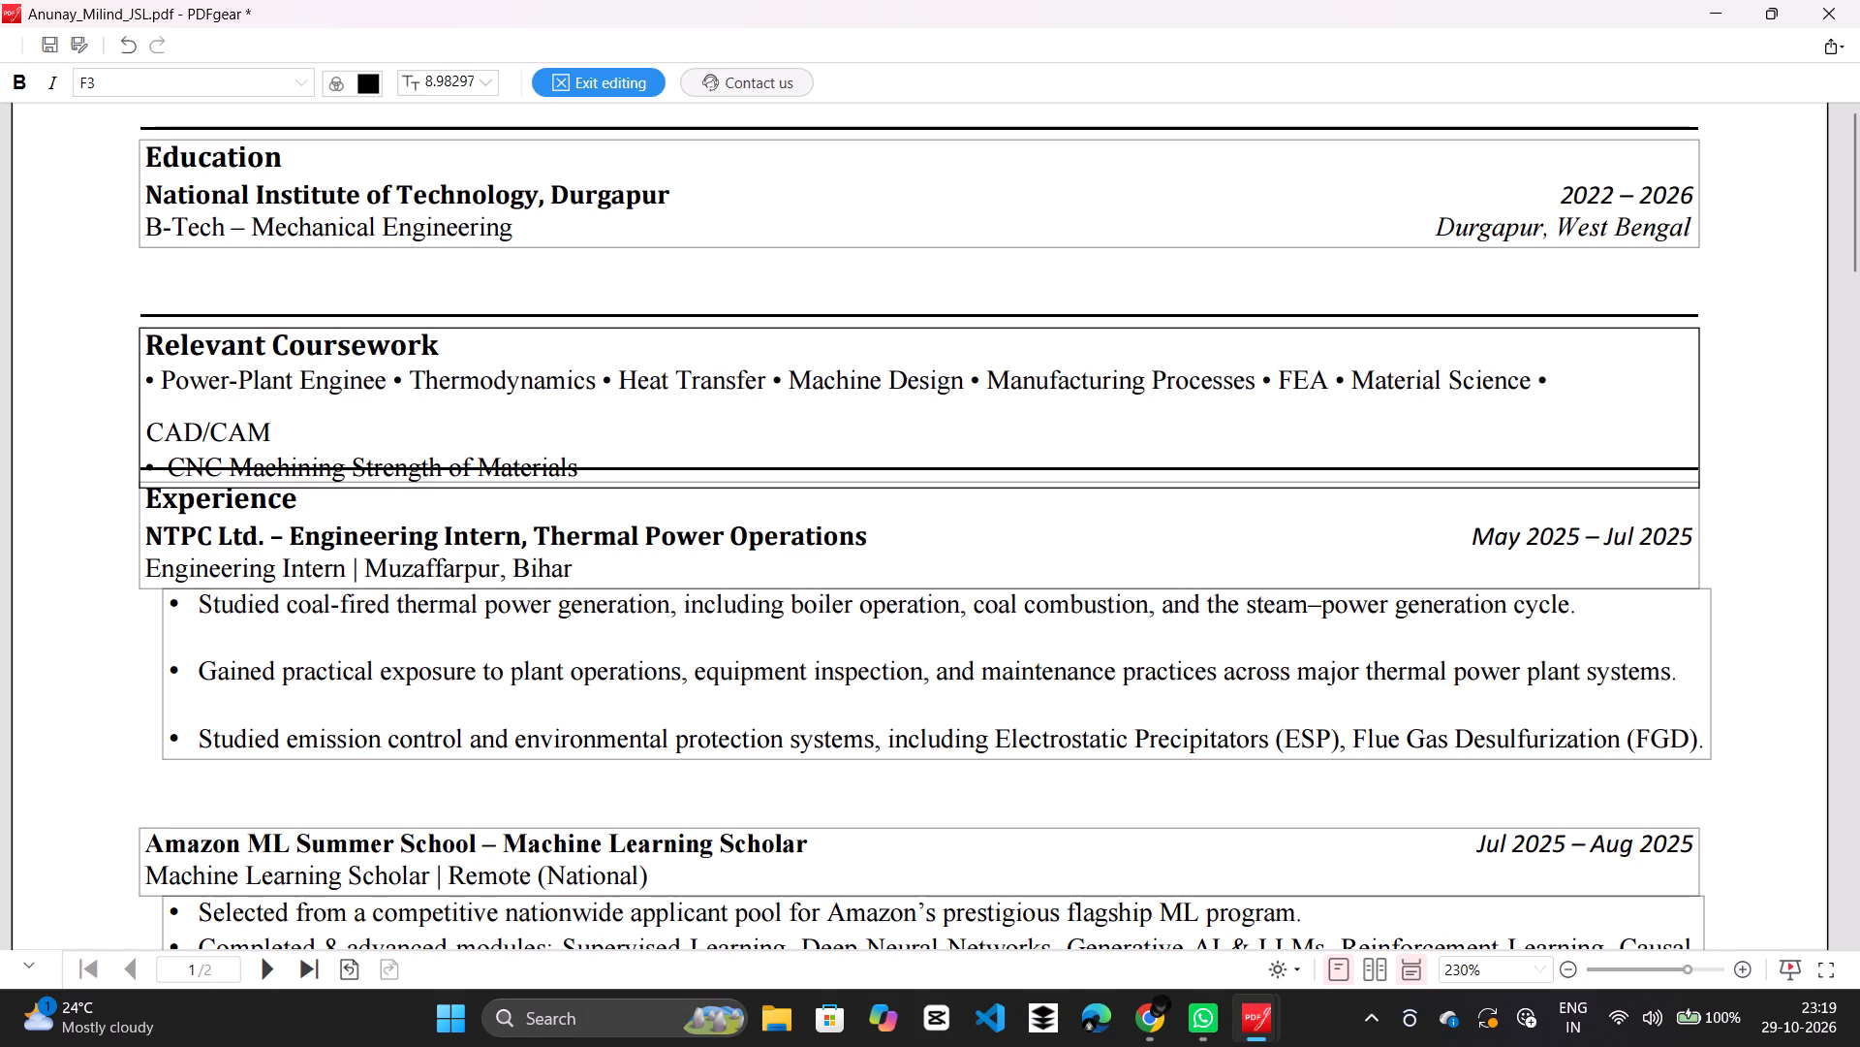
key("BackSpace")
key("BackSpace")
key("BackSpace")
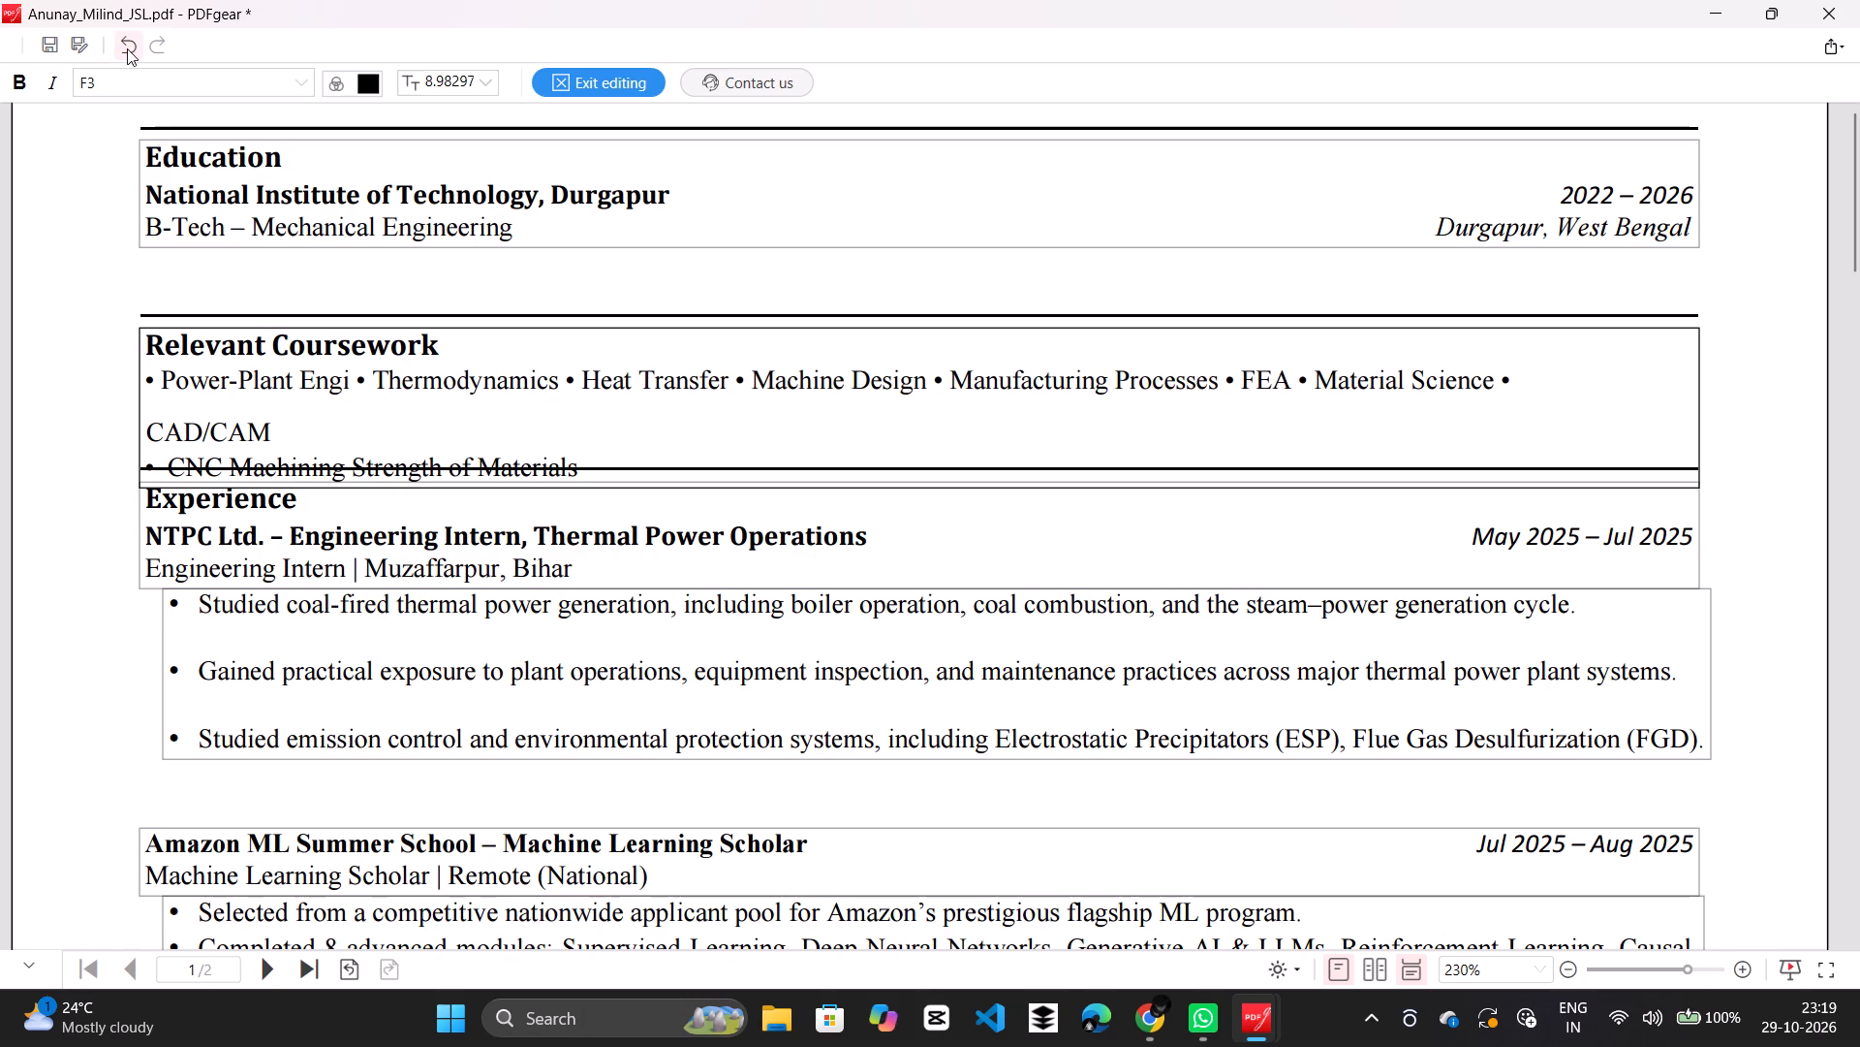
Undo the shortening and the last letters entered, back to "Power-Plant Enginee" with "CAD/CAM" on the first line.
left_click(127, 48)
triple_click(127, 48)
left_click(127, 48)
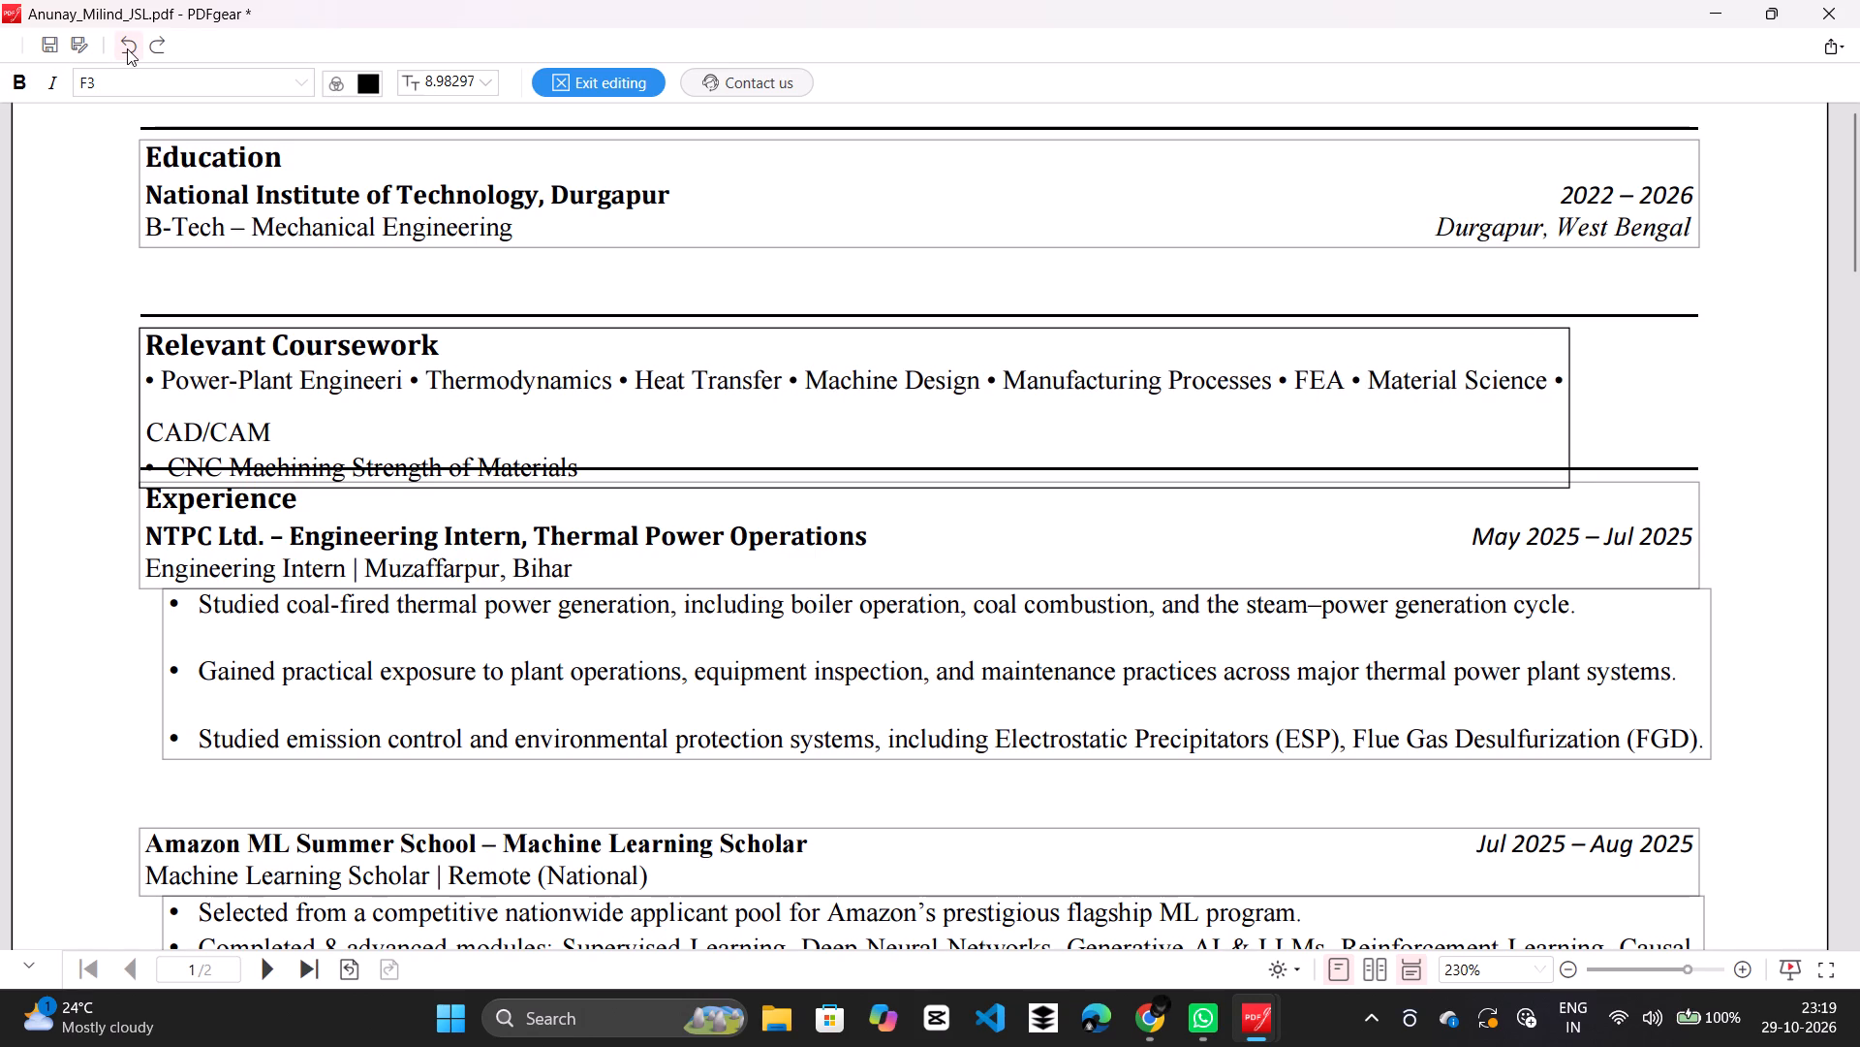
left_click(127, 48)
left_click(127, 48)
left_click(127, 48)
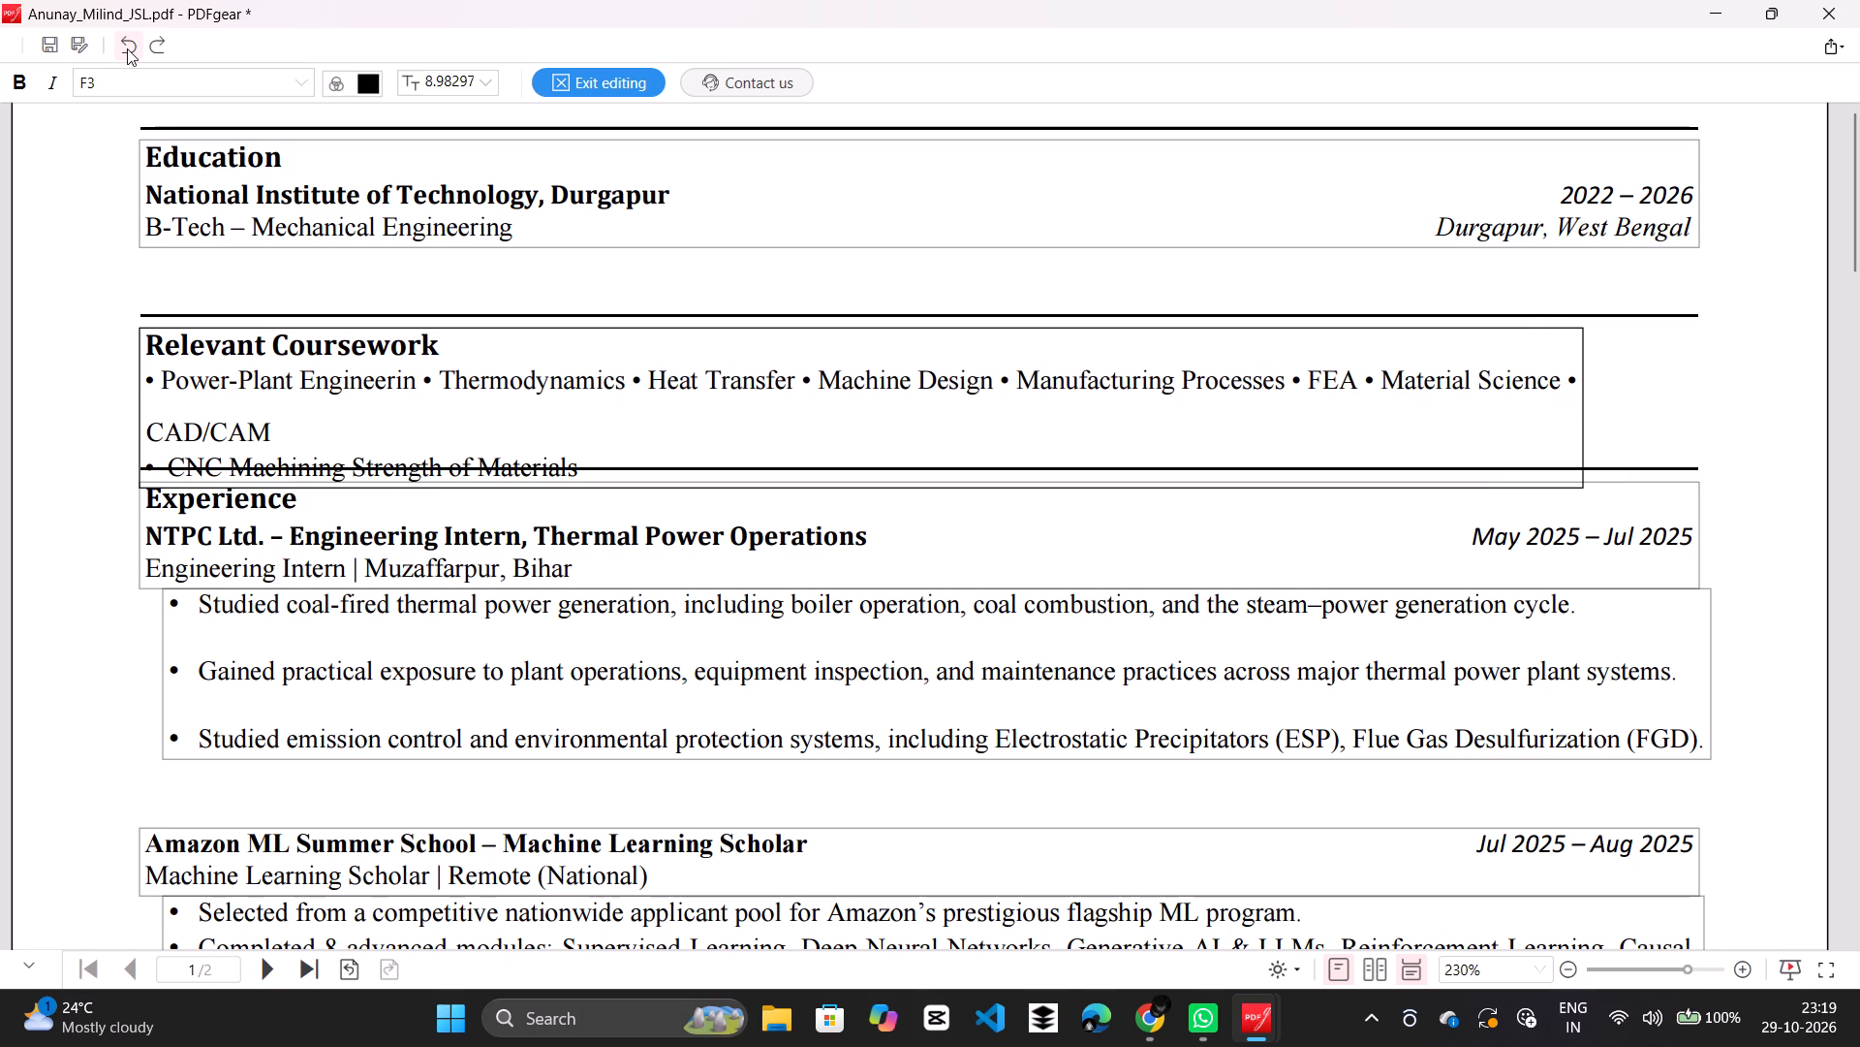
left_click(127, 48)
left_click(127, 48)
left_click(127, 48)
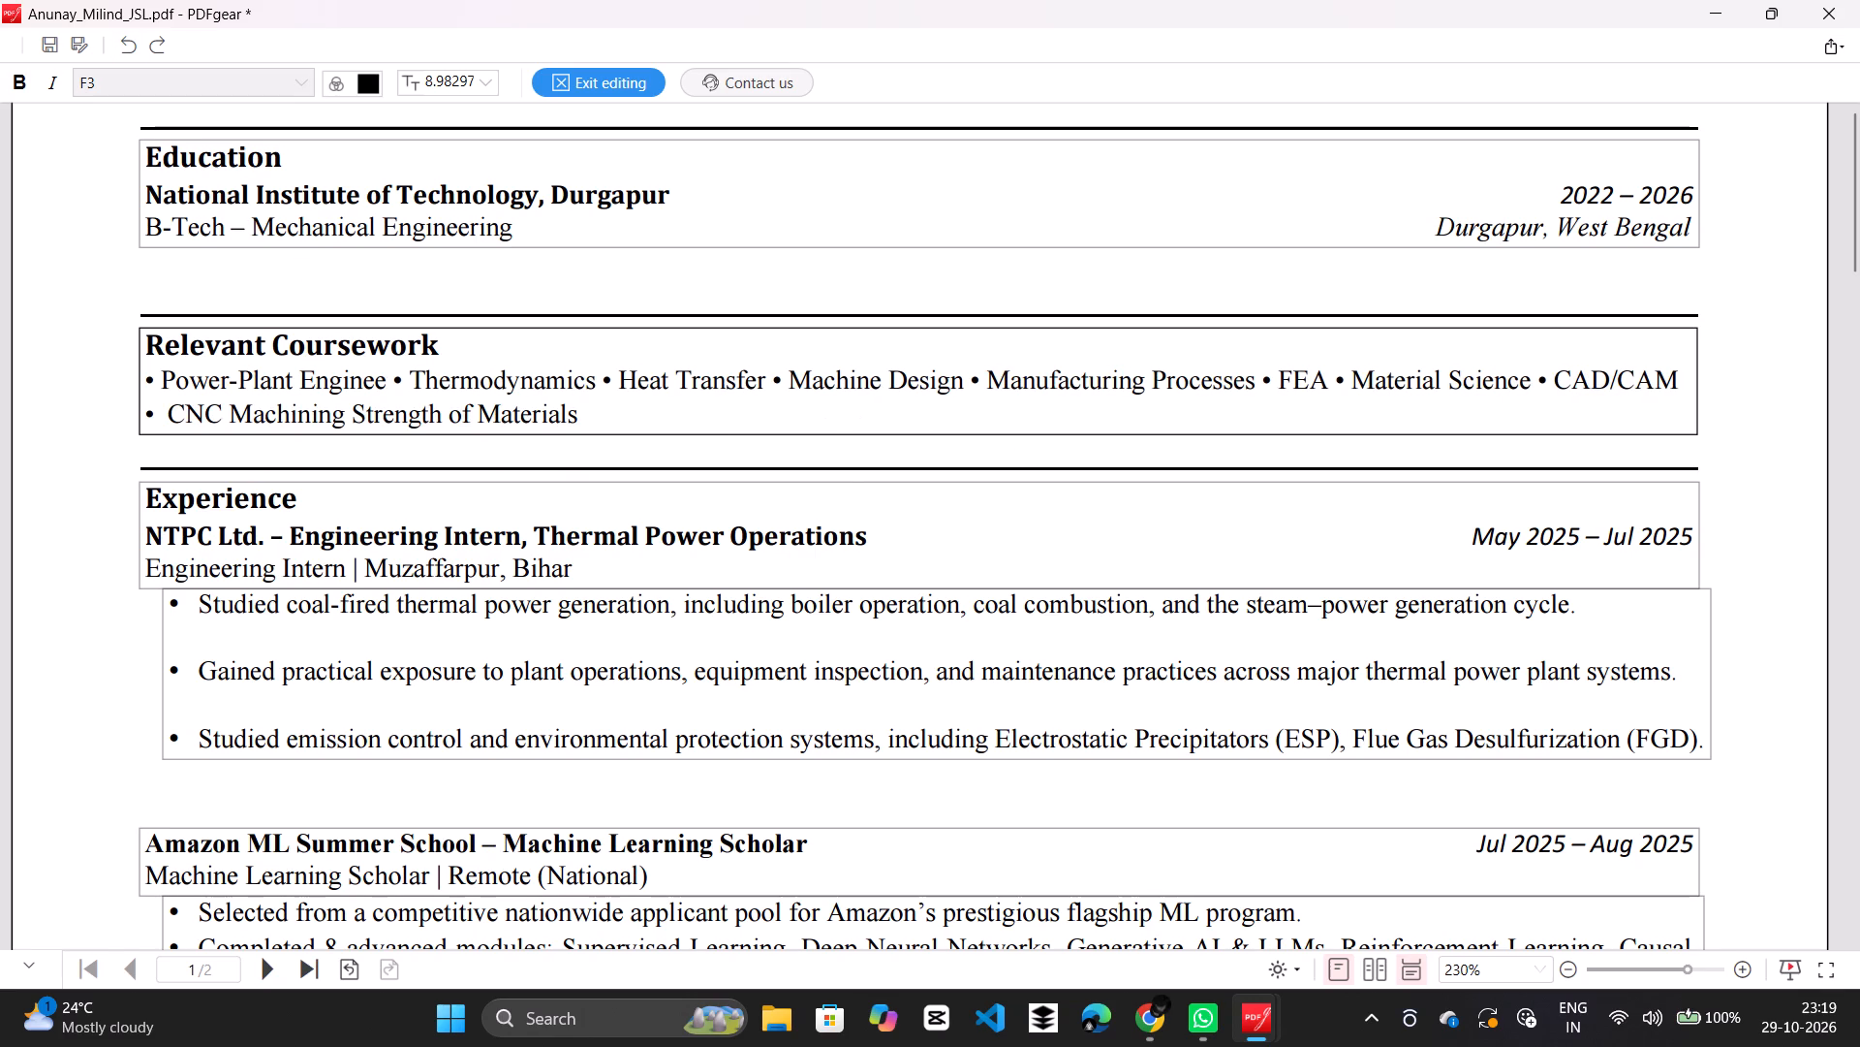
Delete "CNC Machining" and the extra spaces from Relevant Coursework, leaving "Strength of Materials" beside the second line's bullet.
left_click(346, 414)
key("BackSpace")
key("BackSpace")
key("BackSpace")
key("BackSpace")
key("BackSpace")
key("BackSpace")
key("BackSpace")
key("BackSpace")
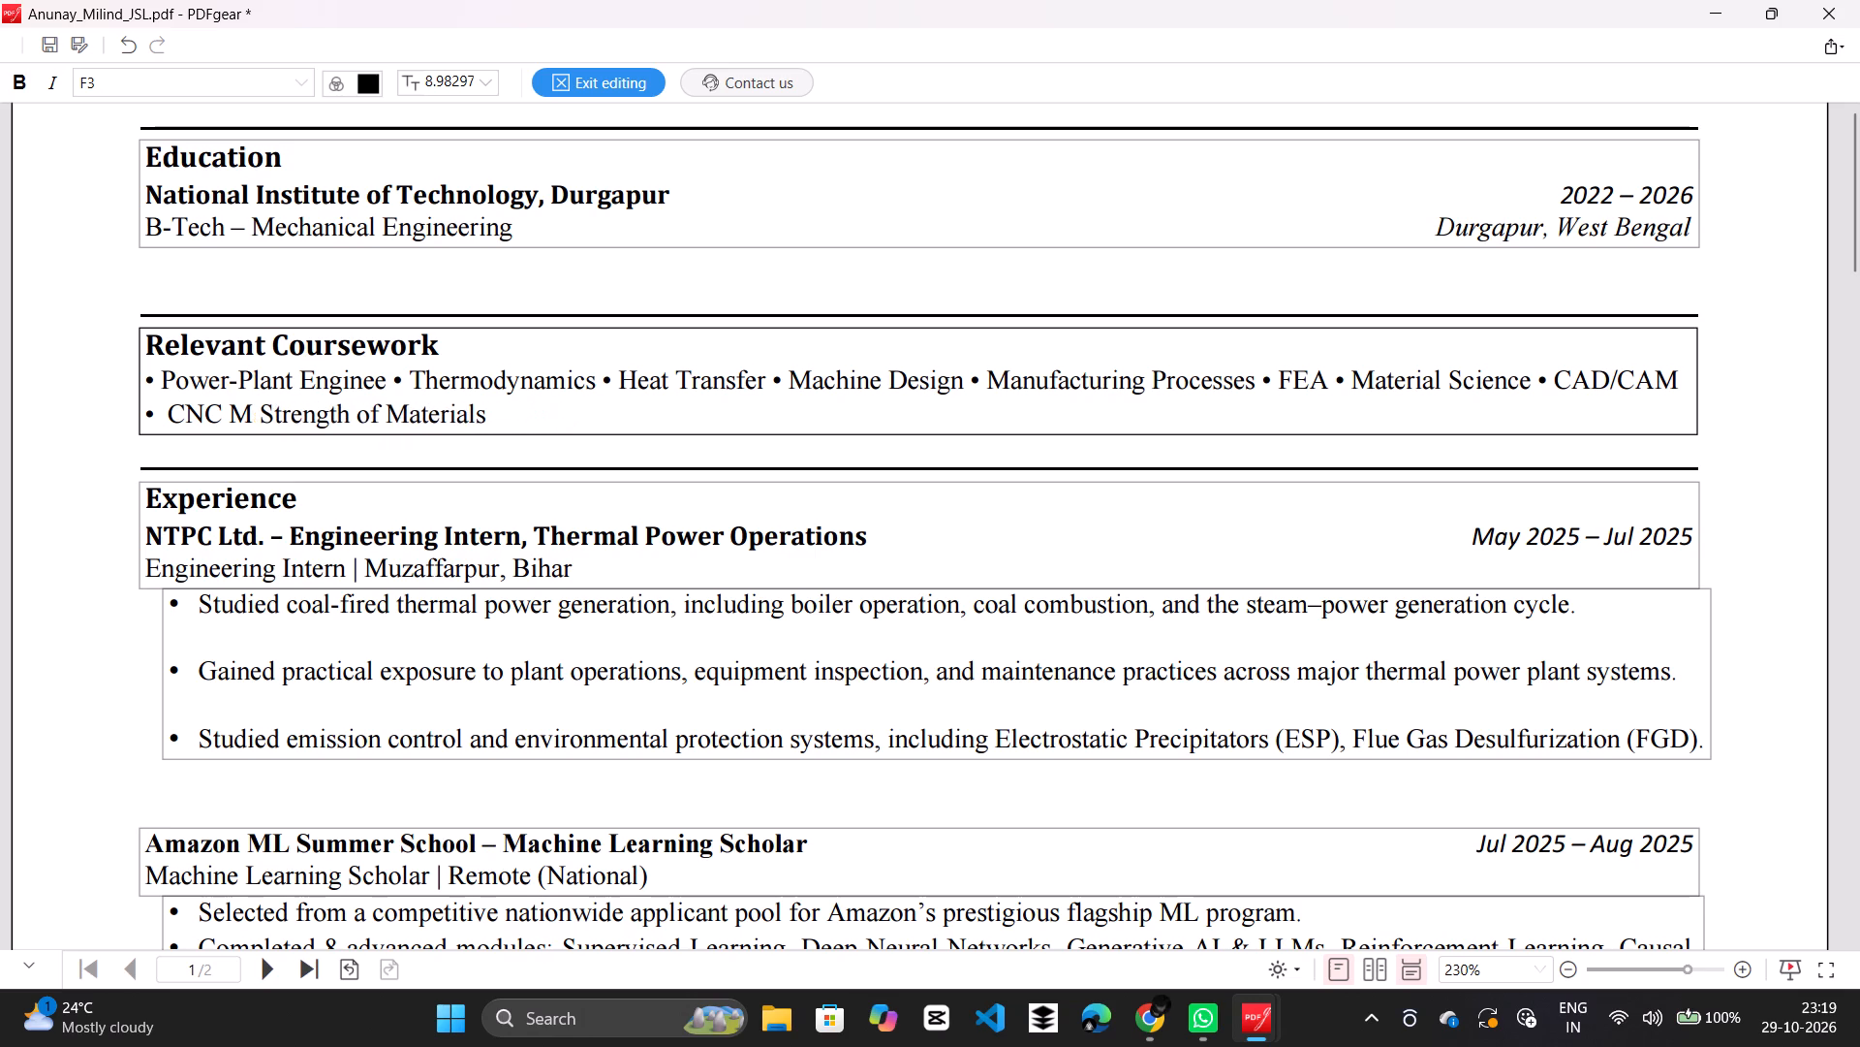
key("BackSpace")
key("BackSpace")
key("BackSpace")
key("BackSpace")
key("BackSpace")
key("BackSpace")
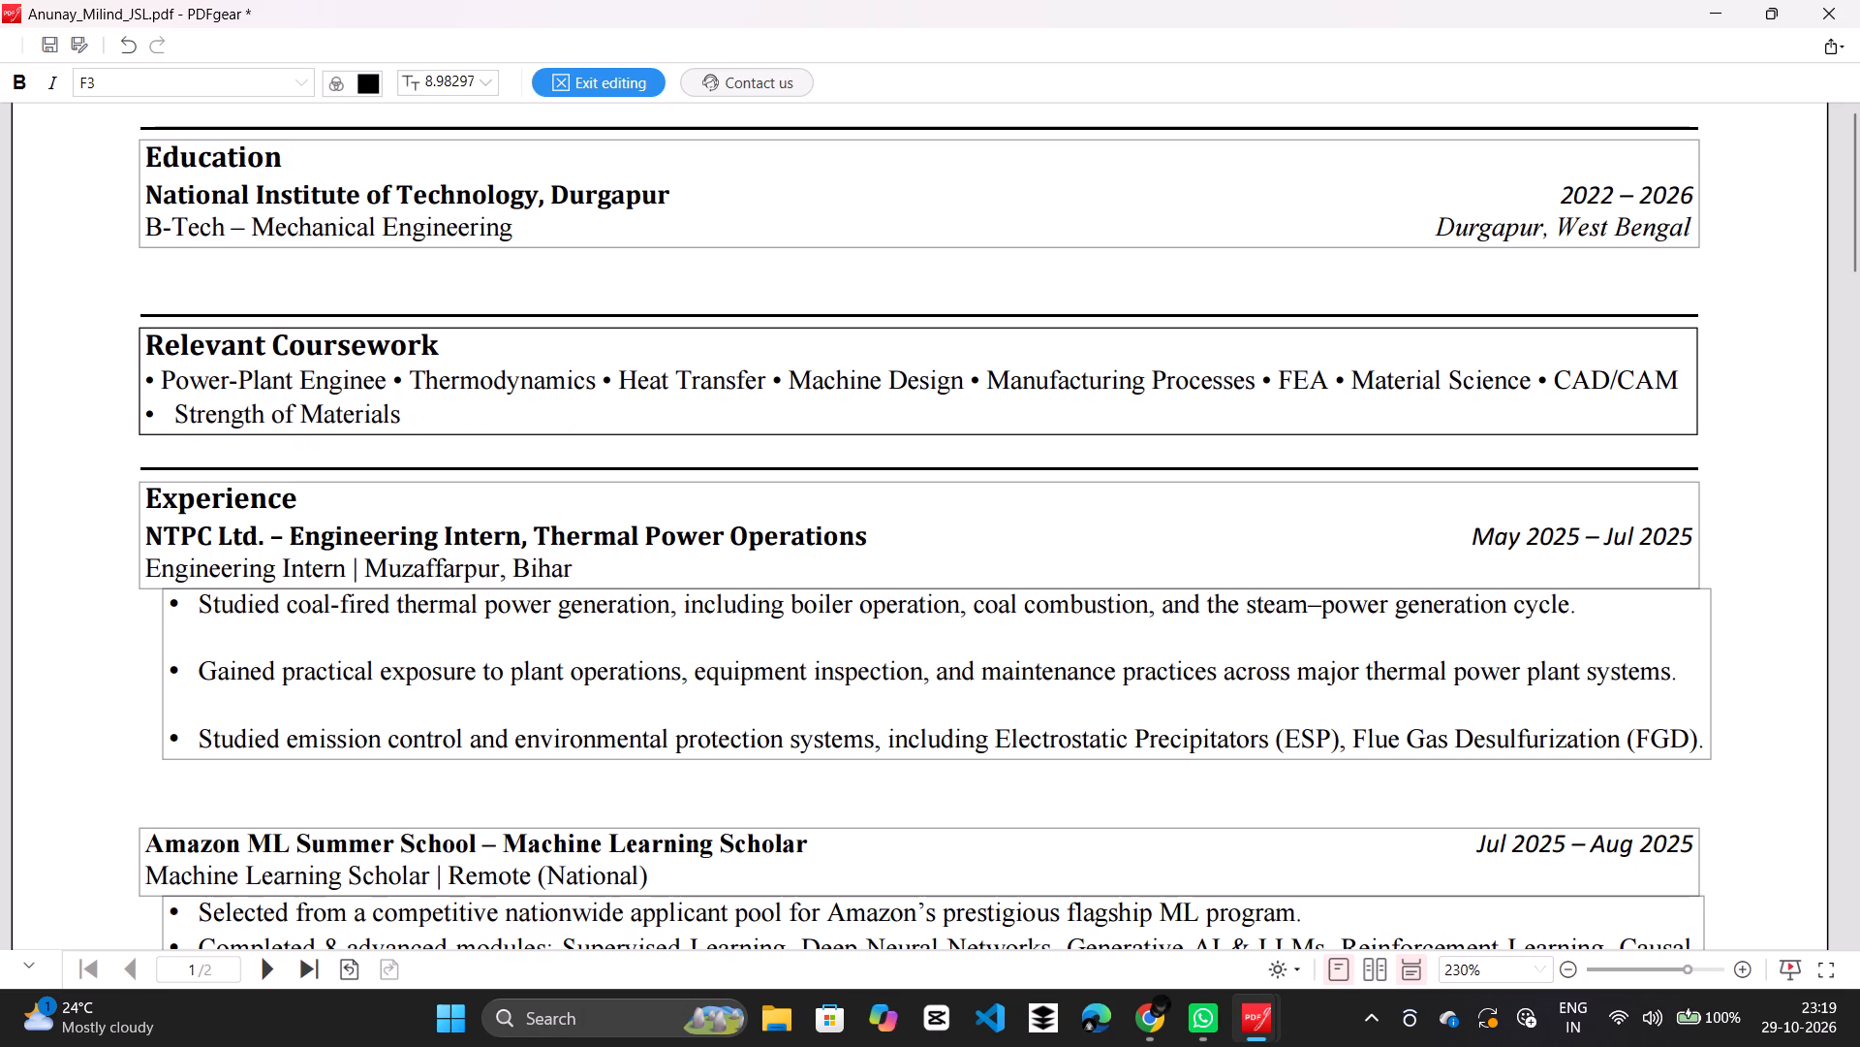
key("Right")
key("BackSpace")
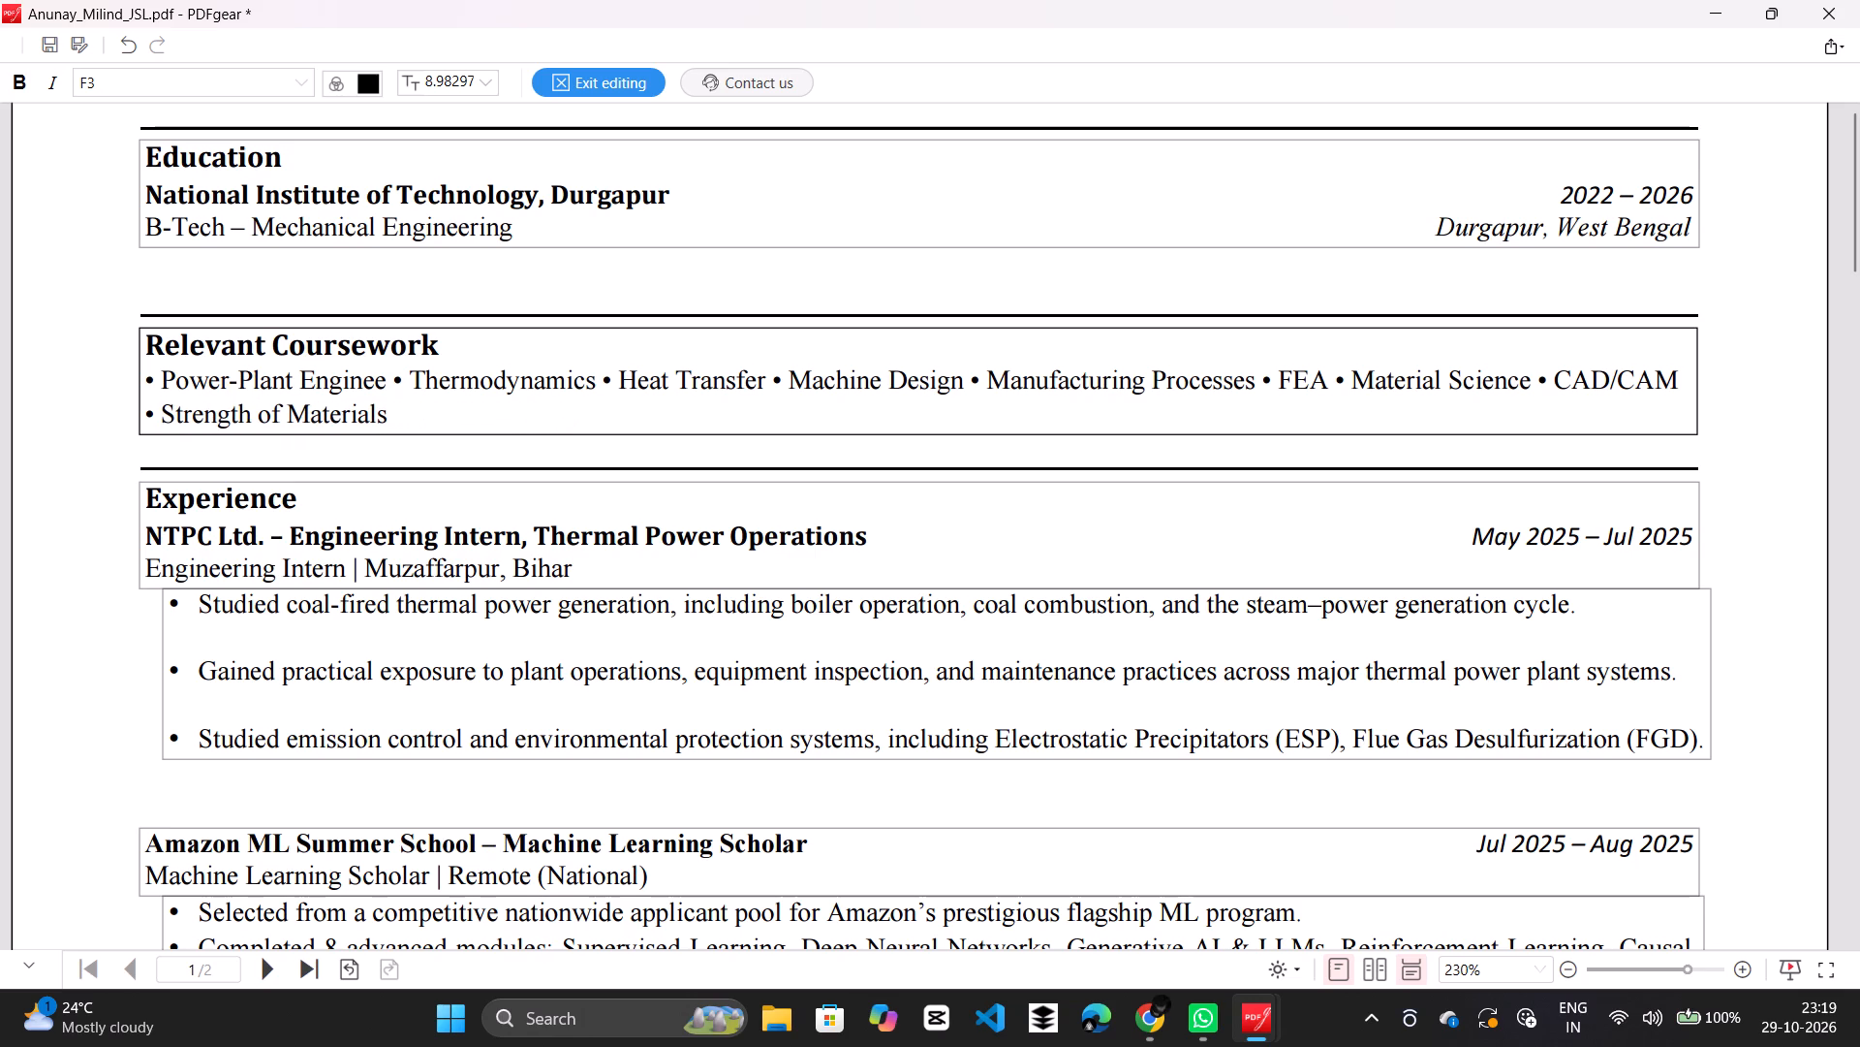
Abbreviate the first Relevant Coursework entry to "Power-Plant Eng.".
left_click(381, 384)
key("Right")
key("BackSpace")
key("BackSpace")
key("BackSpace")
key("BackSpace")
key("period")
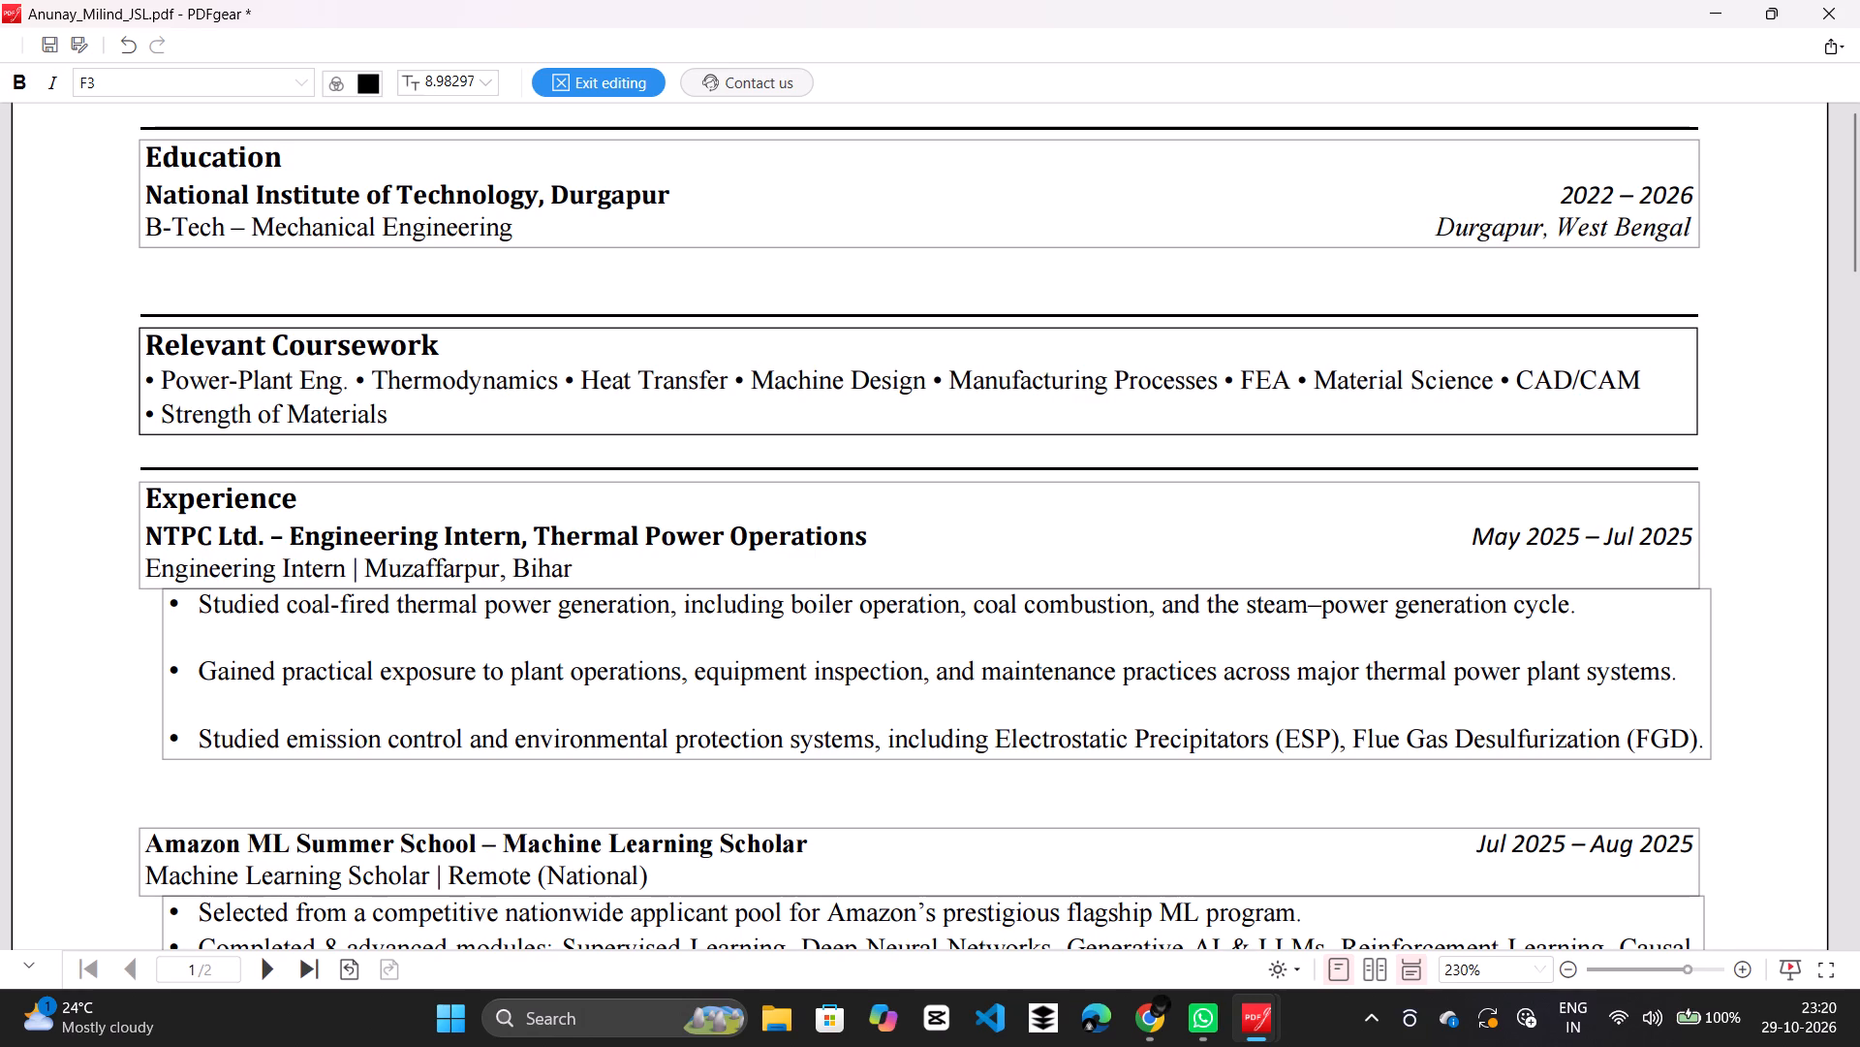
Save the edited CV PDF.
left_click(49, 45)
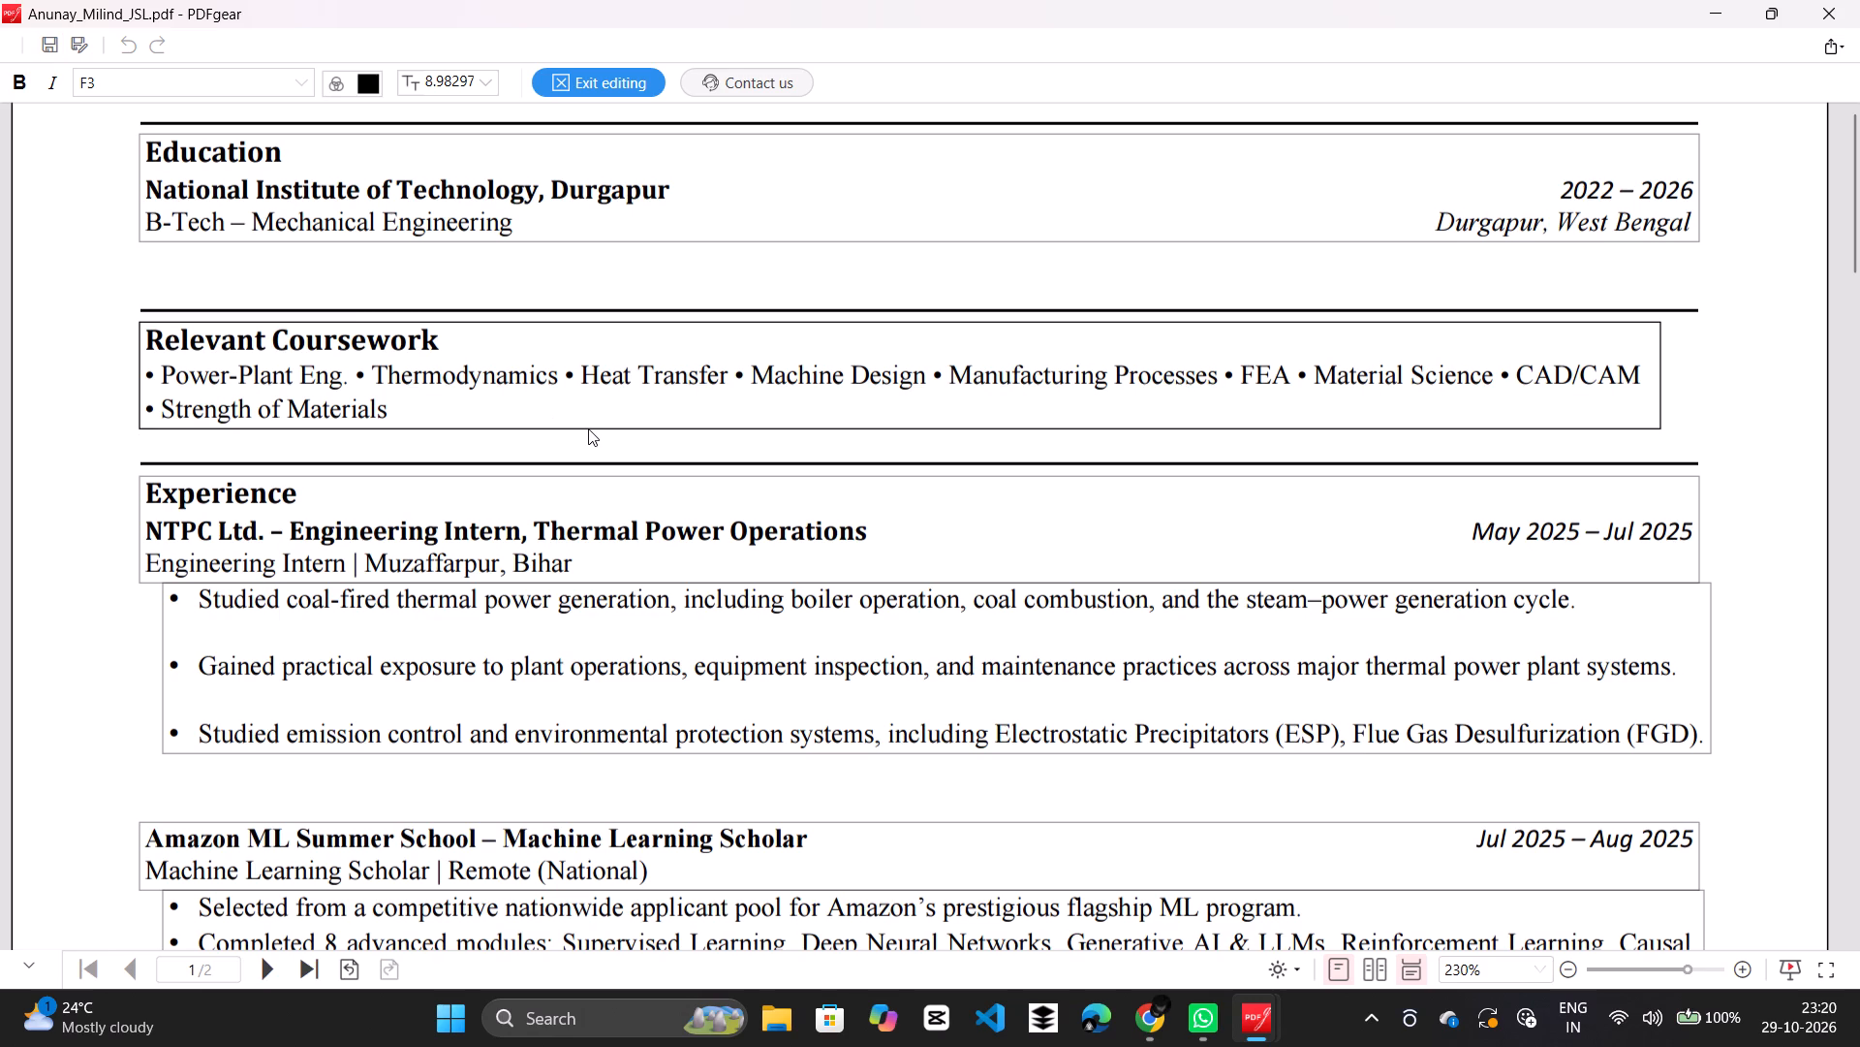
Review both pages of the CV, from Experience through Extracurricular and back to the heading.
scroll(588, 428, "down", 1)
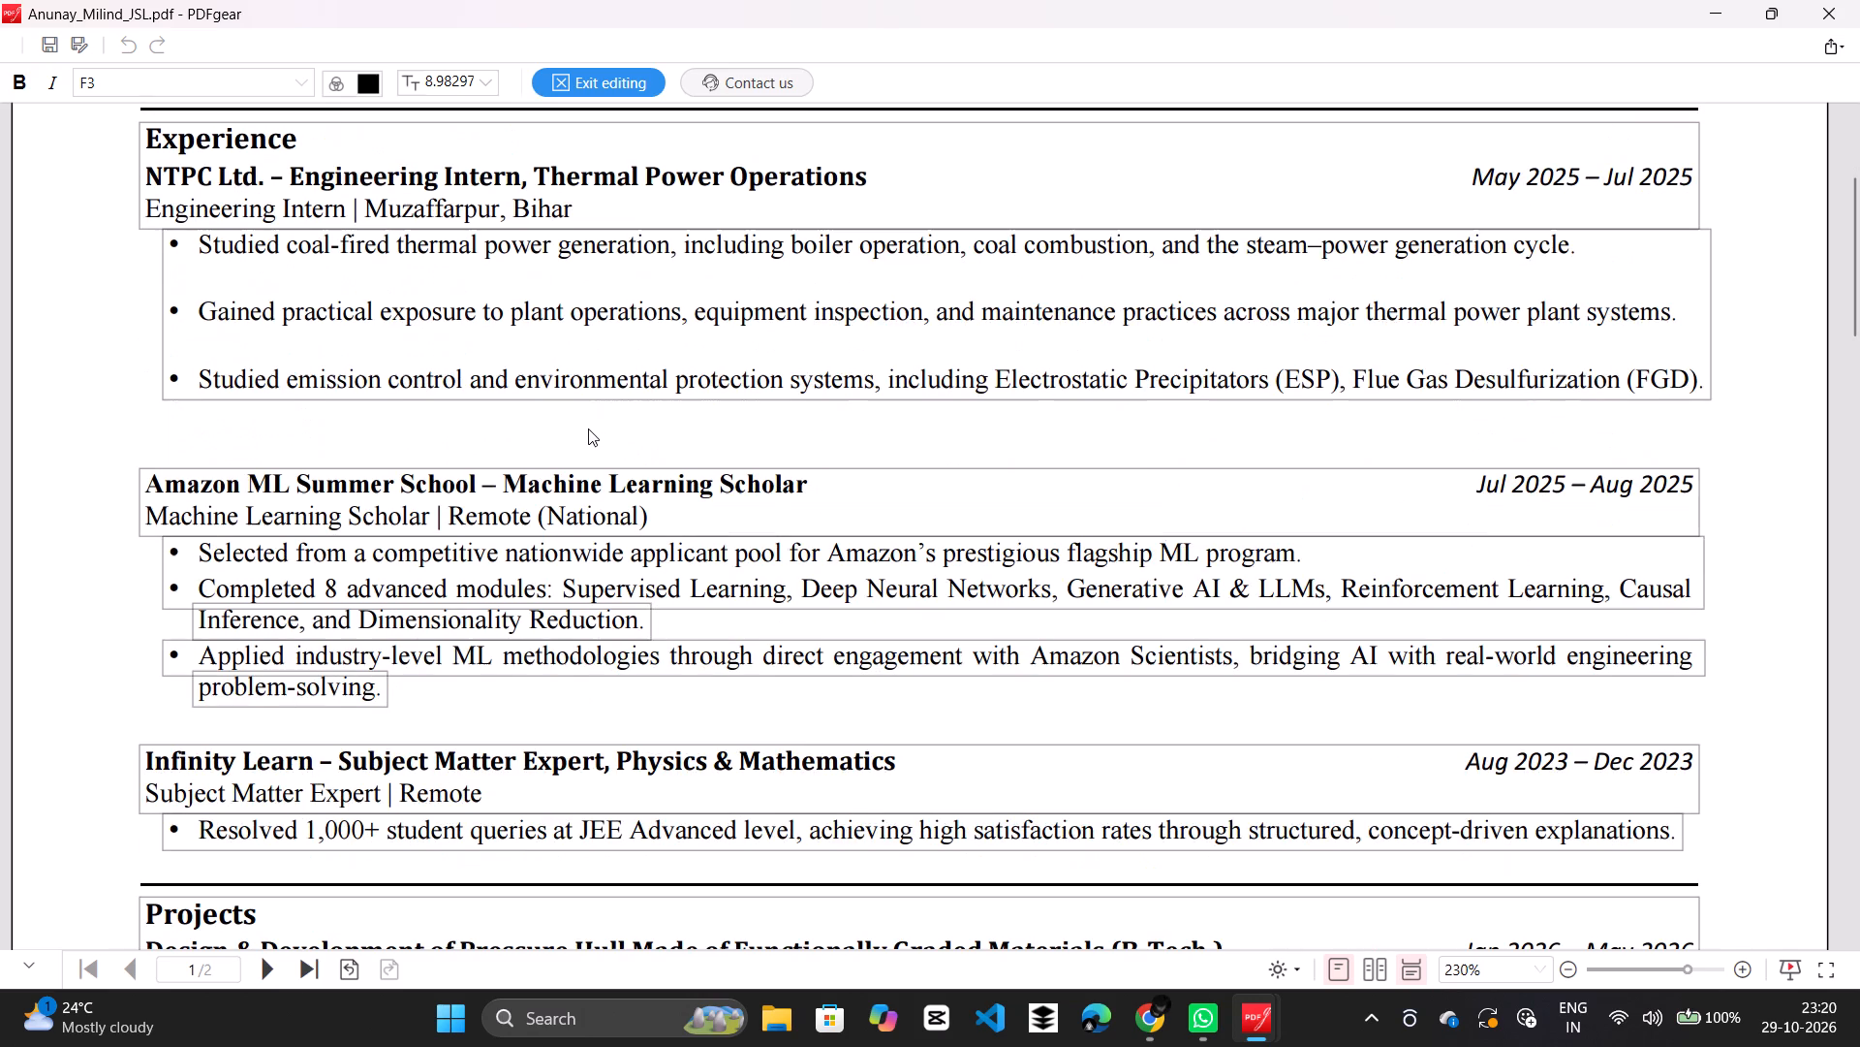
scroll(588, 428, "down", 10)
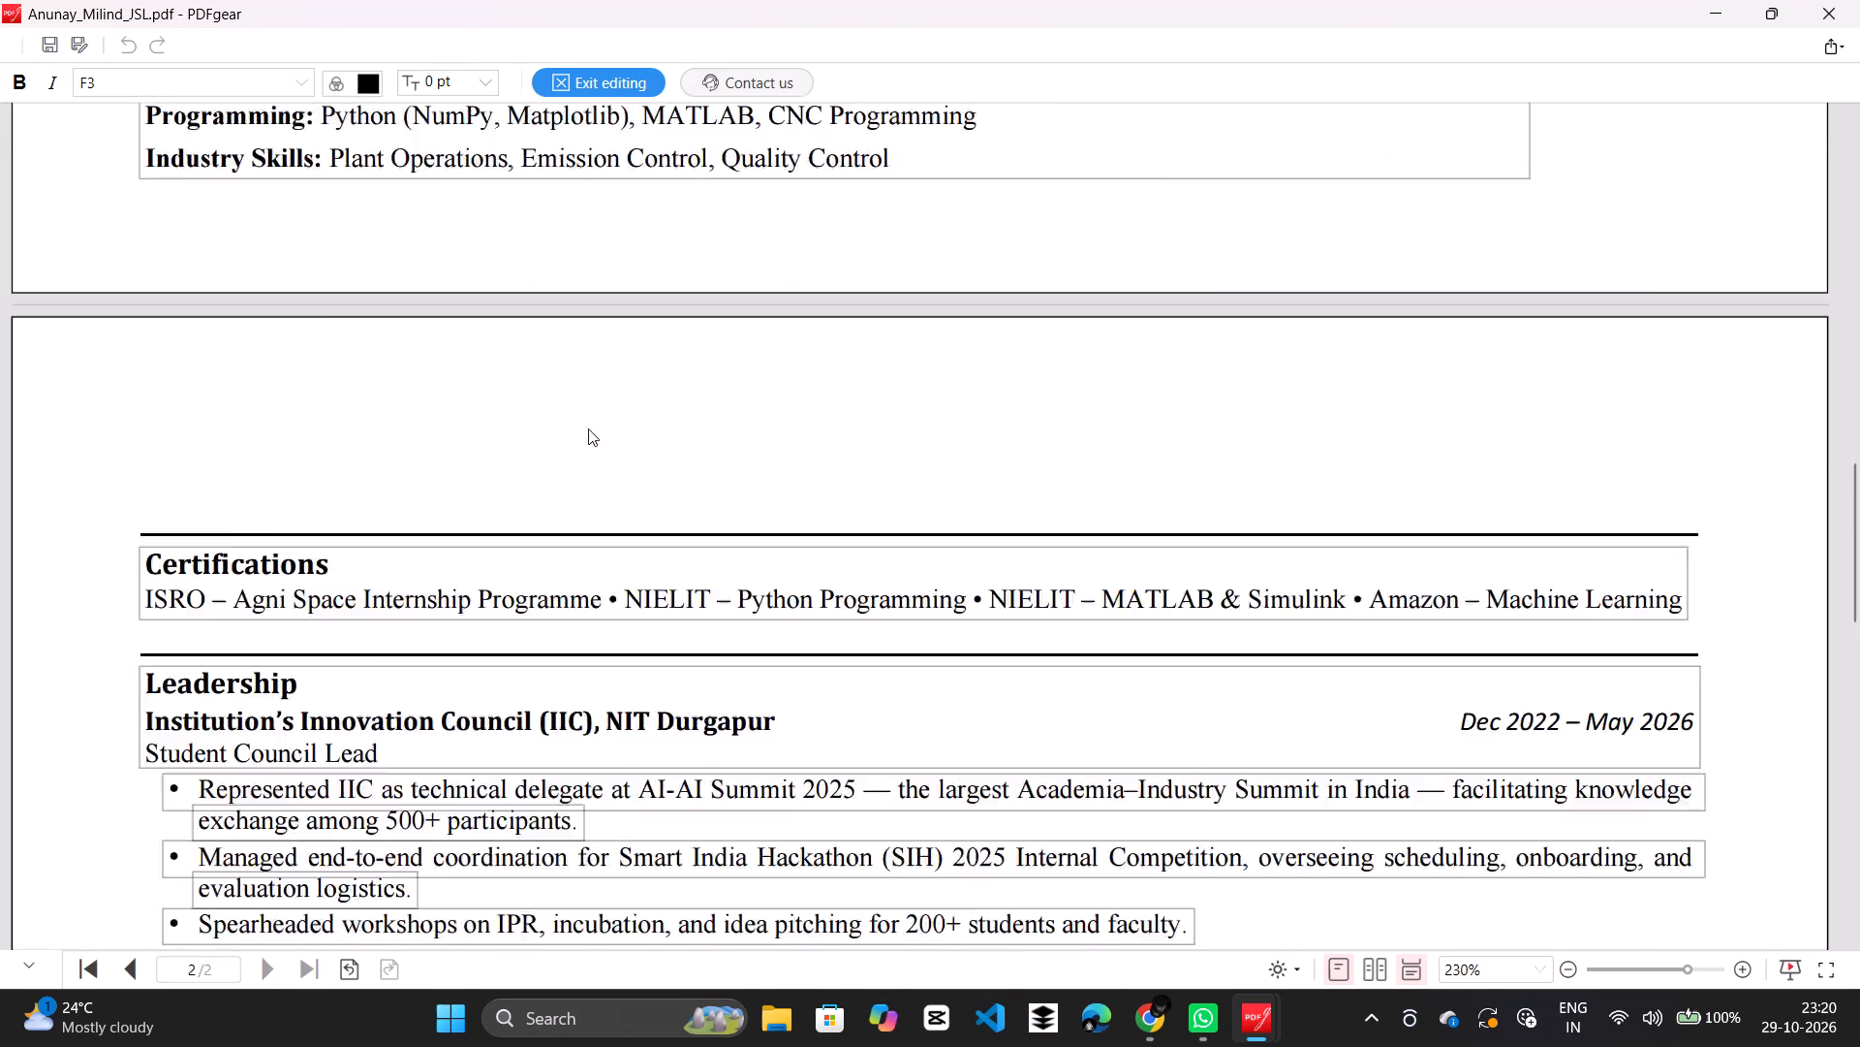
scroll(588, 428, "down", 5)
scroll(588, 428, "up", 4)
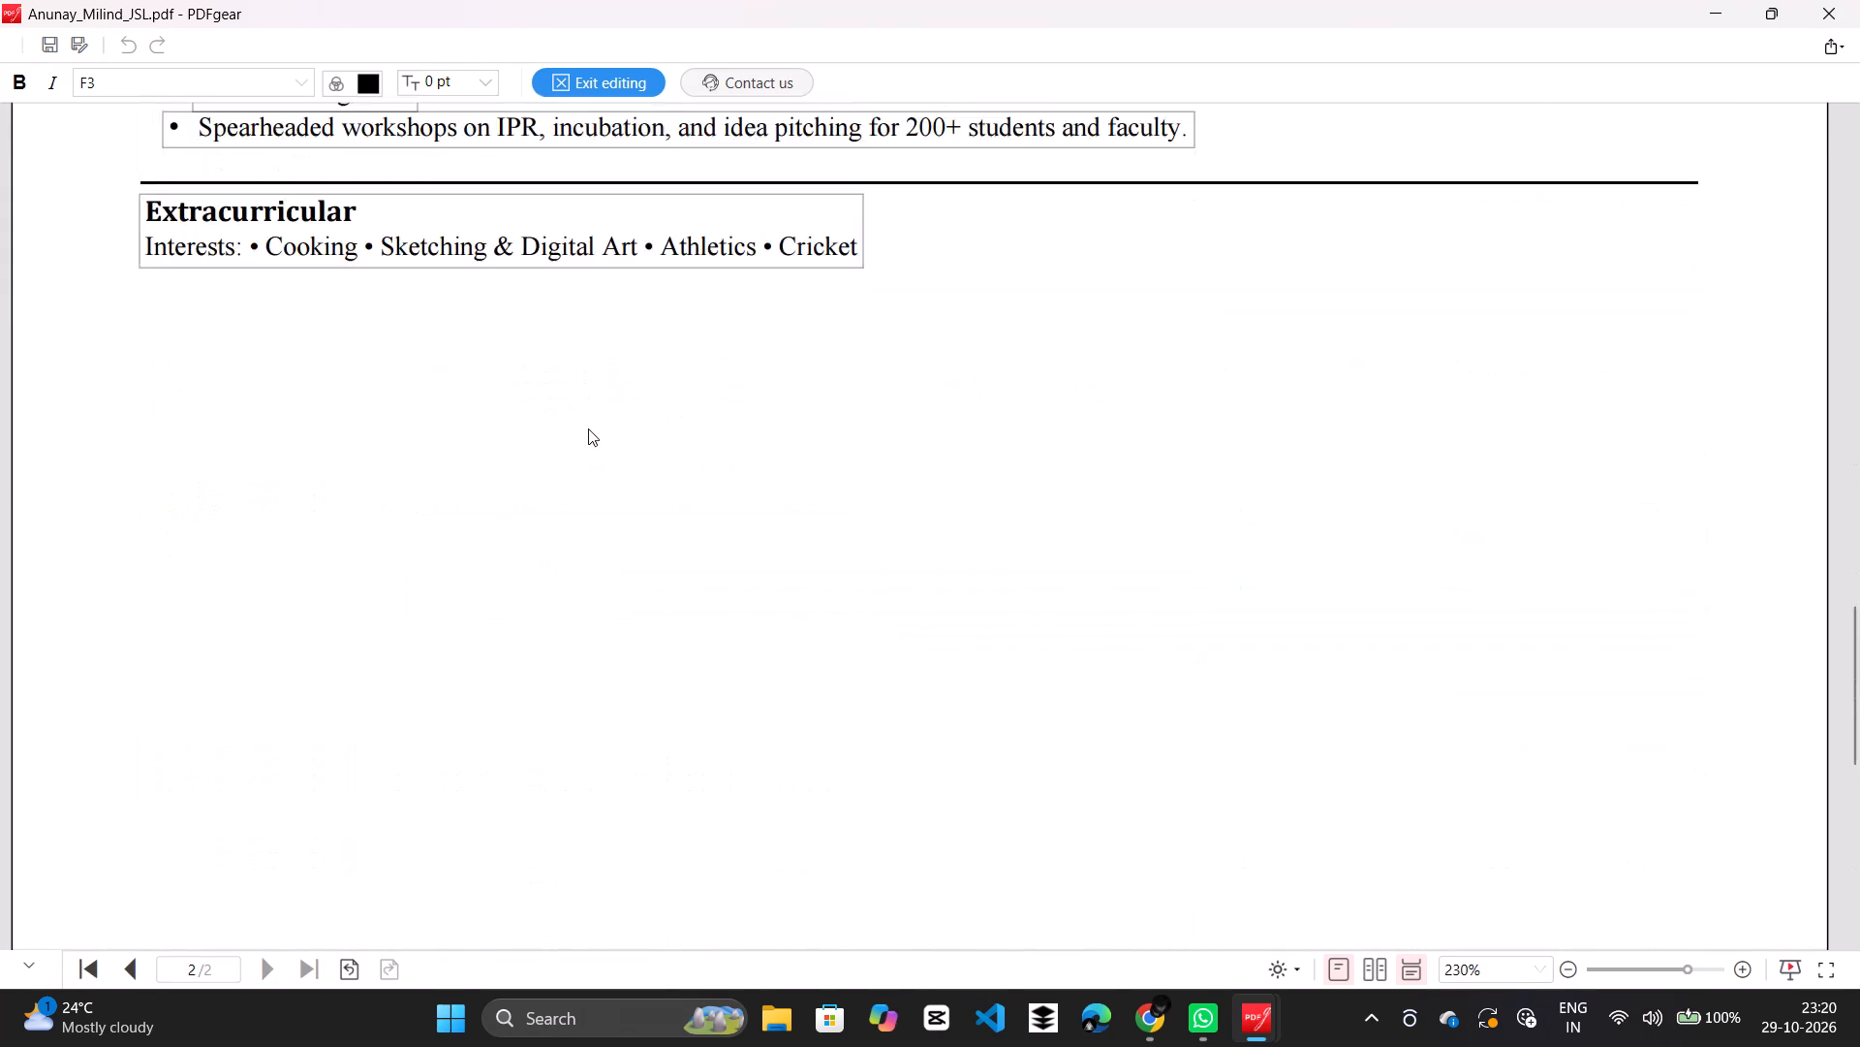
scroll(588, 428, "up", 15)
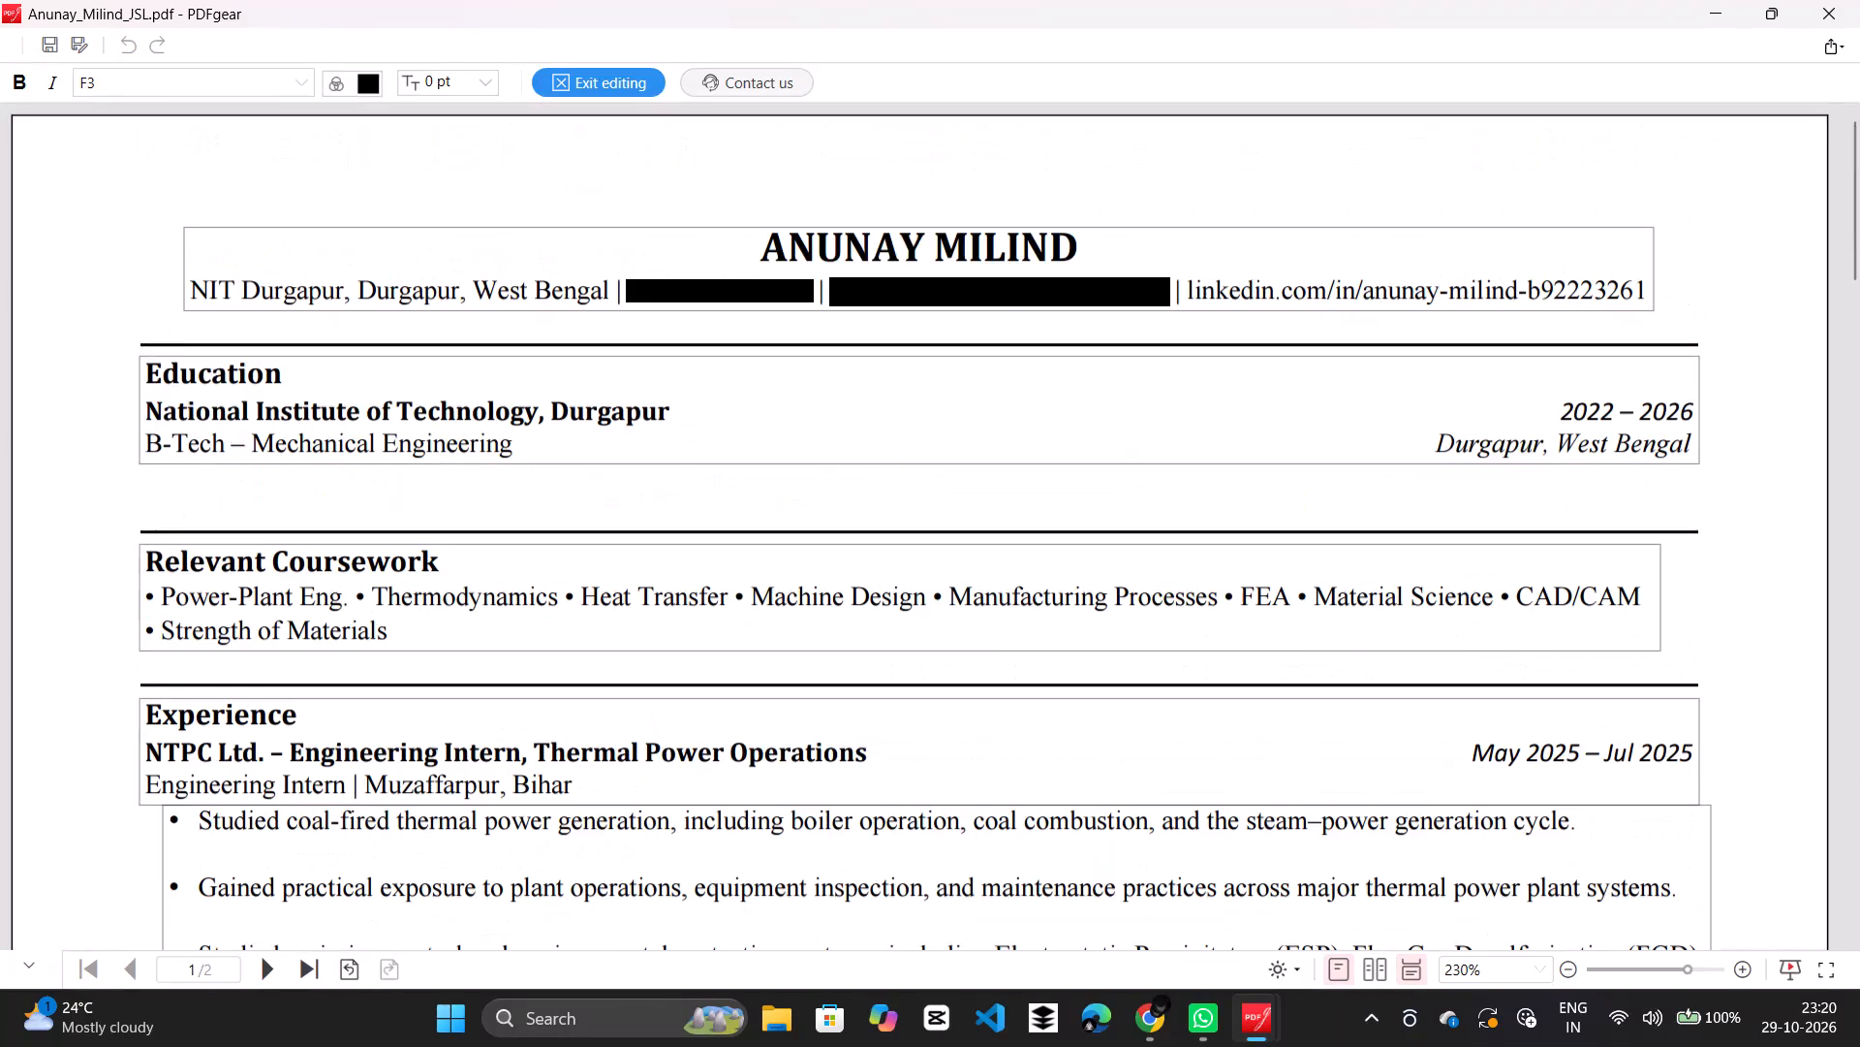
left_click(56, 40)
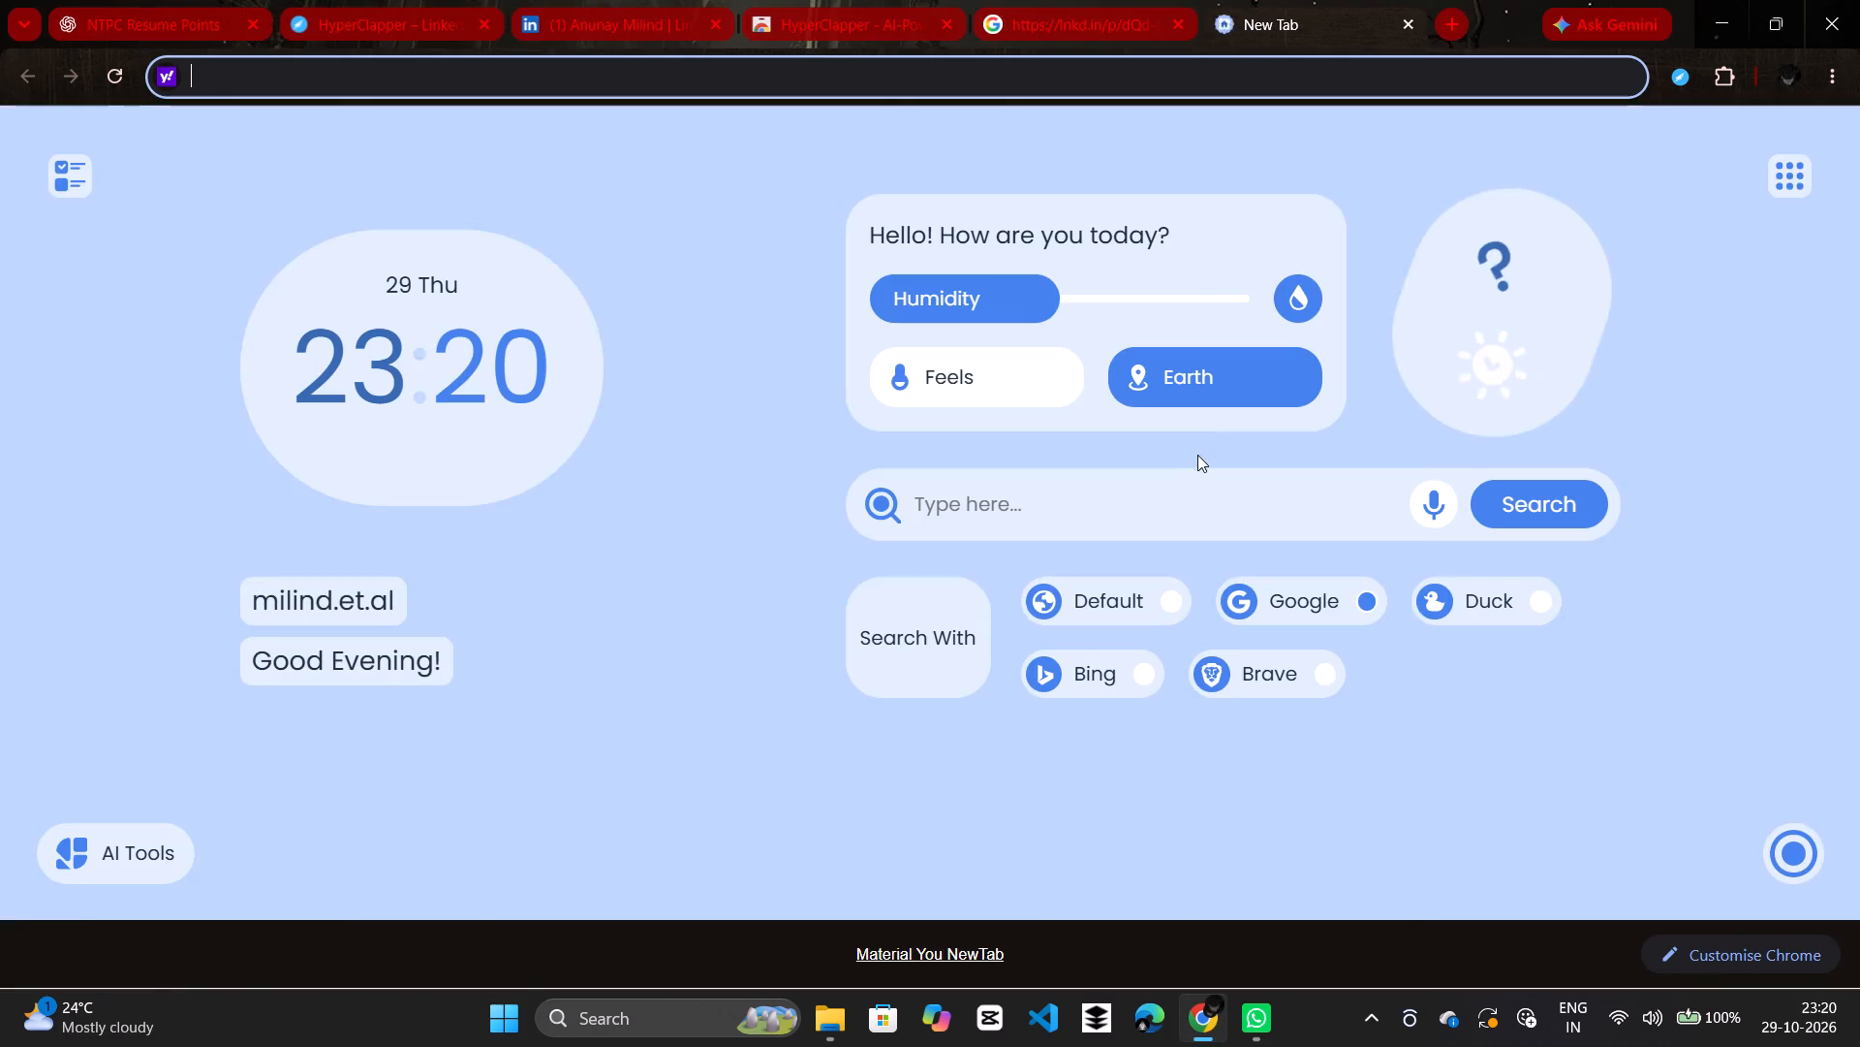
Search Google for sejda in the new browser tab.
left_click(1156, 503)
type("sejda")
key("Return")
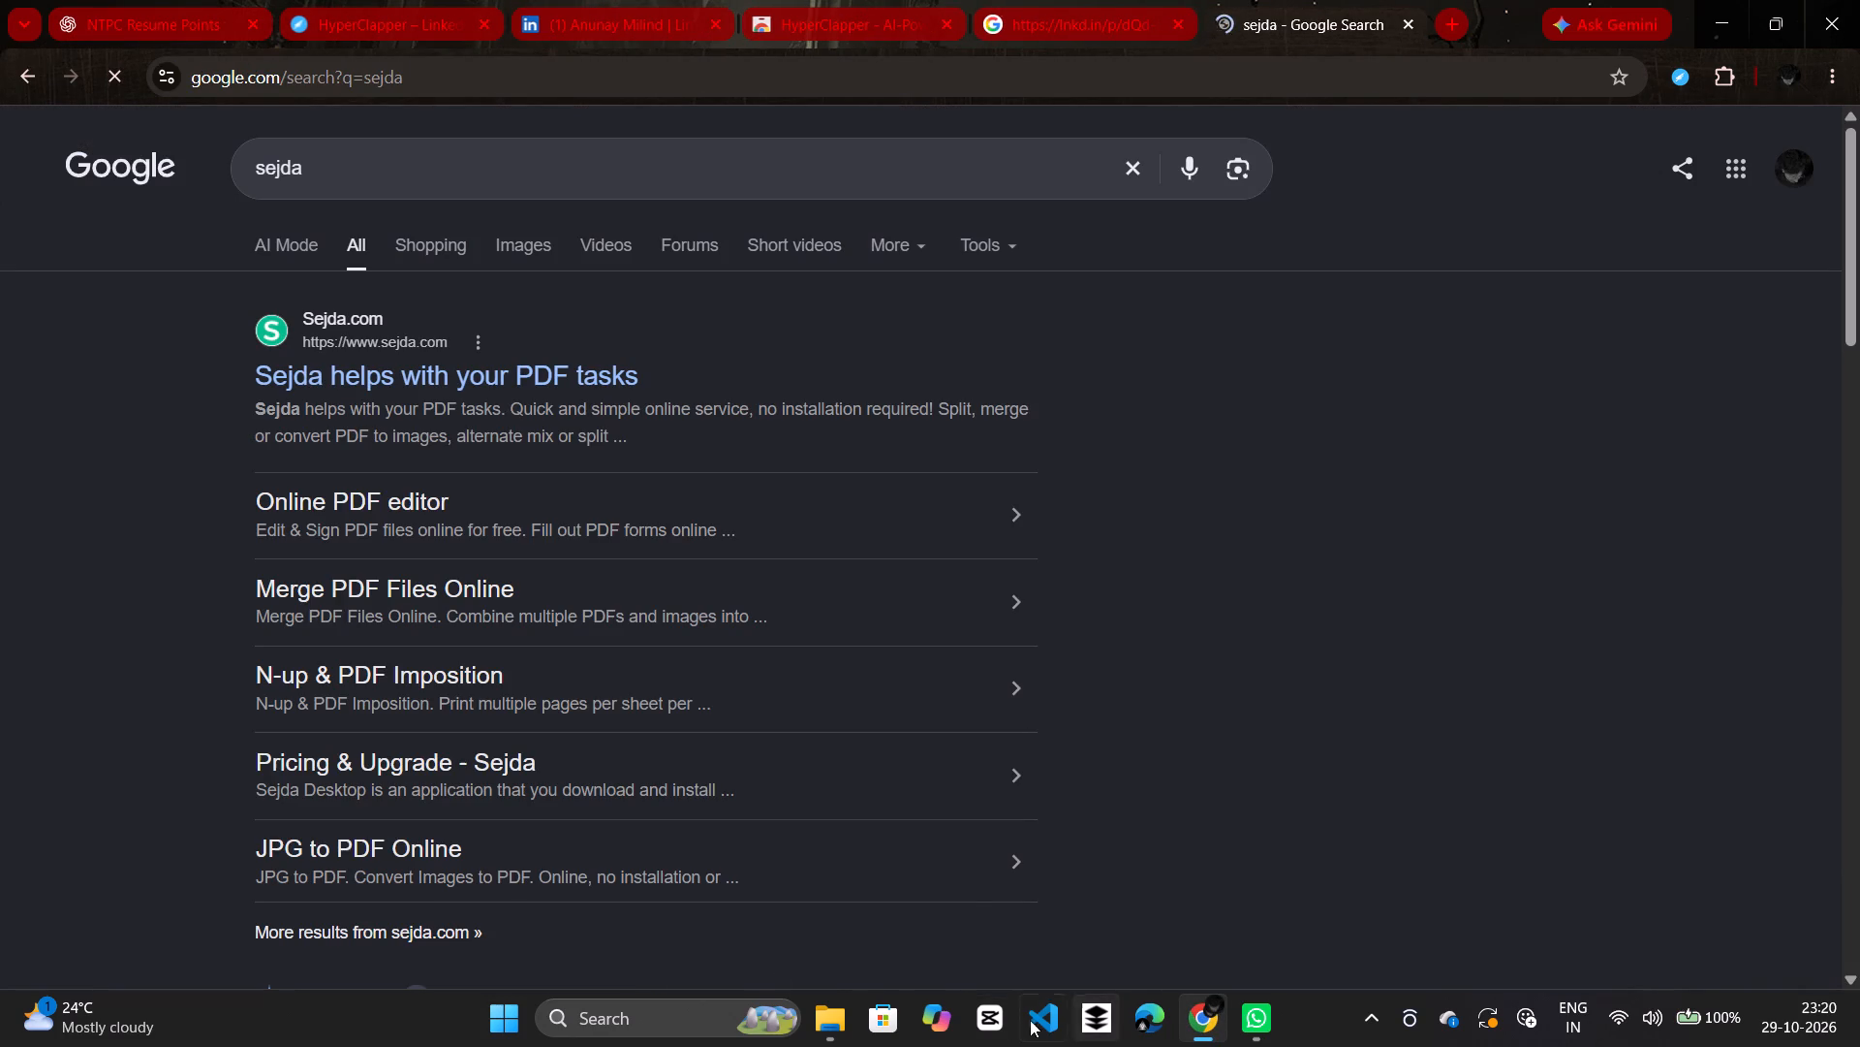
Minimise the browser window to return to the Downloads folder in File Explorer.
left_click(665, 1015)
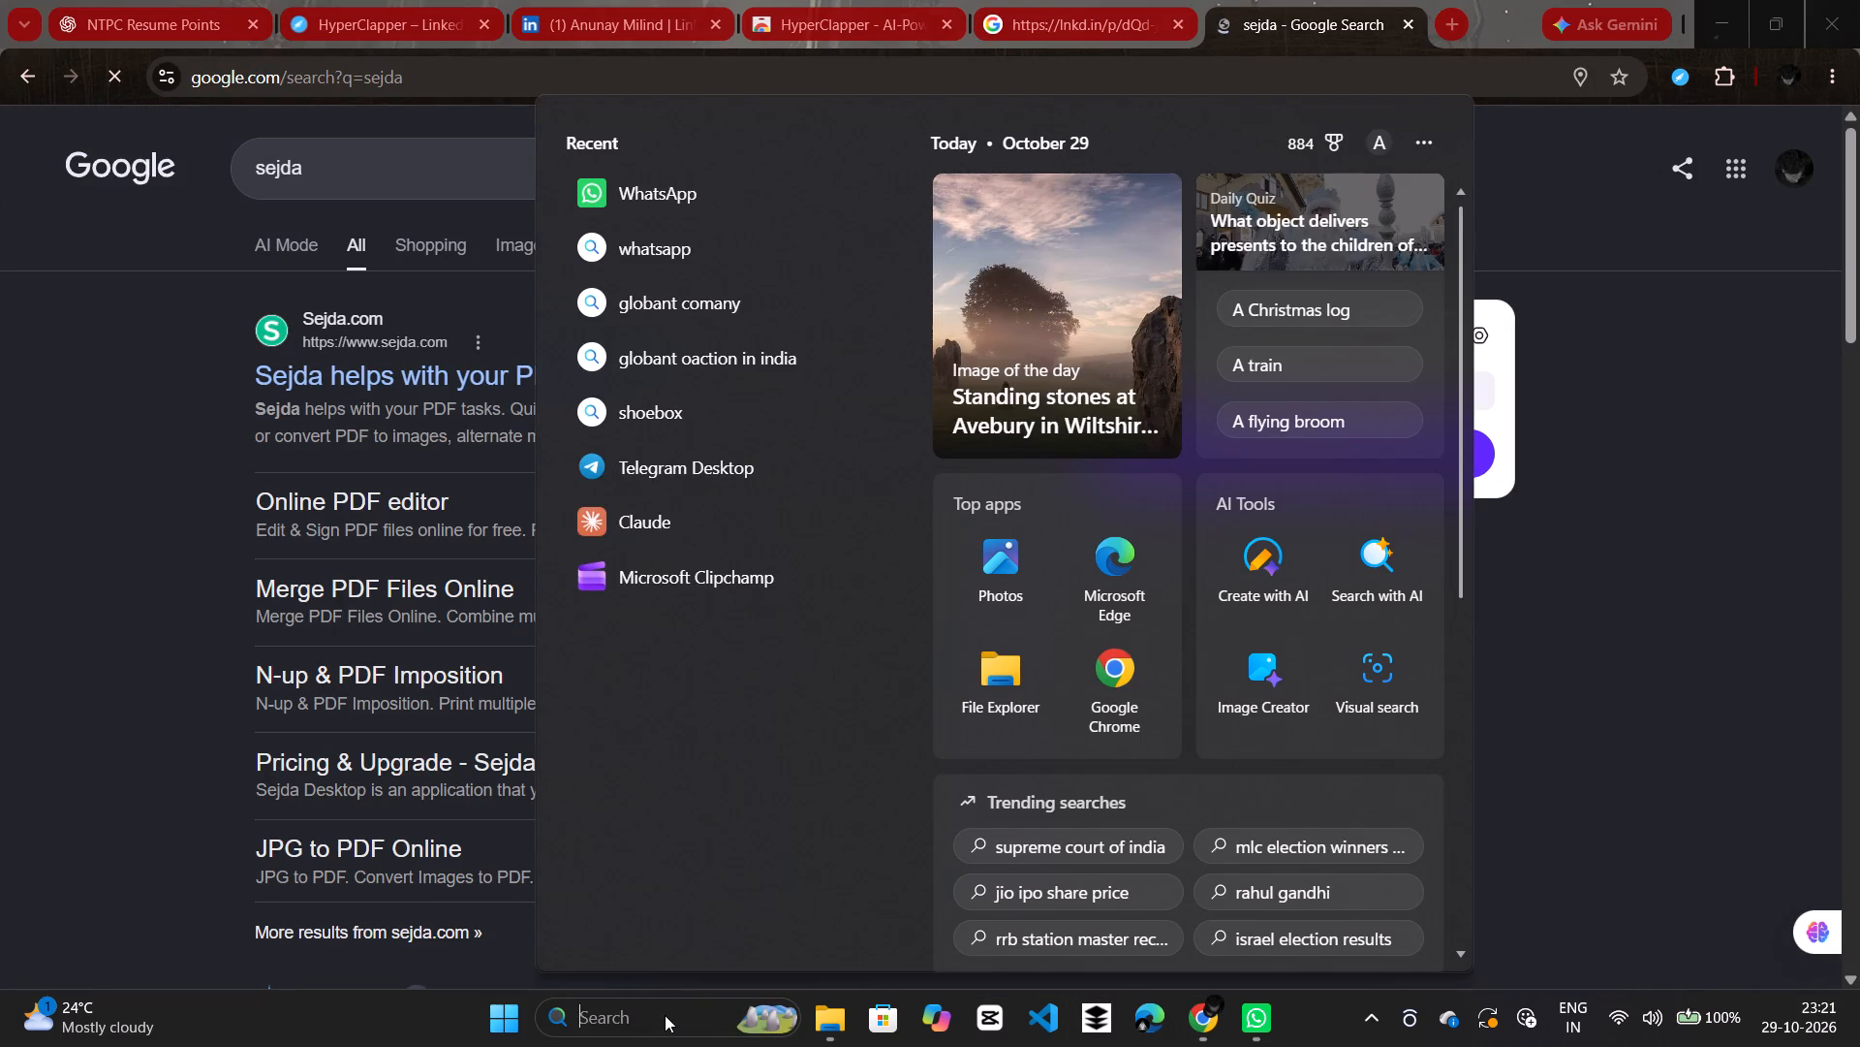
left_click(1745, 19)
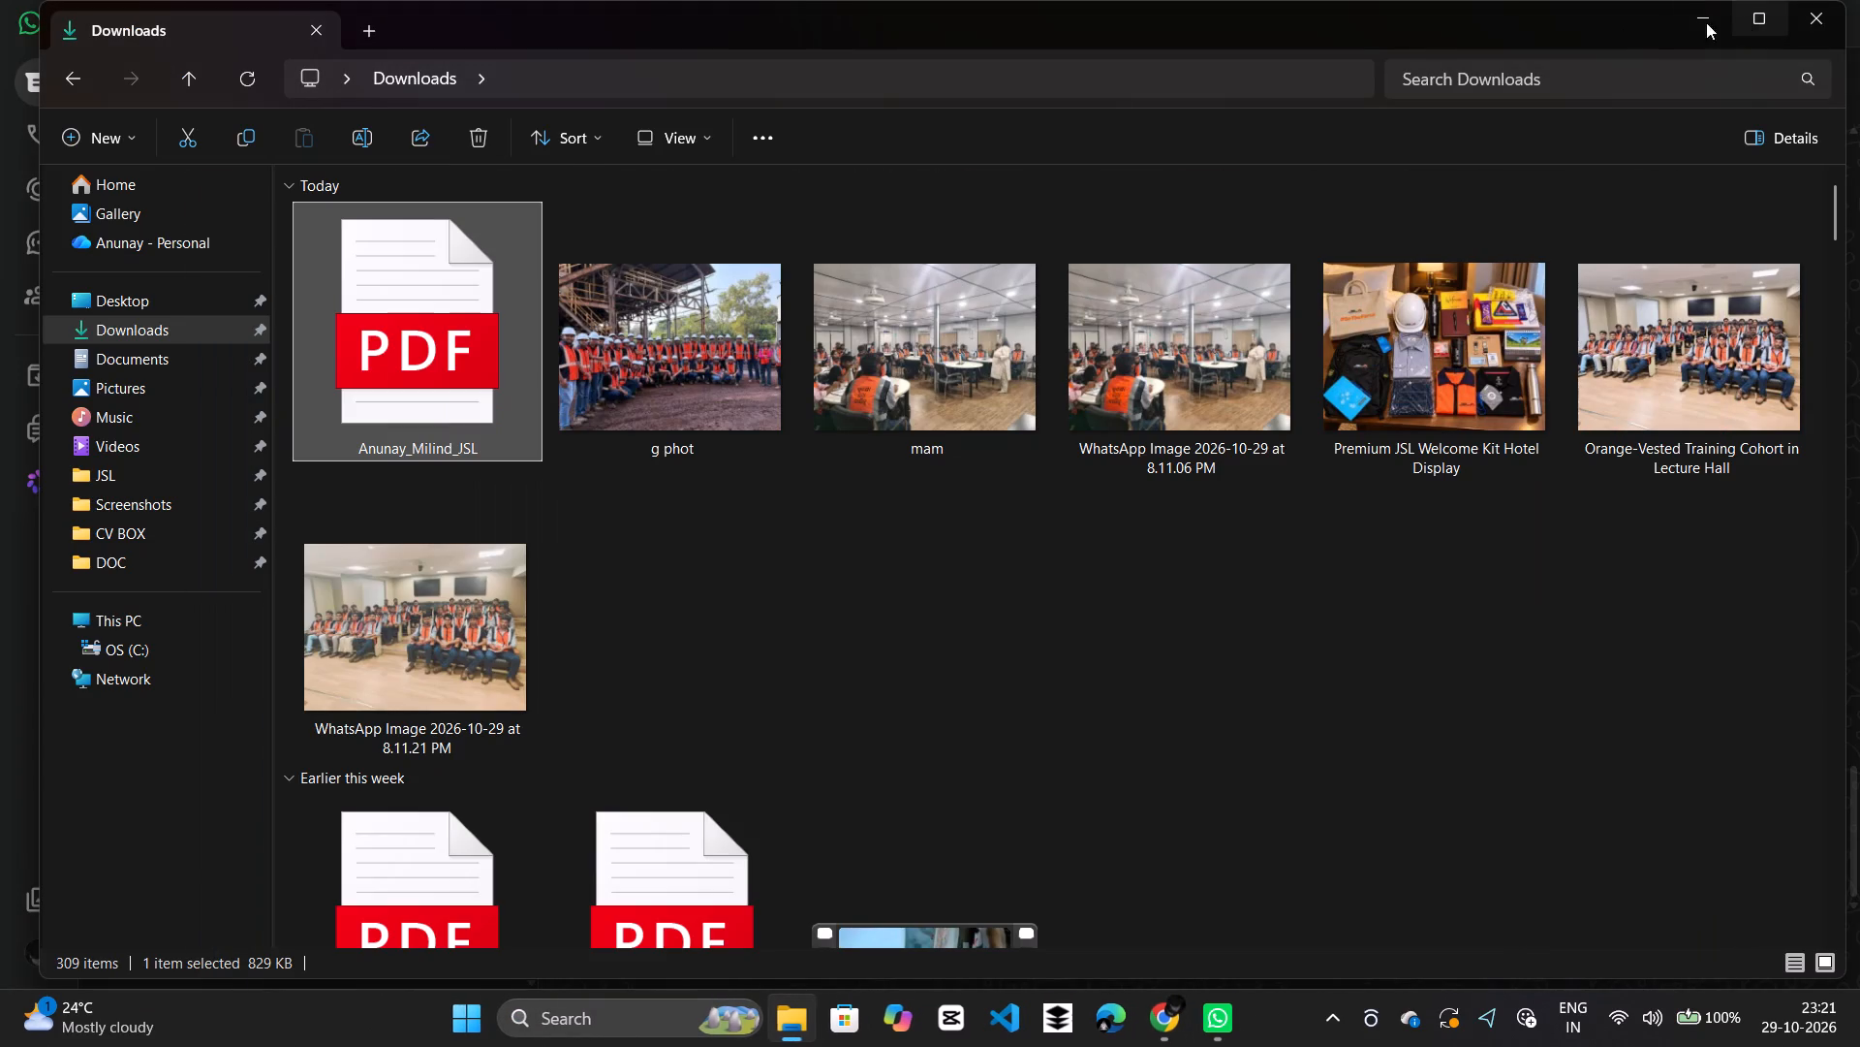
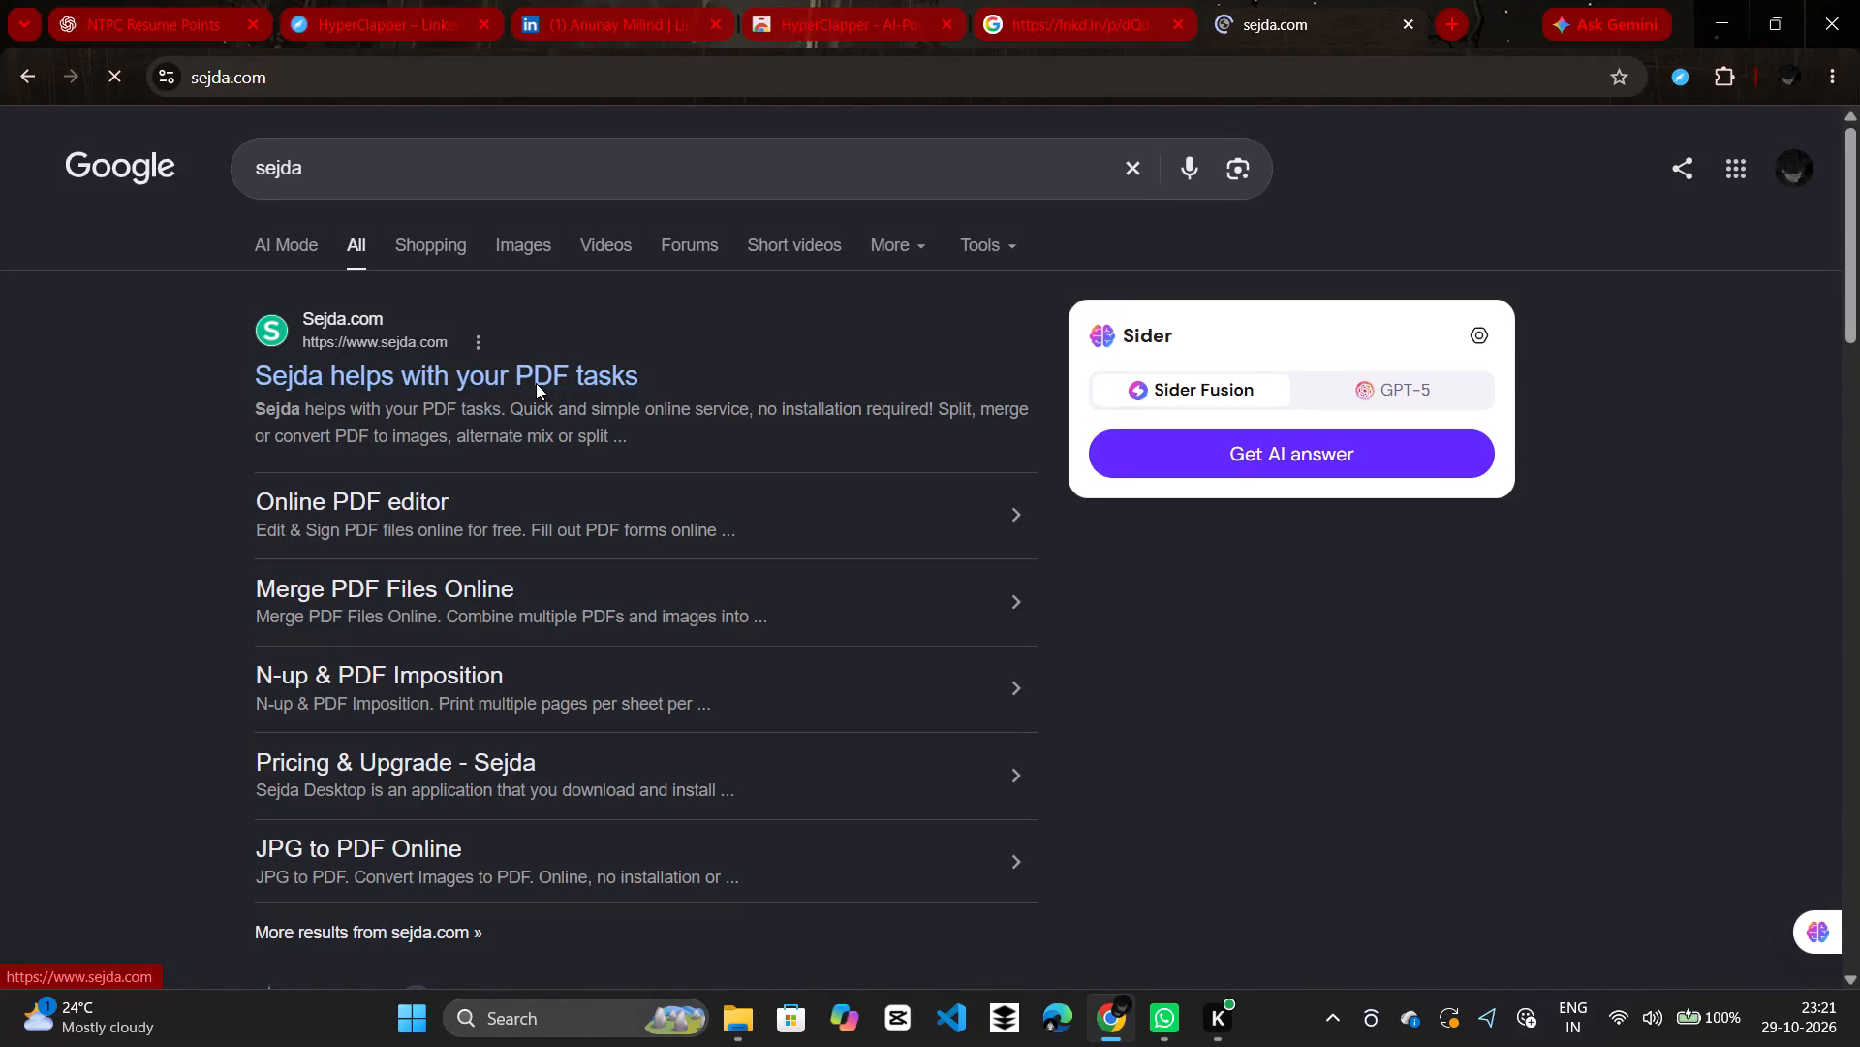
Open Sejda's online PDF editor and bring up the file chooser for uploading a PDF file.
left_click(839, 486)
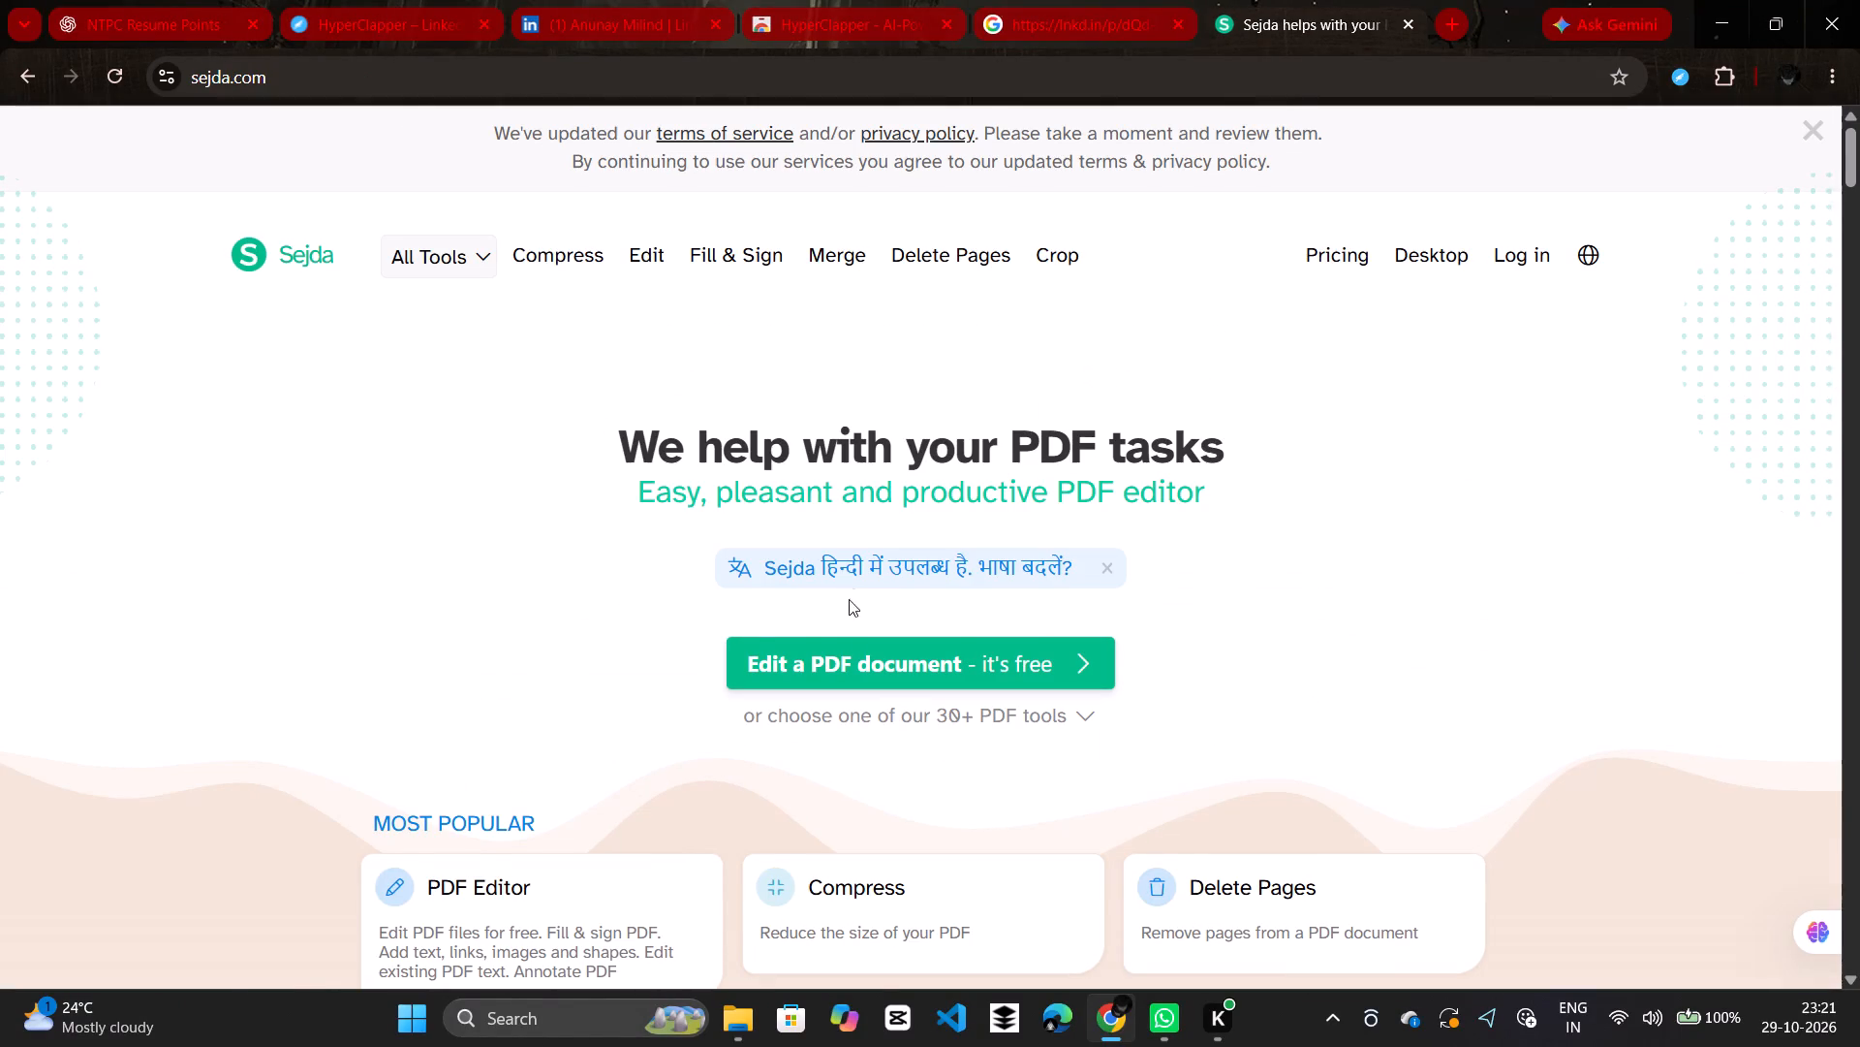
left_click(858, 650)
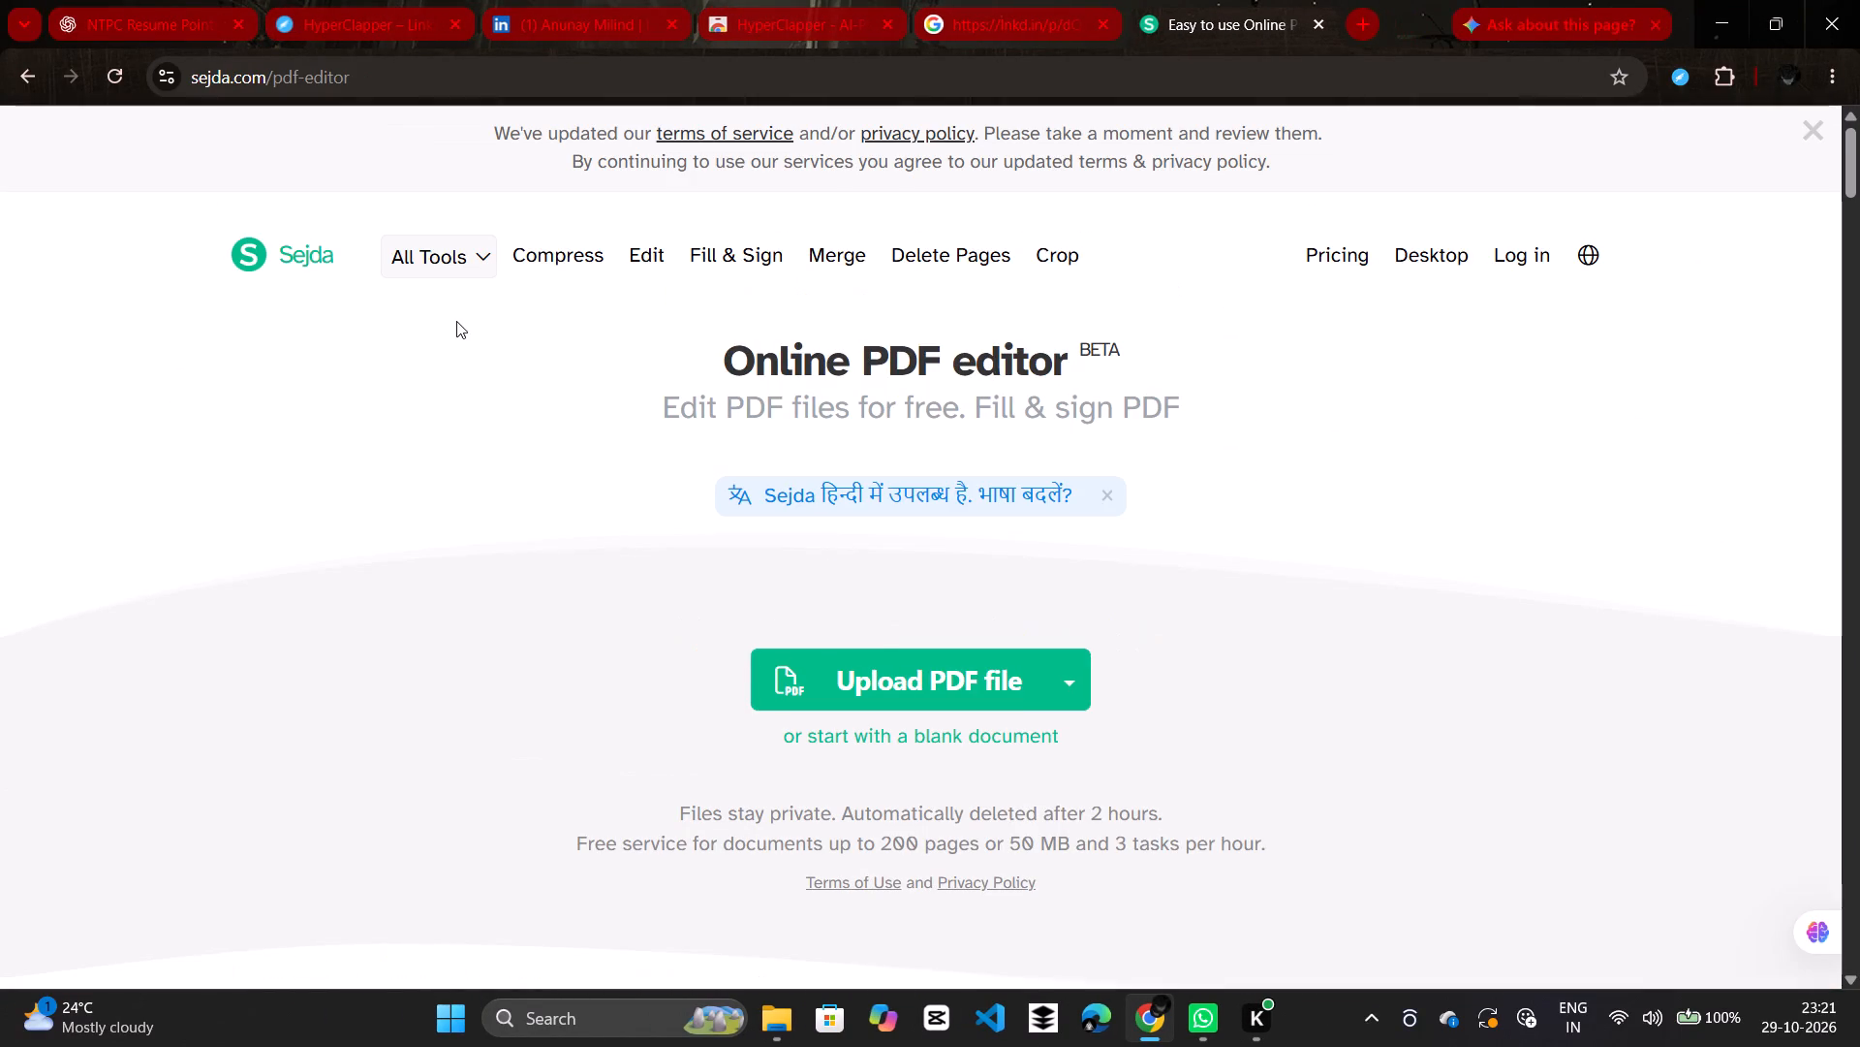
left_click(875, 661)
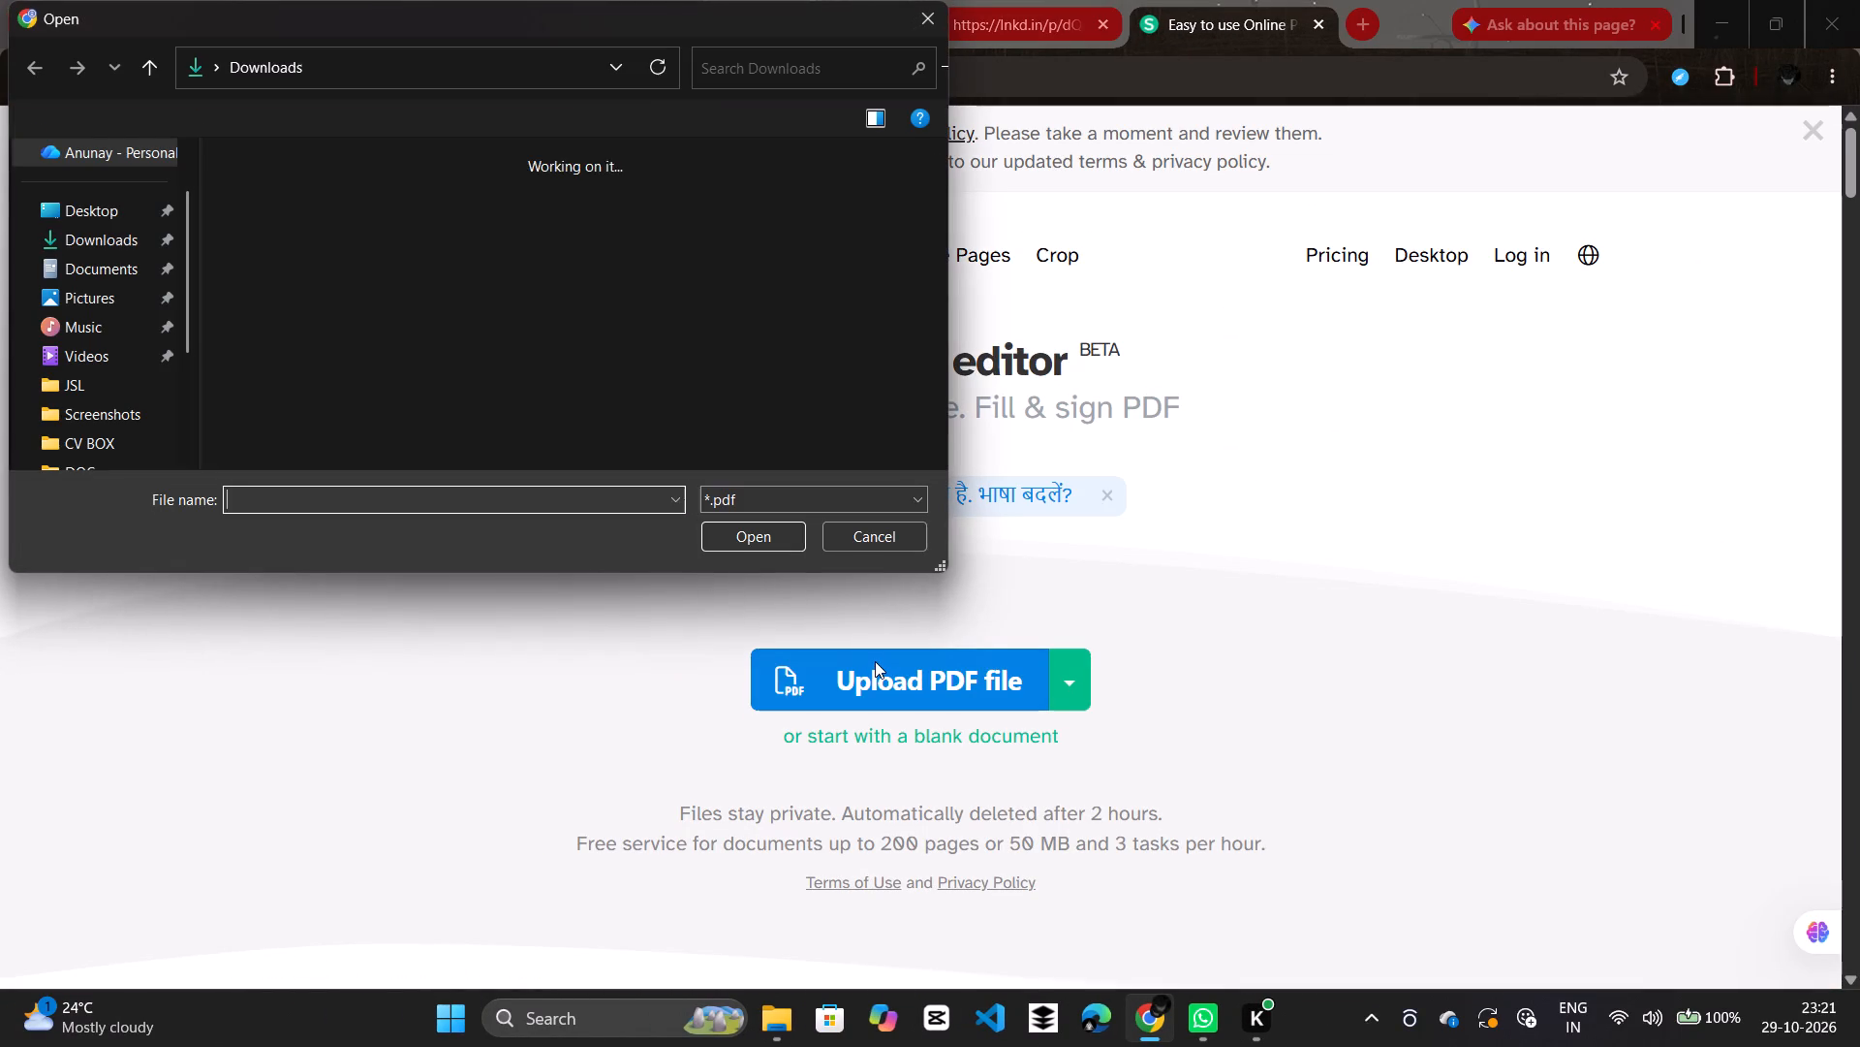
Load the JSL CV PDF from the Downloads folder into the online PDF editor.
left_click(317, 286)
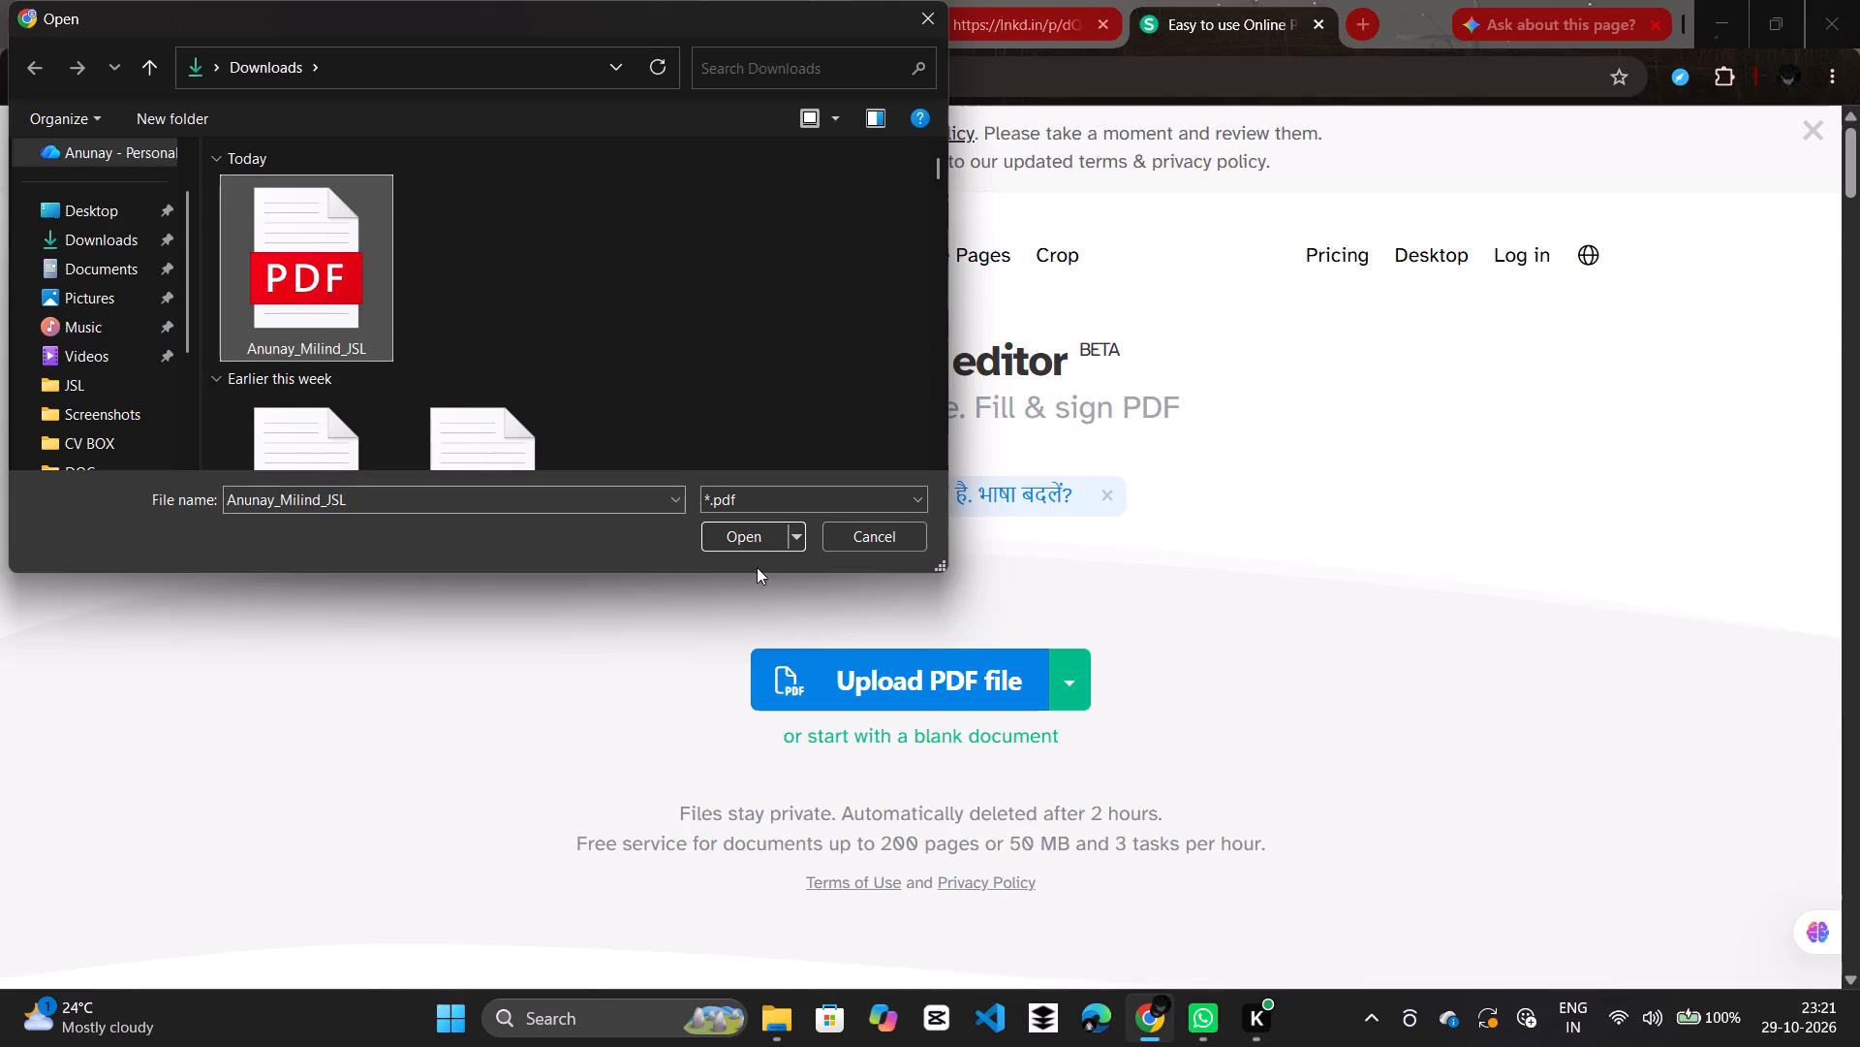
left_click(754, 530)
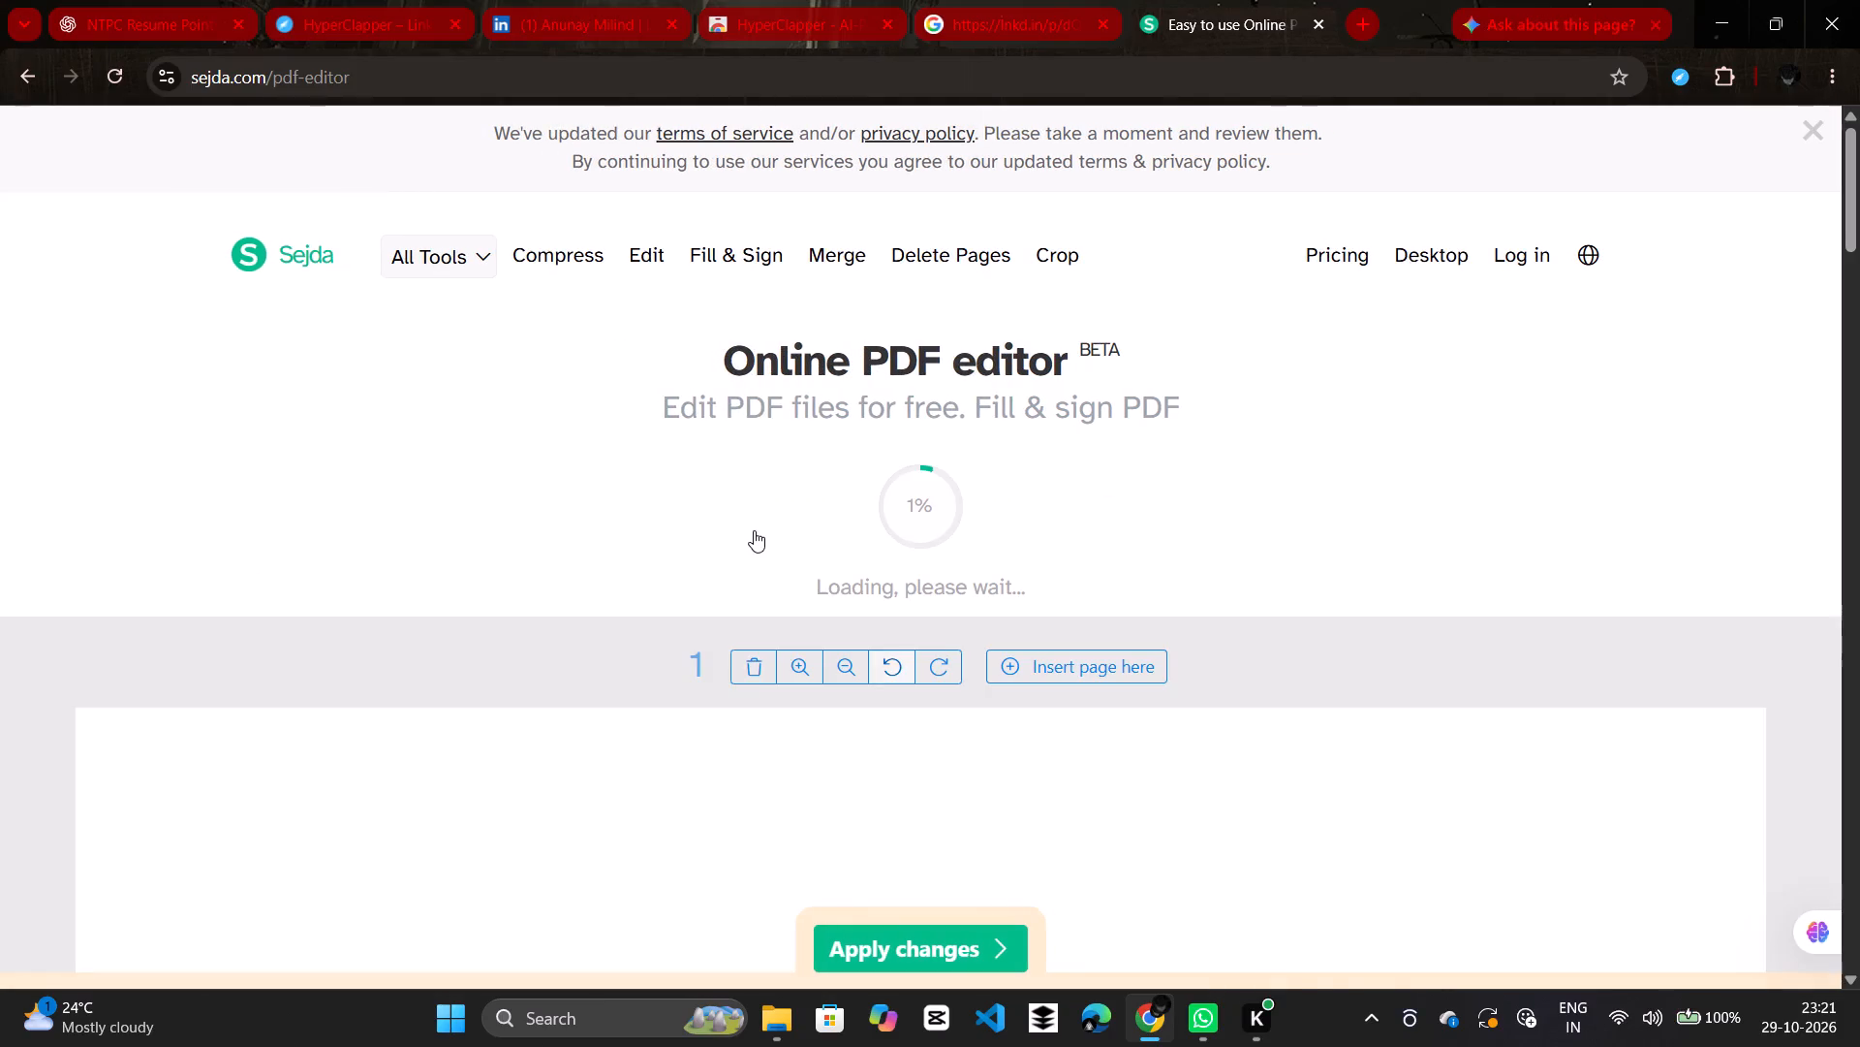
Move the second NTPC bullet, on practical exposure to plant operations, up to sit directly beneath the first bullet.
scroll(754, 530, "down", 5)
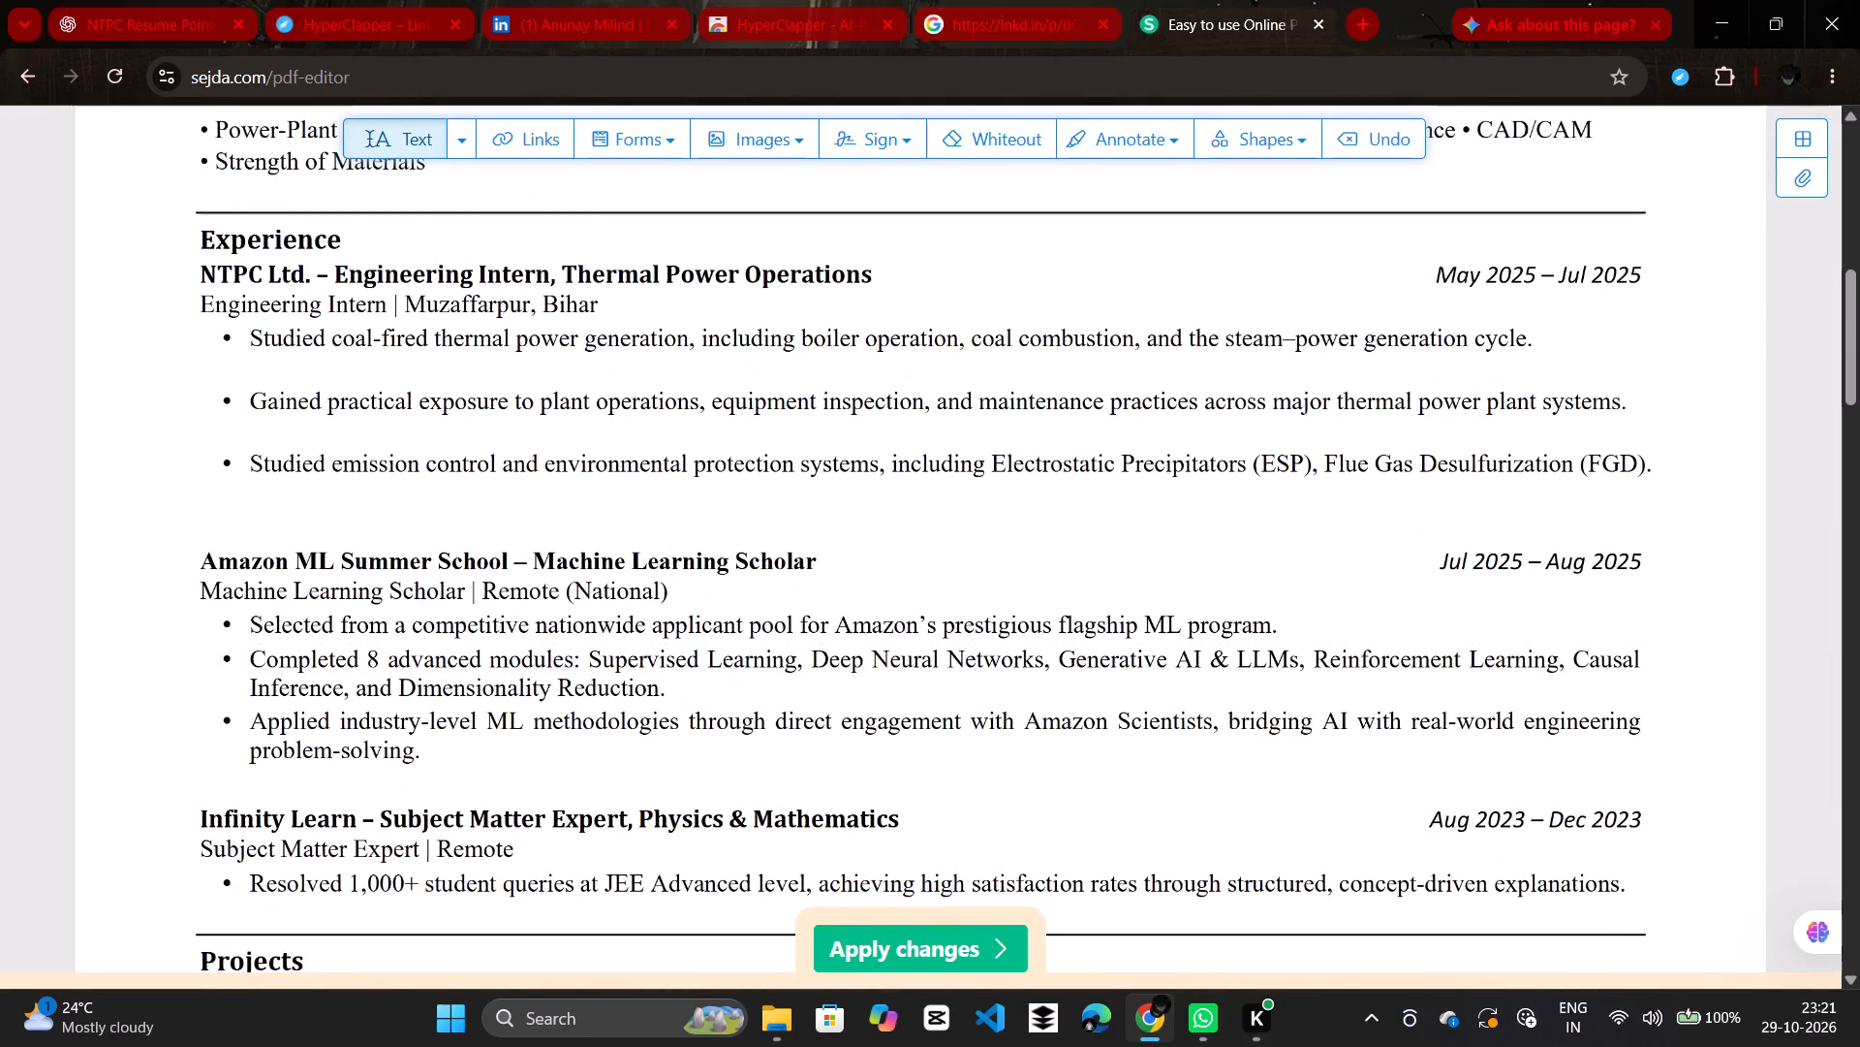
left_click(601, 410)
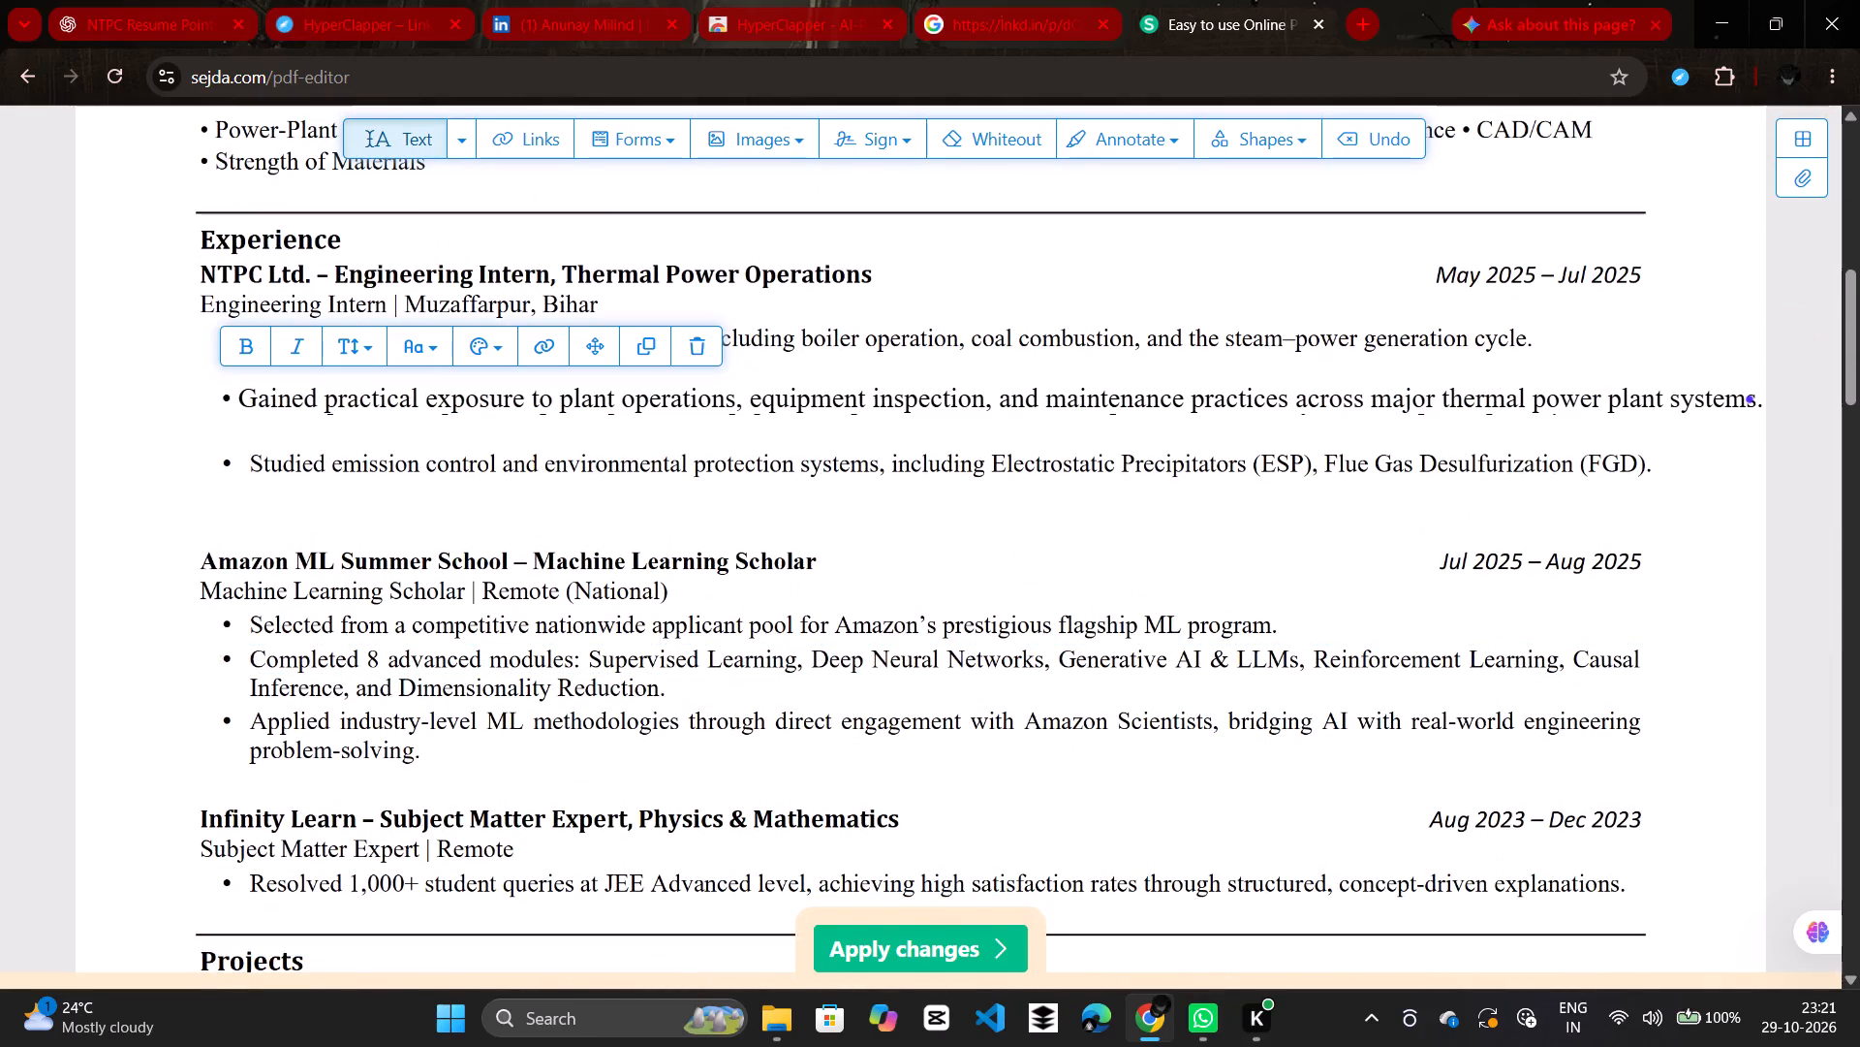
left_click(592, 344)
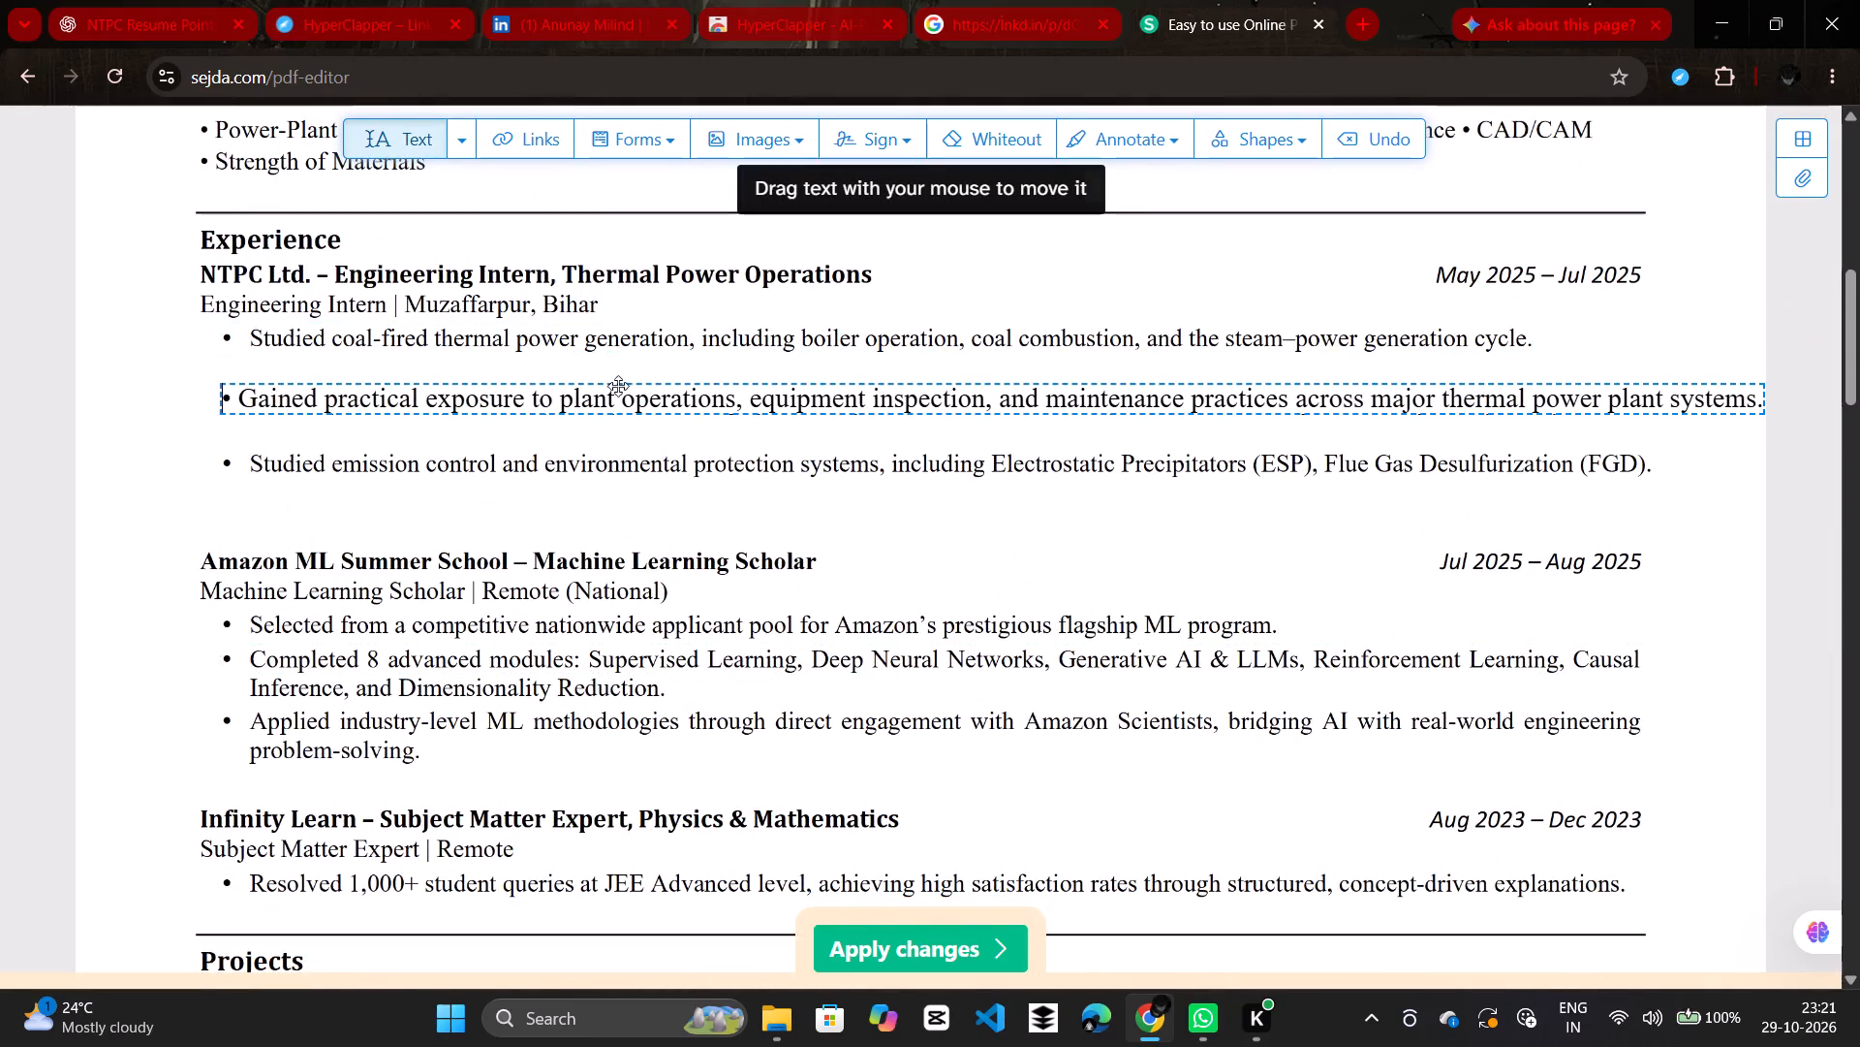
left_click_drag(622, 397, 623, 396)
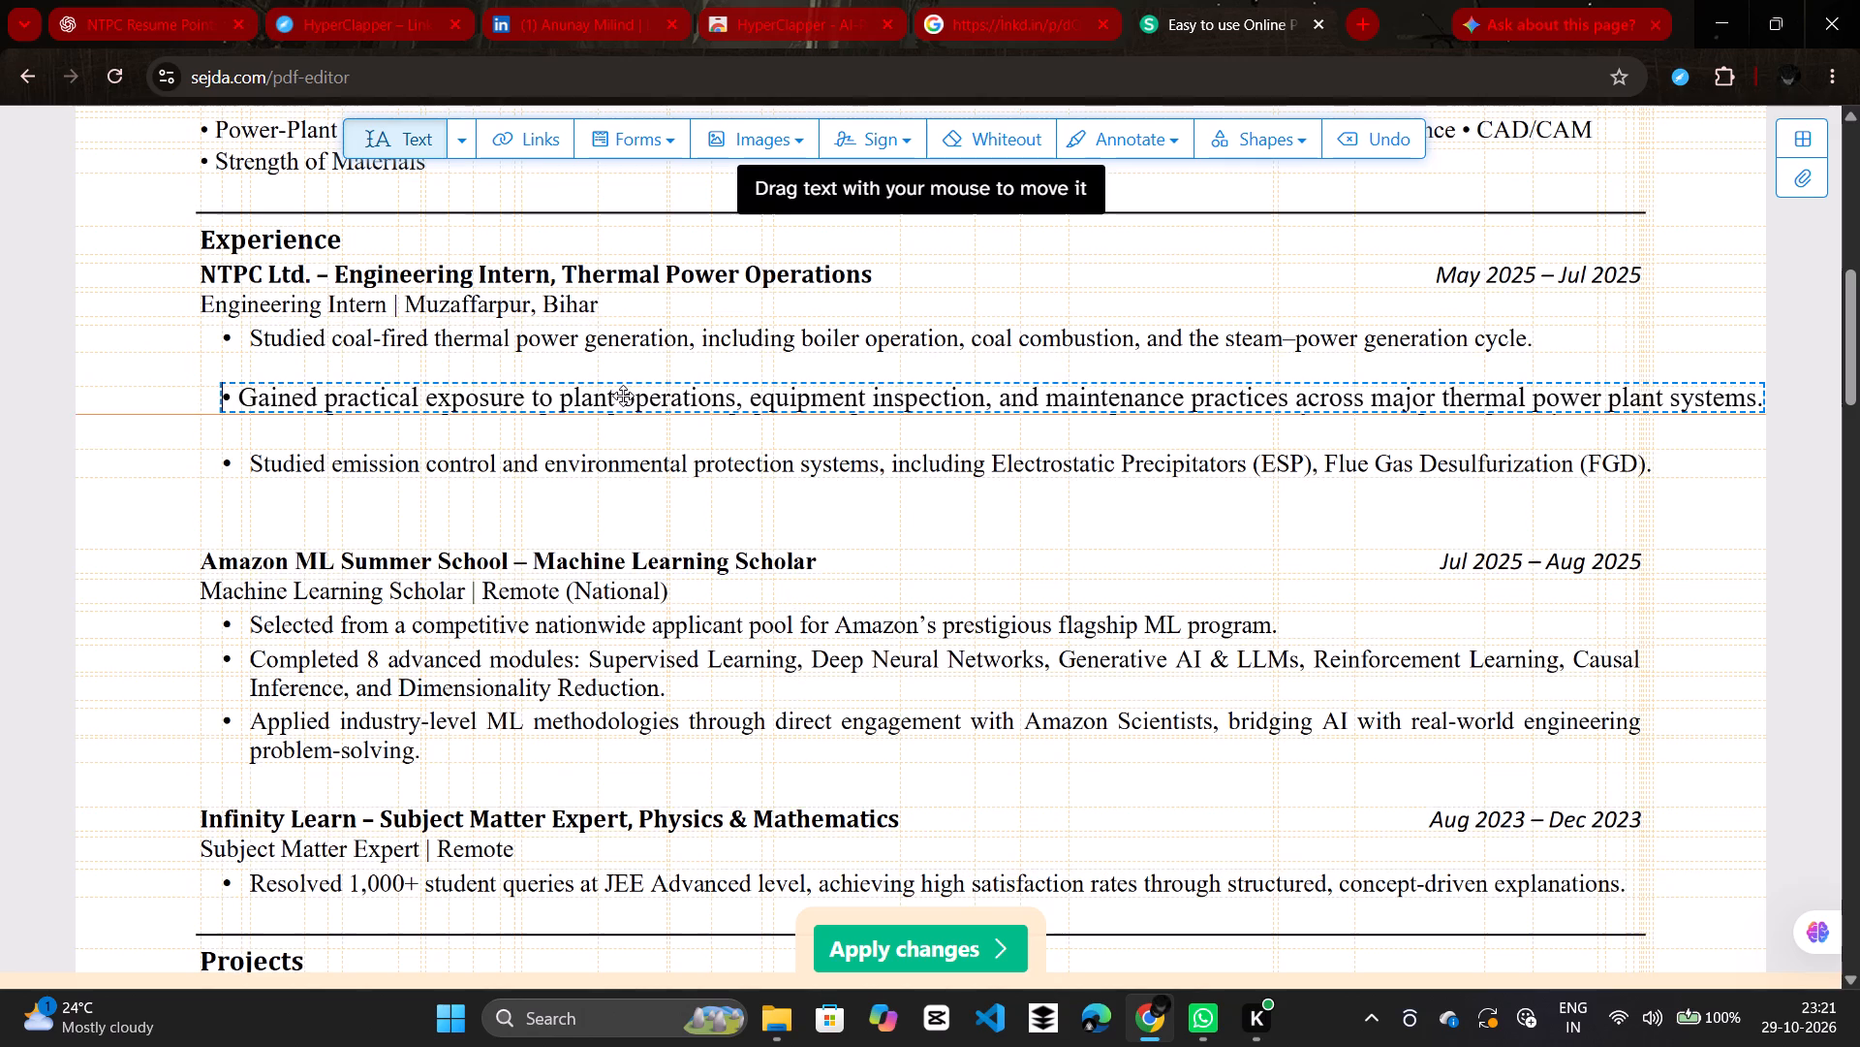
left_click_drag(623, 396, 620, 376)
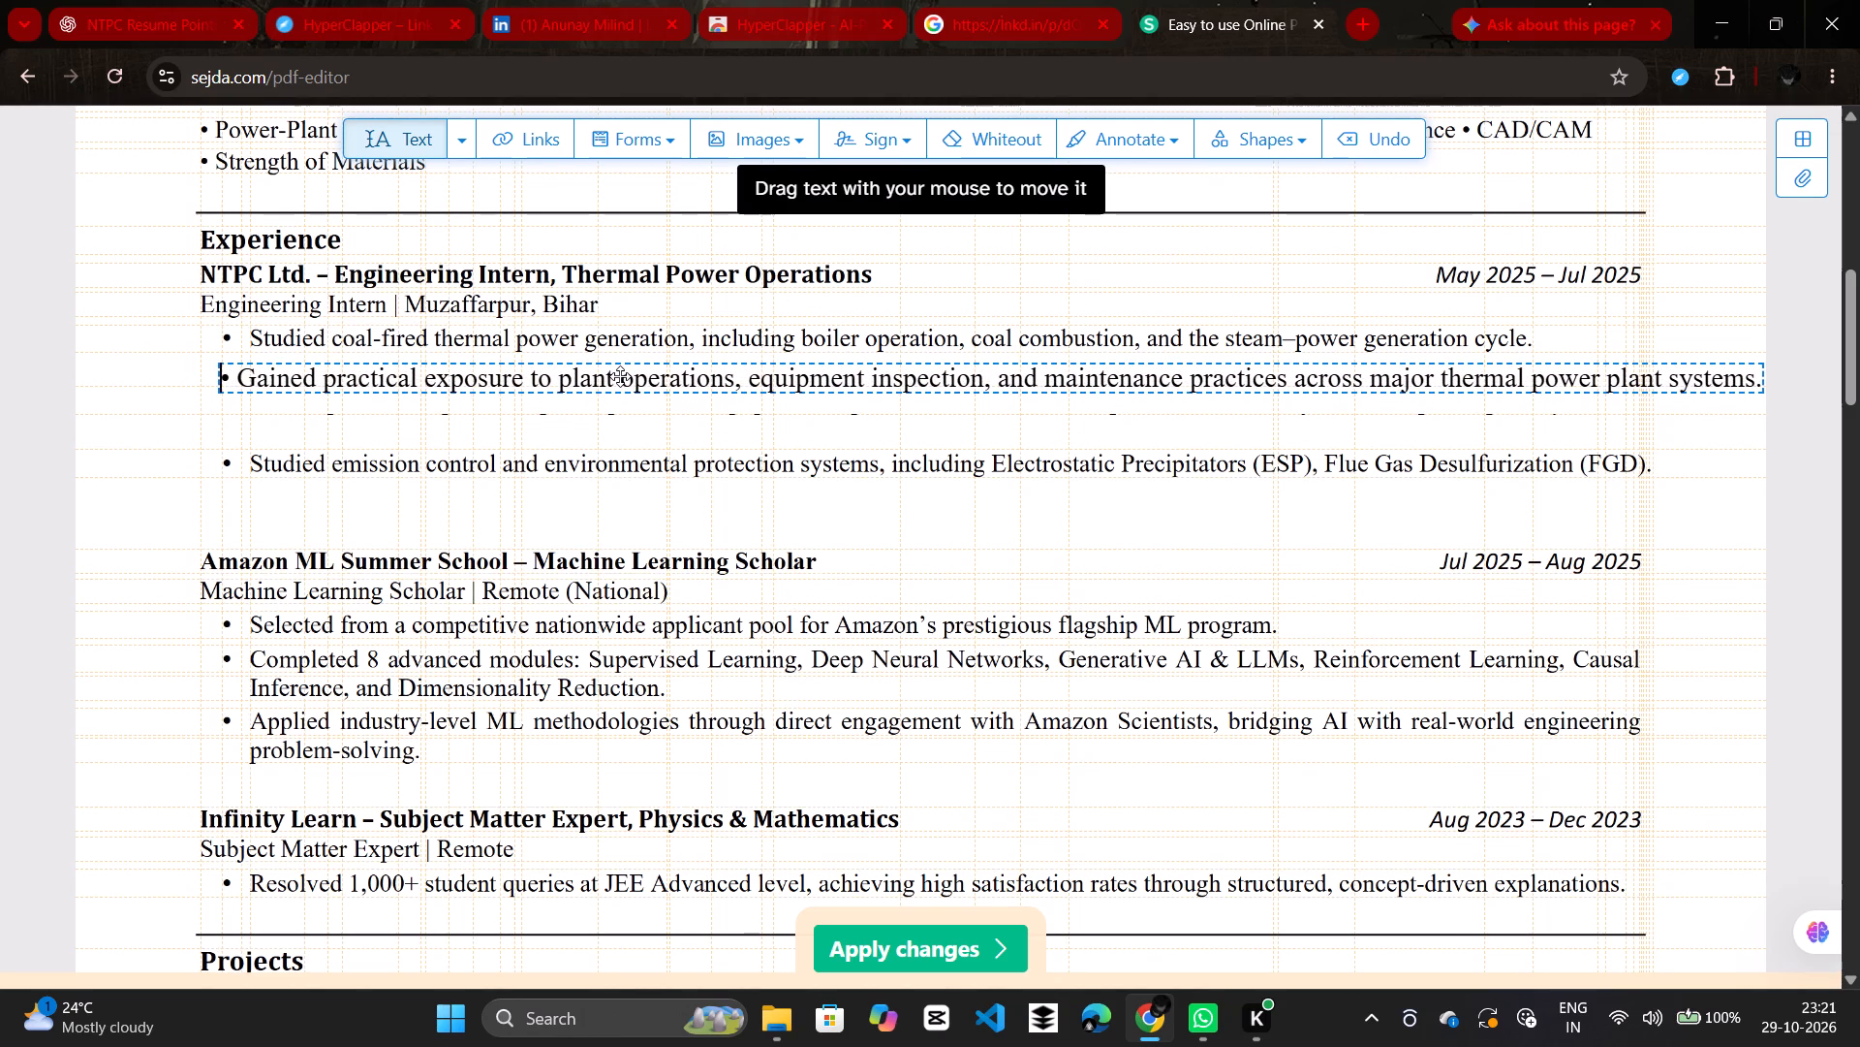
left_click_drag(620, 376, 622, 373)
Move the third NTPC bullet, on emission control and environmental protection systems, up beneath the second bullet.
left_click(602, 472)
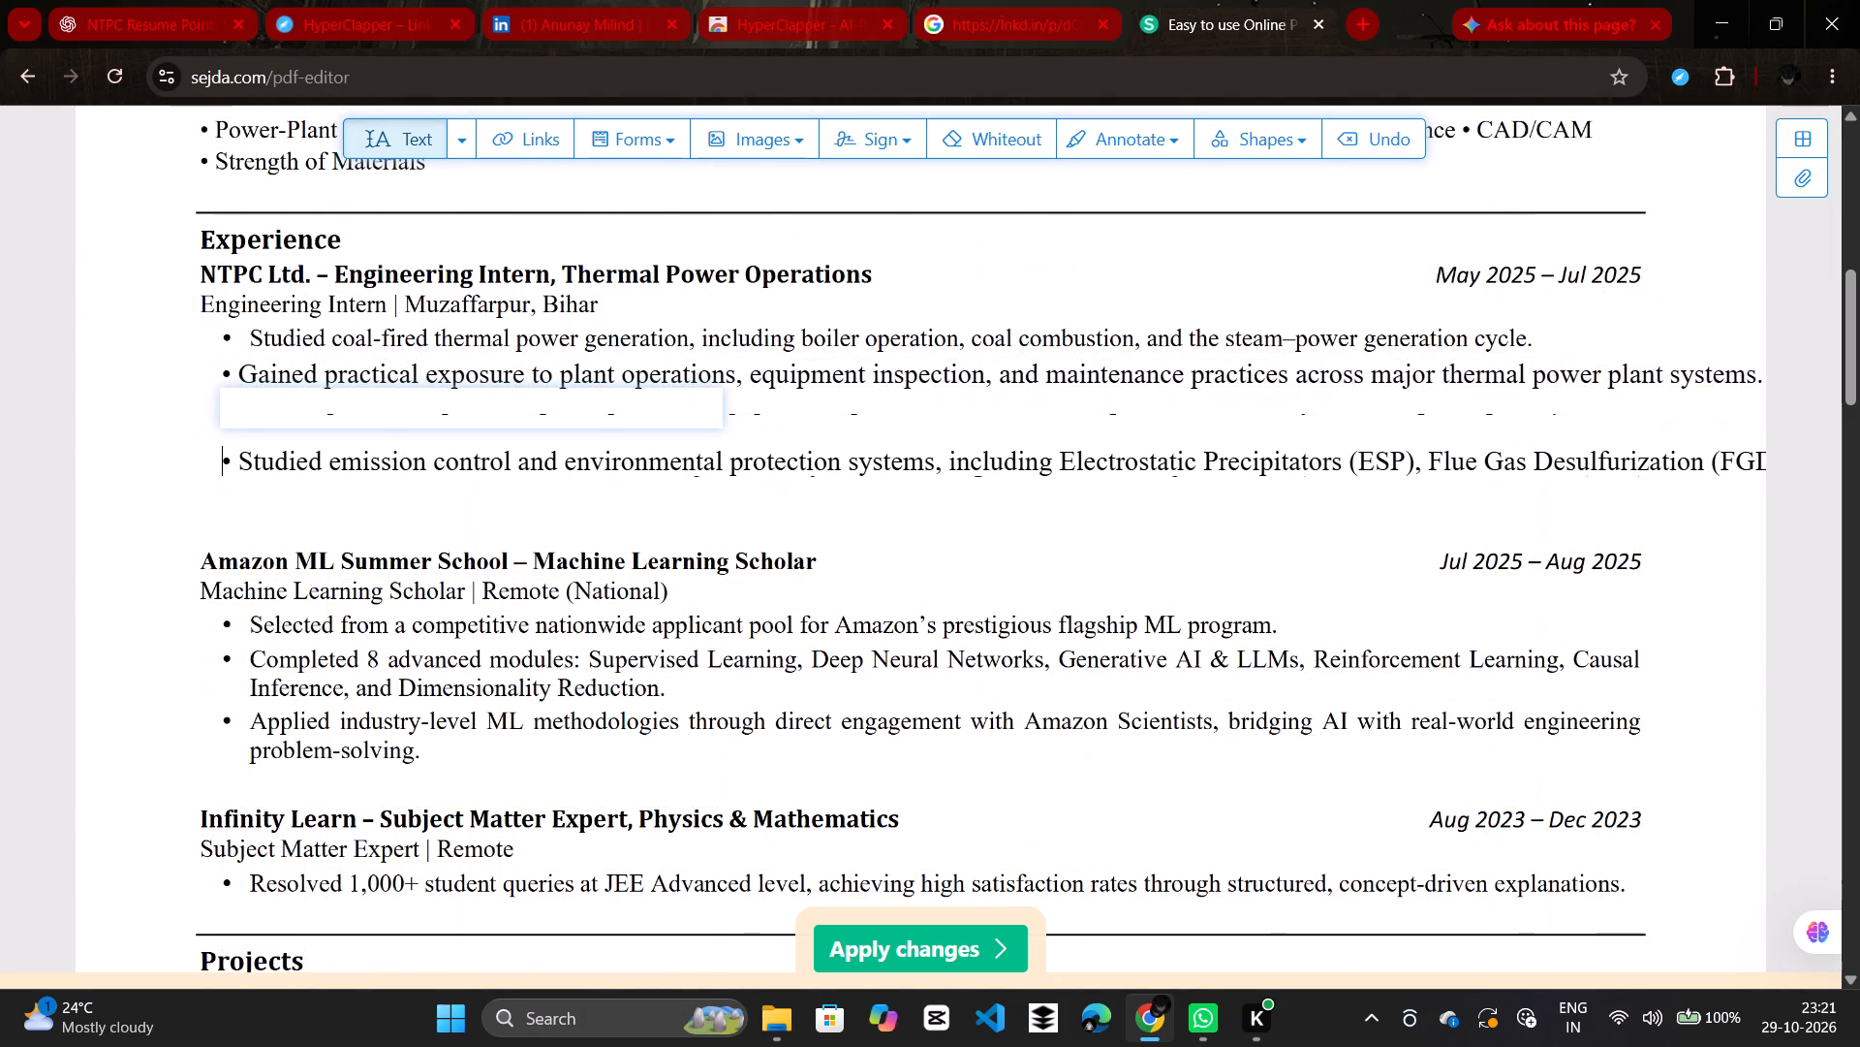
left_click(587, 397)
left_click_drag(624, 460, 653, 428)
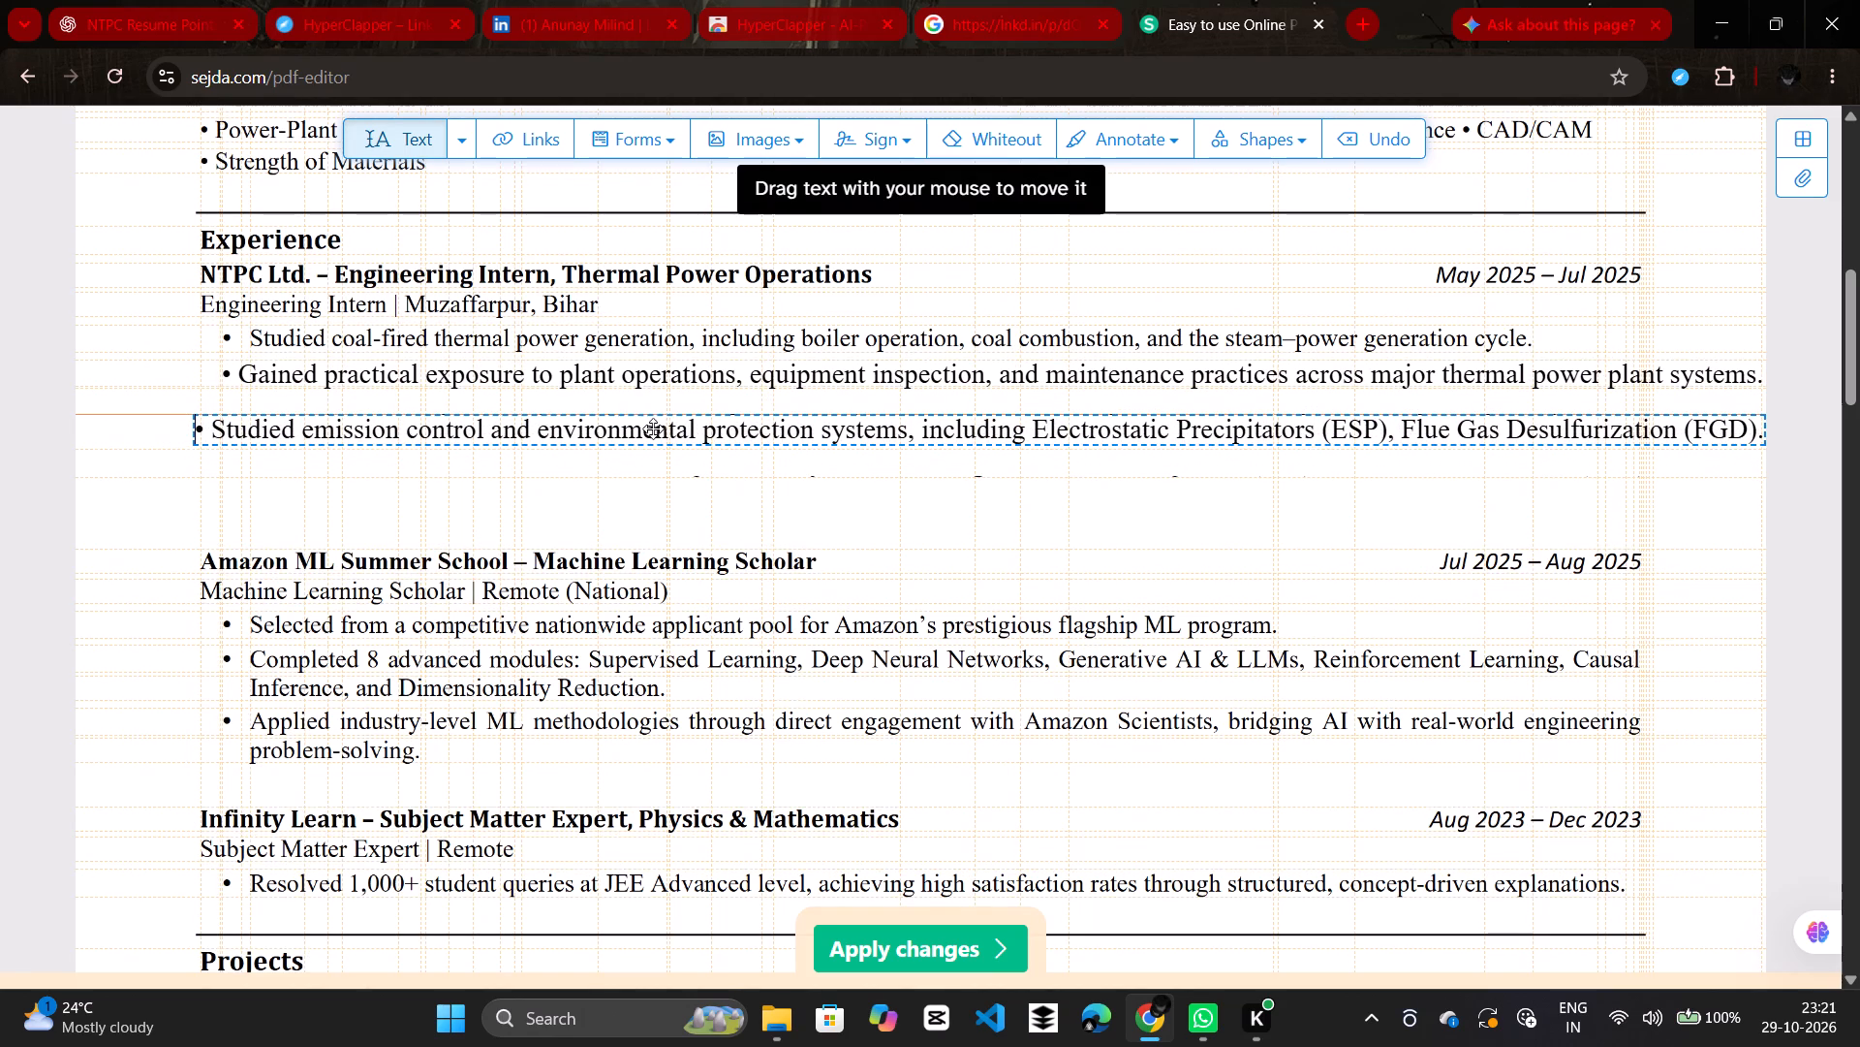
left_click_drag(653, 428, 716, 423)
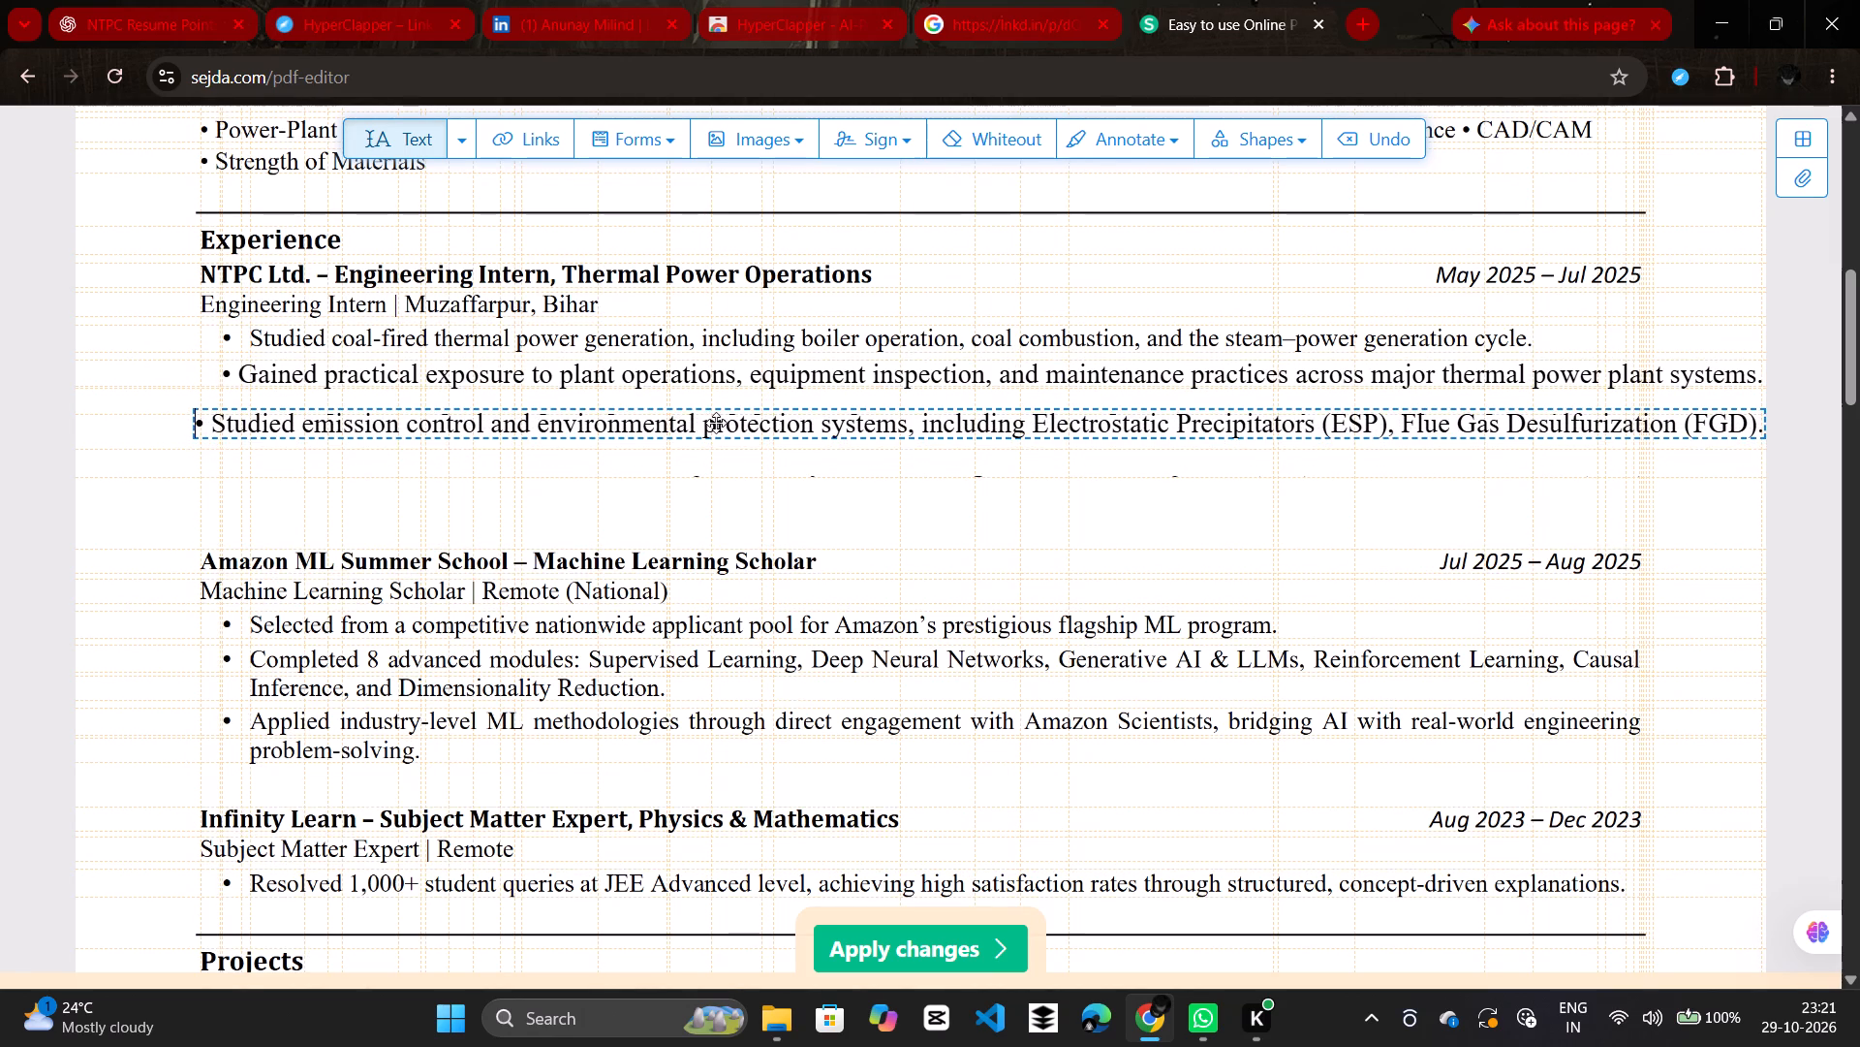
left_click_drag(716, 423, 715, 411)
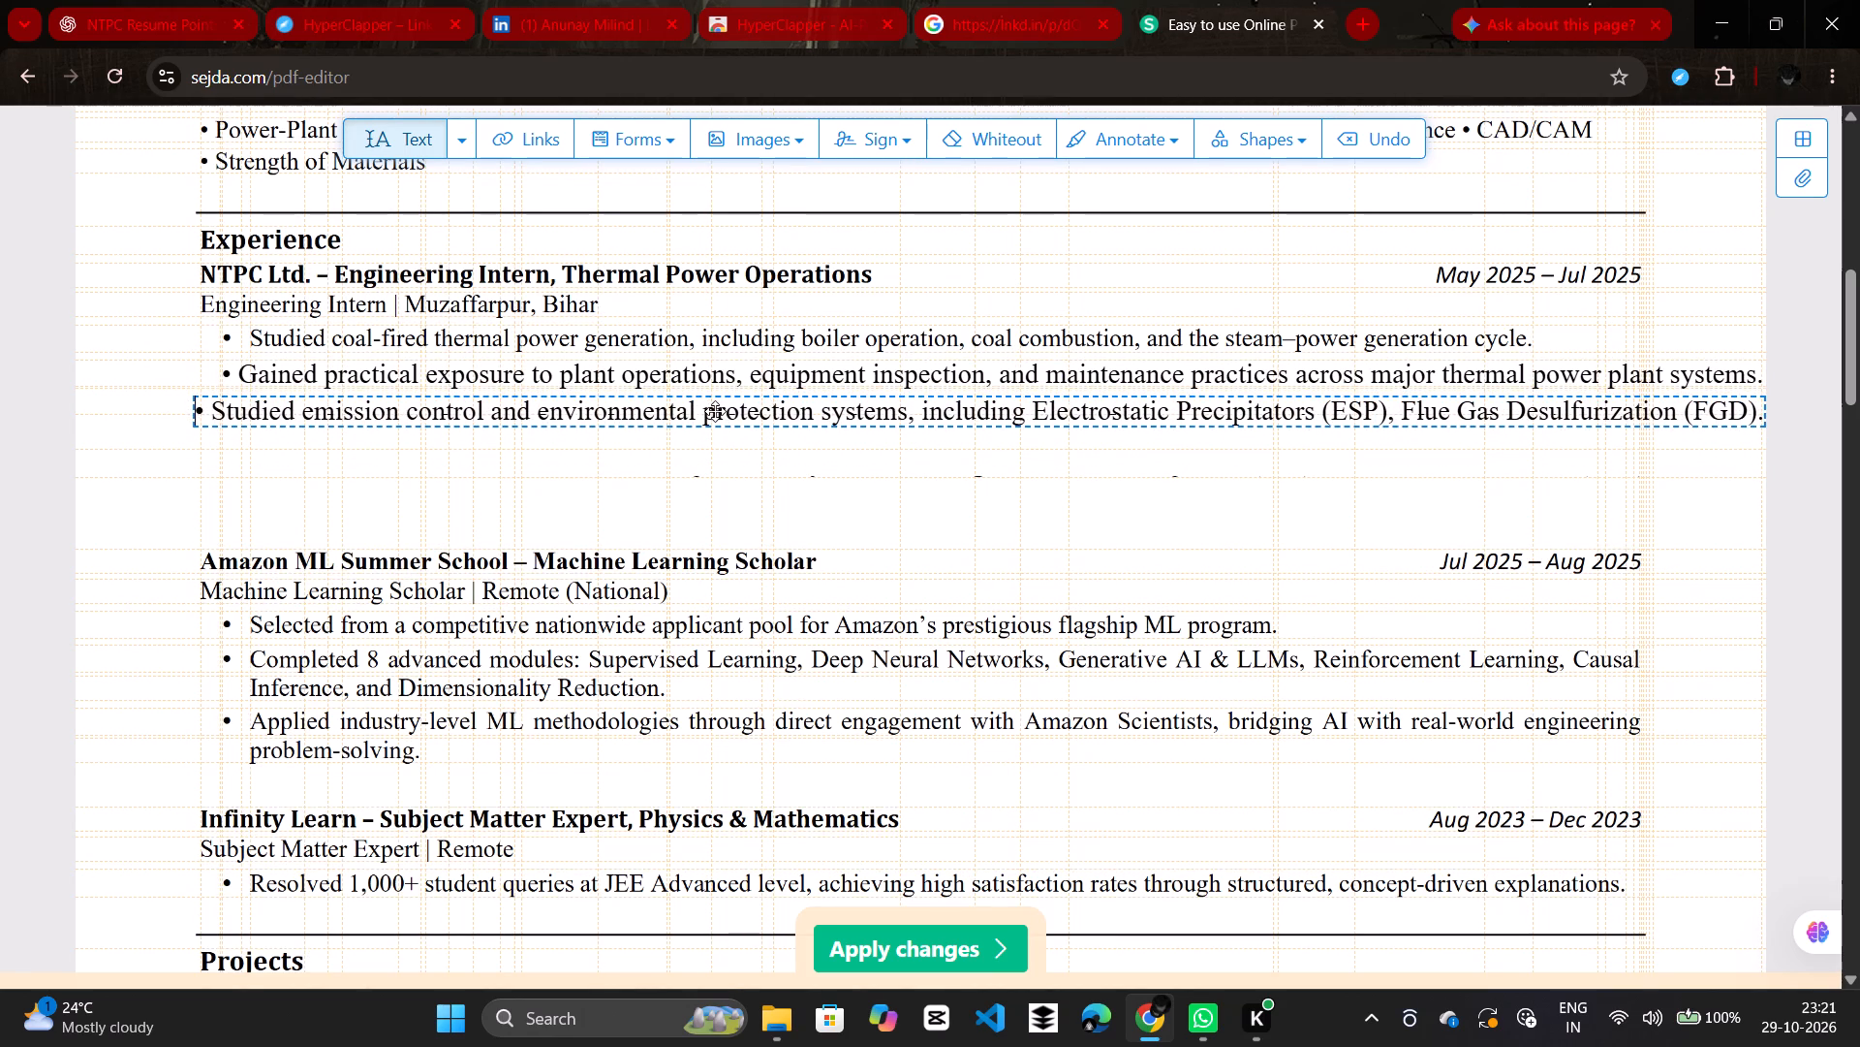
left_click_drag(715, 411, 715, 412)
left_click(553, 355)
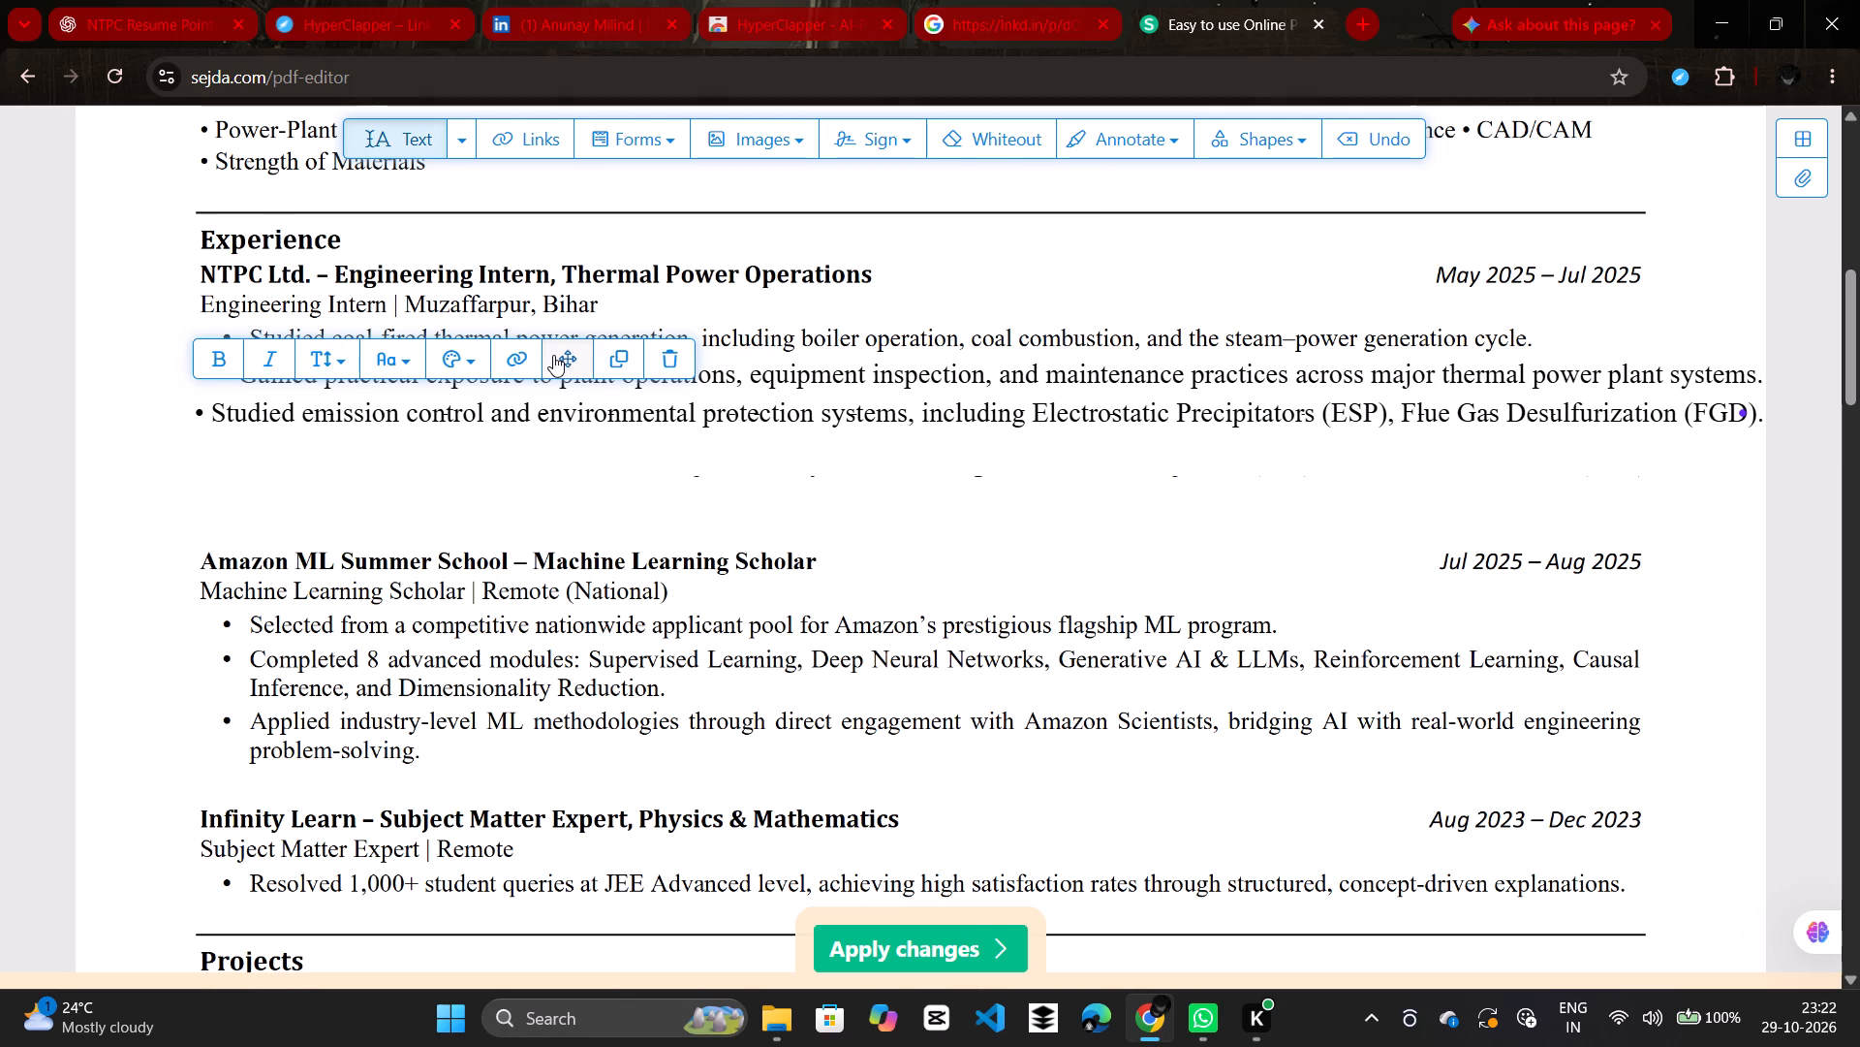
left_click_drag(465, 413, 507, 413)
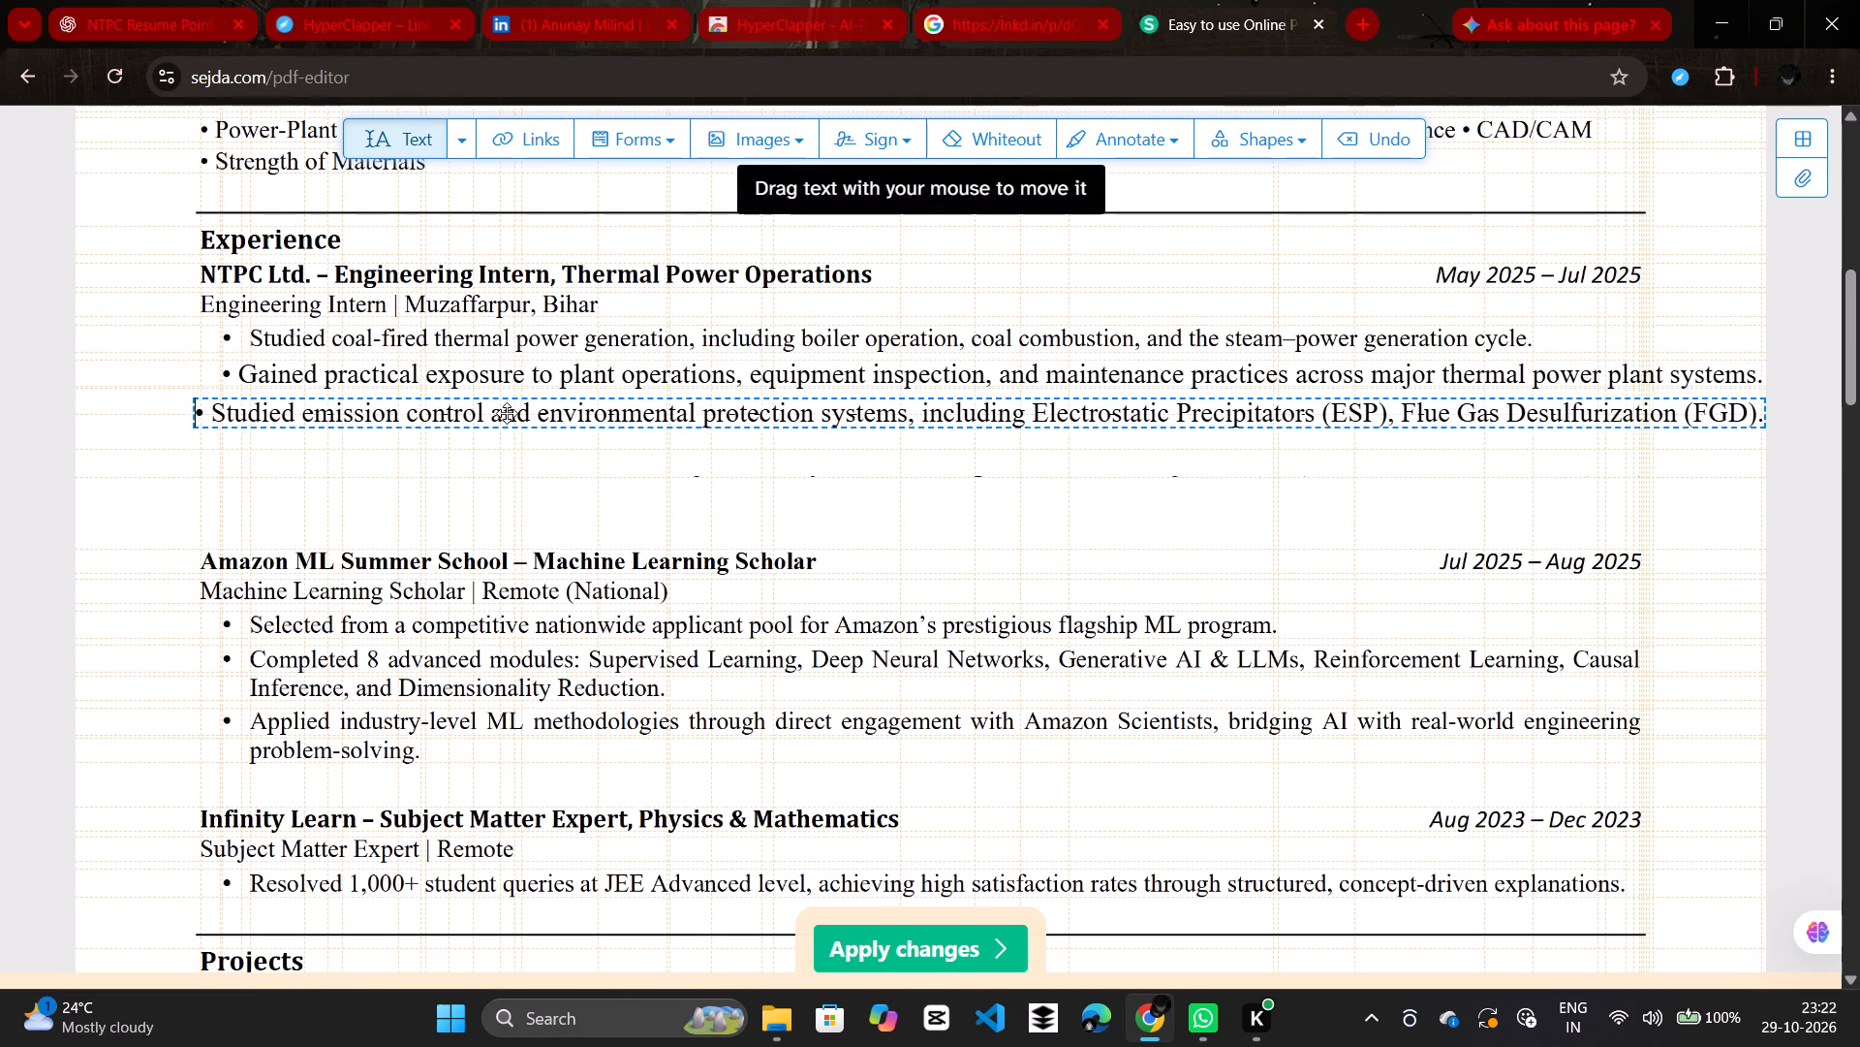
left_click_drag(507, 413, 702, 461)
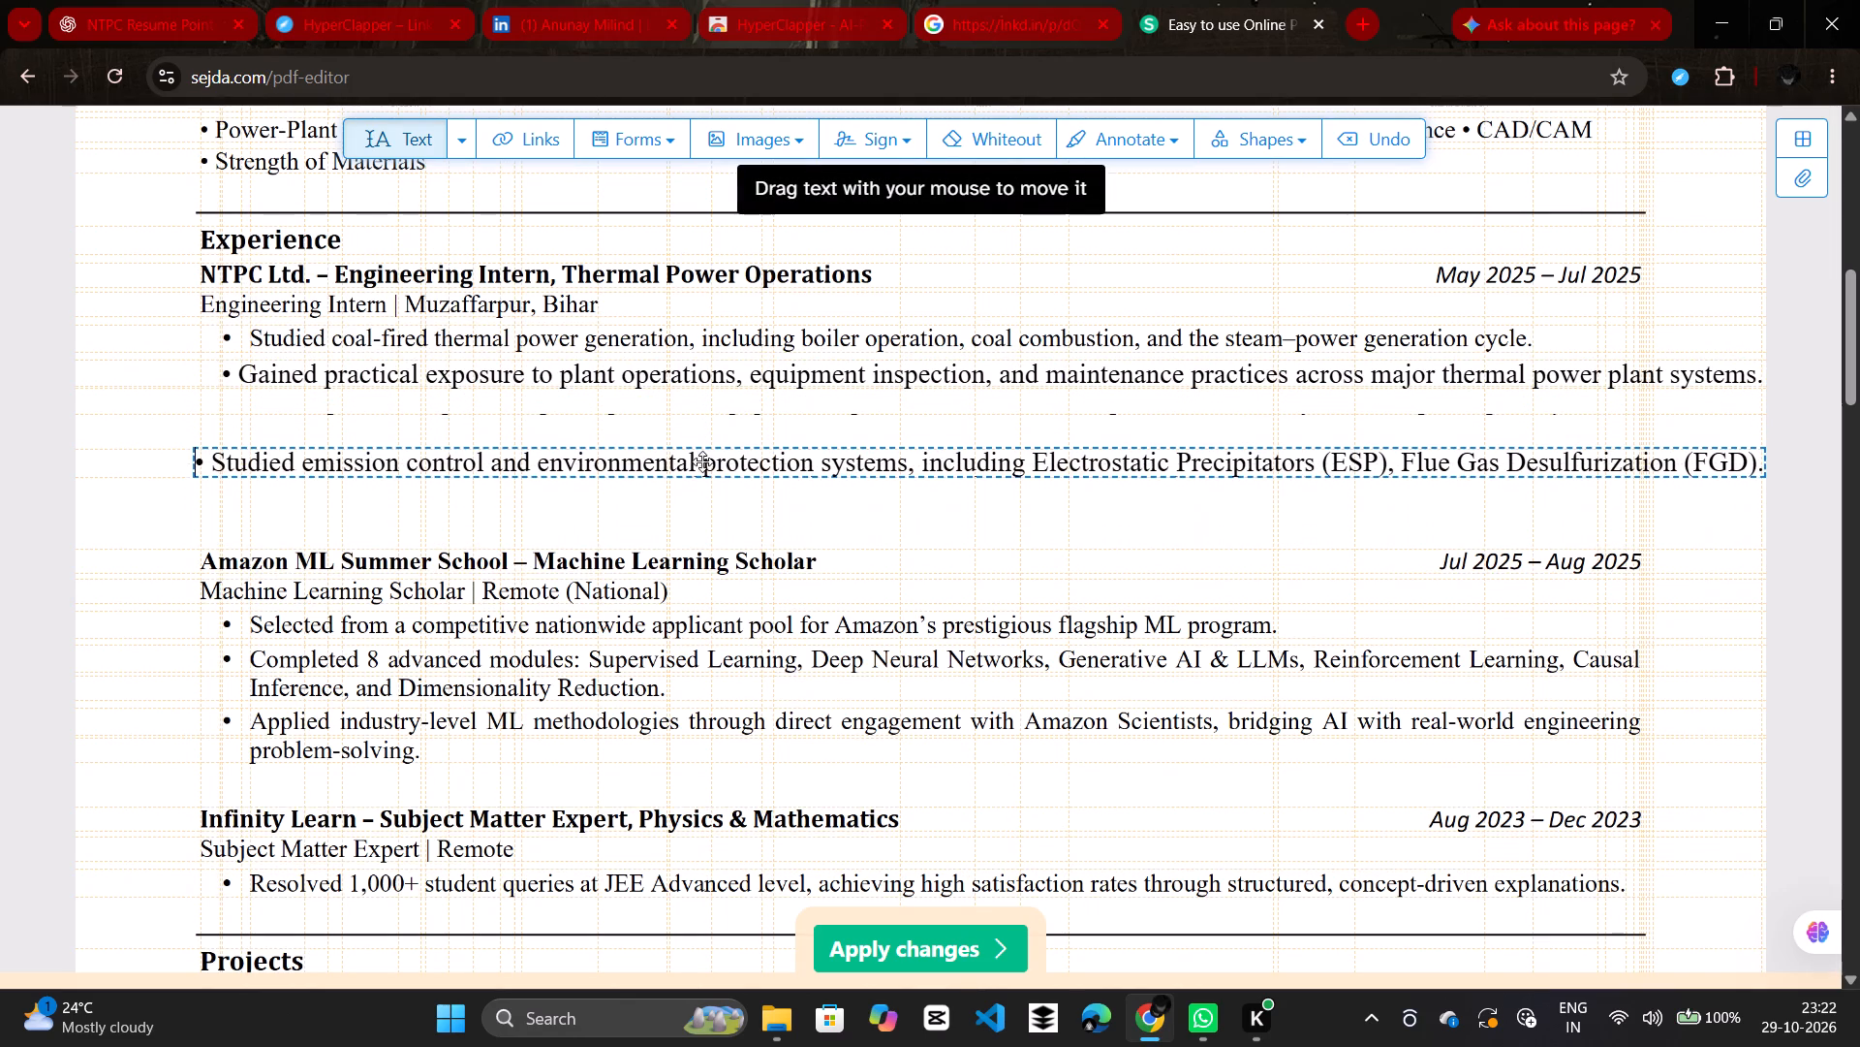
left_click_drag(702, 461, 942, 426)
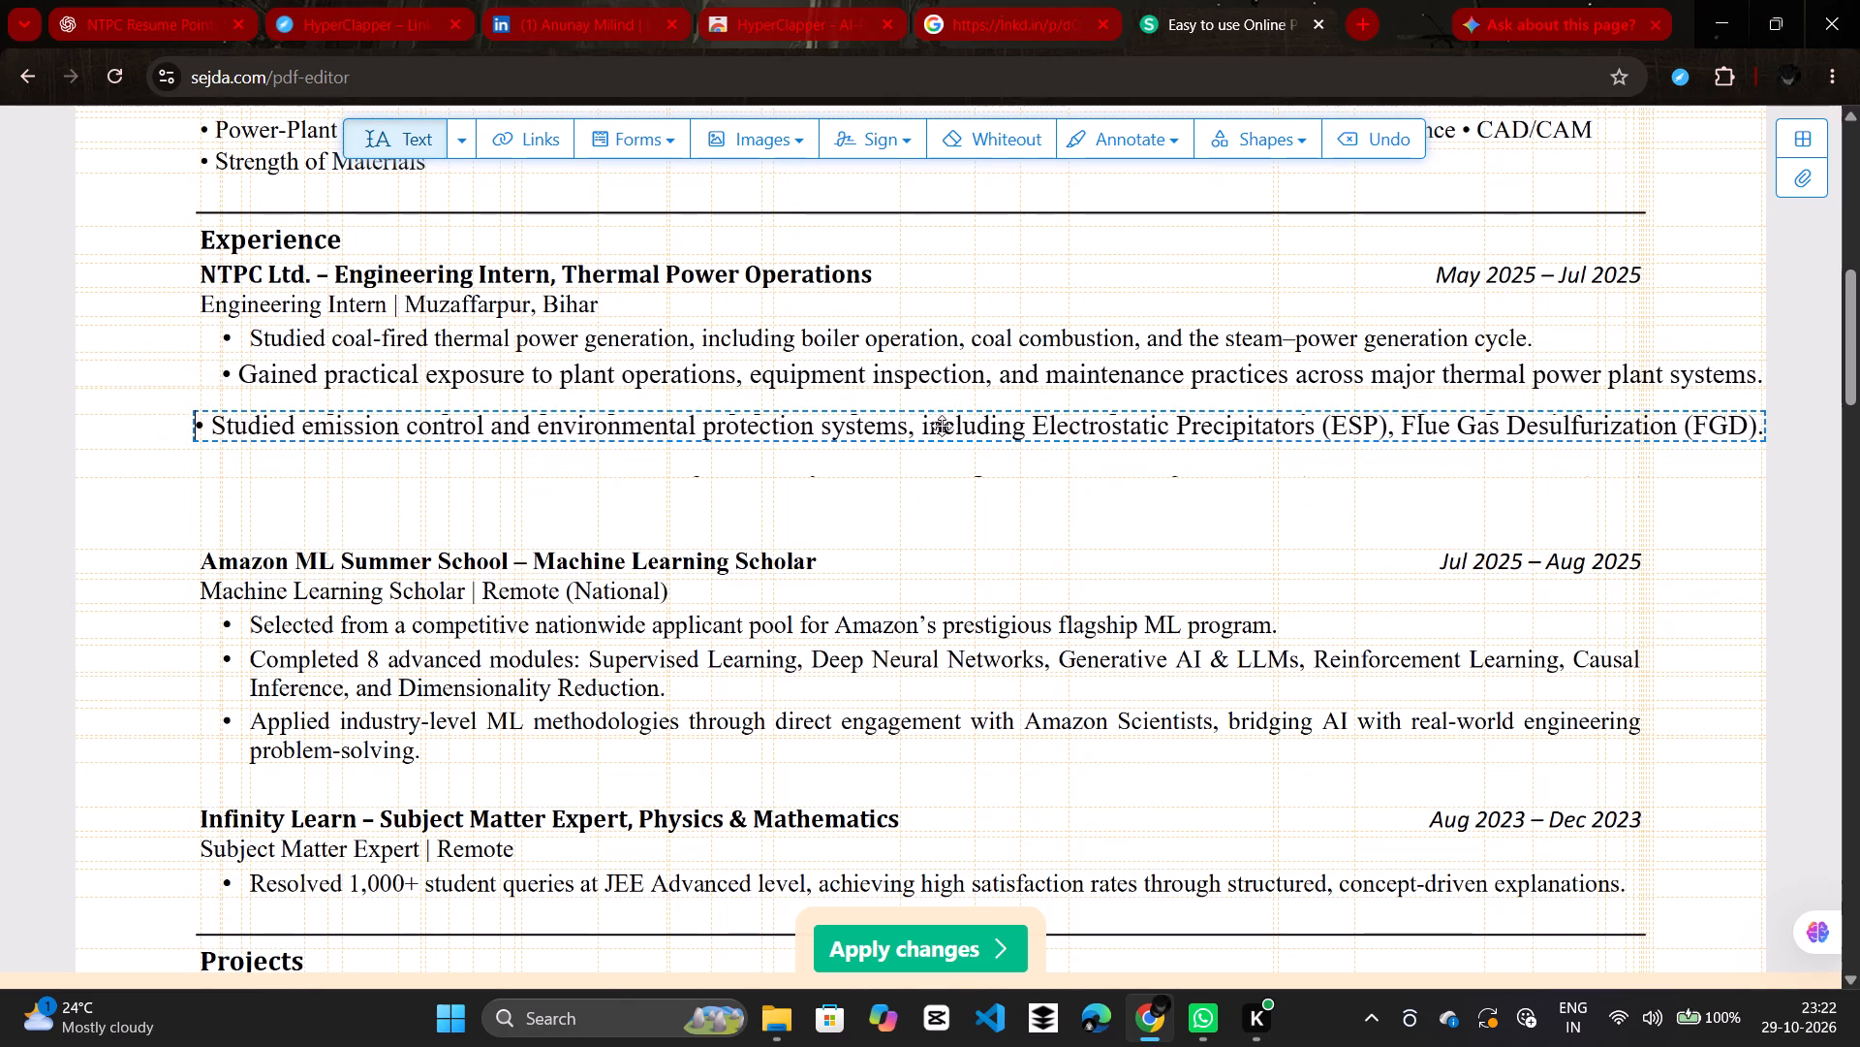
left_click_drag(942, 426, 943, 428)
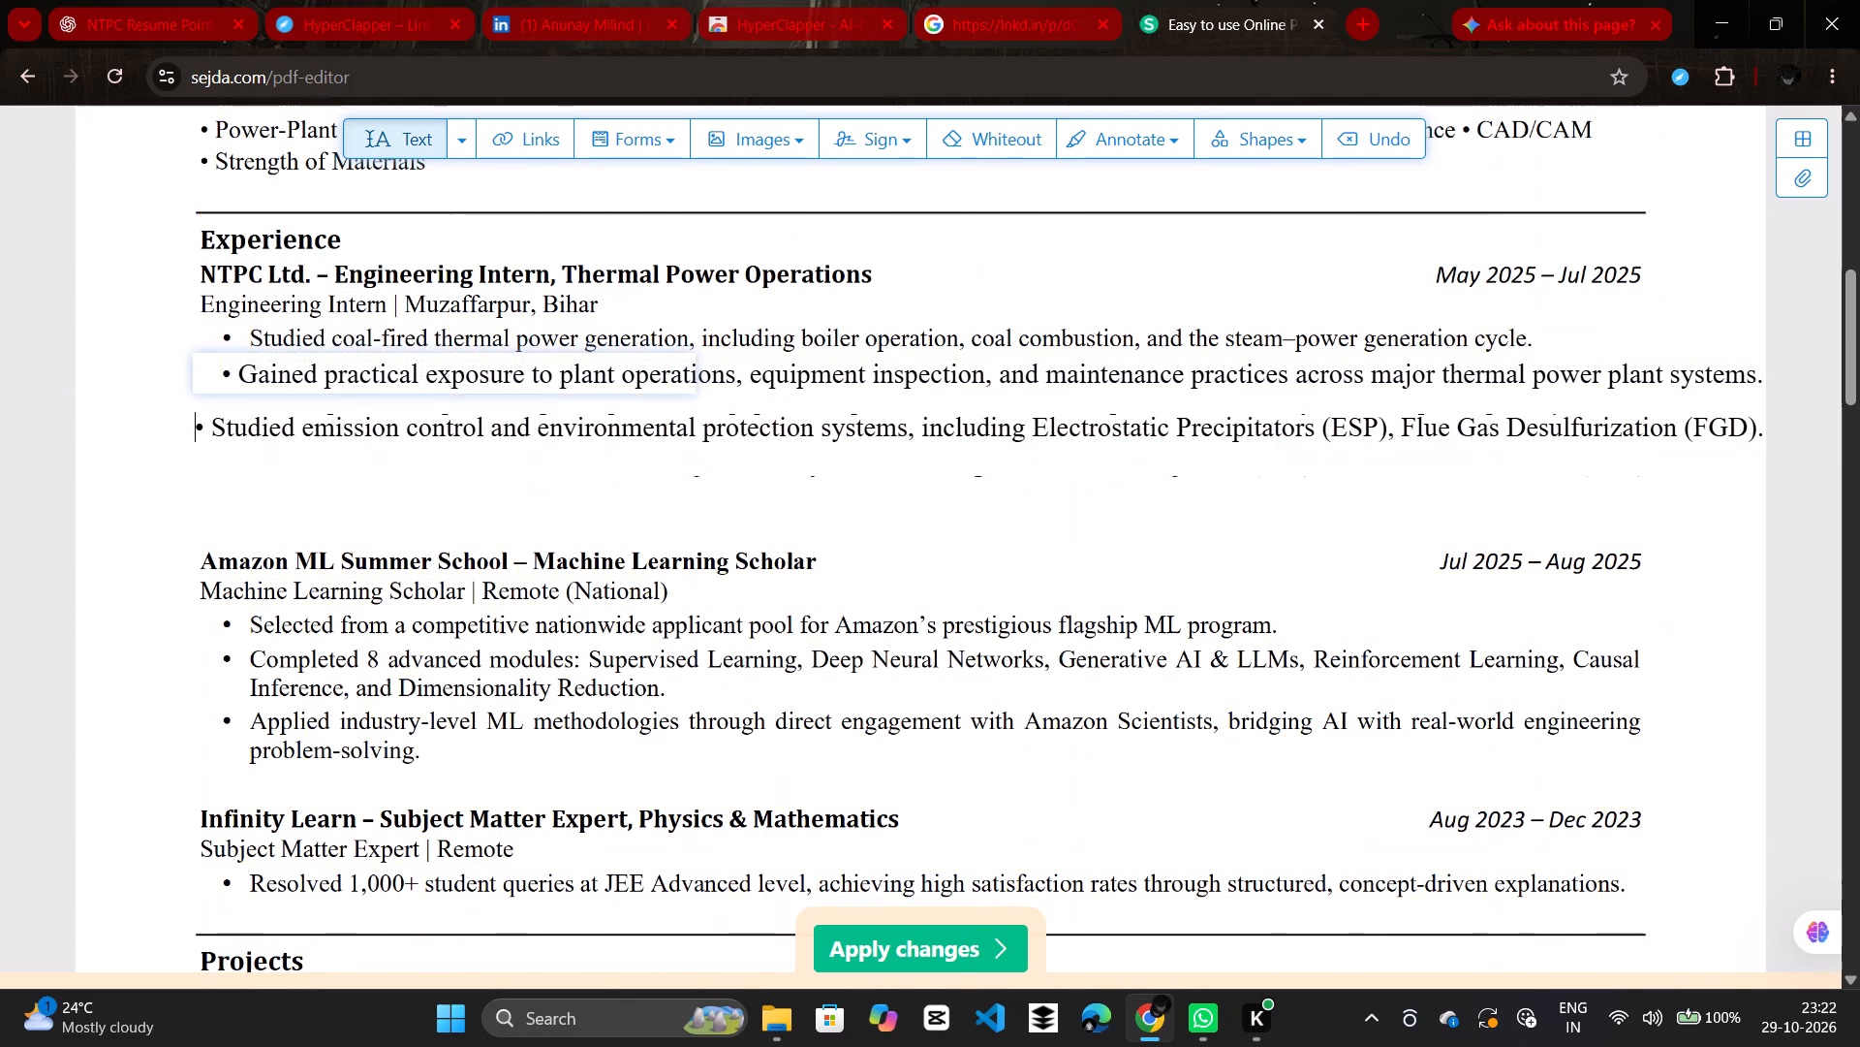
Indent the third NTPC bullet with four leading spaces and move it up closer to the second bullet.
key("space")
key("space")
key("space")
key("space")
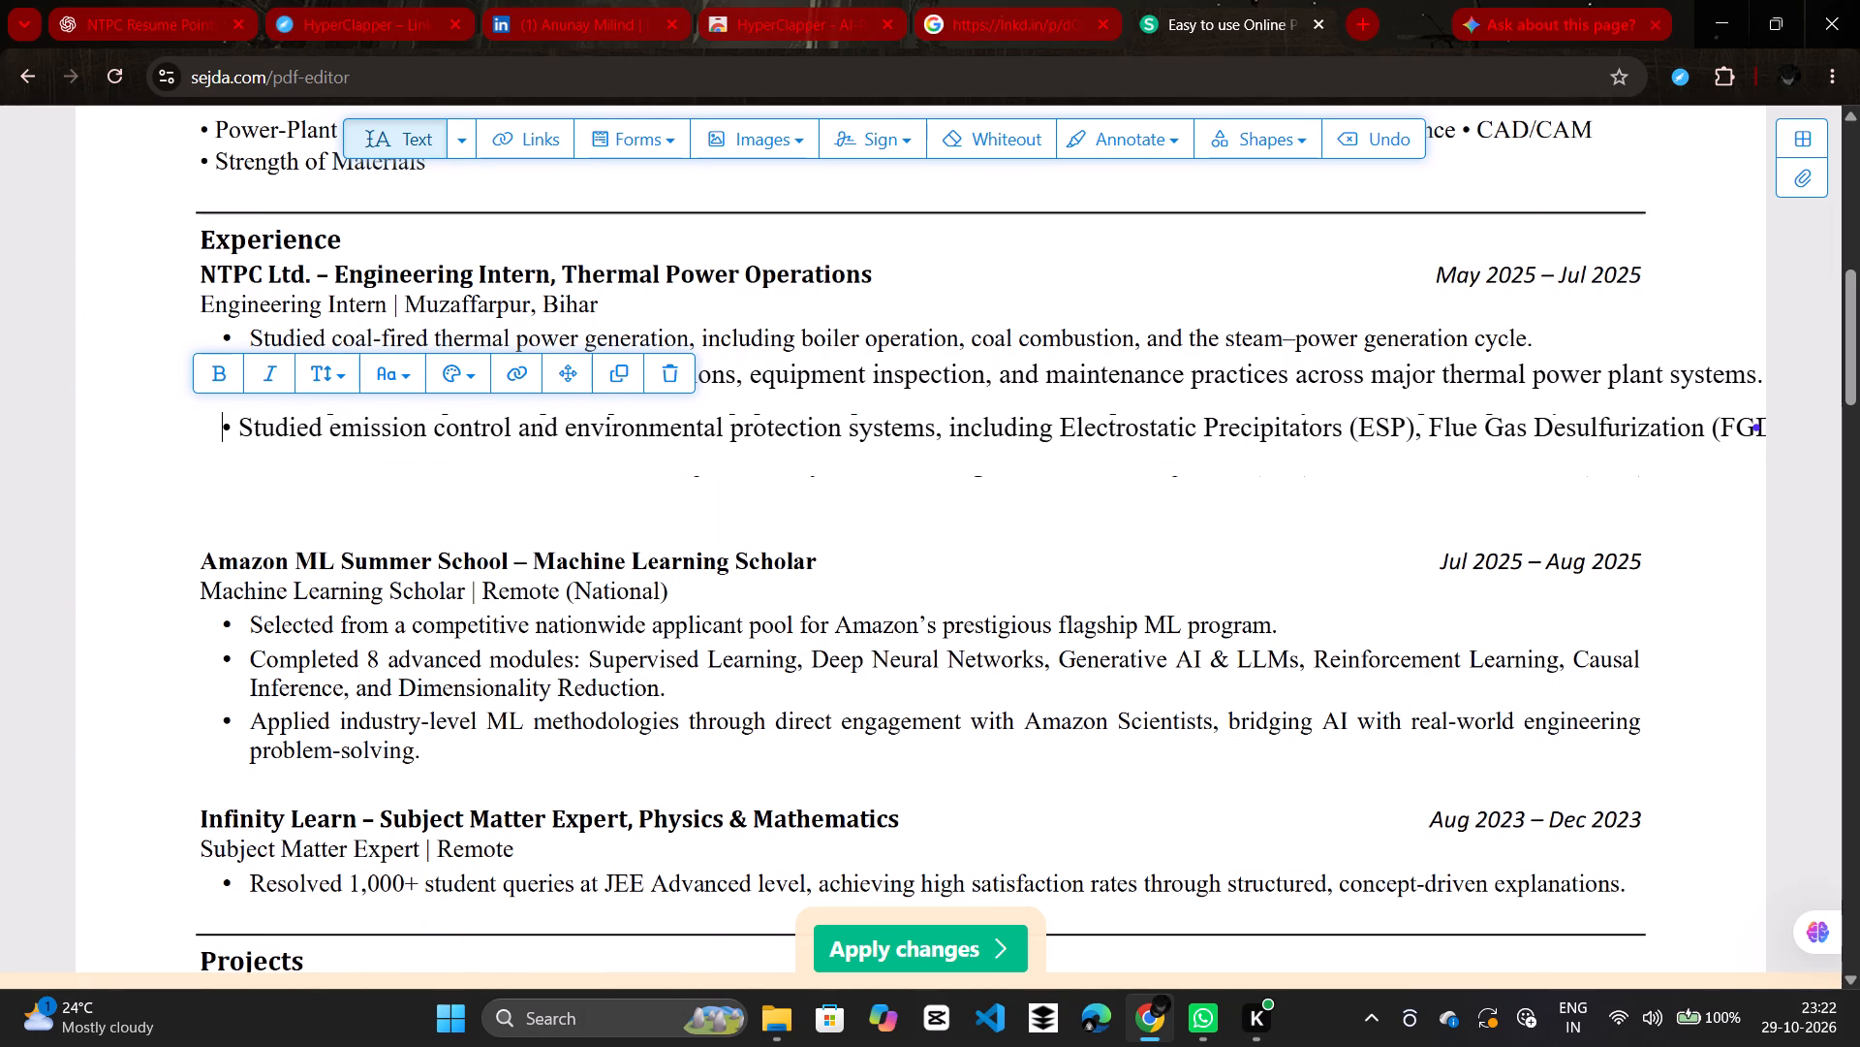
left_click(623, 428)
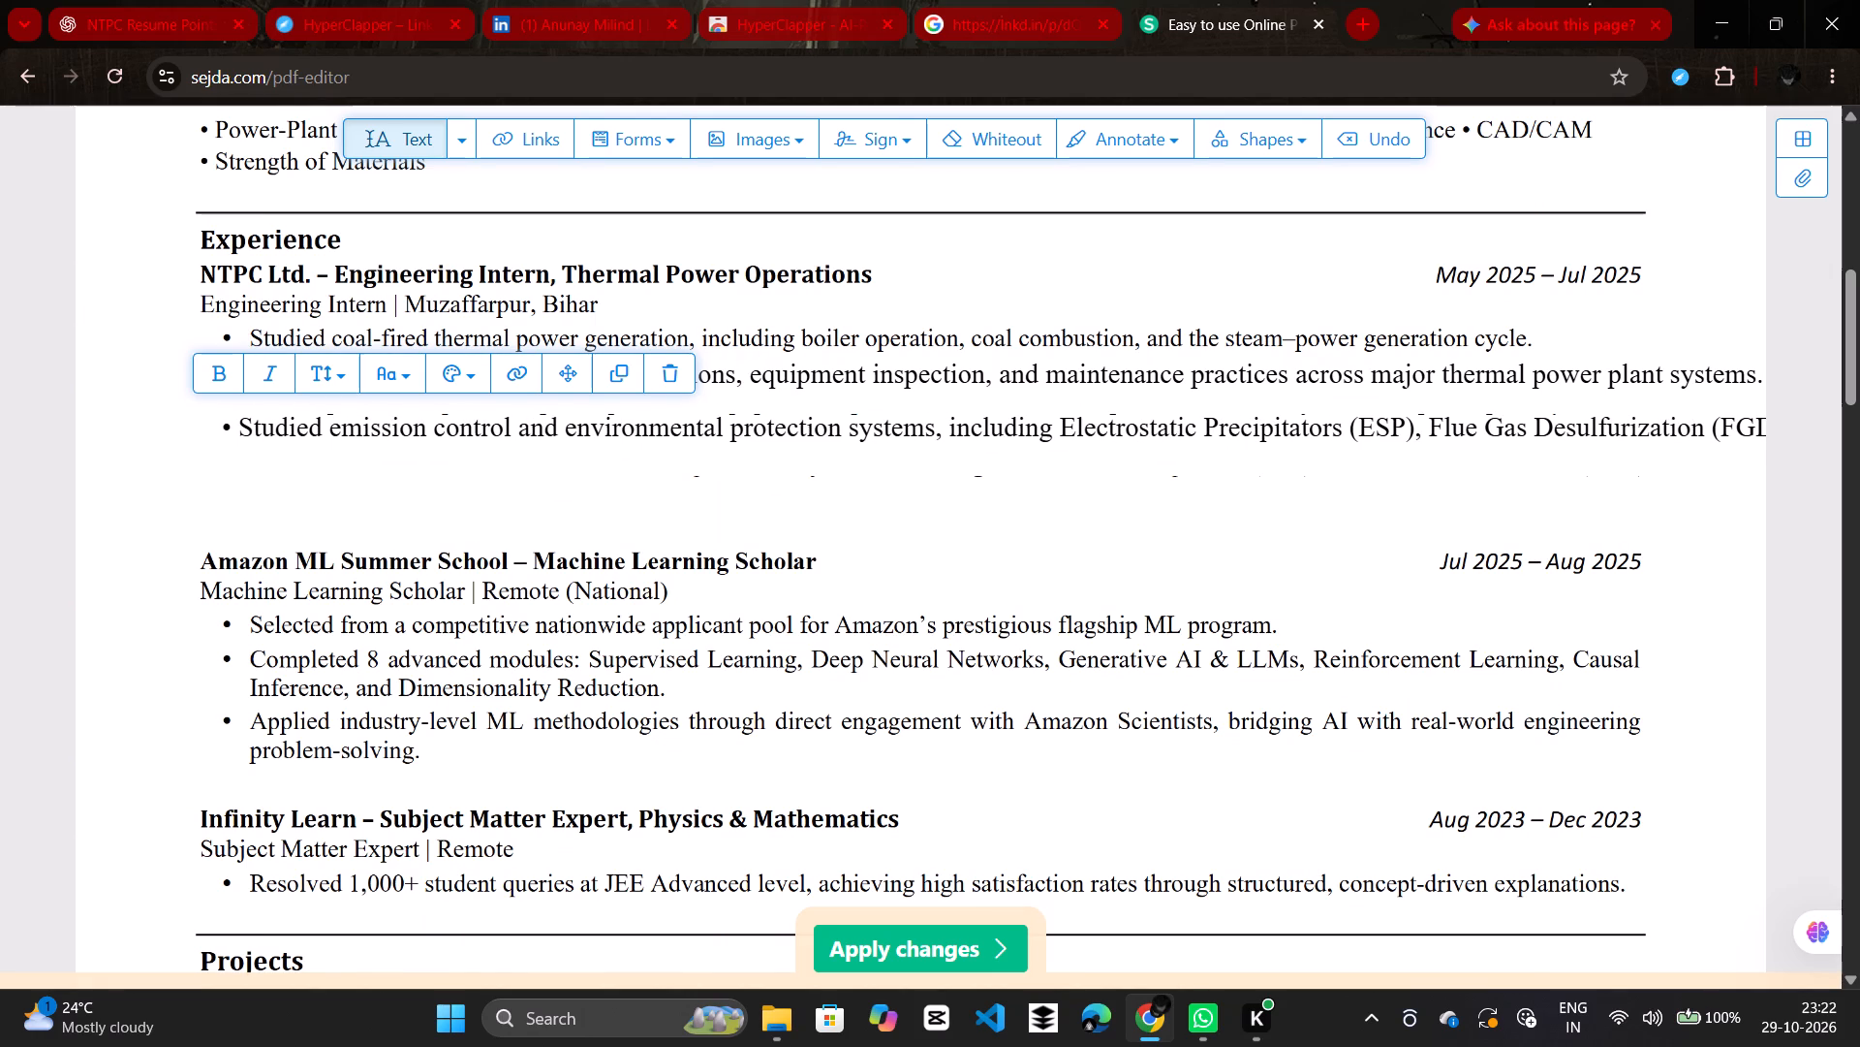
left_click(569, 365)
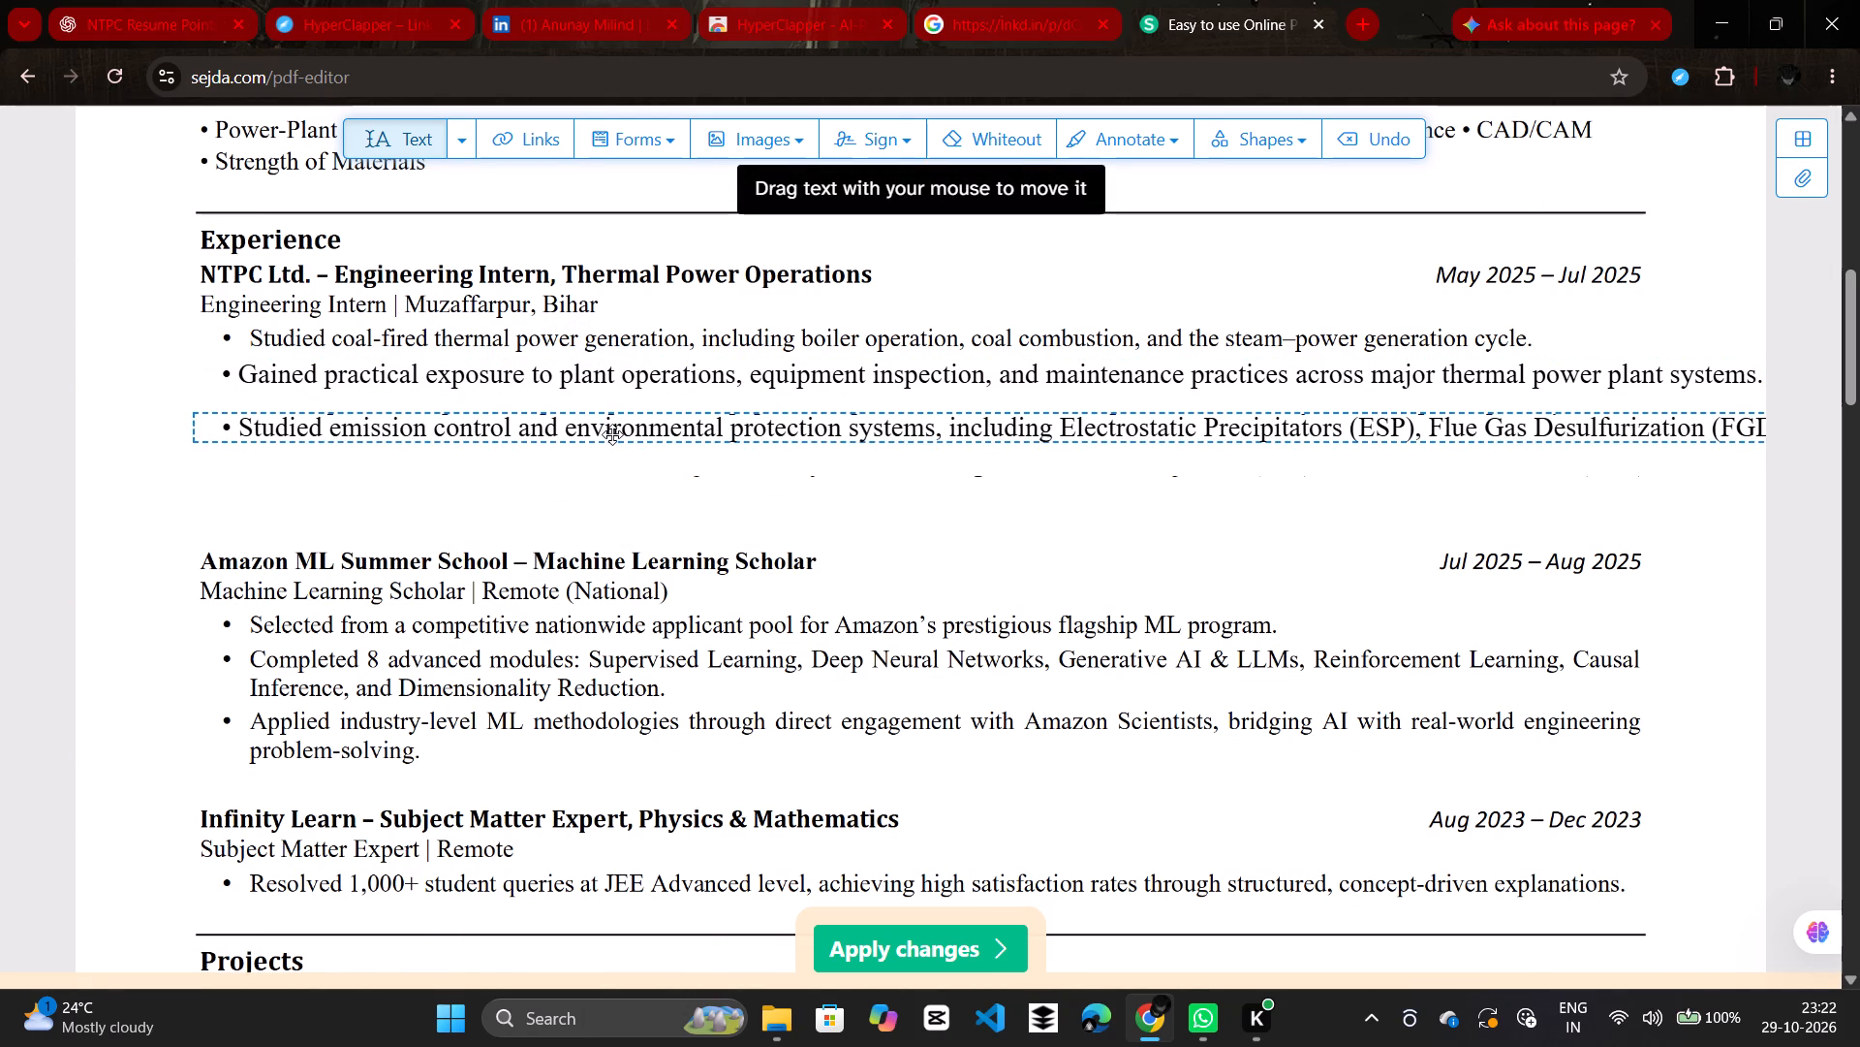
left_click_drag(613, 434, 650, 422)
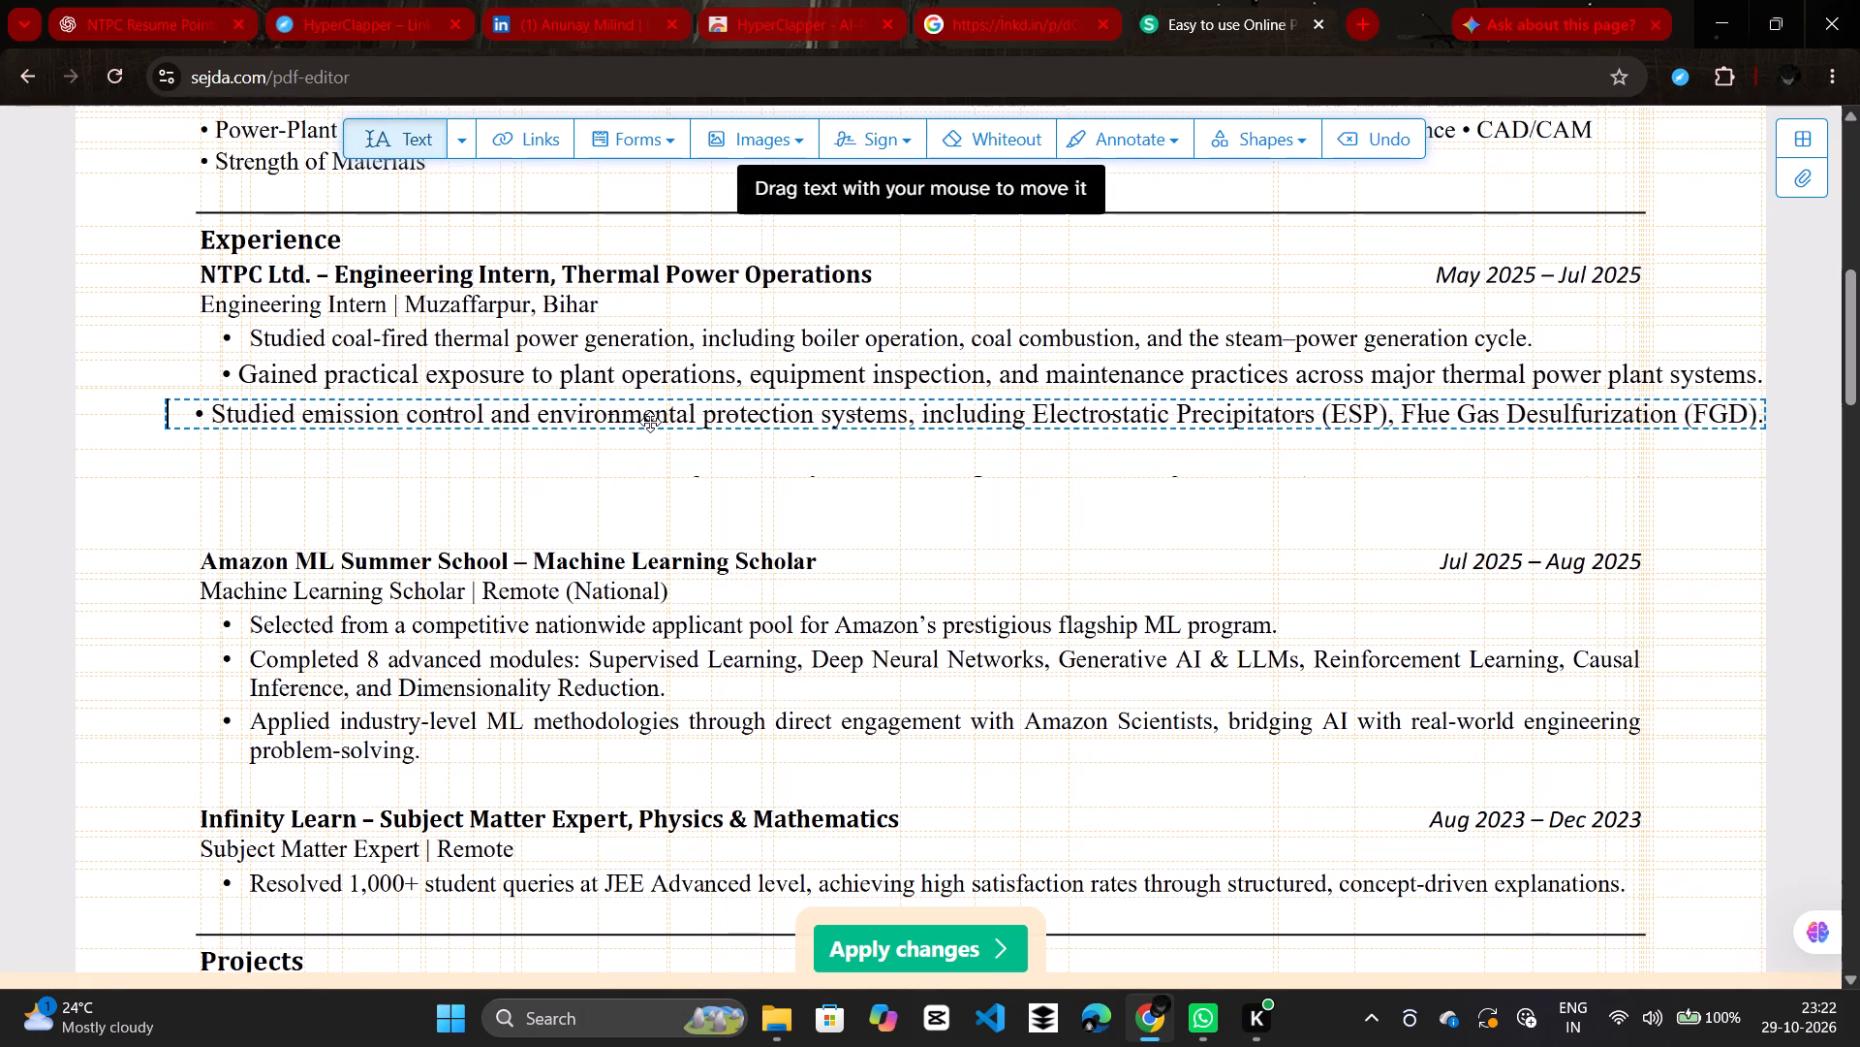
left_click_drag(650, 422, 652, 422)
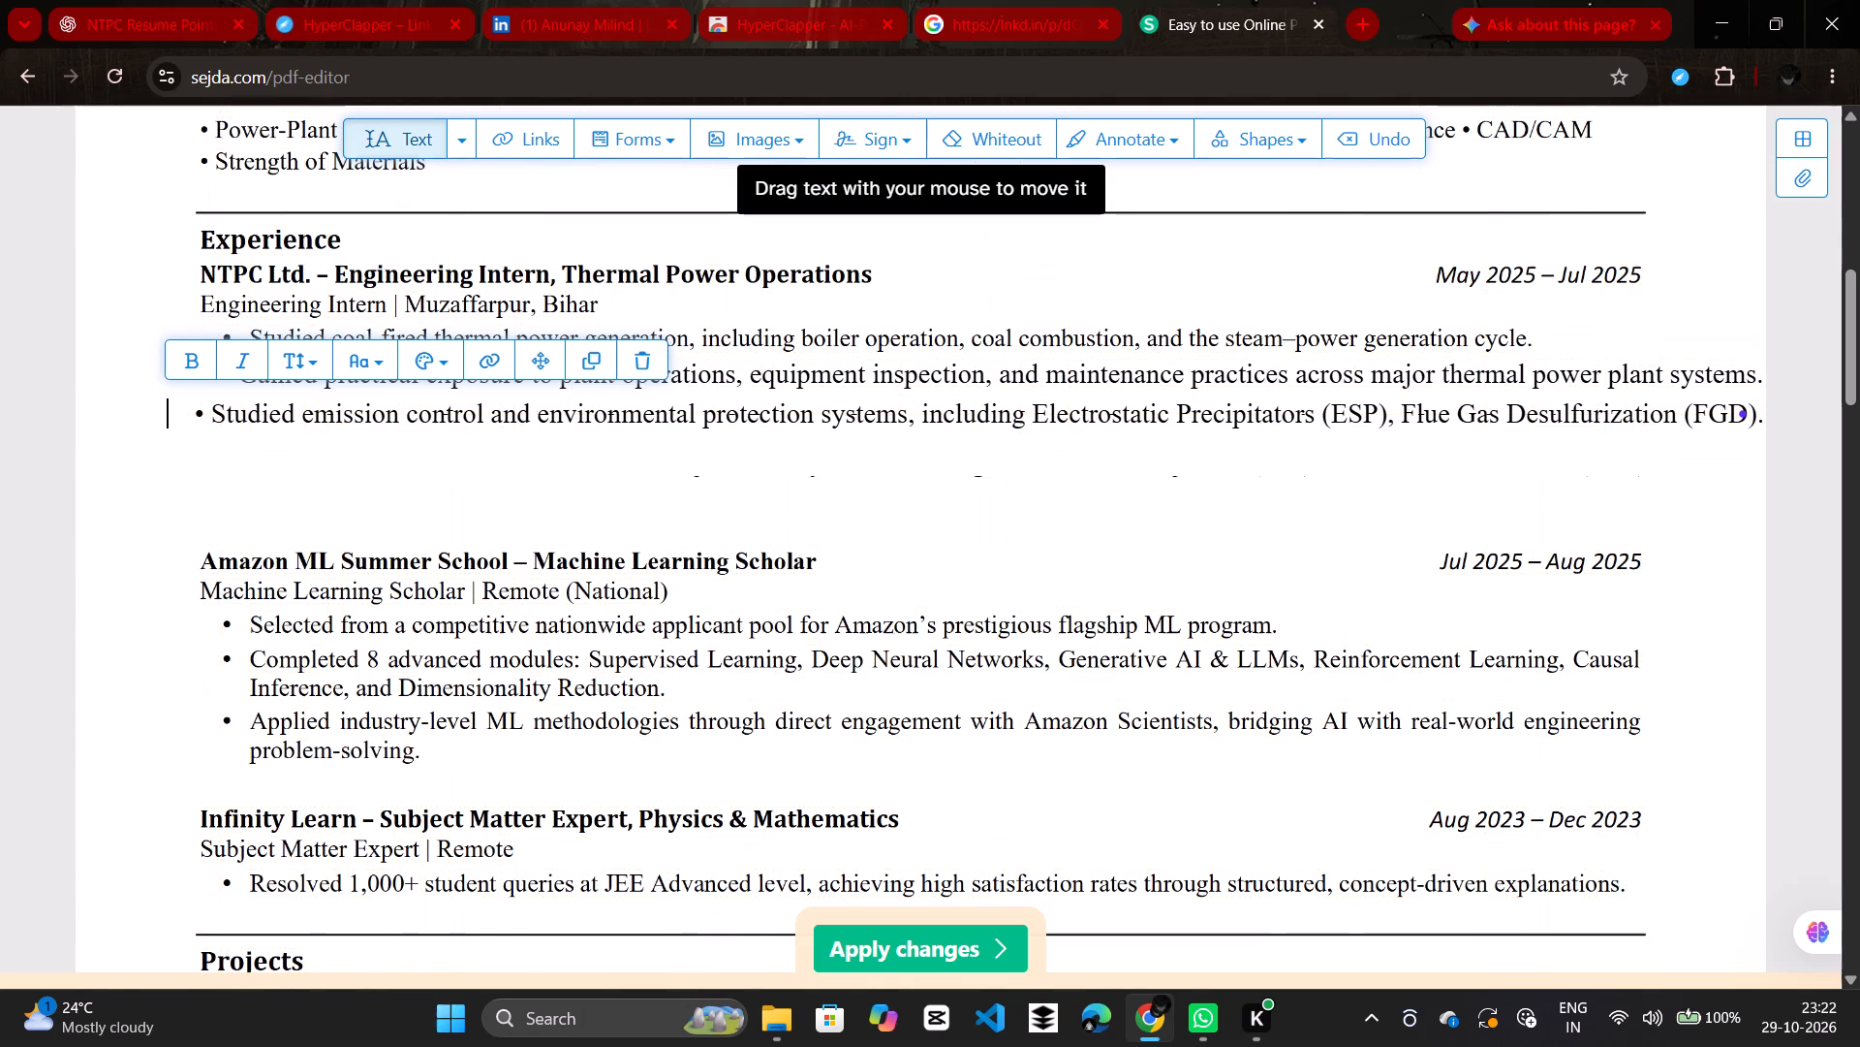
Add four more leading spaces to the third NTPC bullet so its marker aligns with the second bullet's marker.
left_click(196, 413)
key("space")
key("space")
key("space")
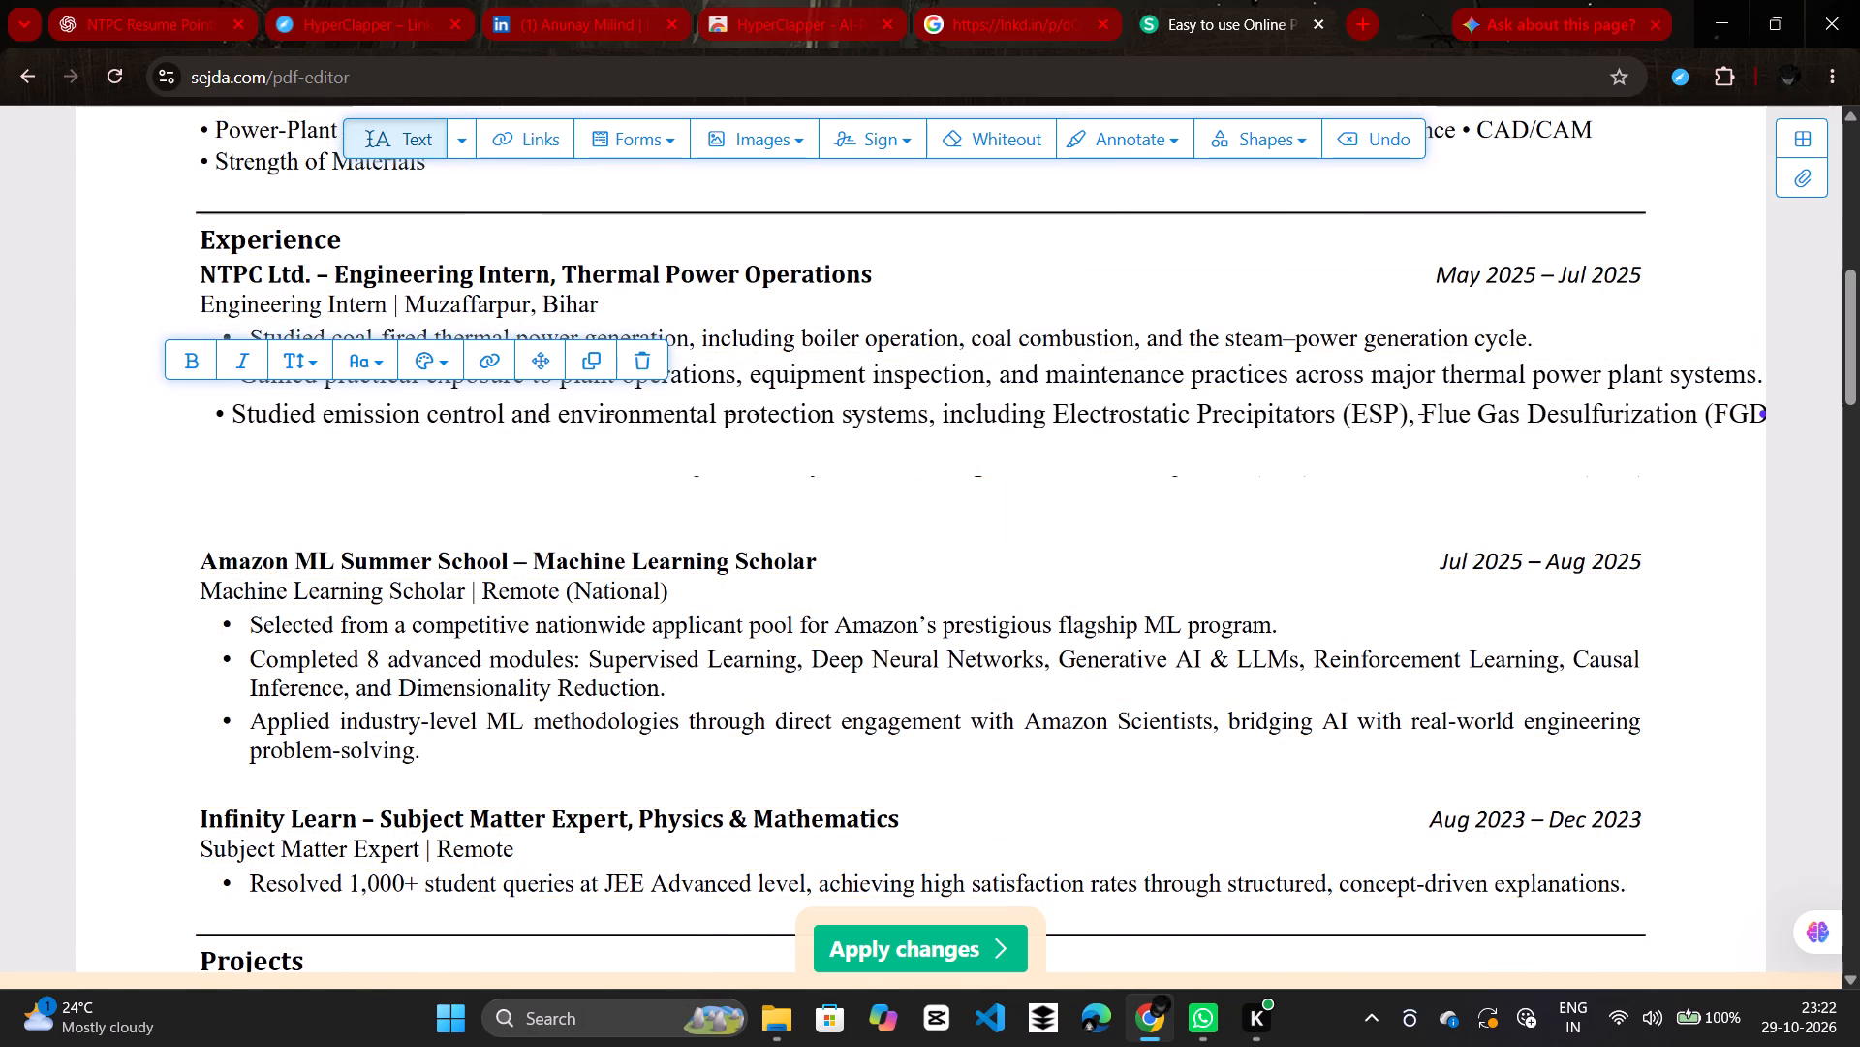
left_click(340, 466)
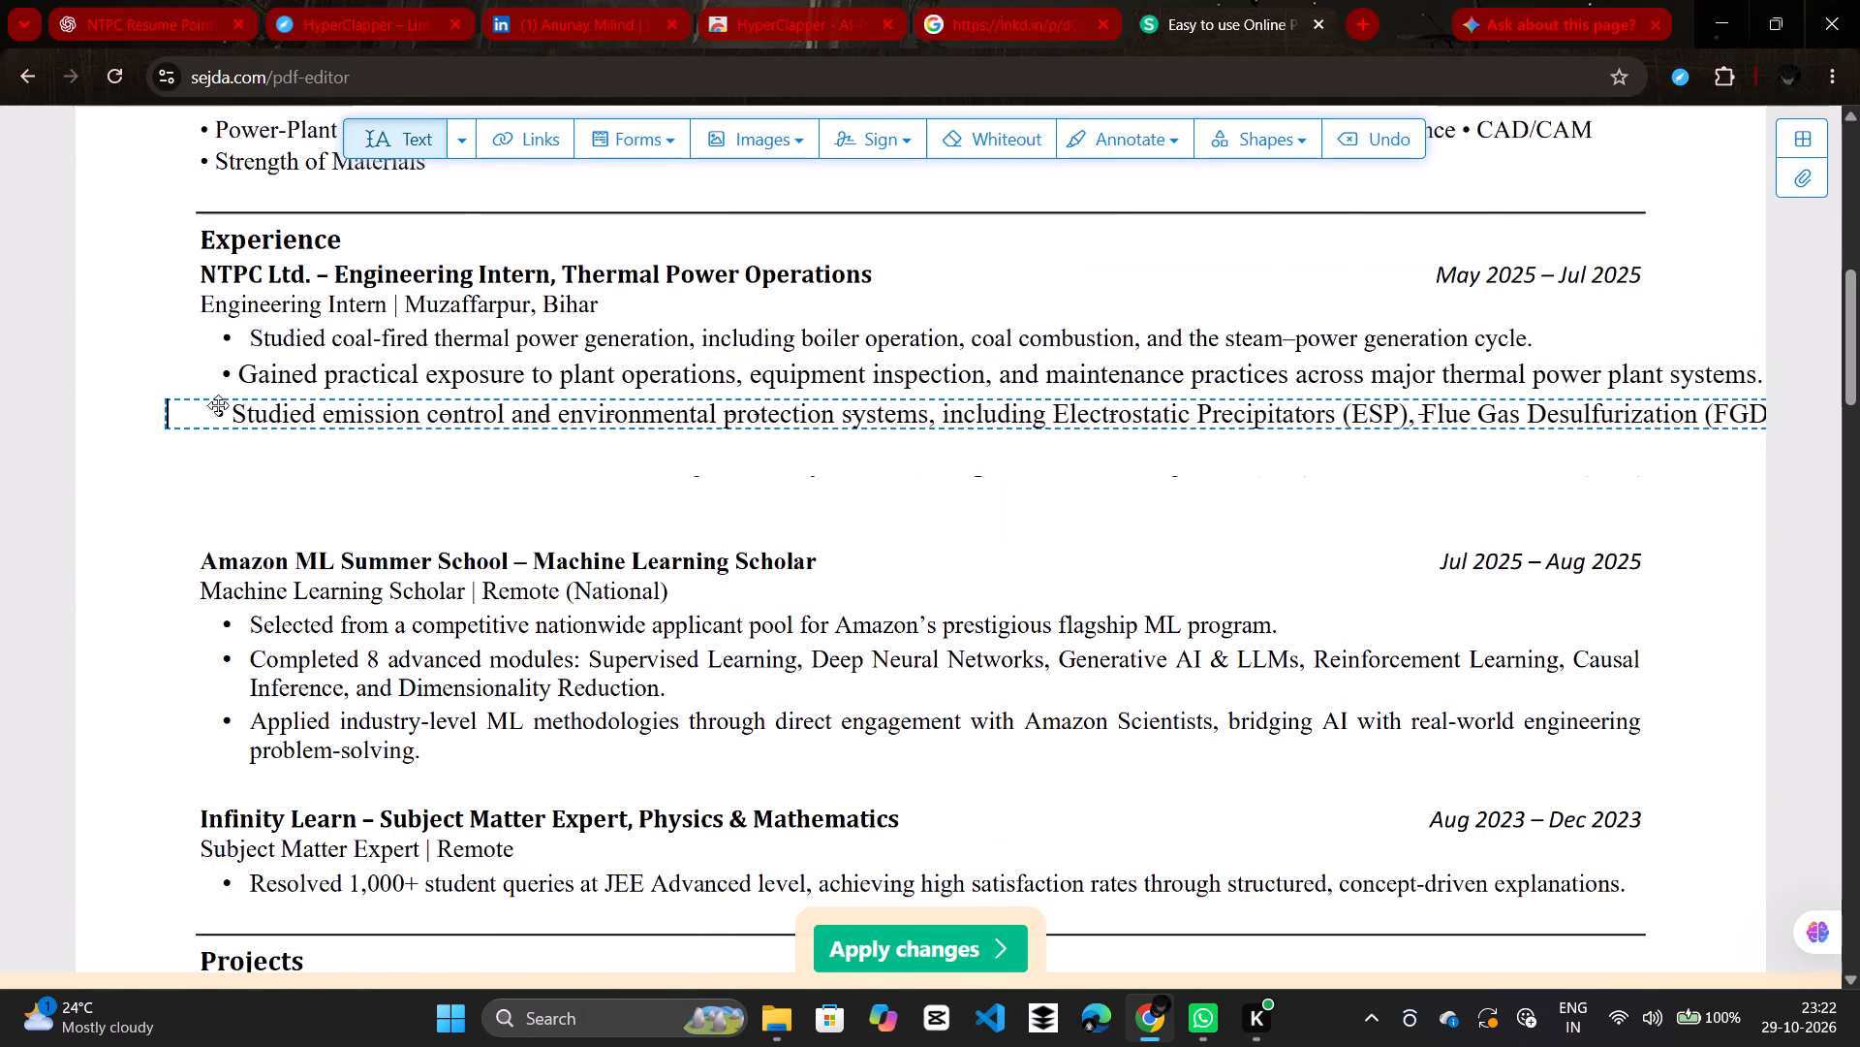
left_click(217, 413)
left_click(217, 413)
key("space")
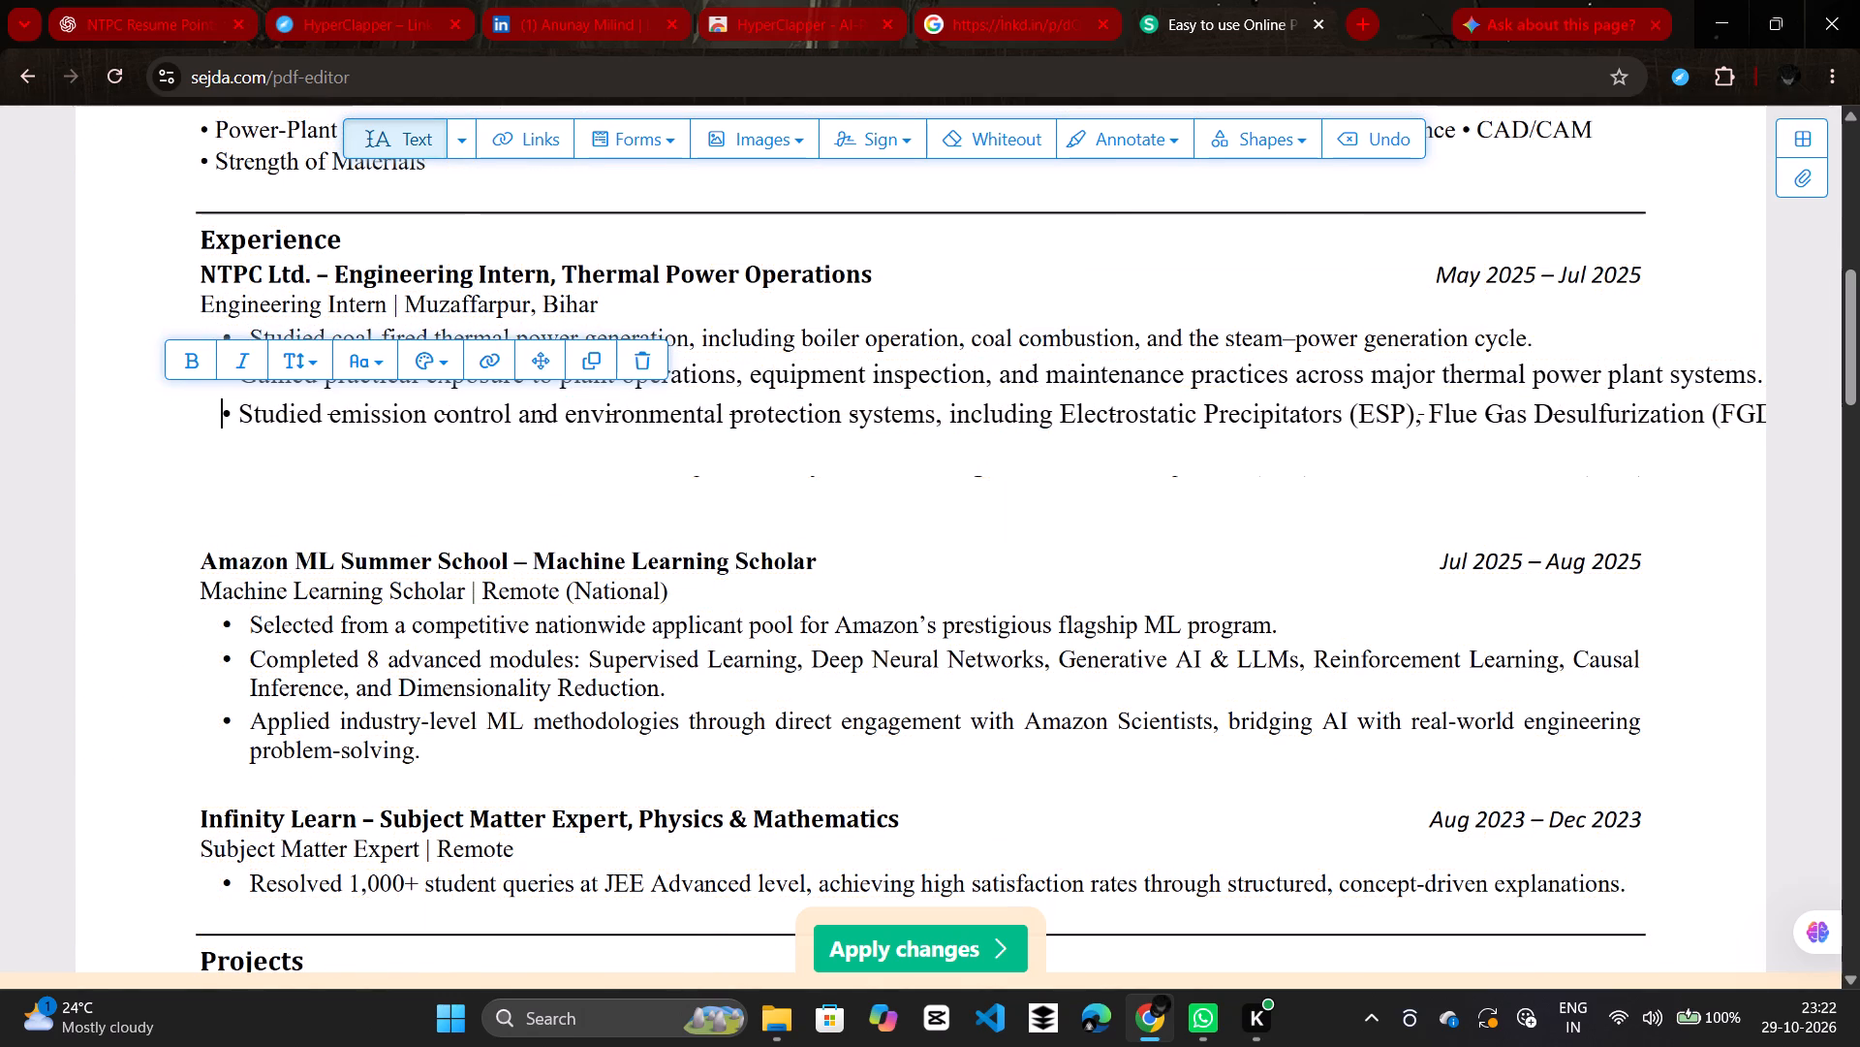
left_click(287, 480)
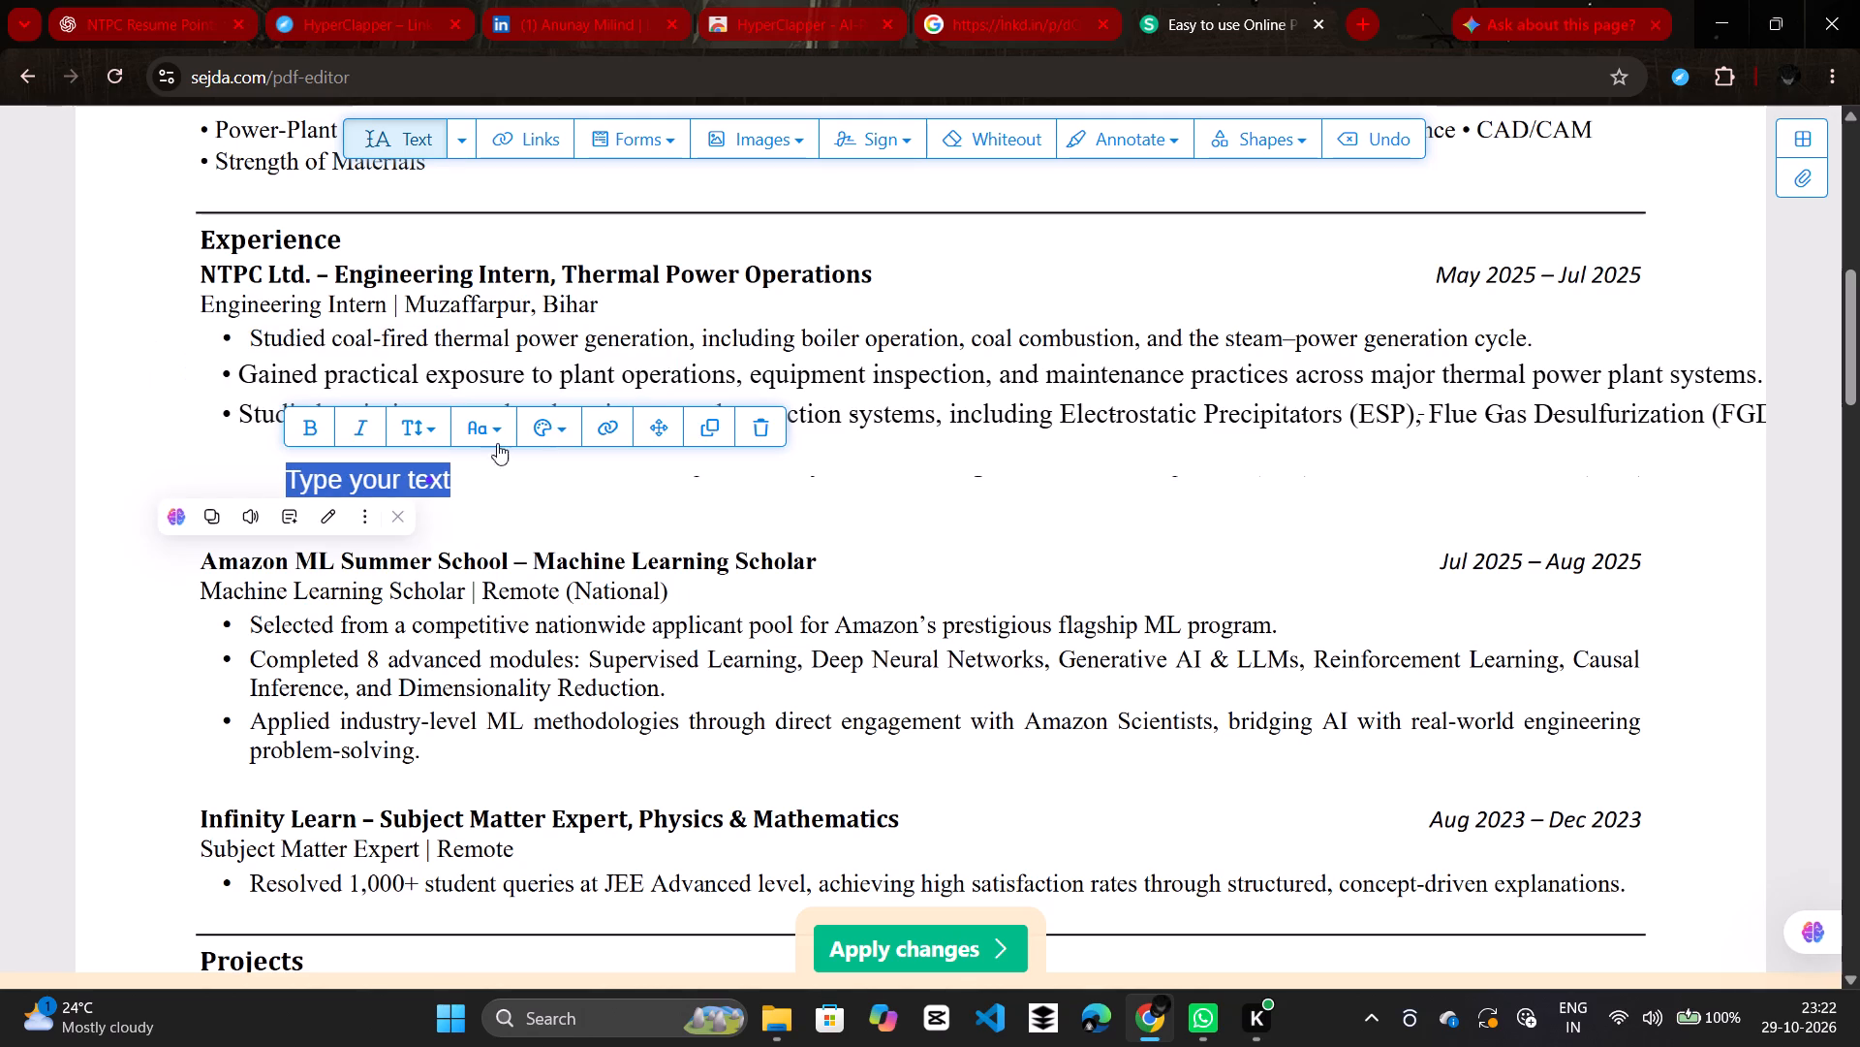
left_click(757, 441)
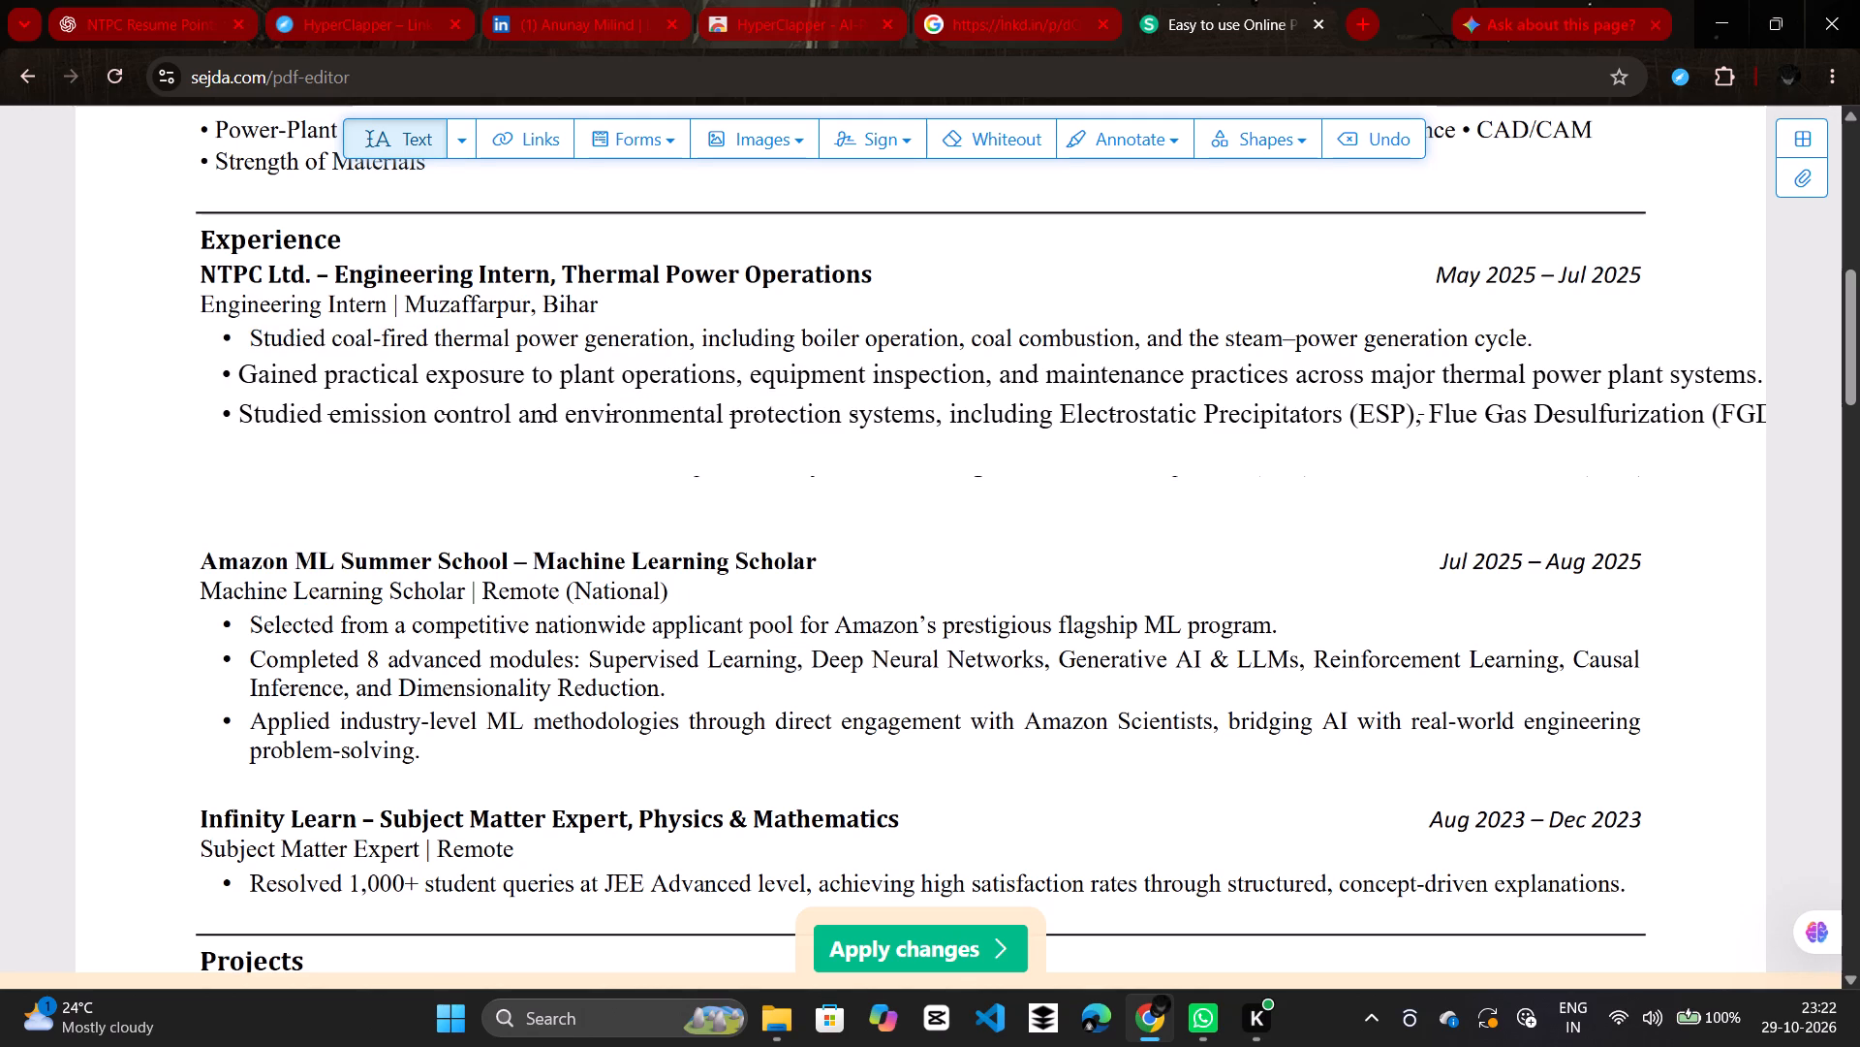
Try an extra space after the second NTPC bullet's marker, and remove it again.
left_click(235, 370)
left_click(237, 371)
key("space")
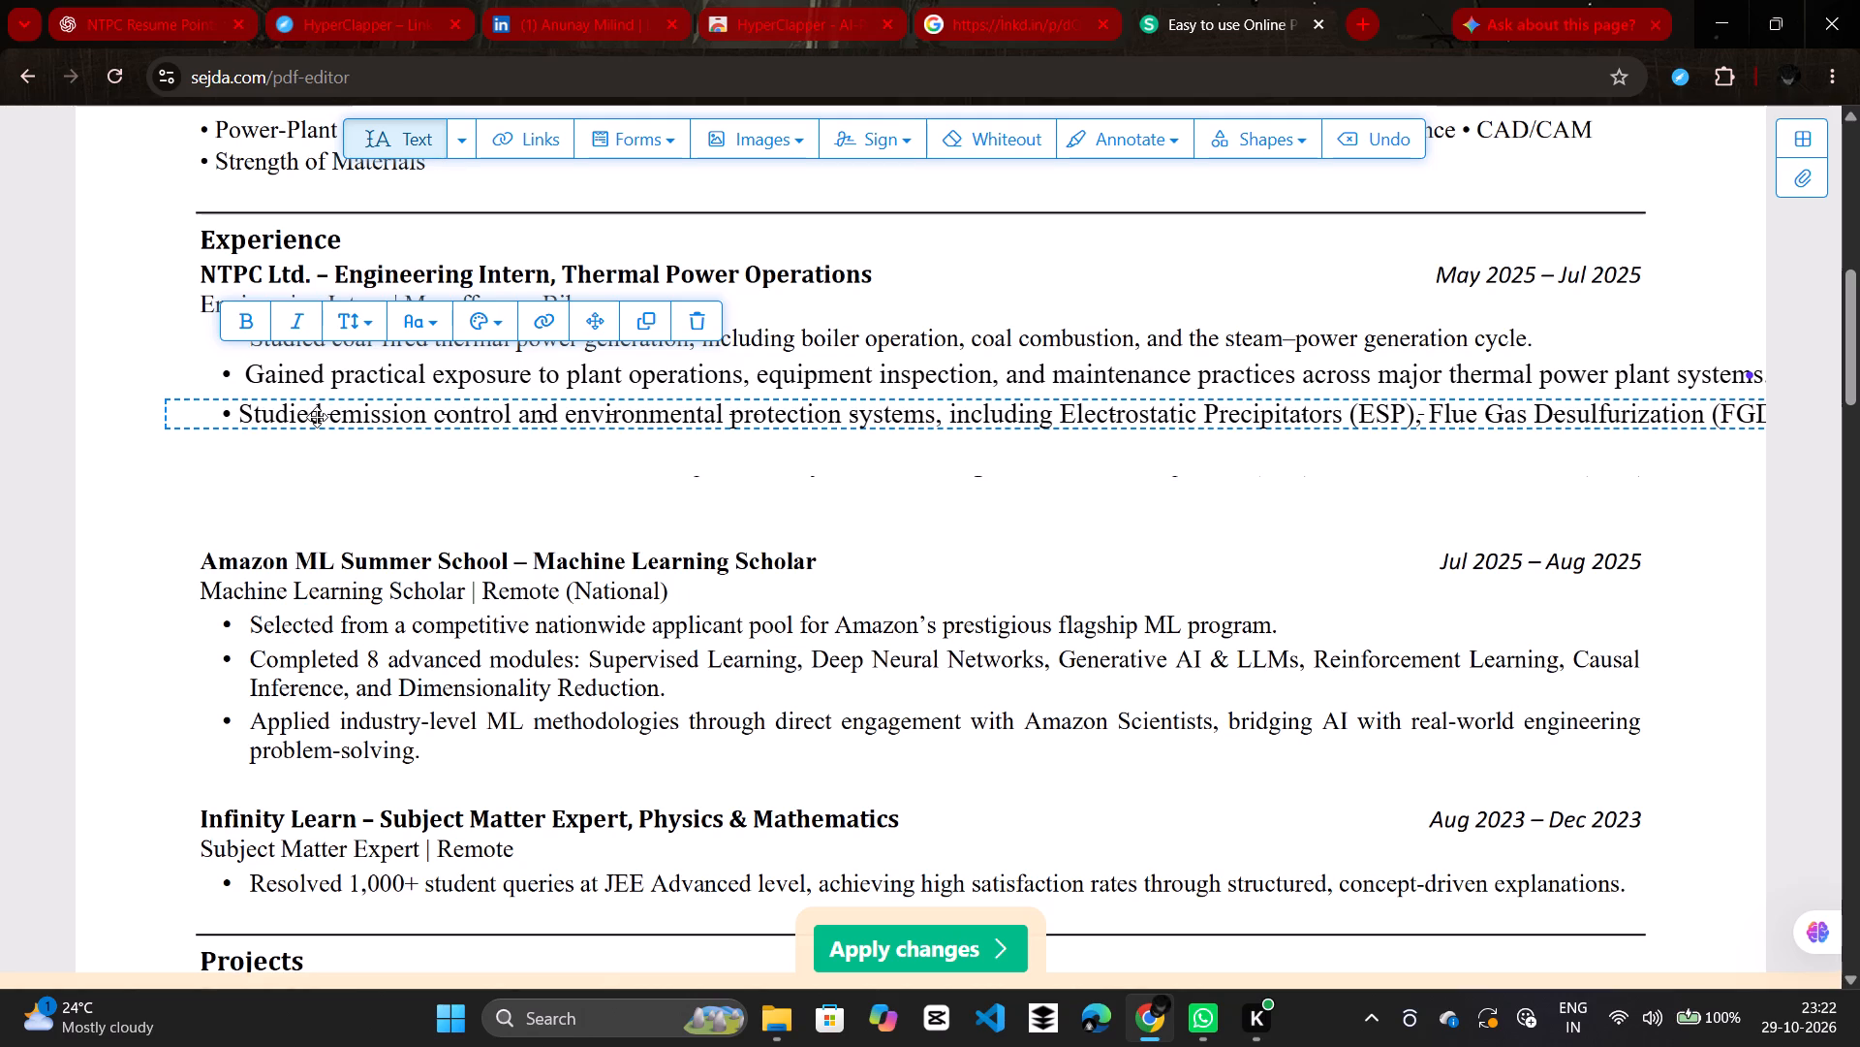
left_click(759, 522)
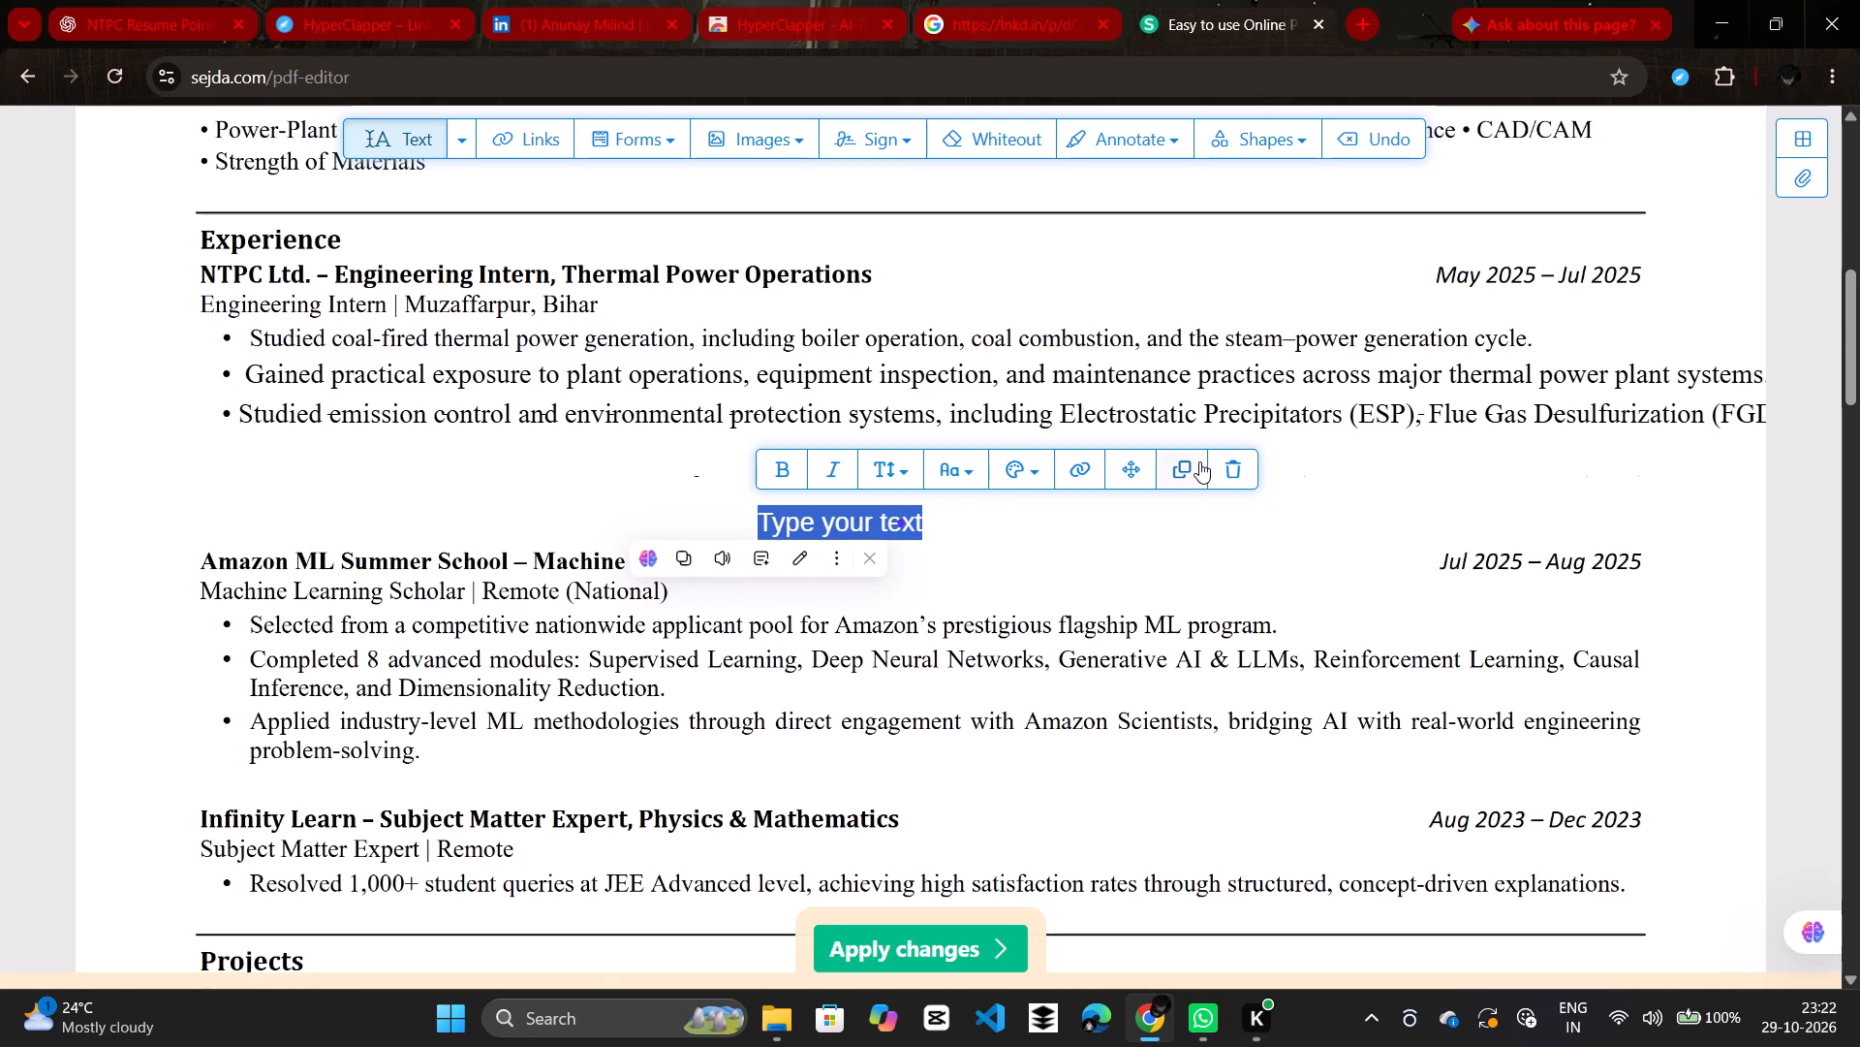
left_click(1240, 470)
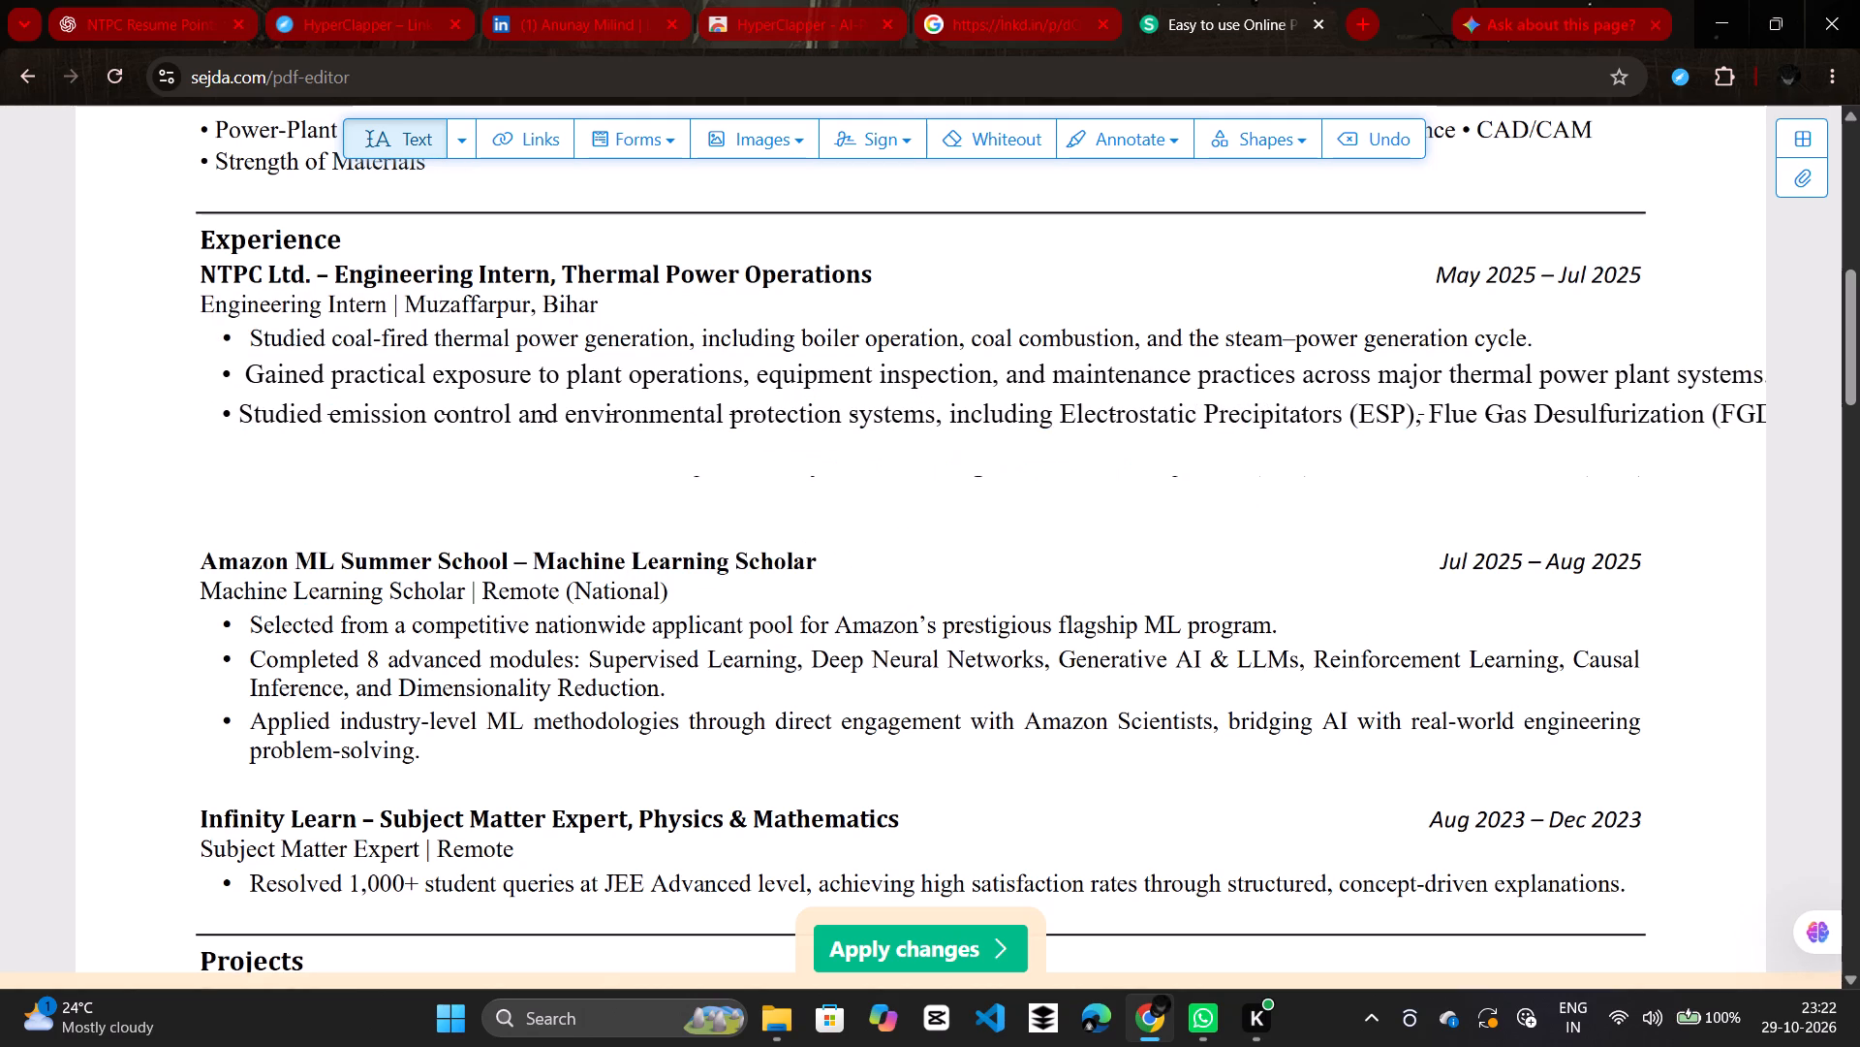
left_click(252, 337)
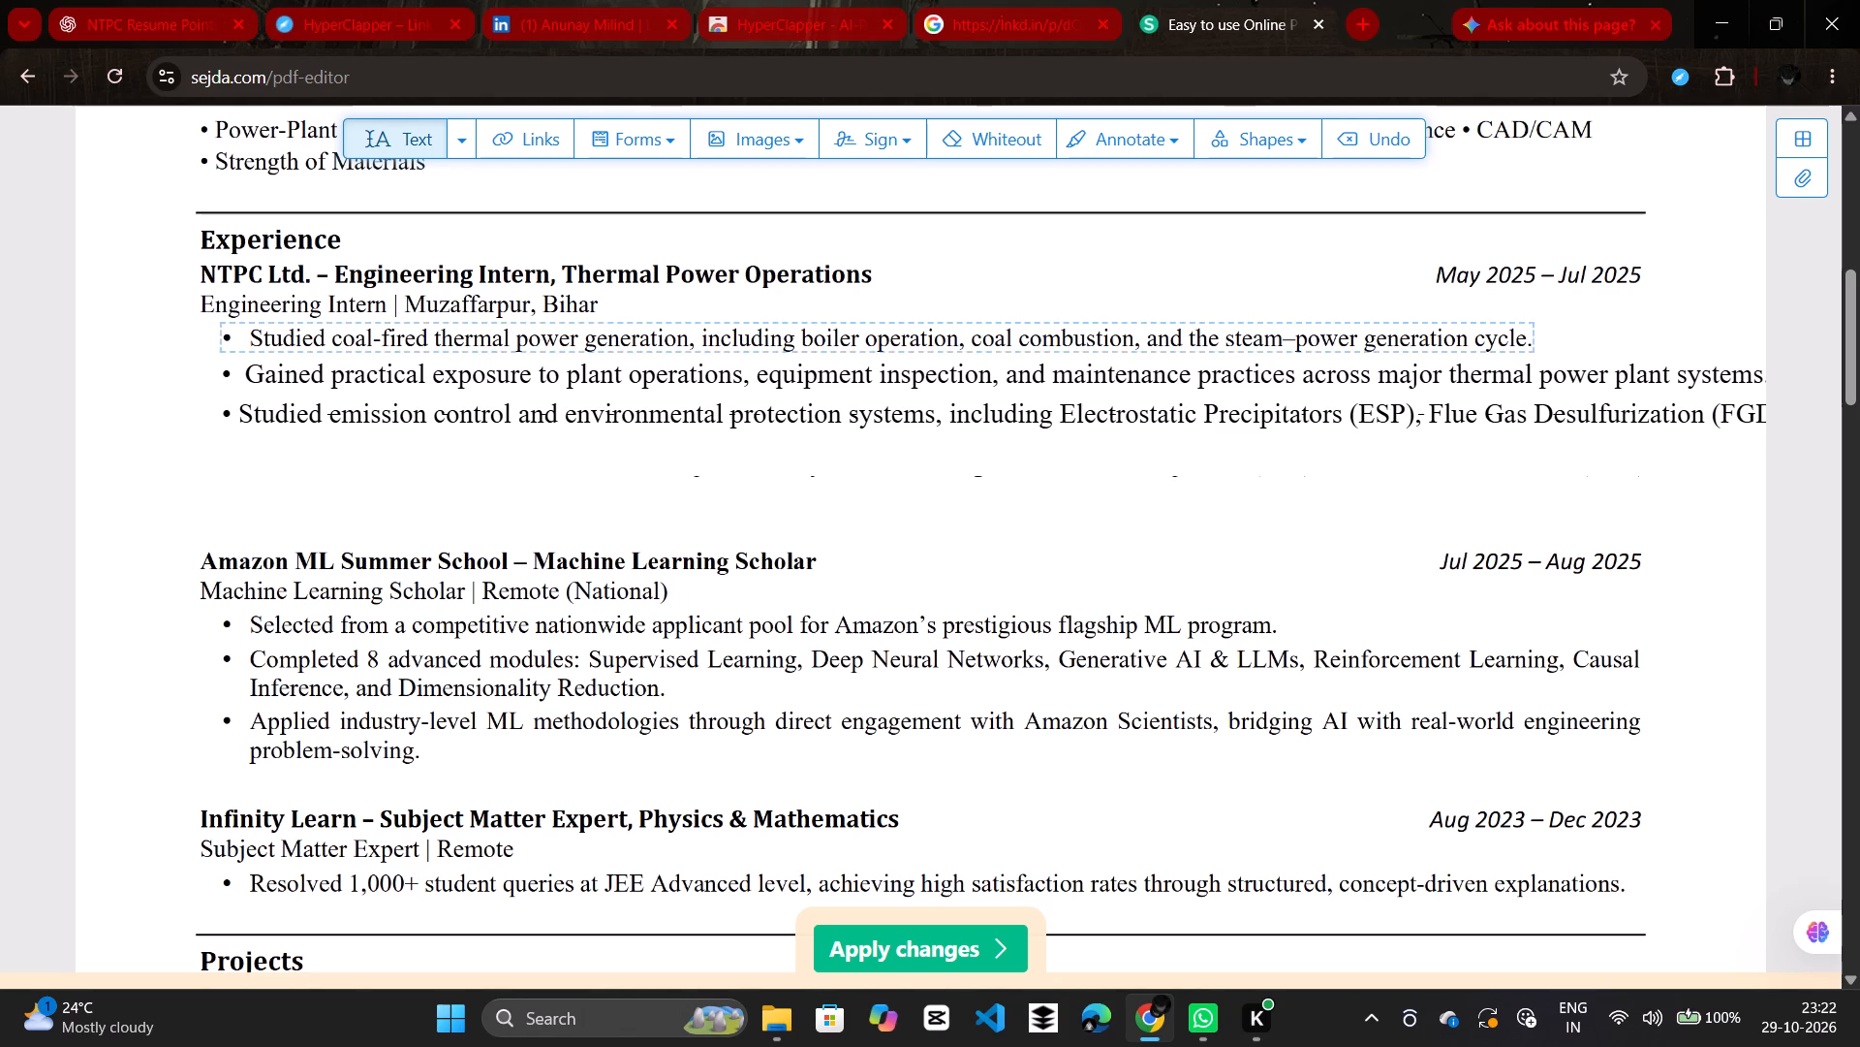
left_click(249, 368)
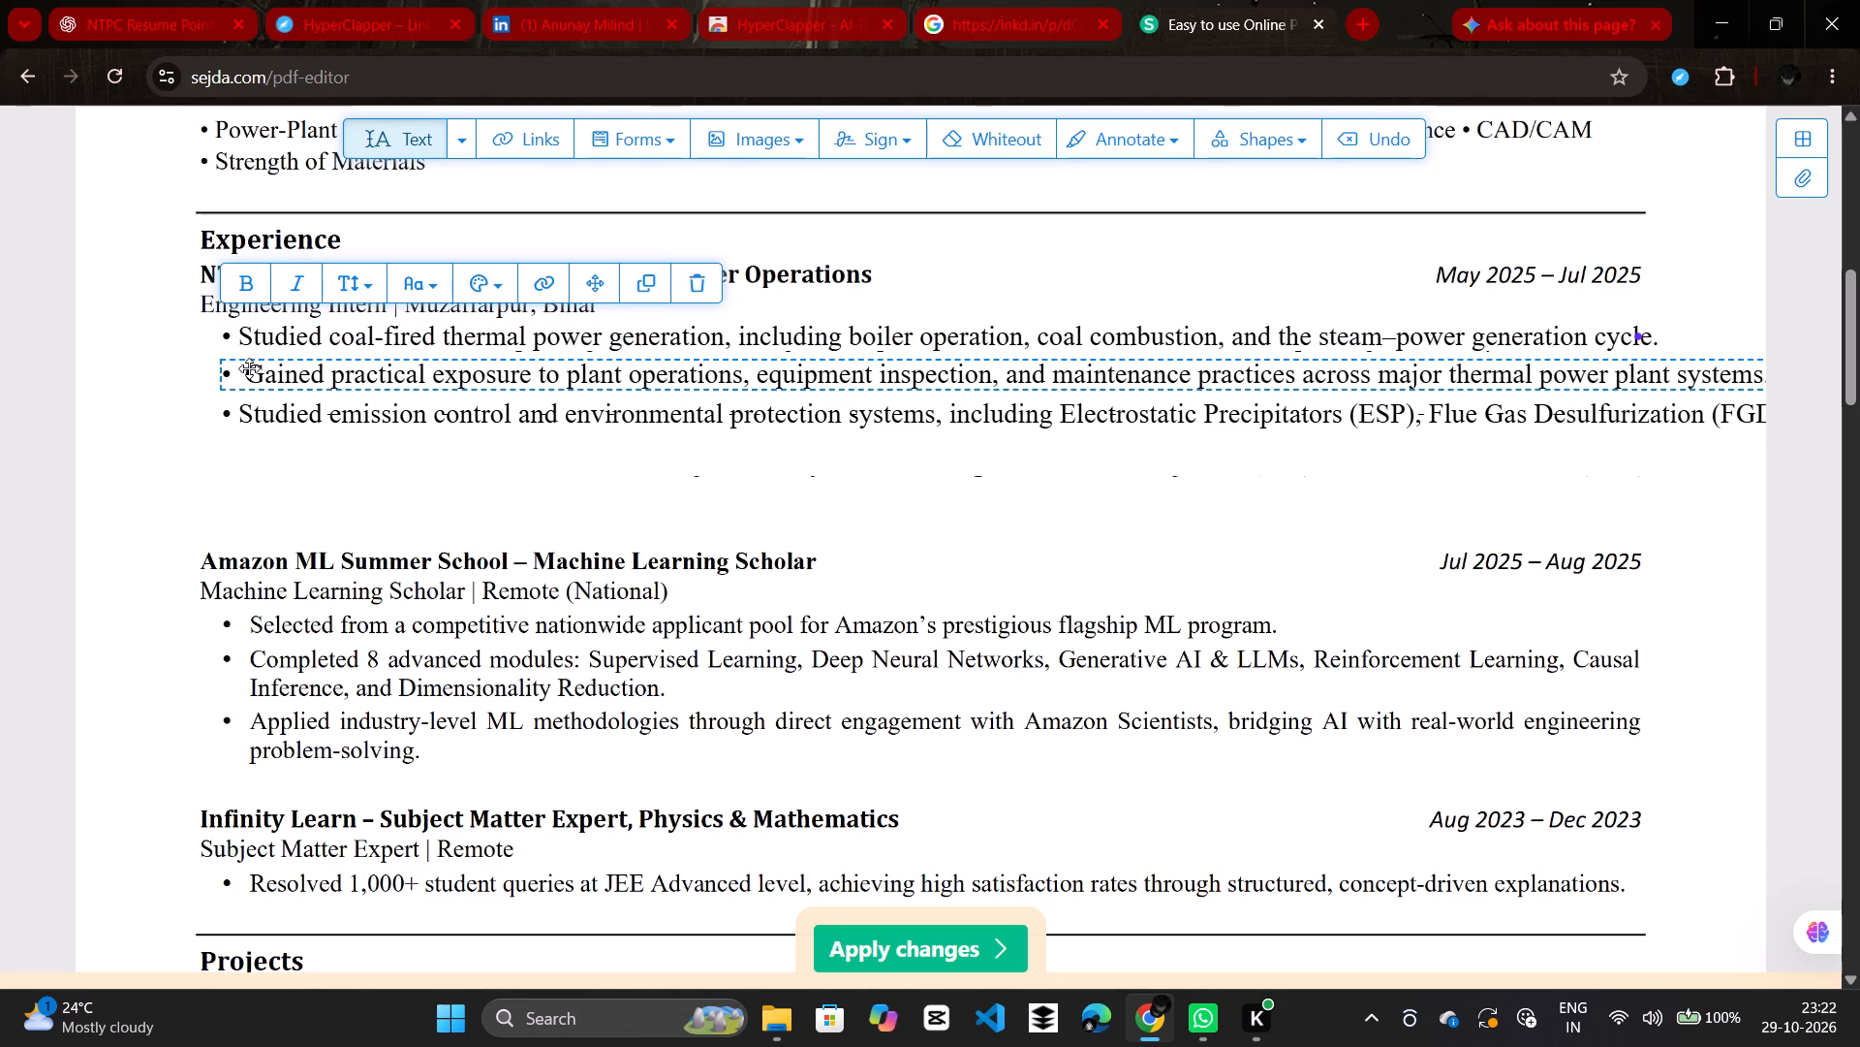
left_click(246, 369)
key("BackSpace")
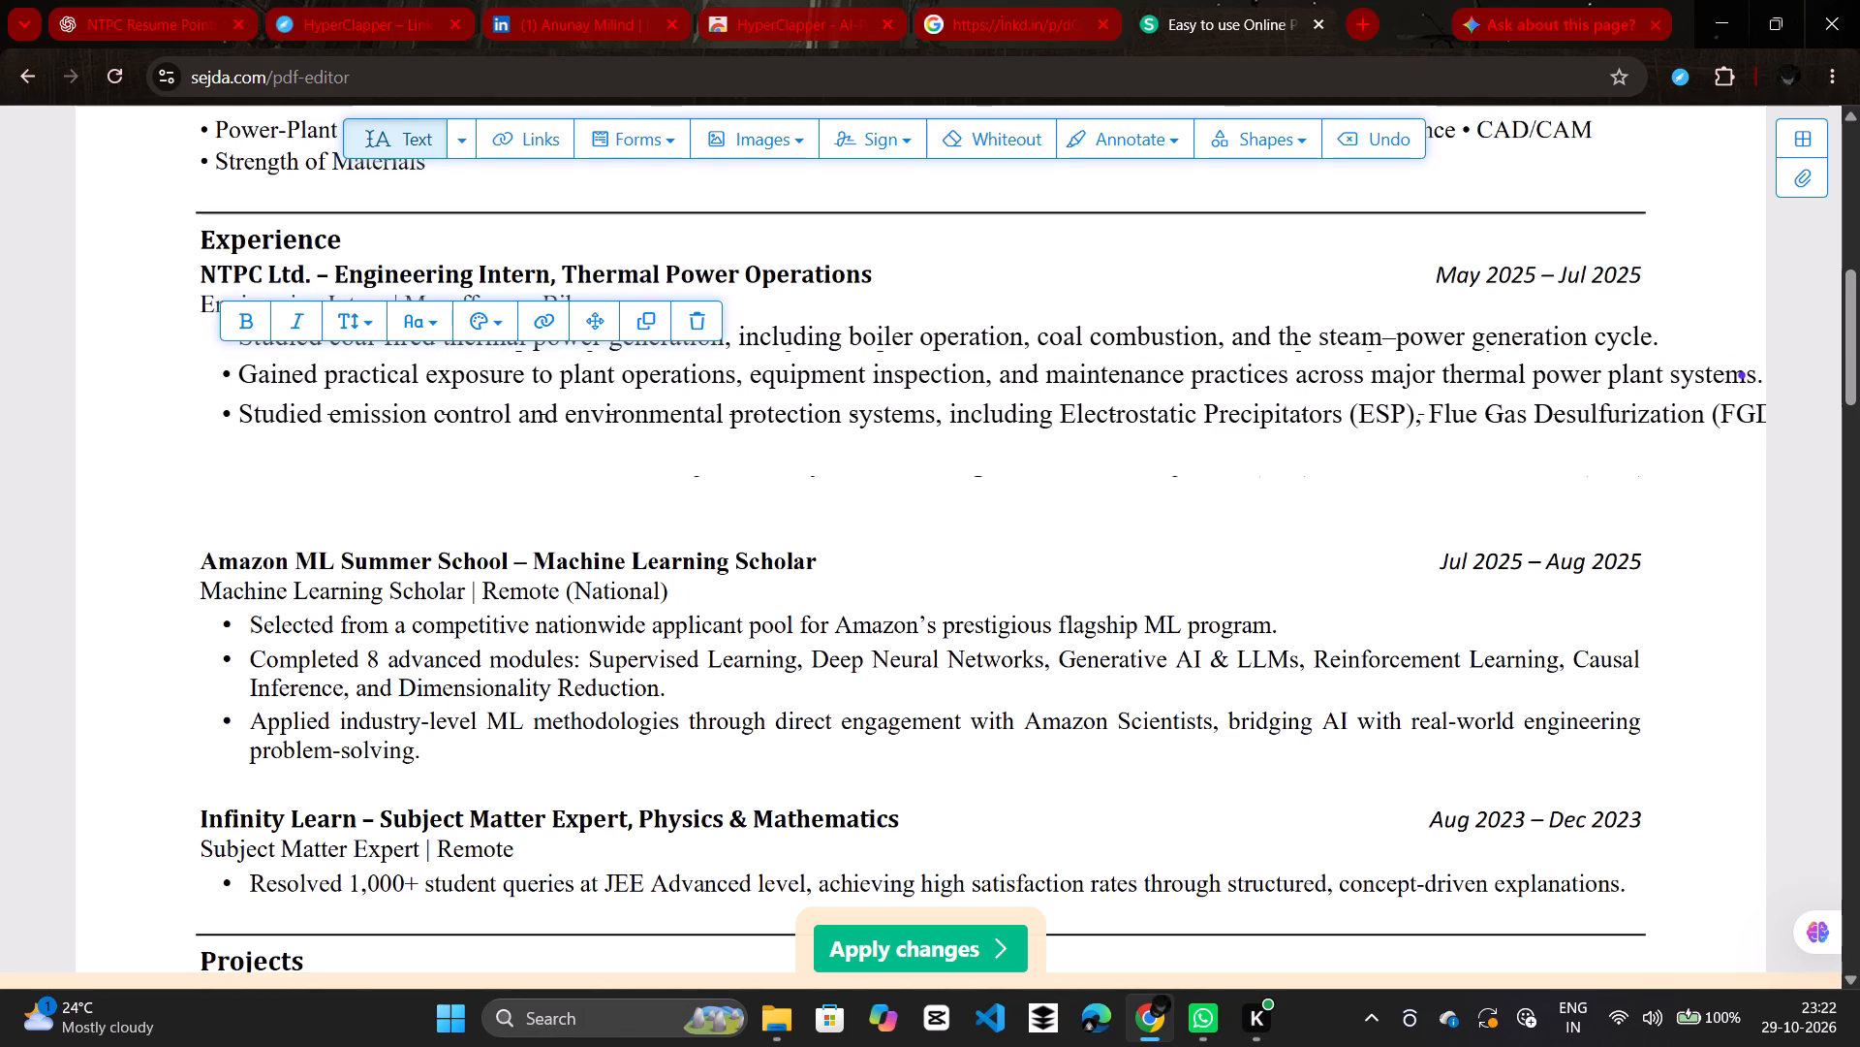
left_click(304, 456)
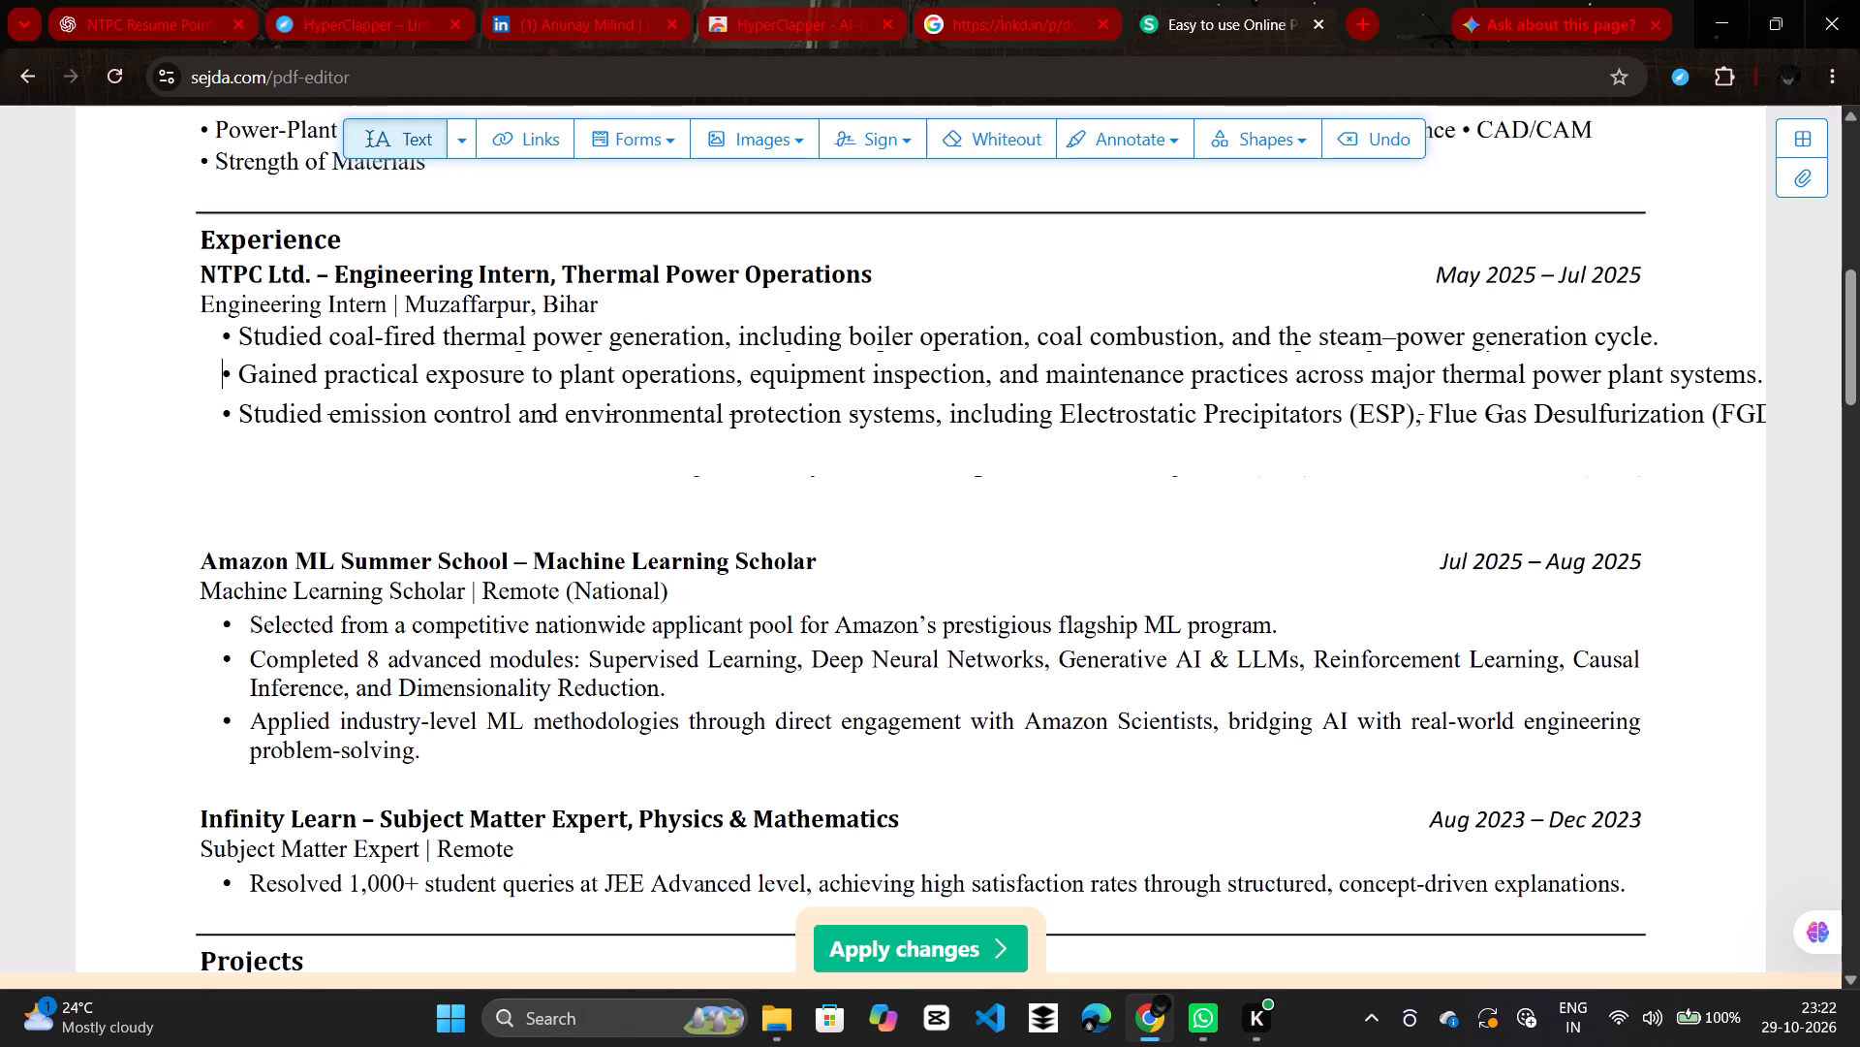
Insert a line break before "cycle." in the first NTPC bullet.
scroll(304, 456, "up", 1)
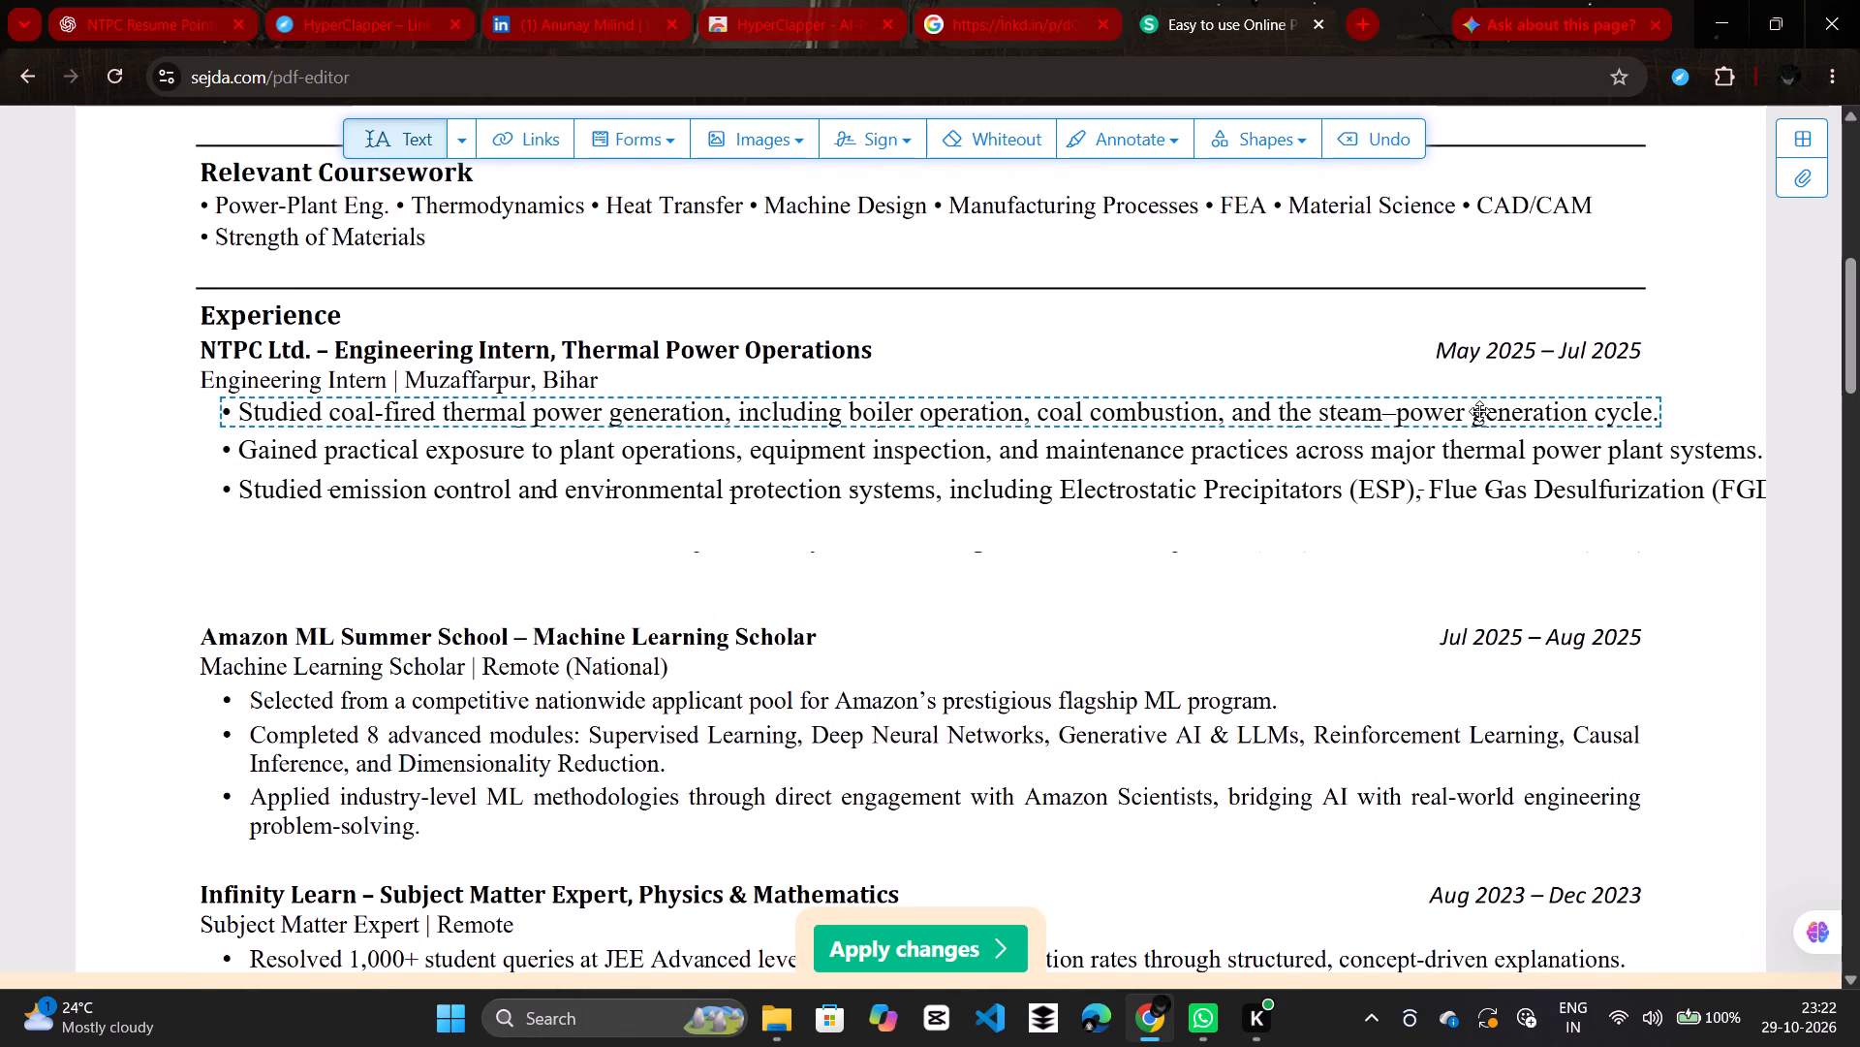
left_click(1598, 419)
left_click(1598, 419)
key("Return")
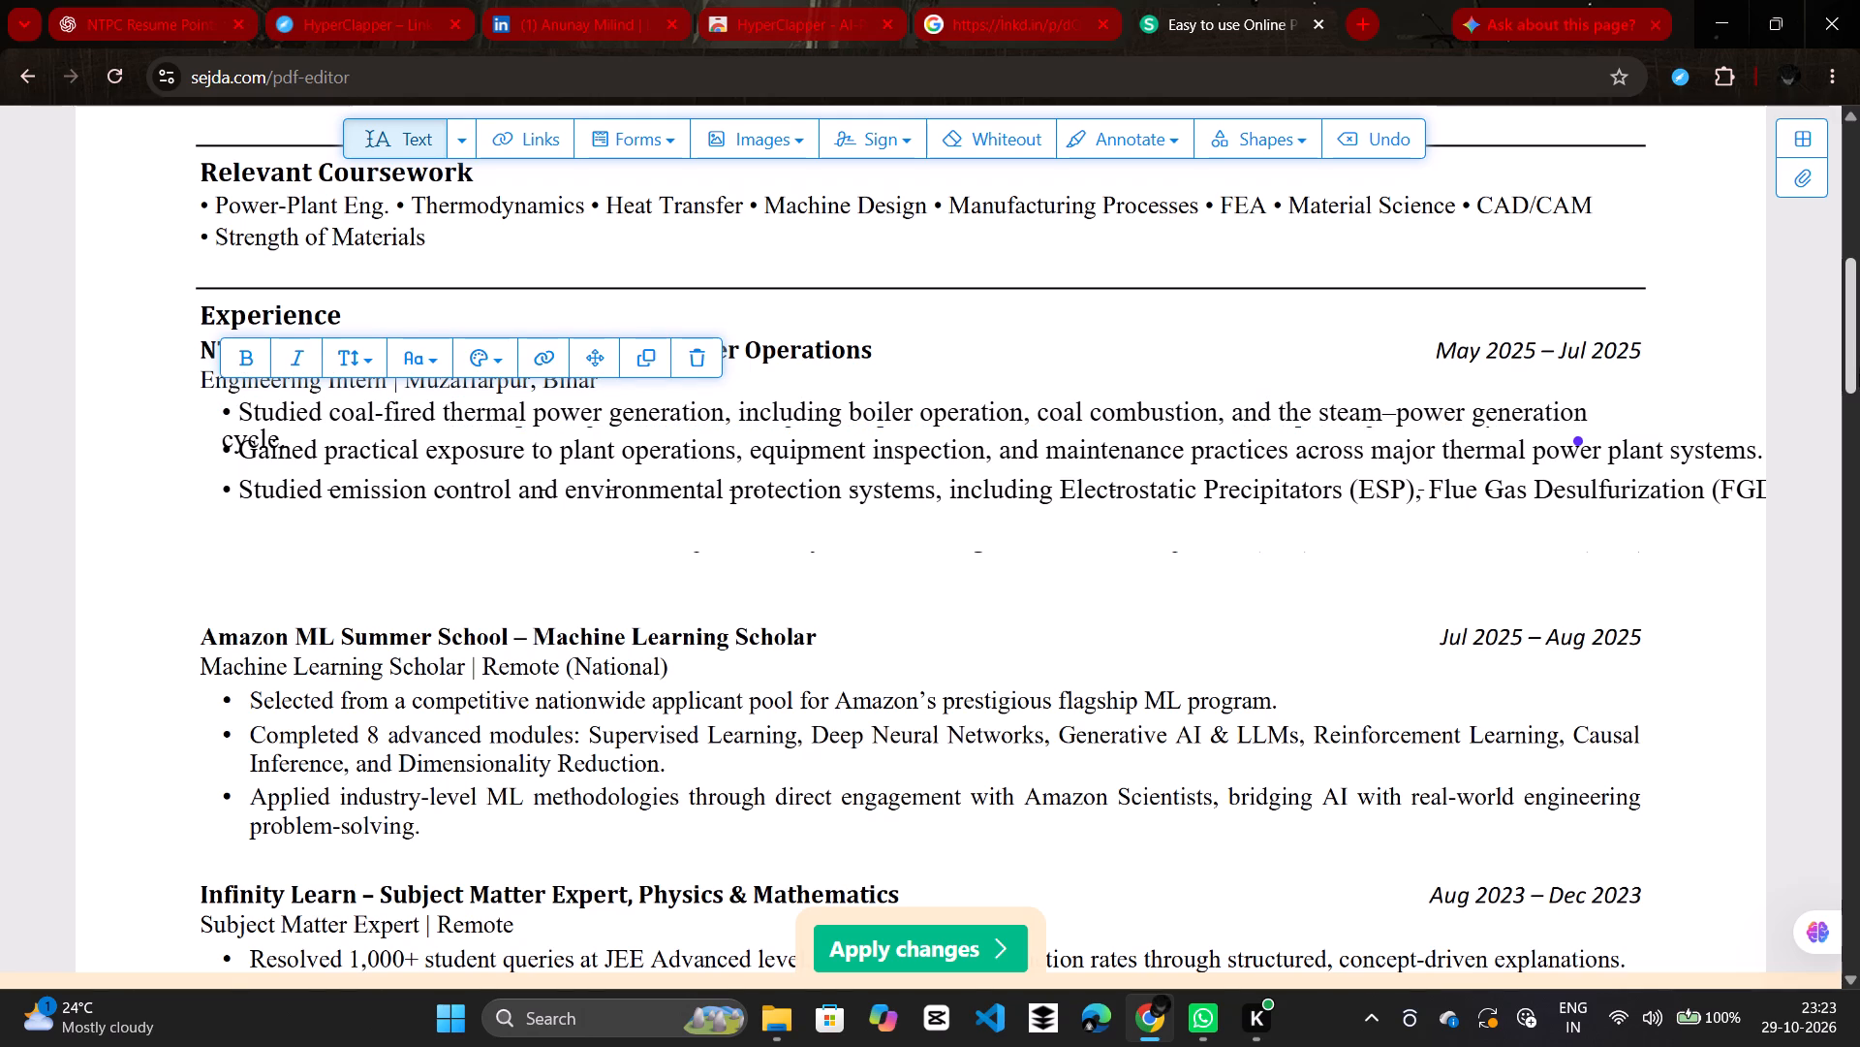
Insert a line break before "plant systems." in the second NTPC bullet.
left_click(1607, 445)
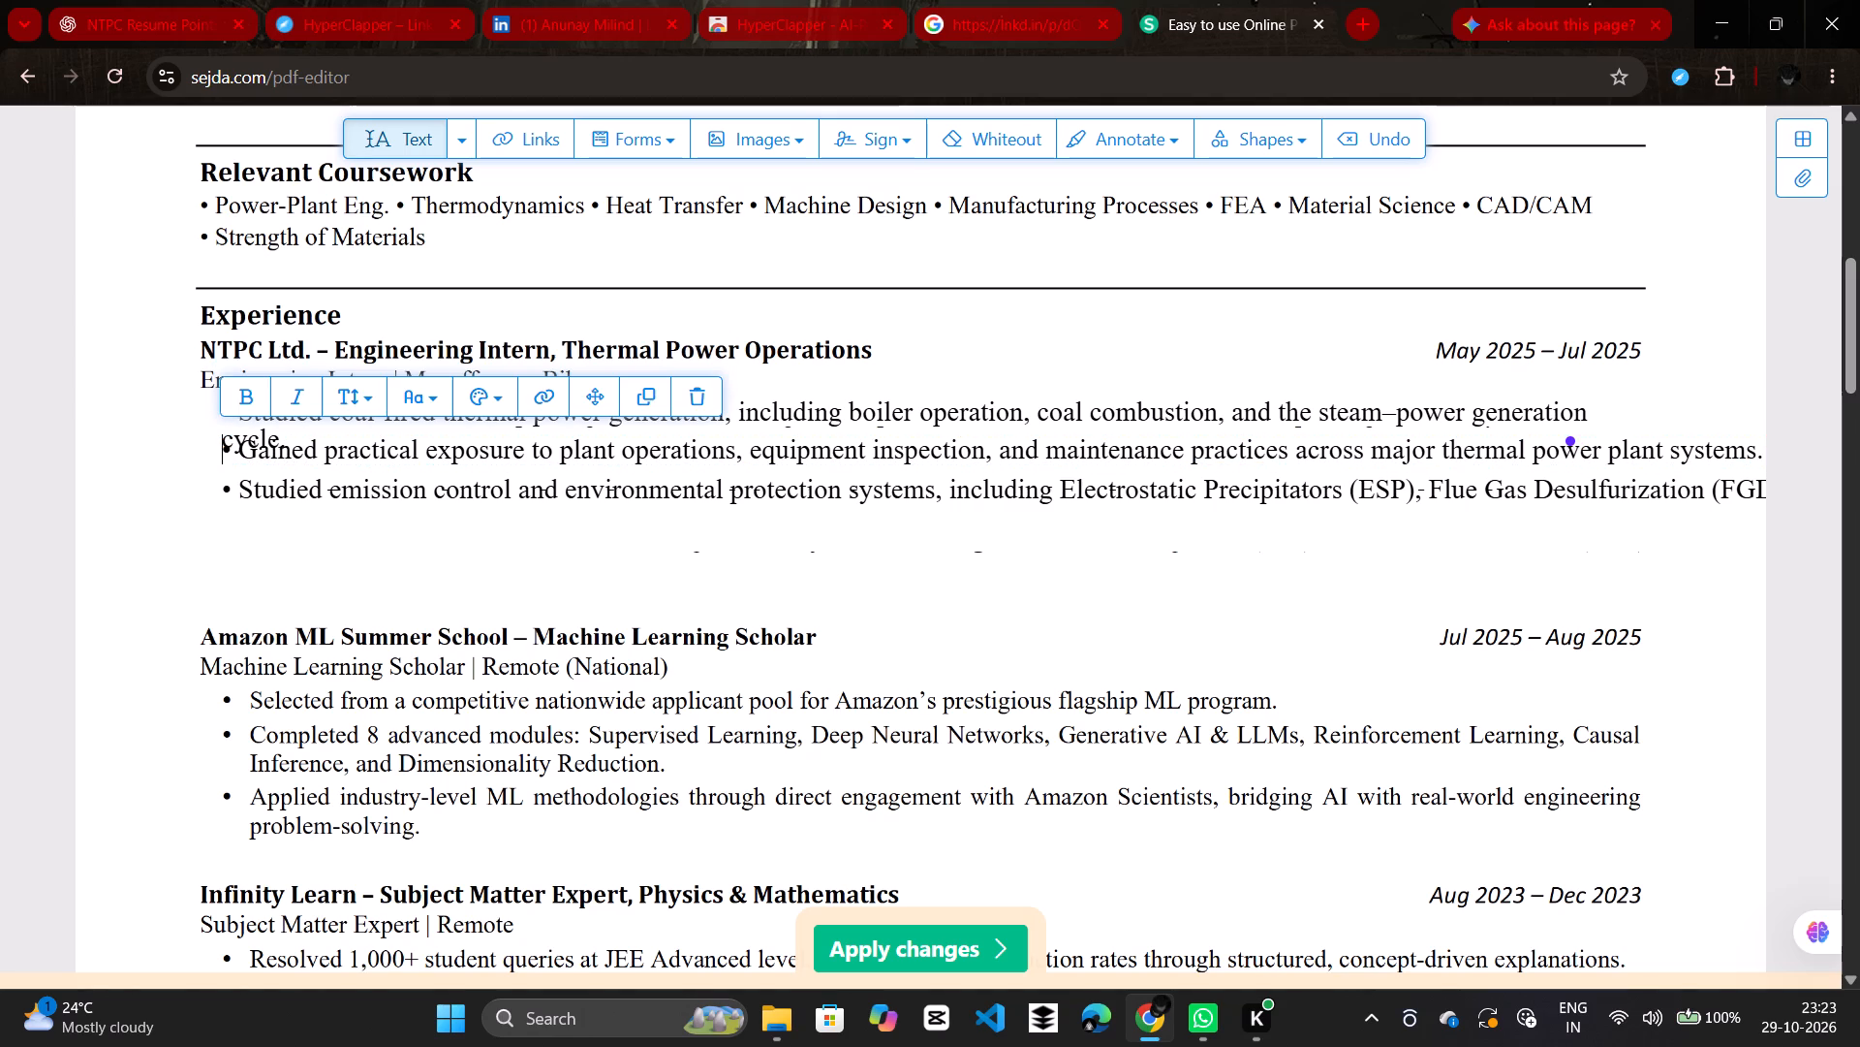
left_click(1607, 445)
key("Return")
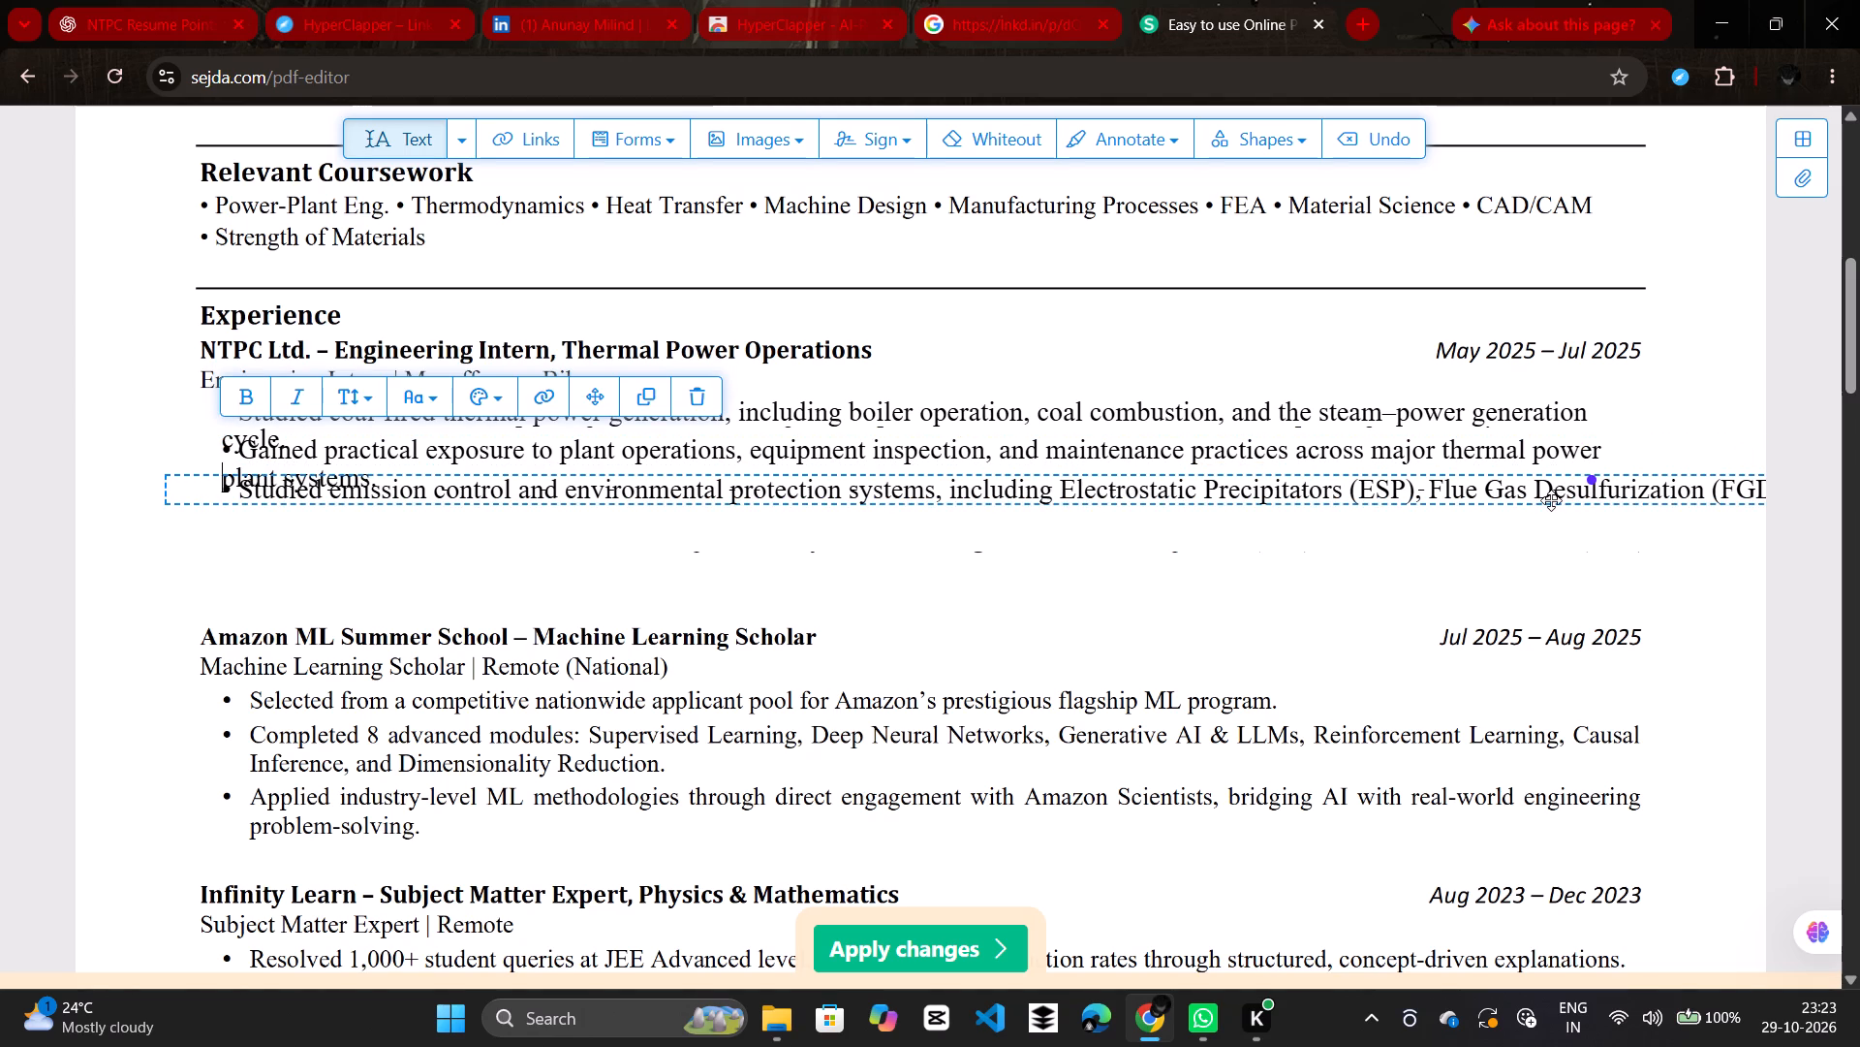
Insert a line break before "(FGD)." in the third NTPC bullet.
left_click(1712, 493)
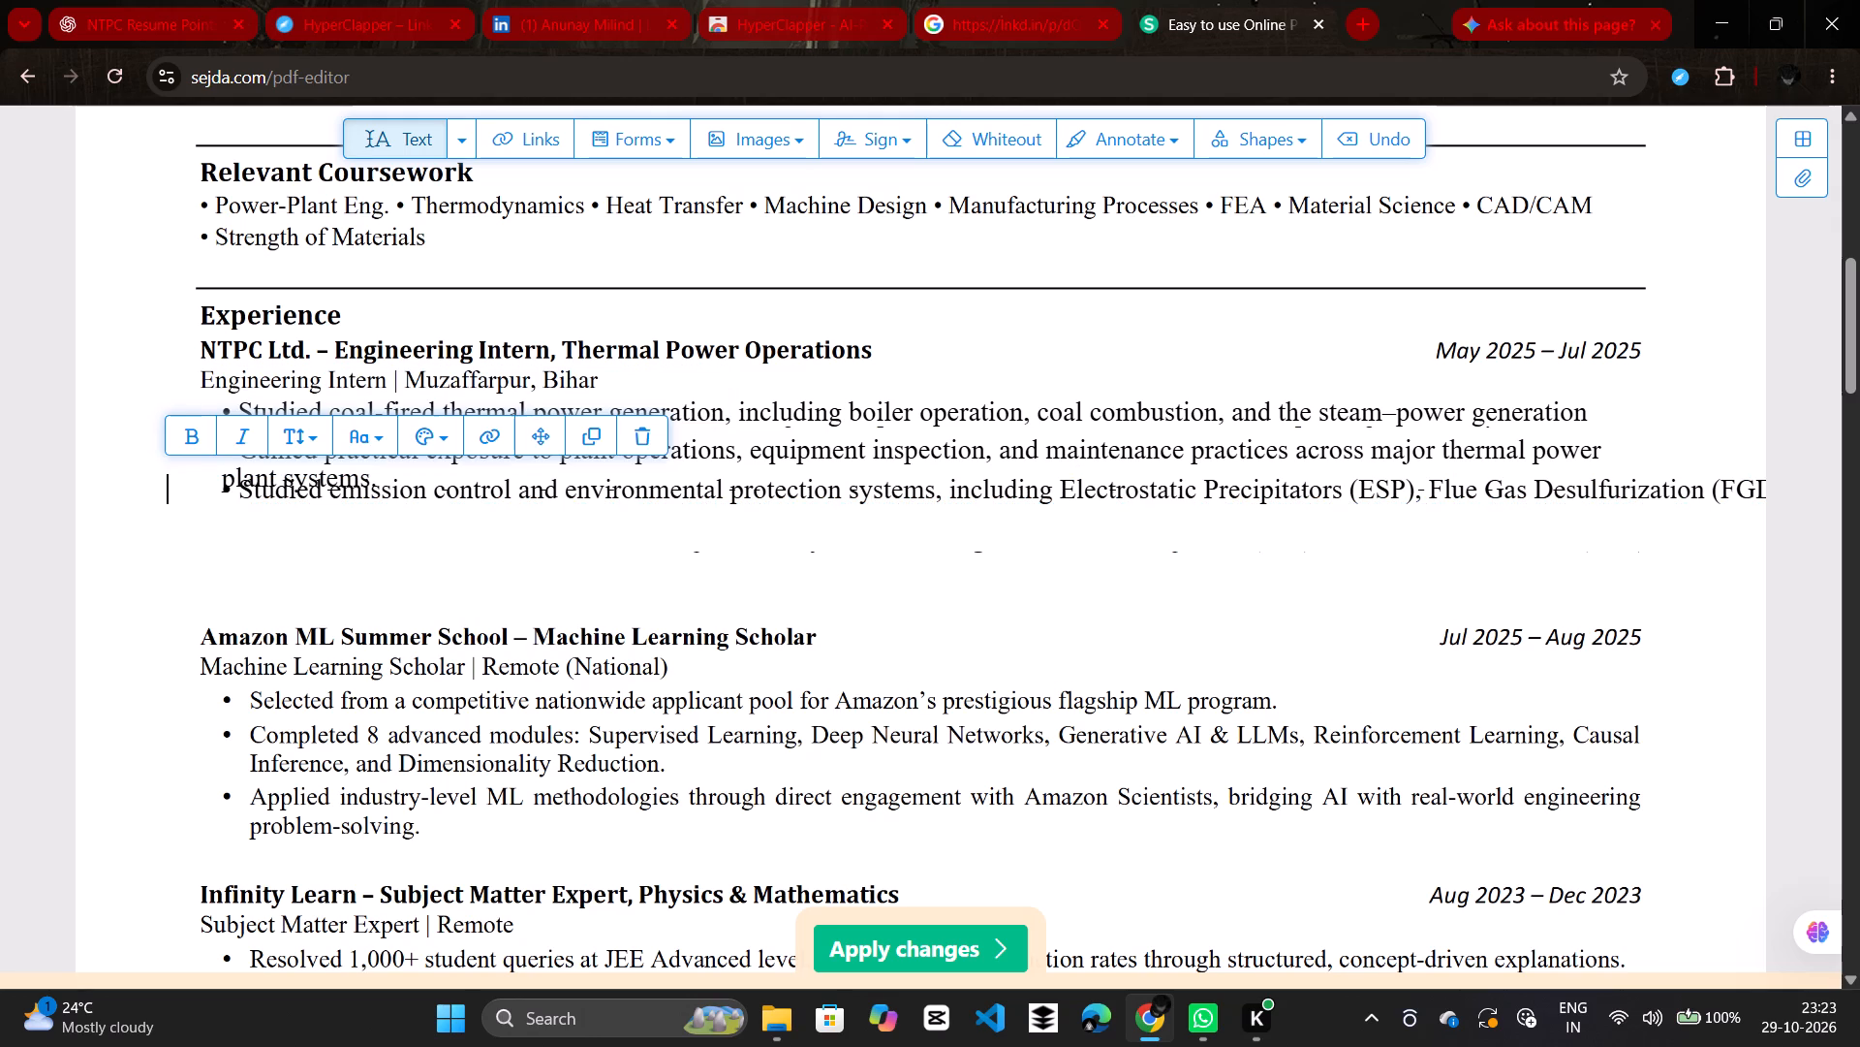
left_click(1701, 492)
key("Return")
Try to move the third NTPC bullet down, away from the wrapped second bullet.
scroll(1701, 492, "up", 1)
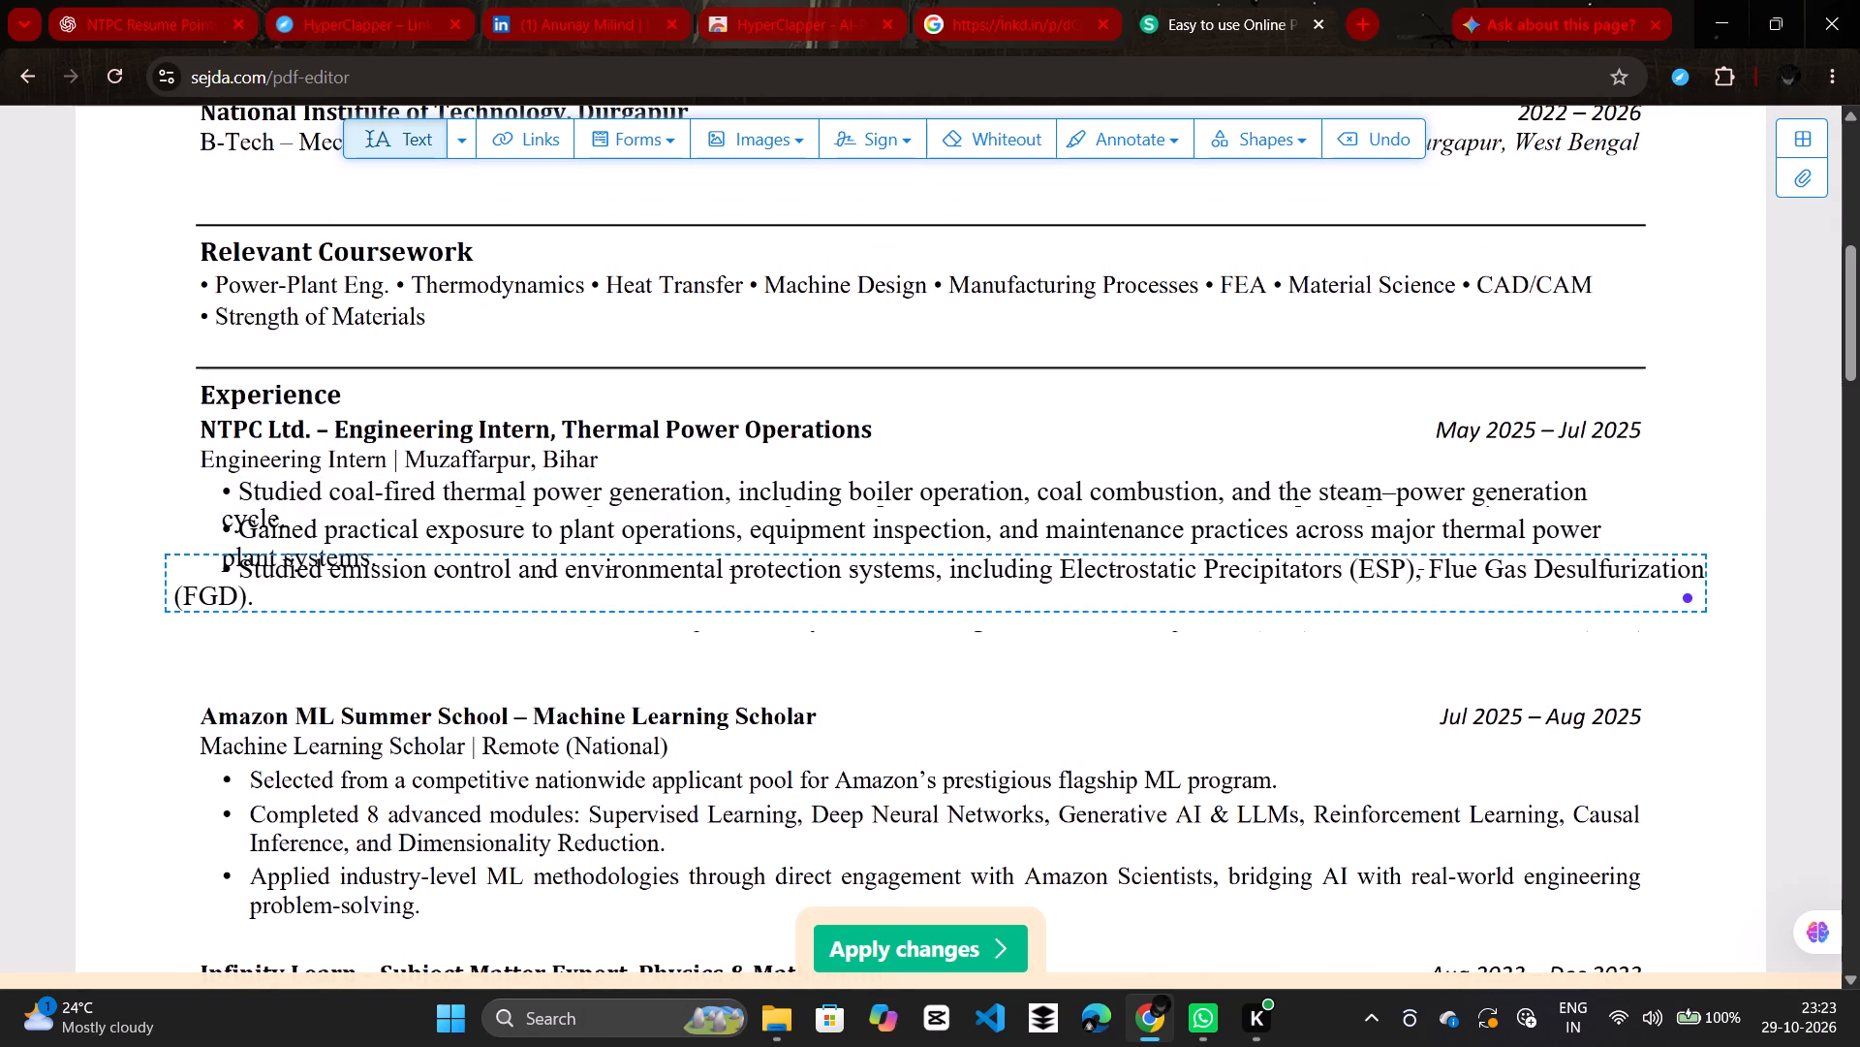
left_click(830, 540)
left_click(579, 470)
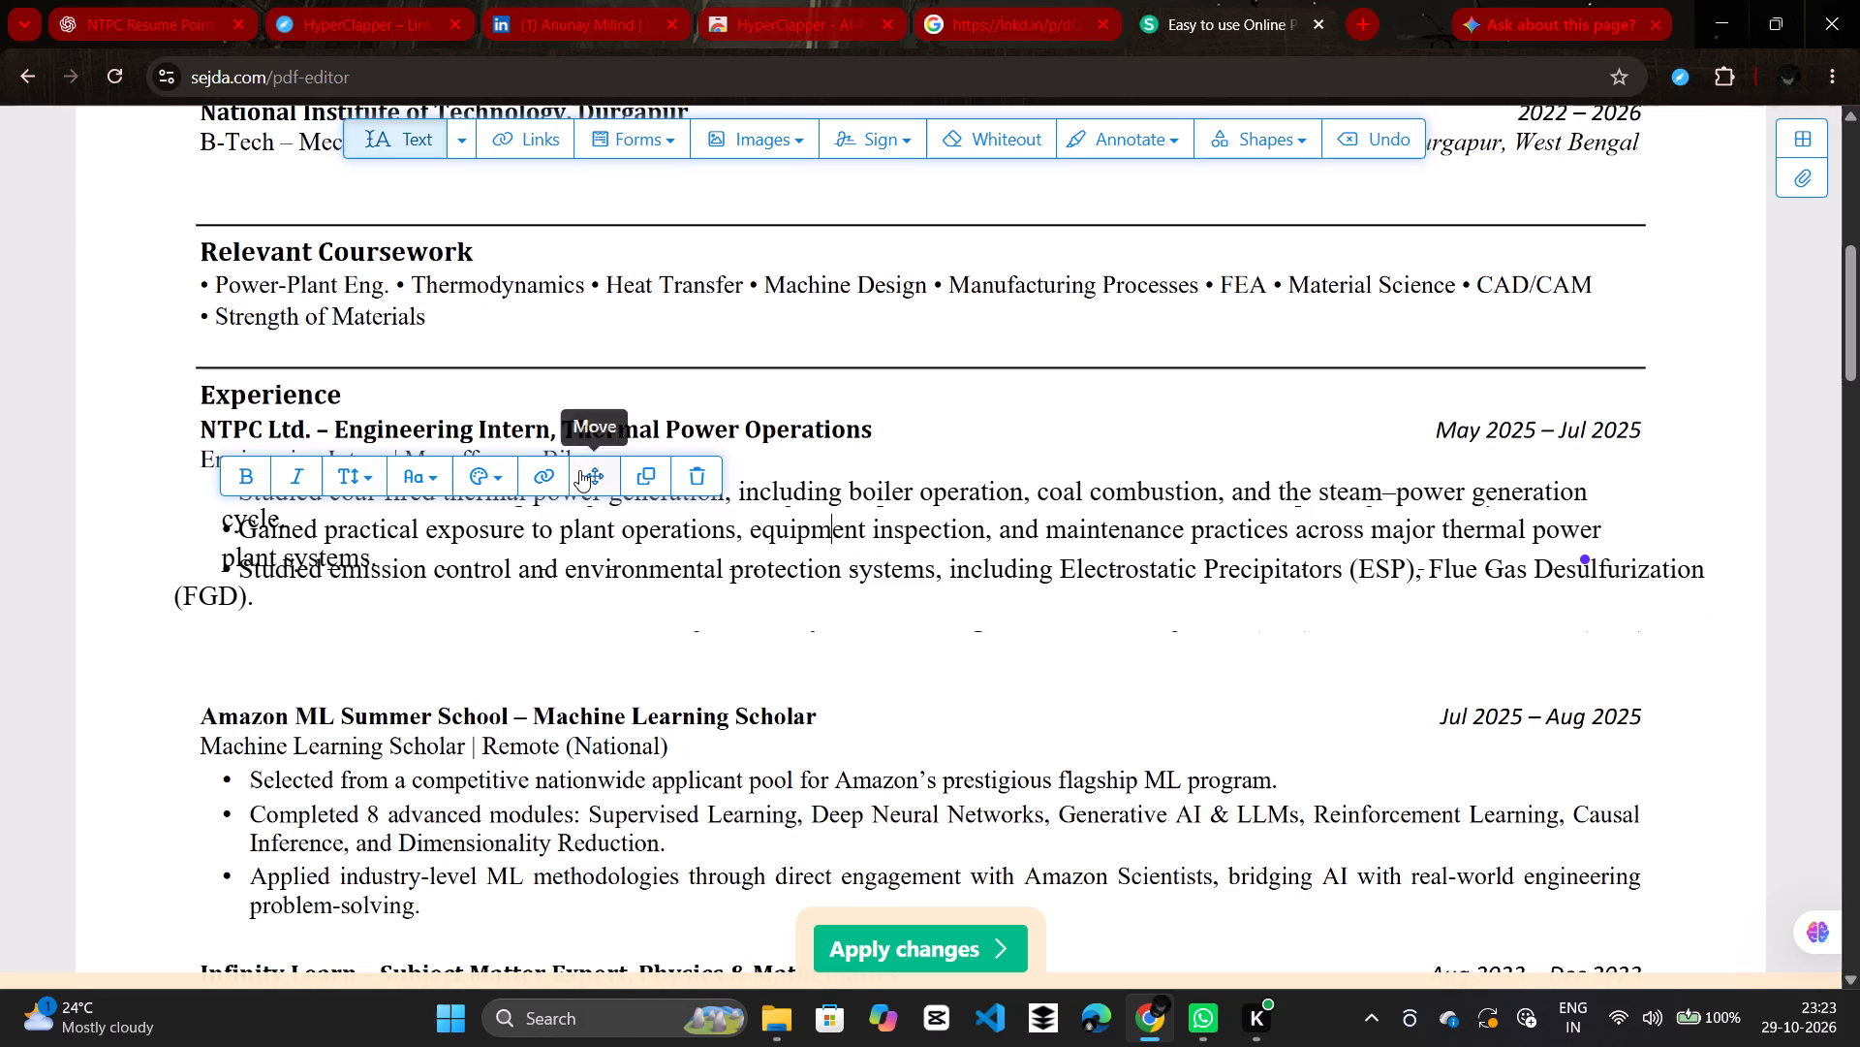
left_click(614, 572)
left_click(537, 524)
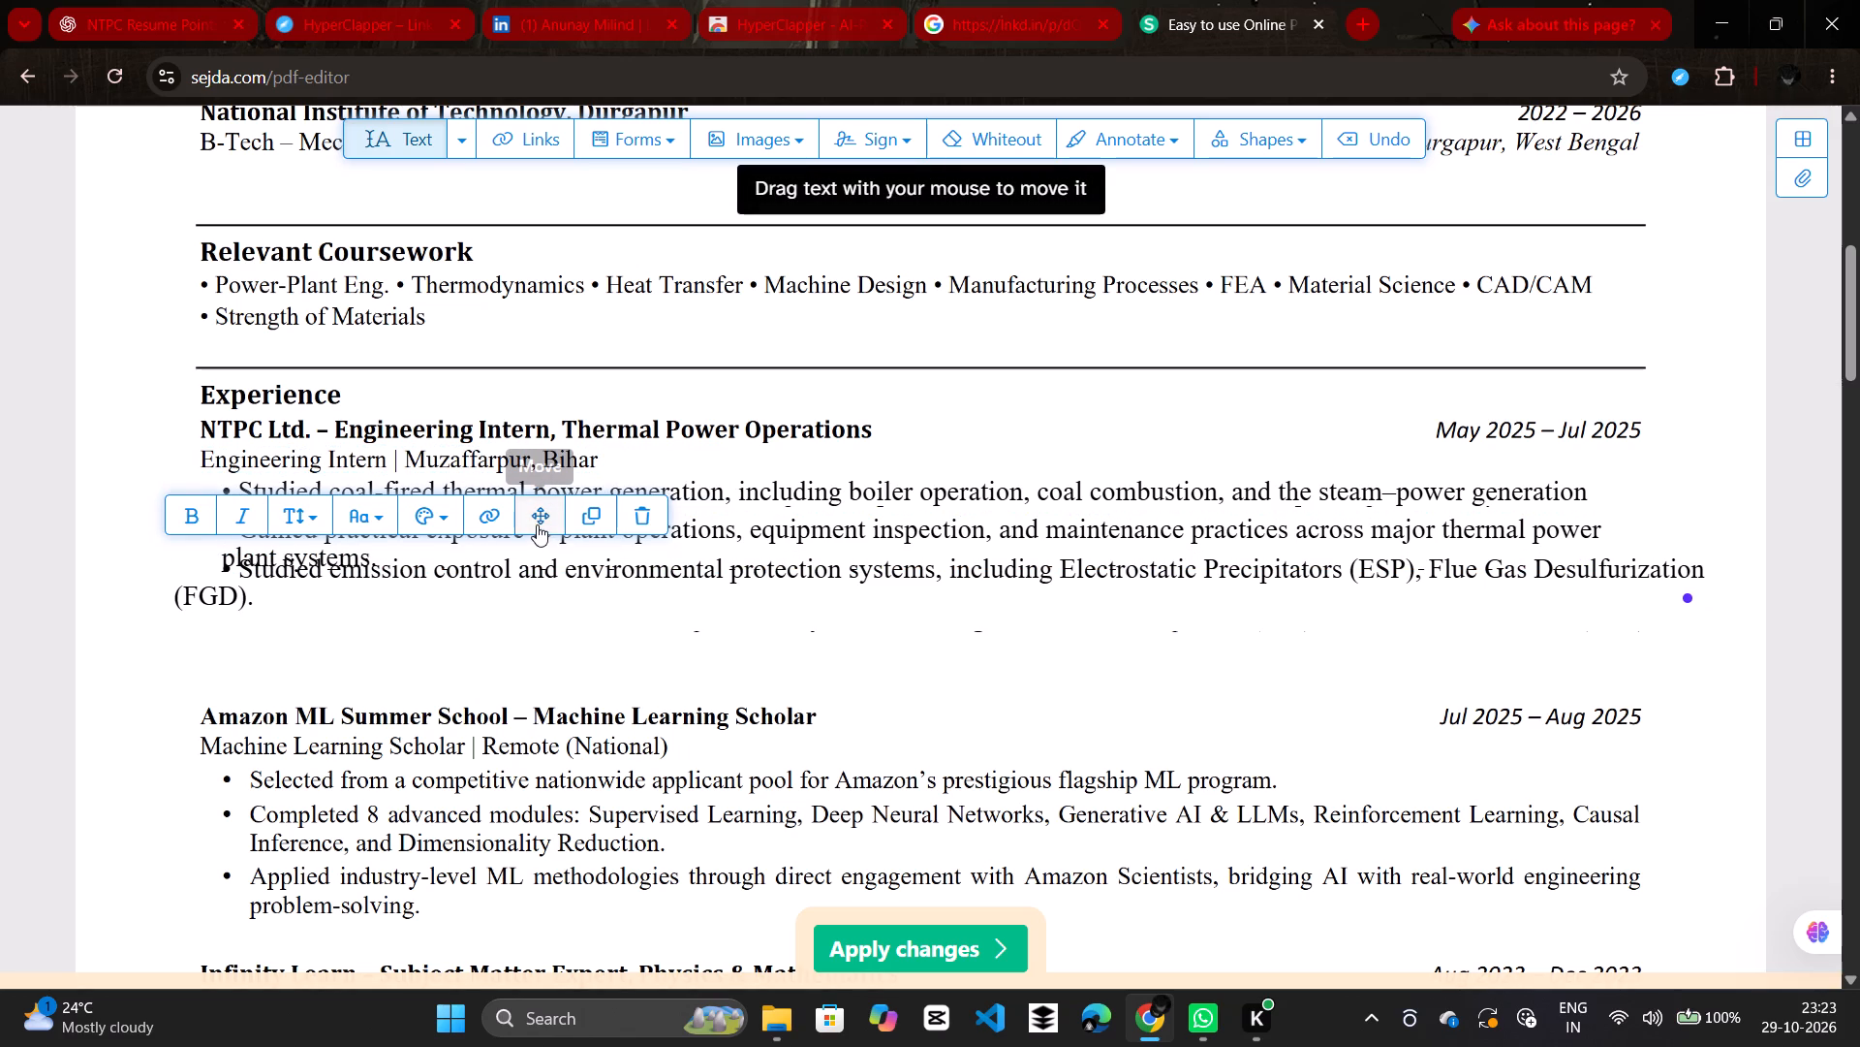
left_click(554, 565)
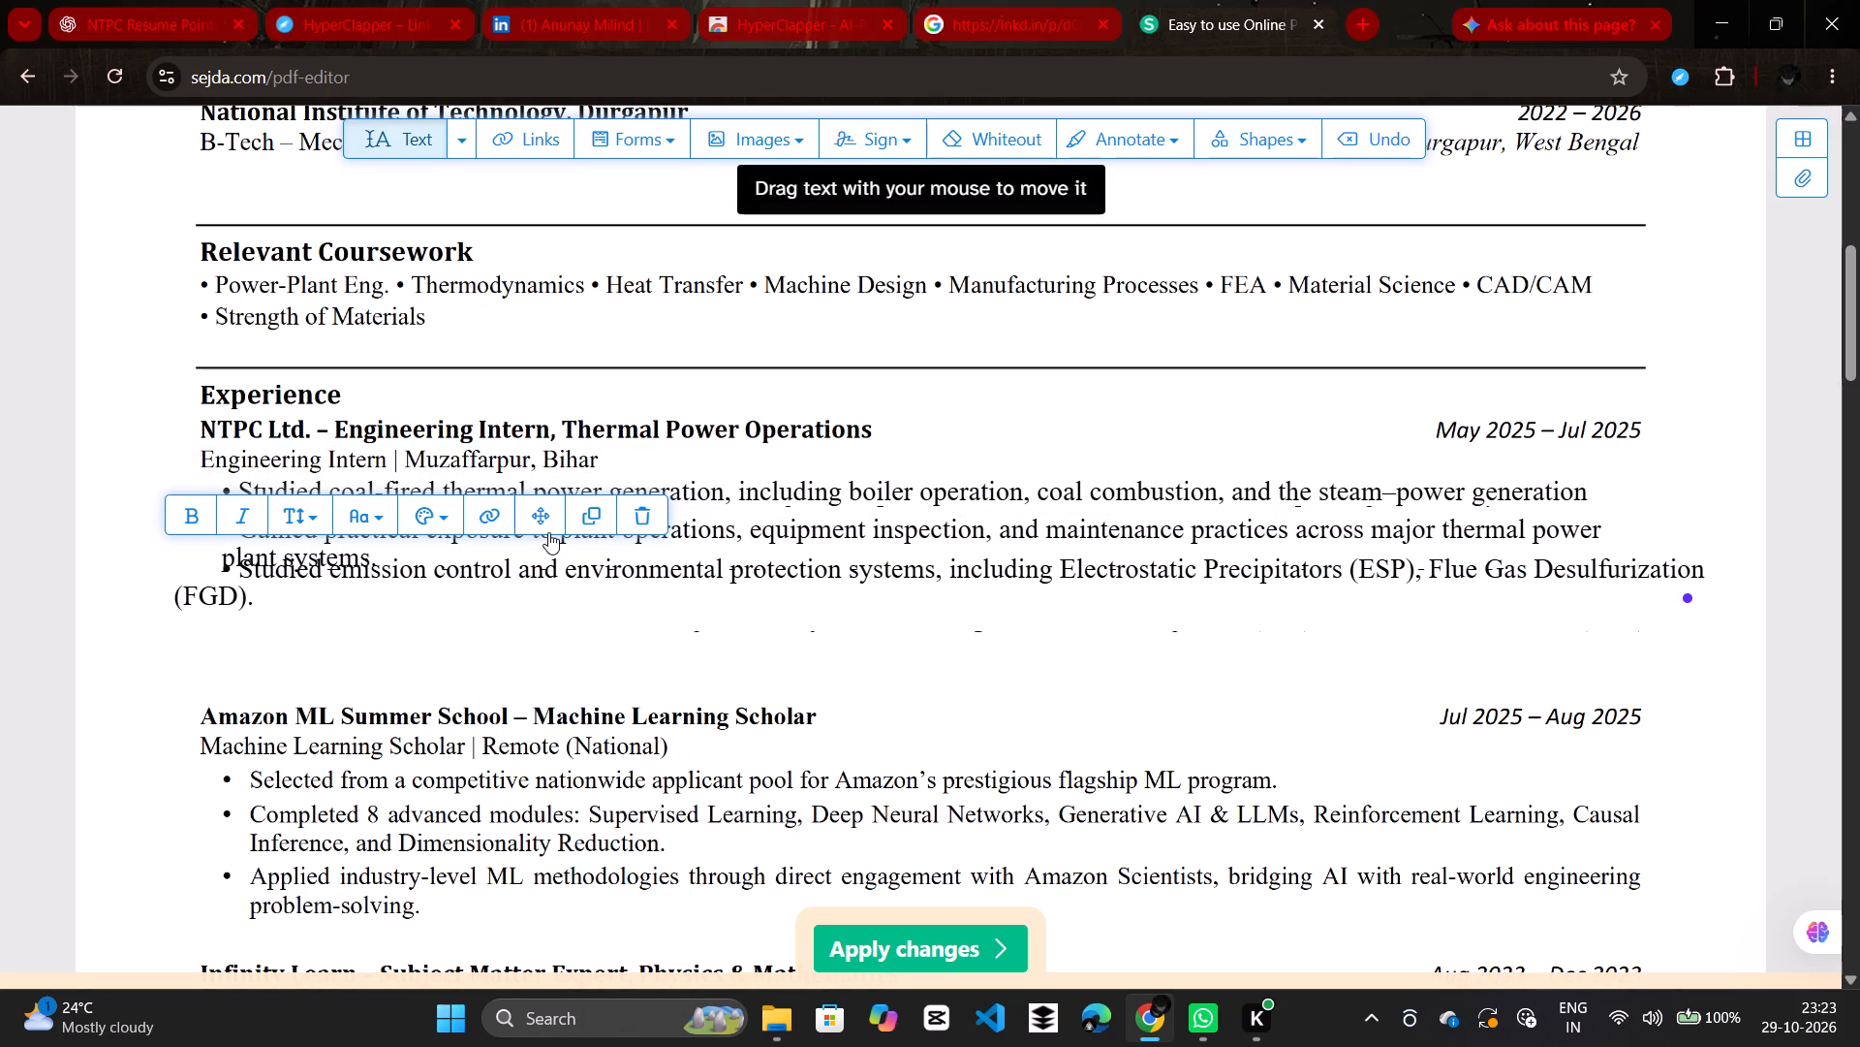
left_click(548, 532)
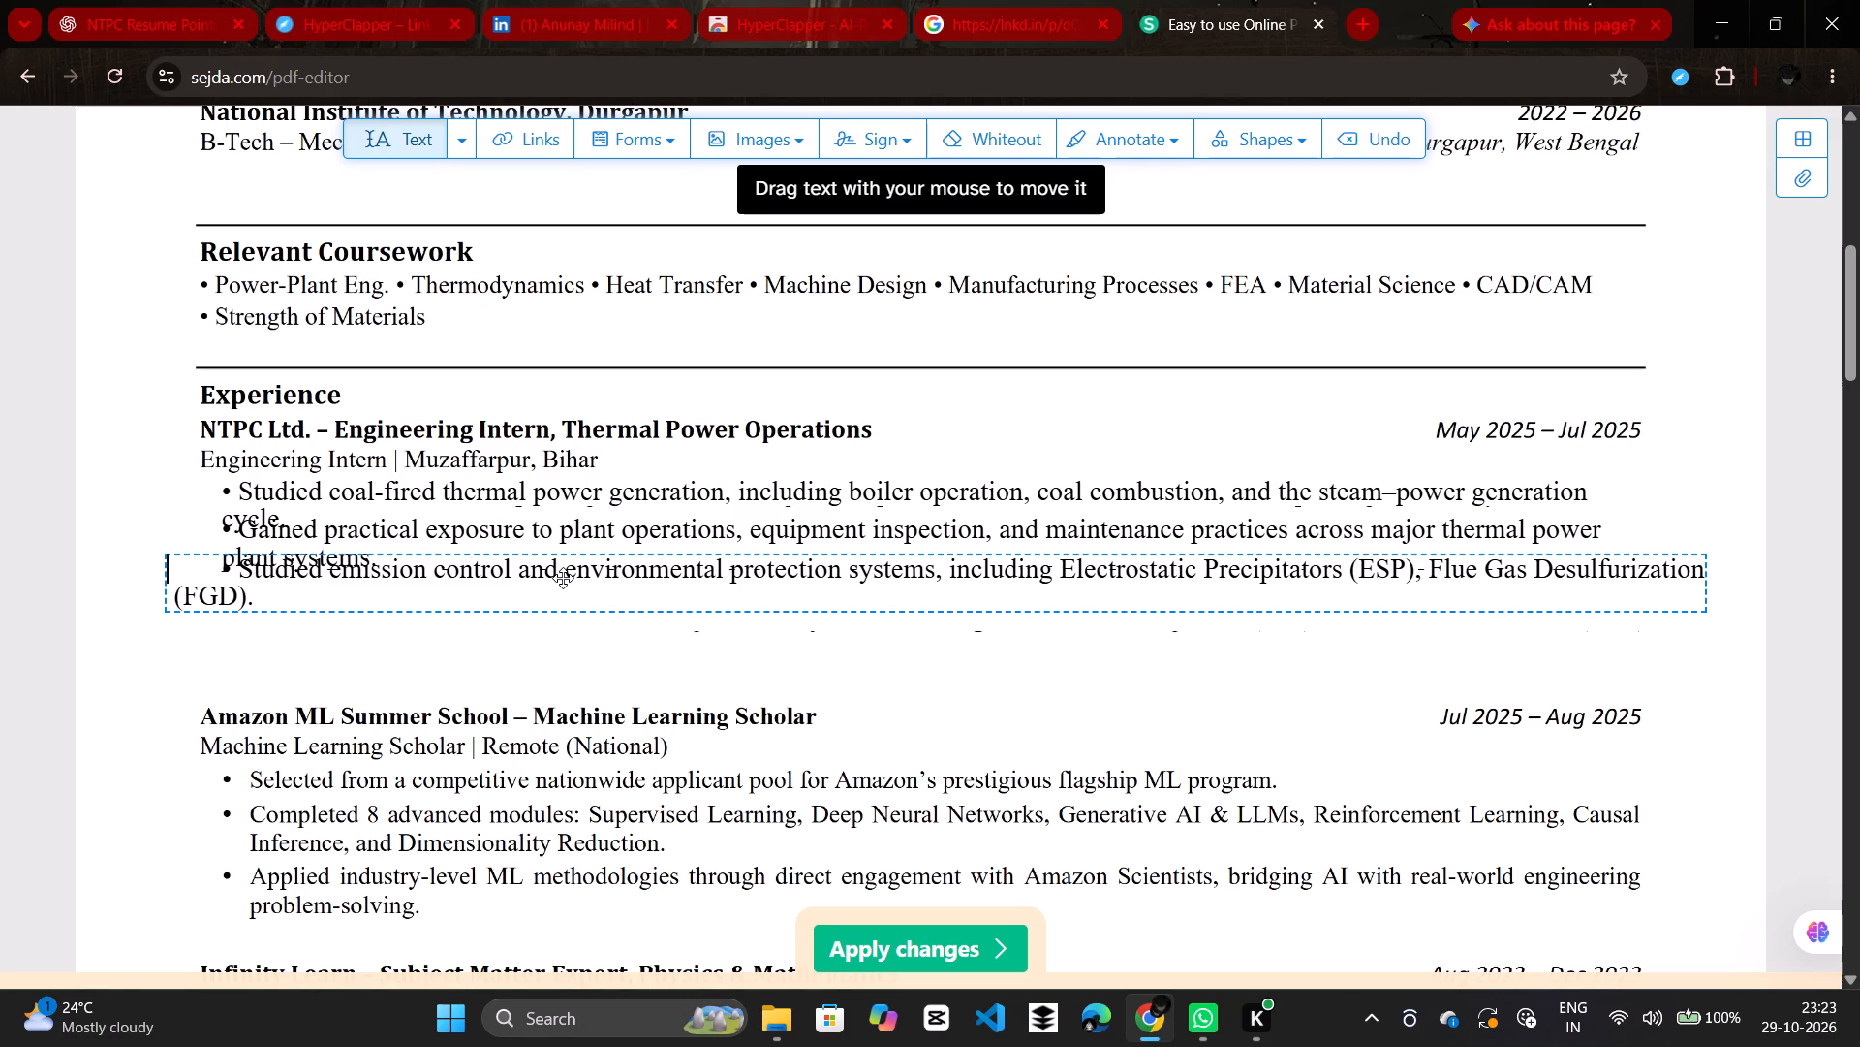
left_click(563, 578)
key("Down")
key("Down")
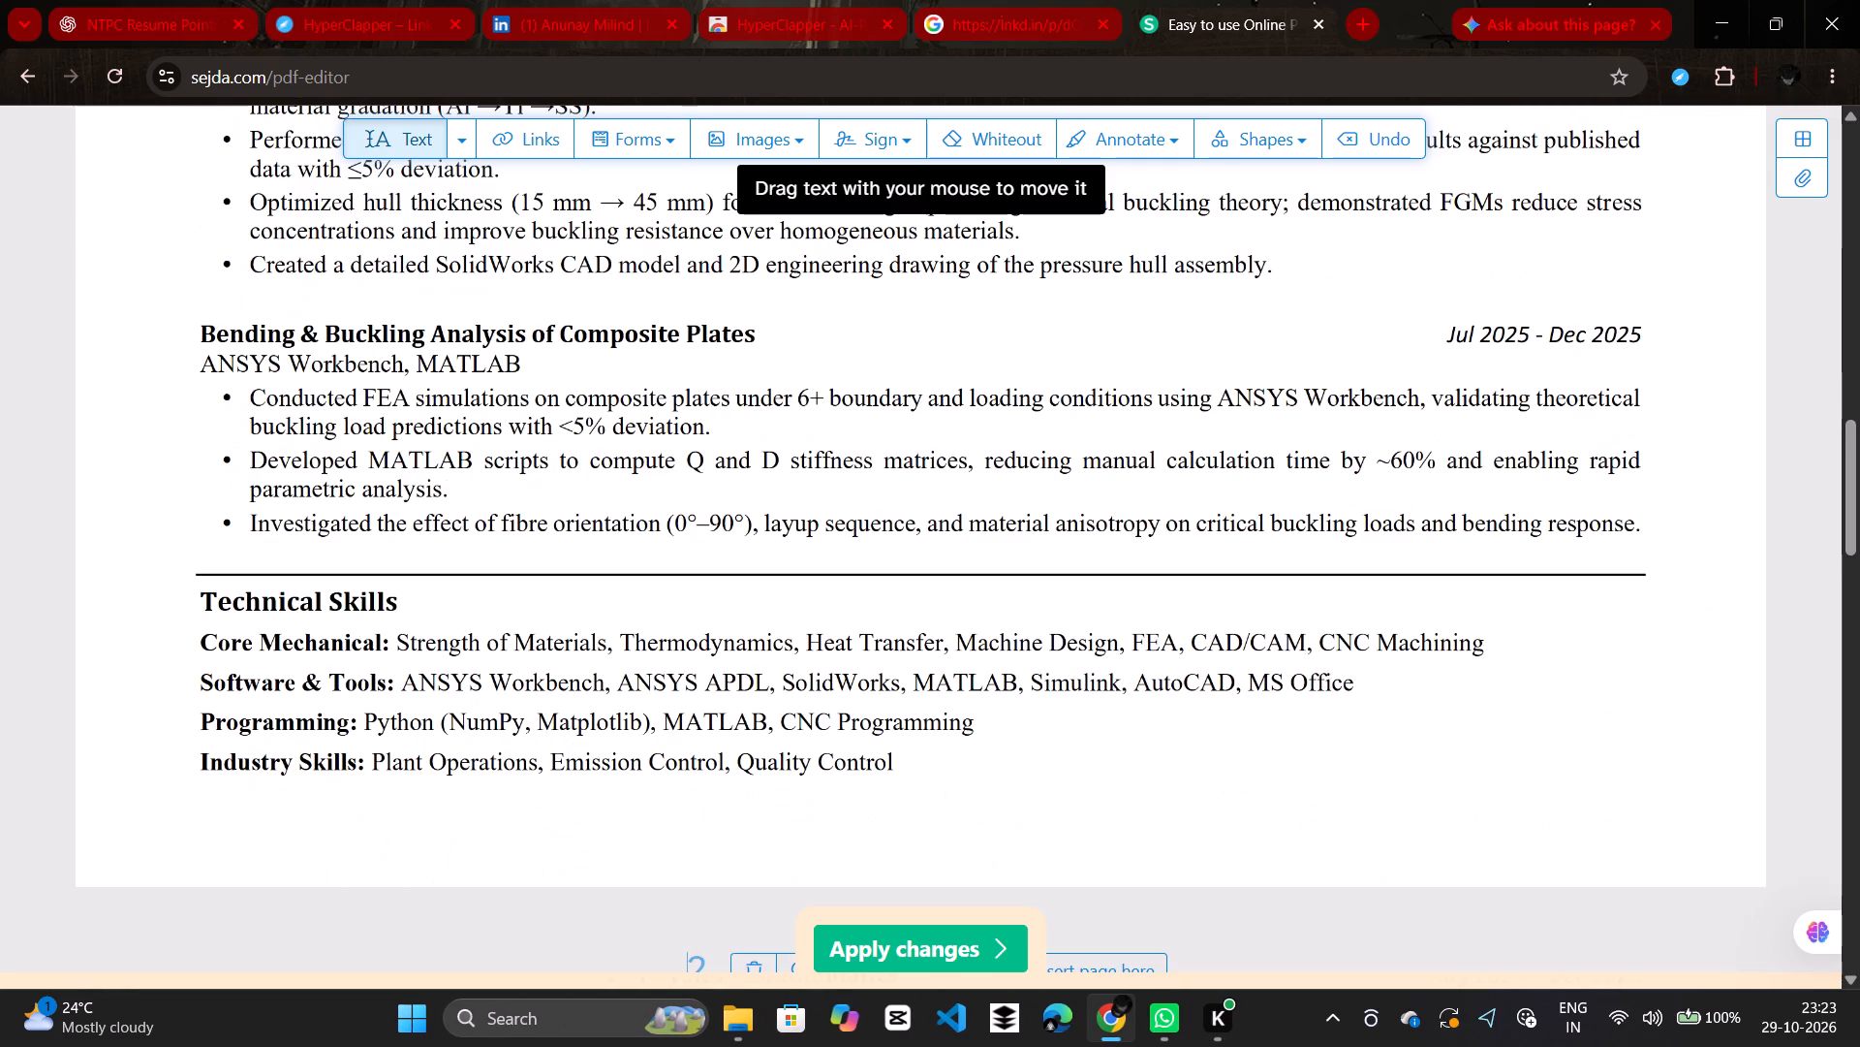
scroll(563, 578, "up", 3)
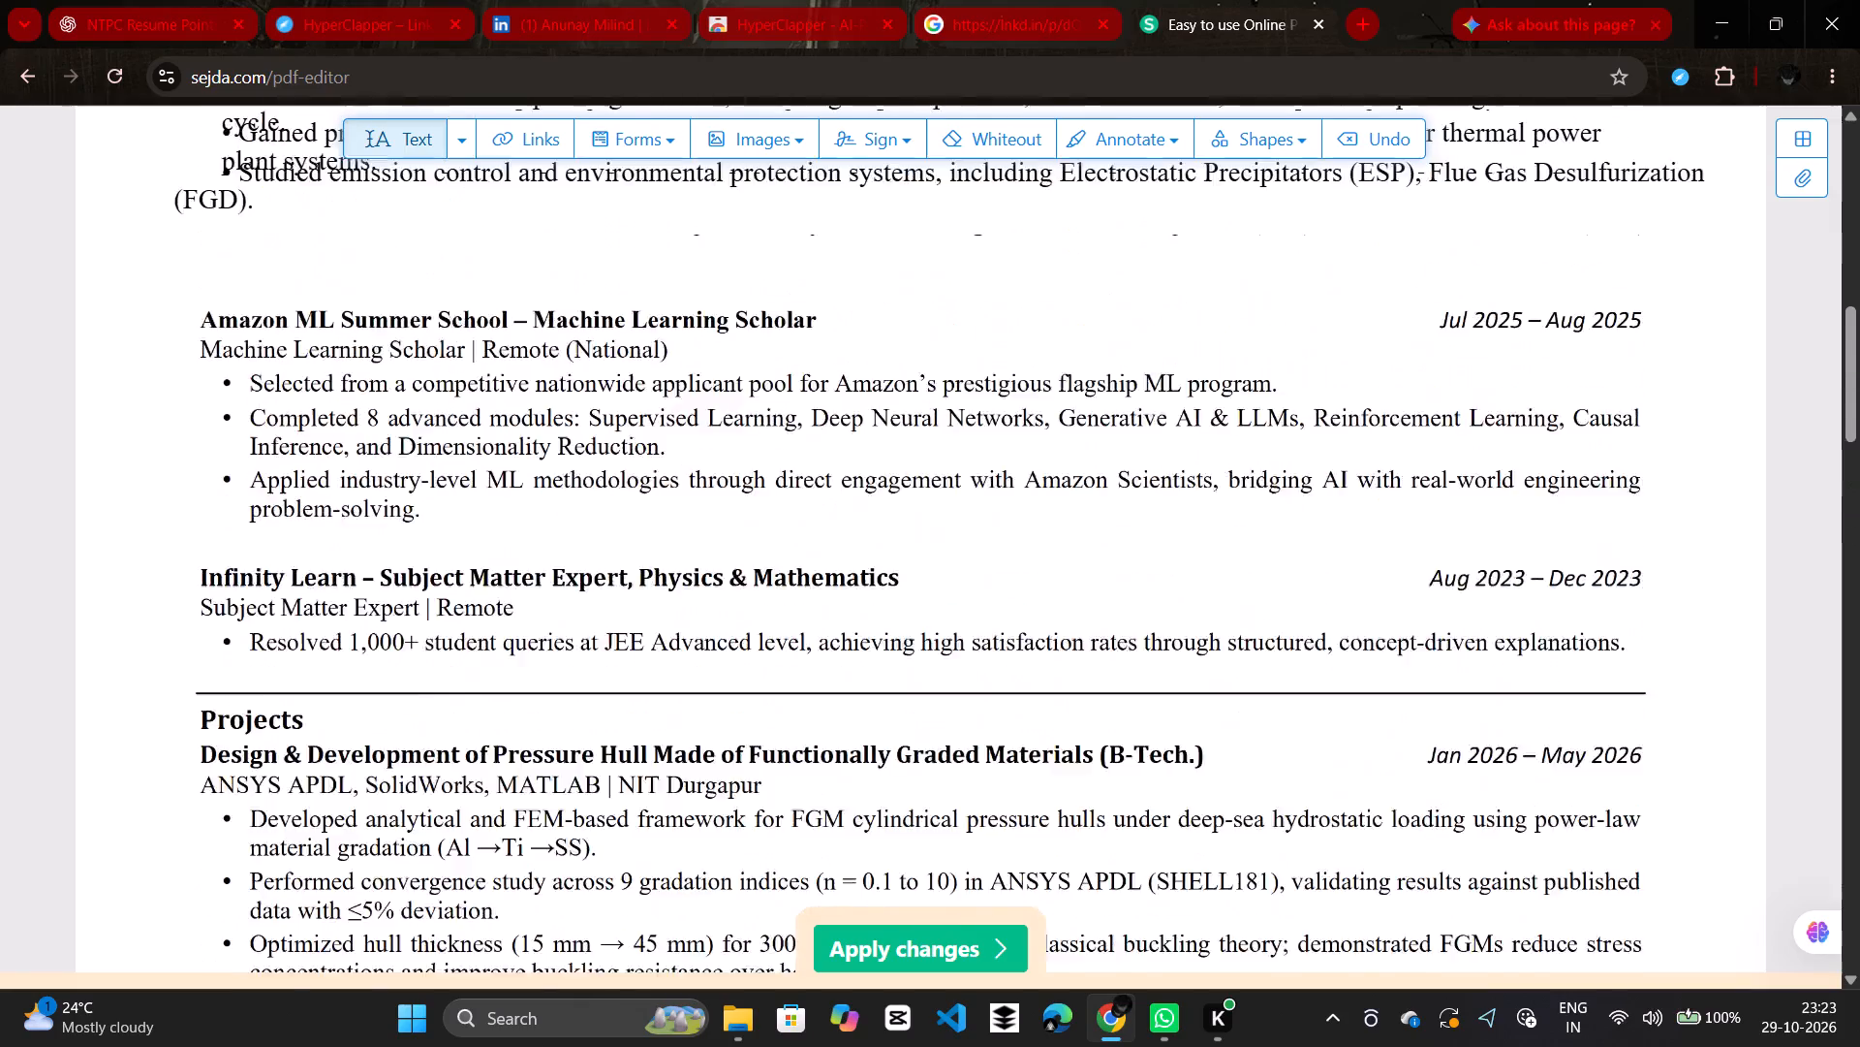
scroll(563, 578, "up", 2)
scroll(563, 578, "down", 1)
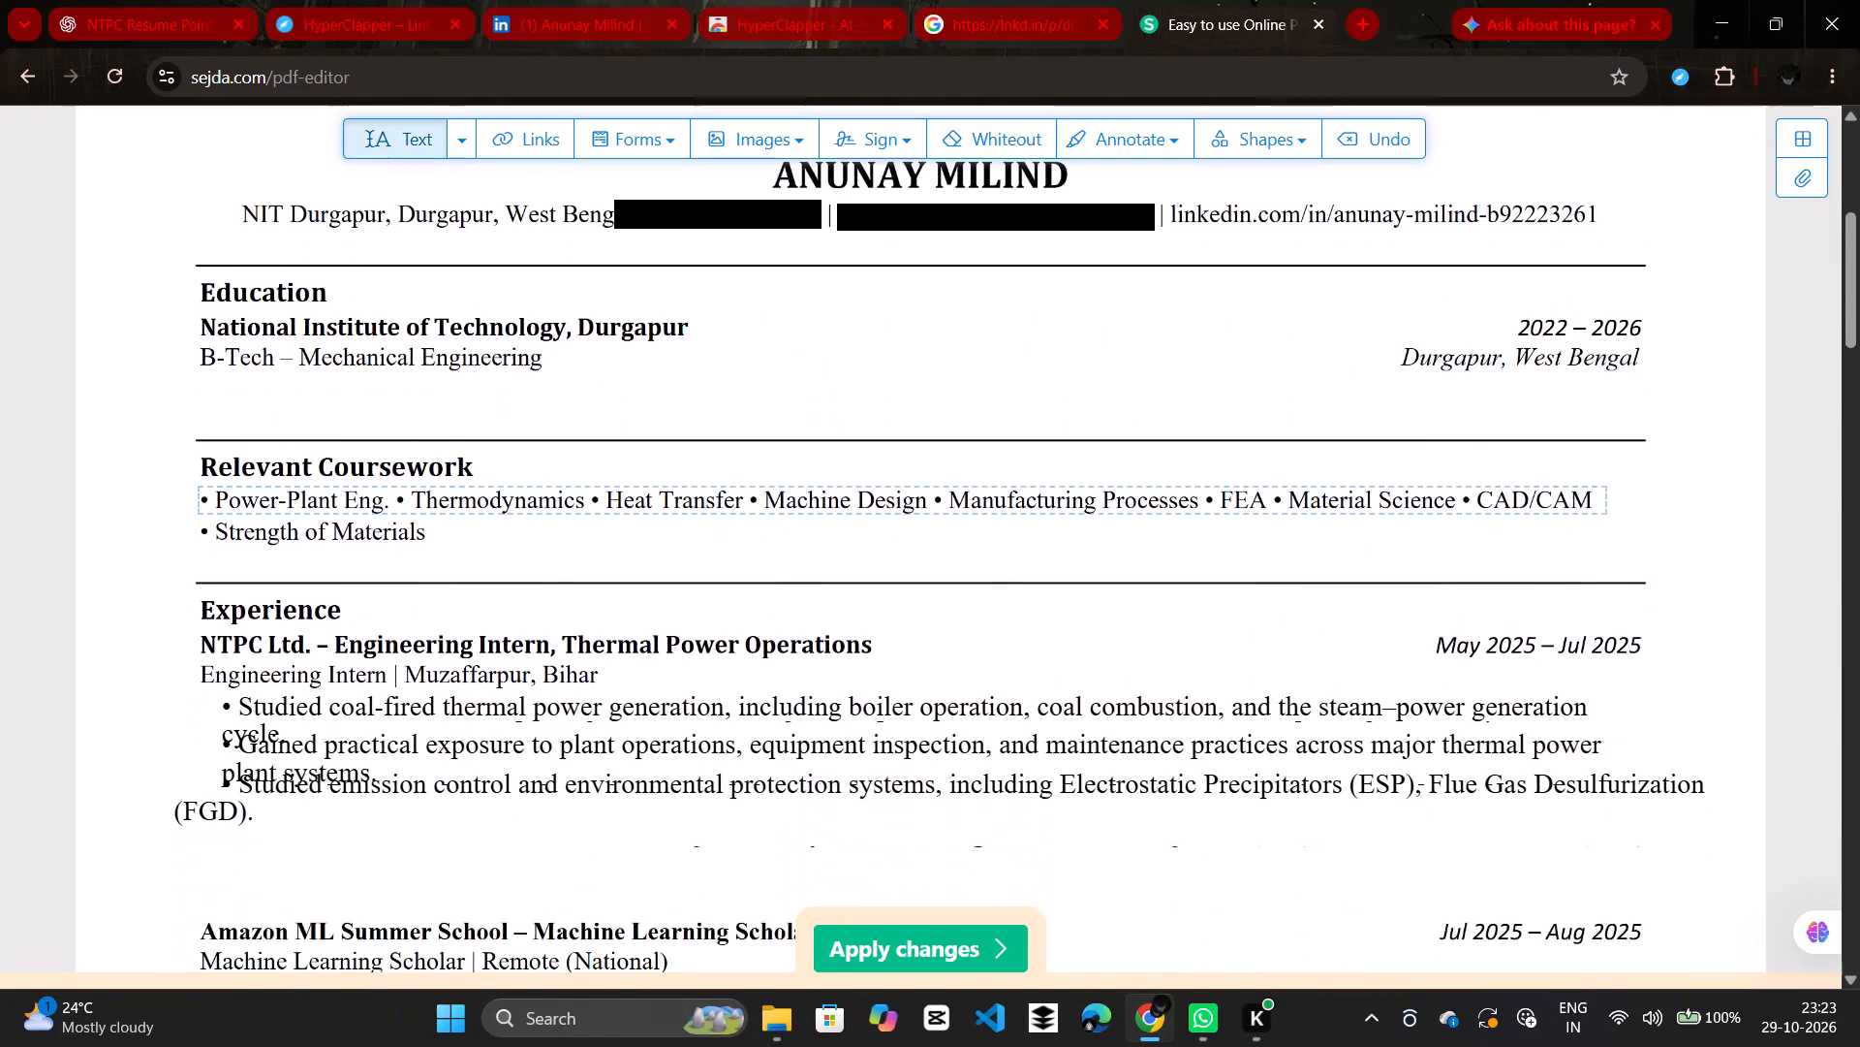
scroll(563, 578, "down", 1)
Move the third NTPC bullet down, leaving room above it for the second bullet's wrapped line.
left_click(556, 790)
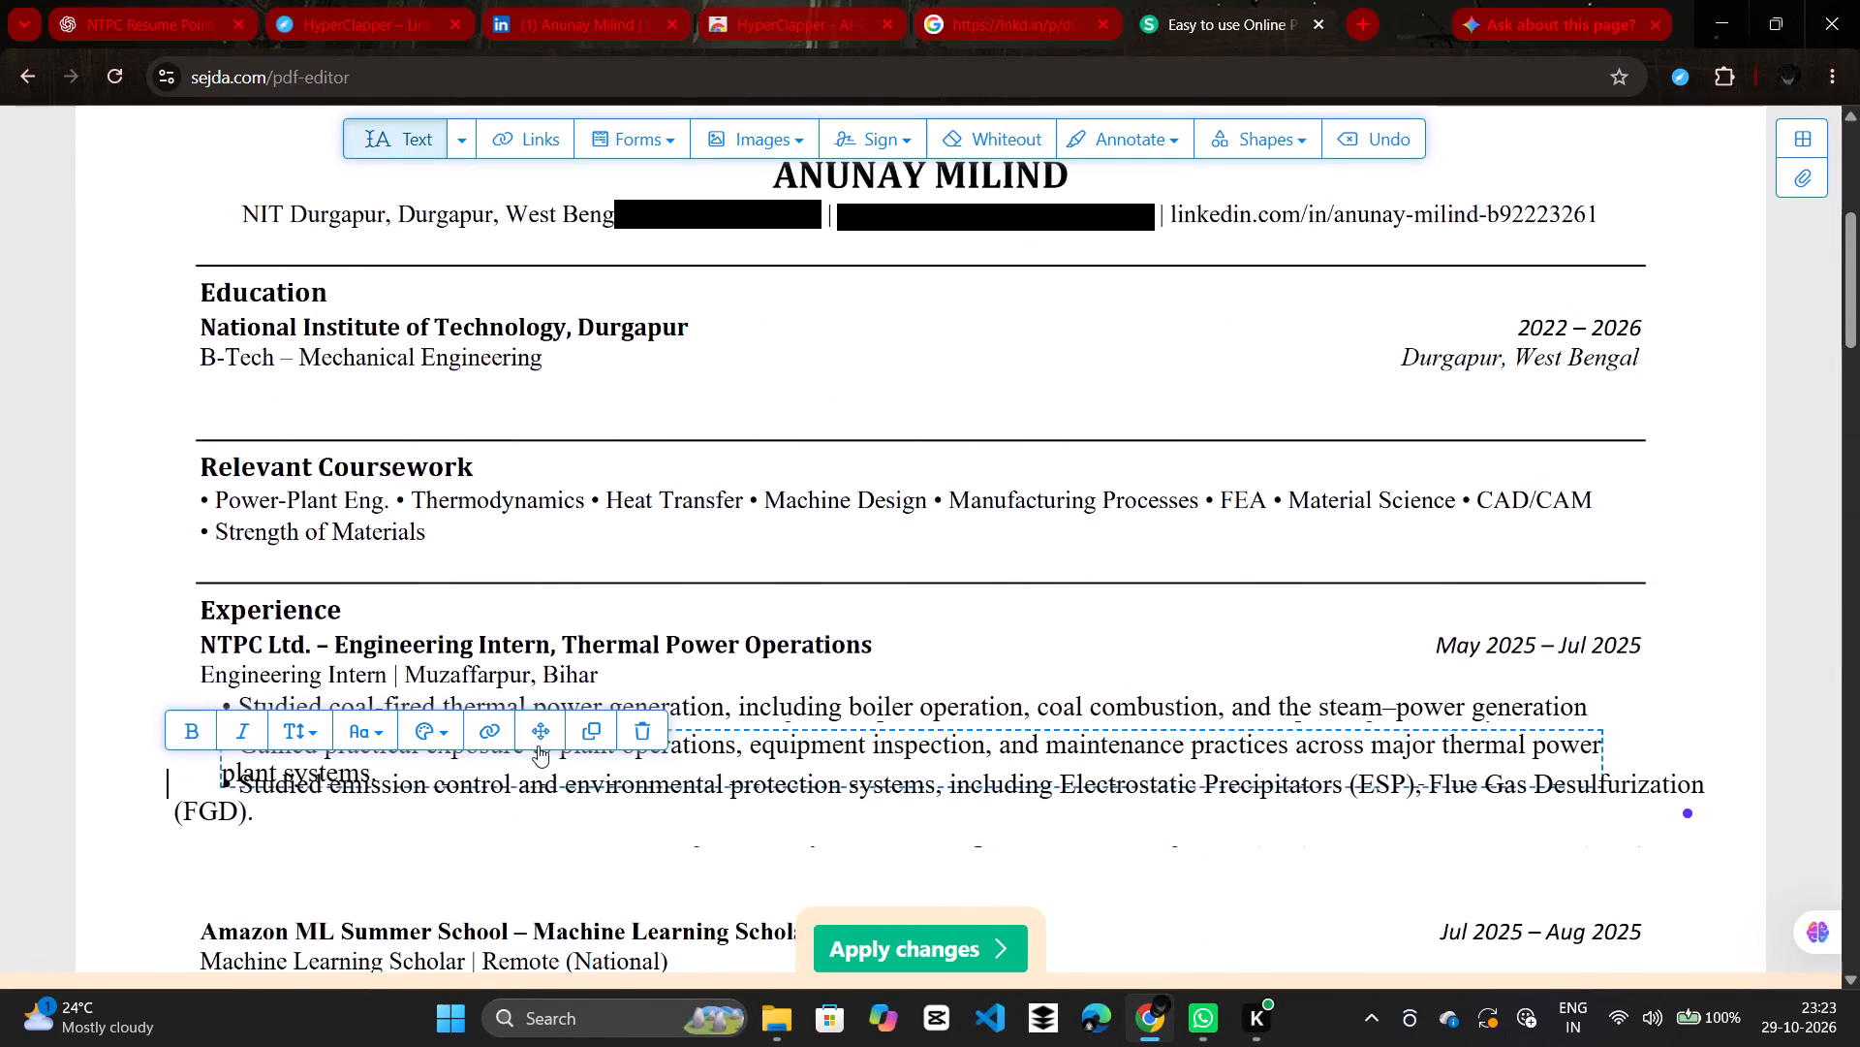
left_click(544, 734)
left_click_drag(550, 792, 551, 822)
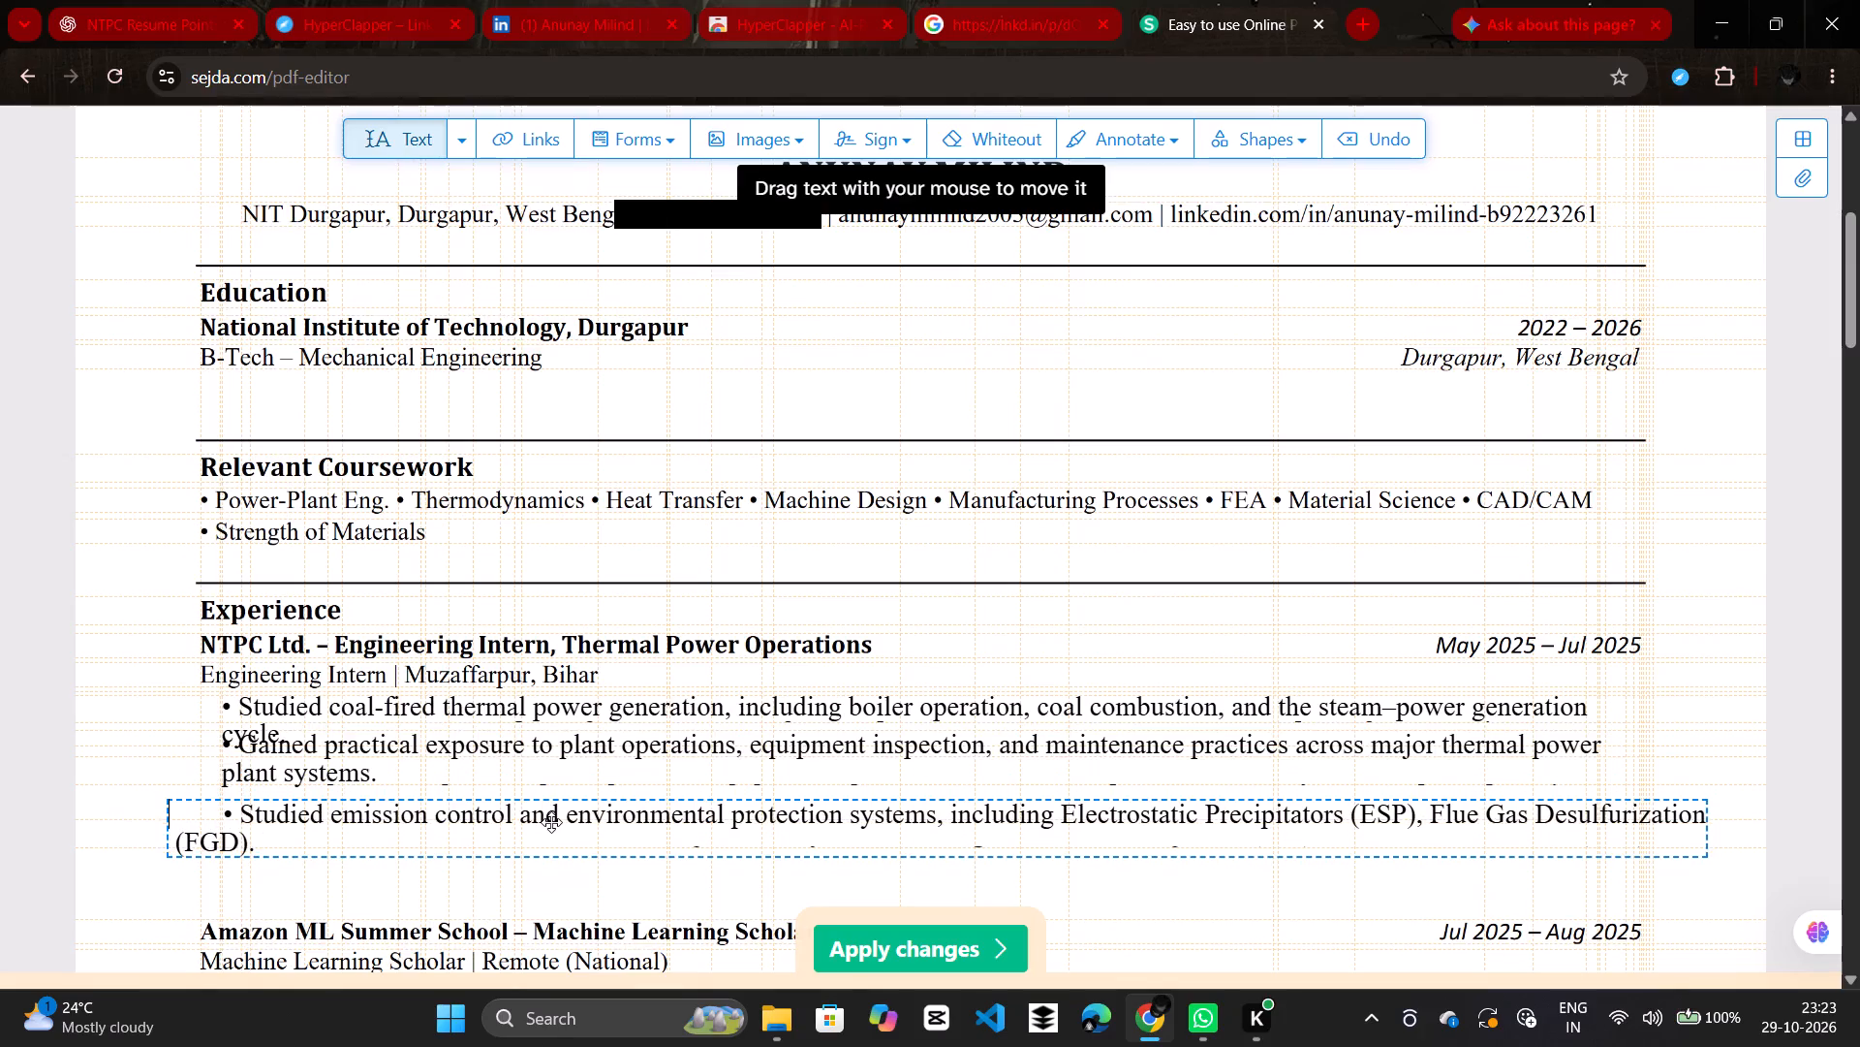
left_click_drag(551, 822, 552, 840)
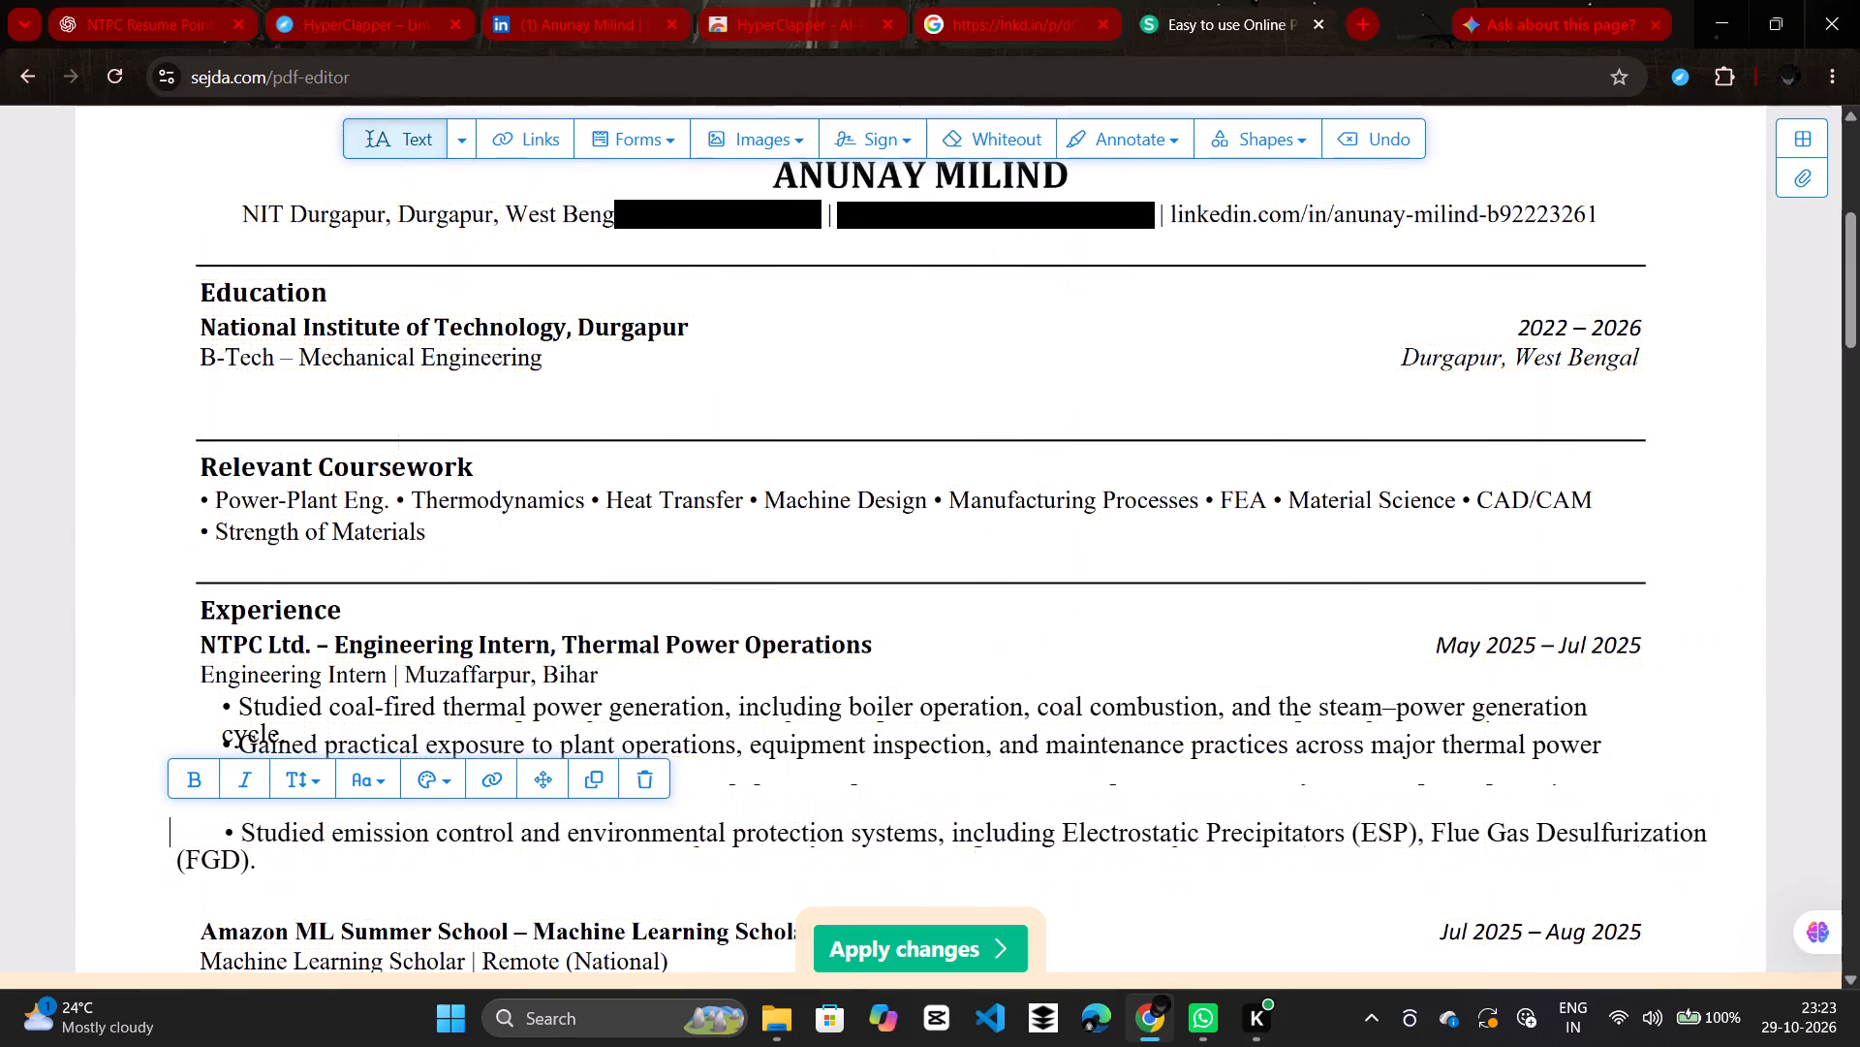
Move the second NTPC bullet down so it sits clear below the first bullet's "cycle." line.
left_click(690, 745)
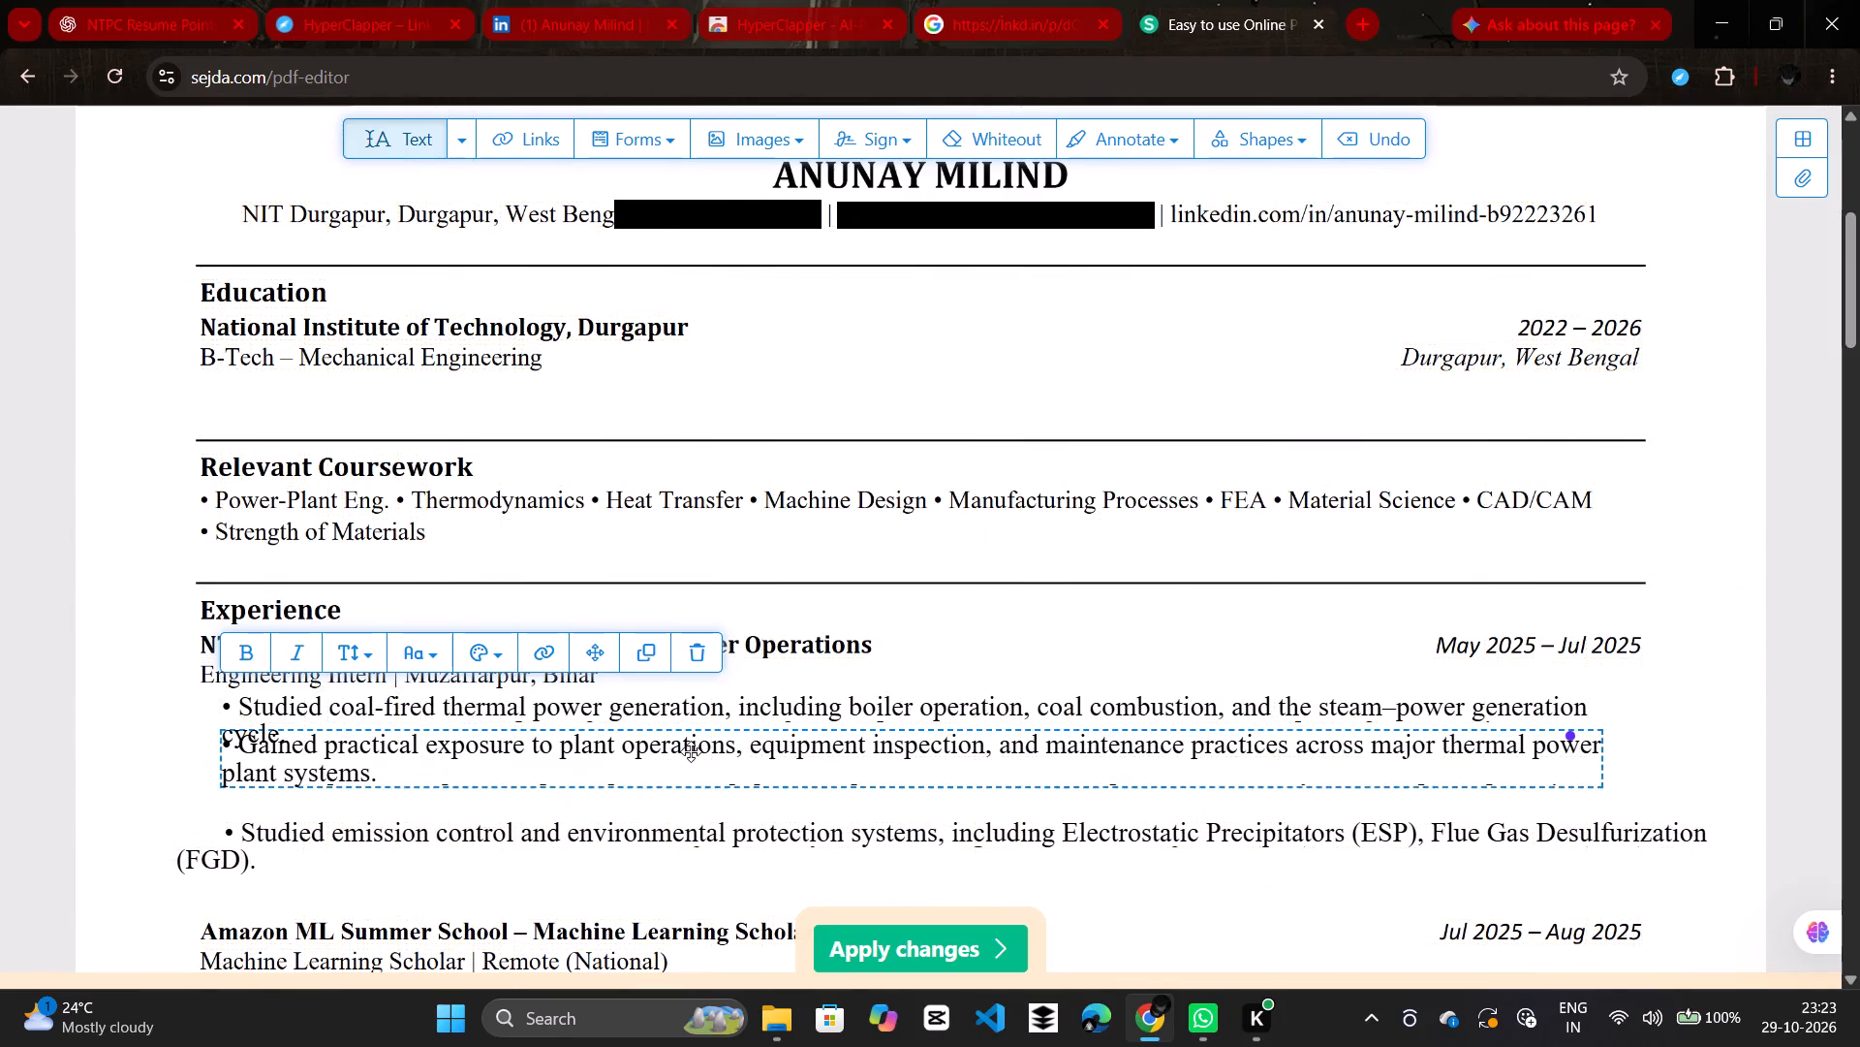
left_click(691, 751)
left_click(588, 685)
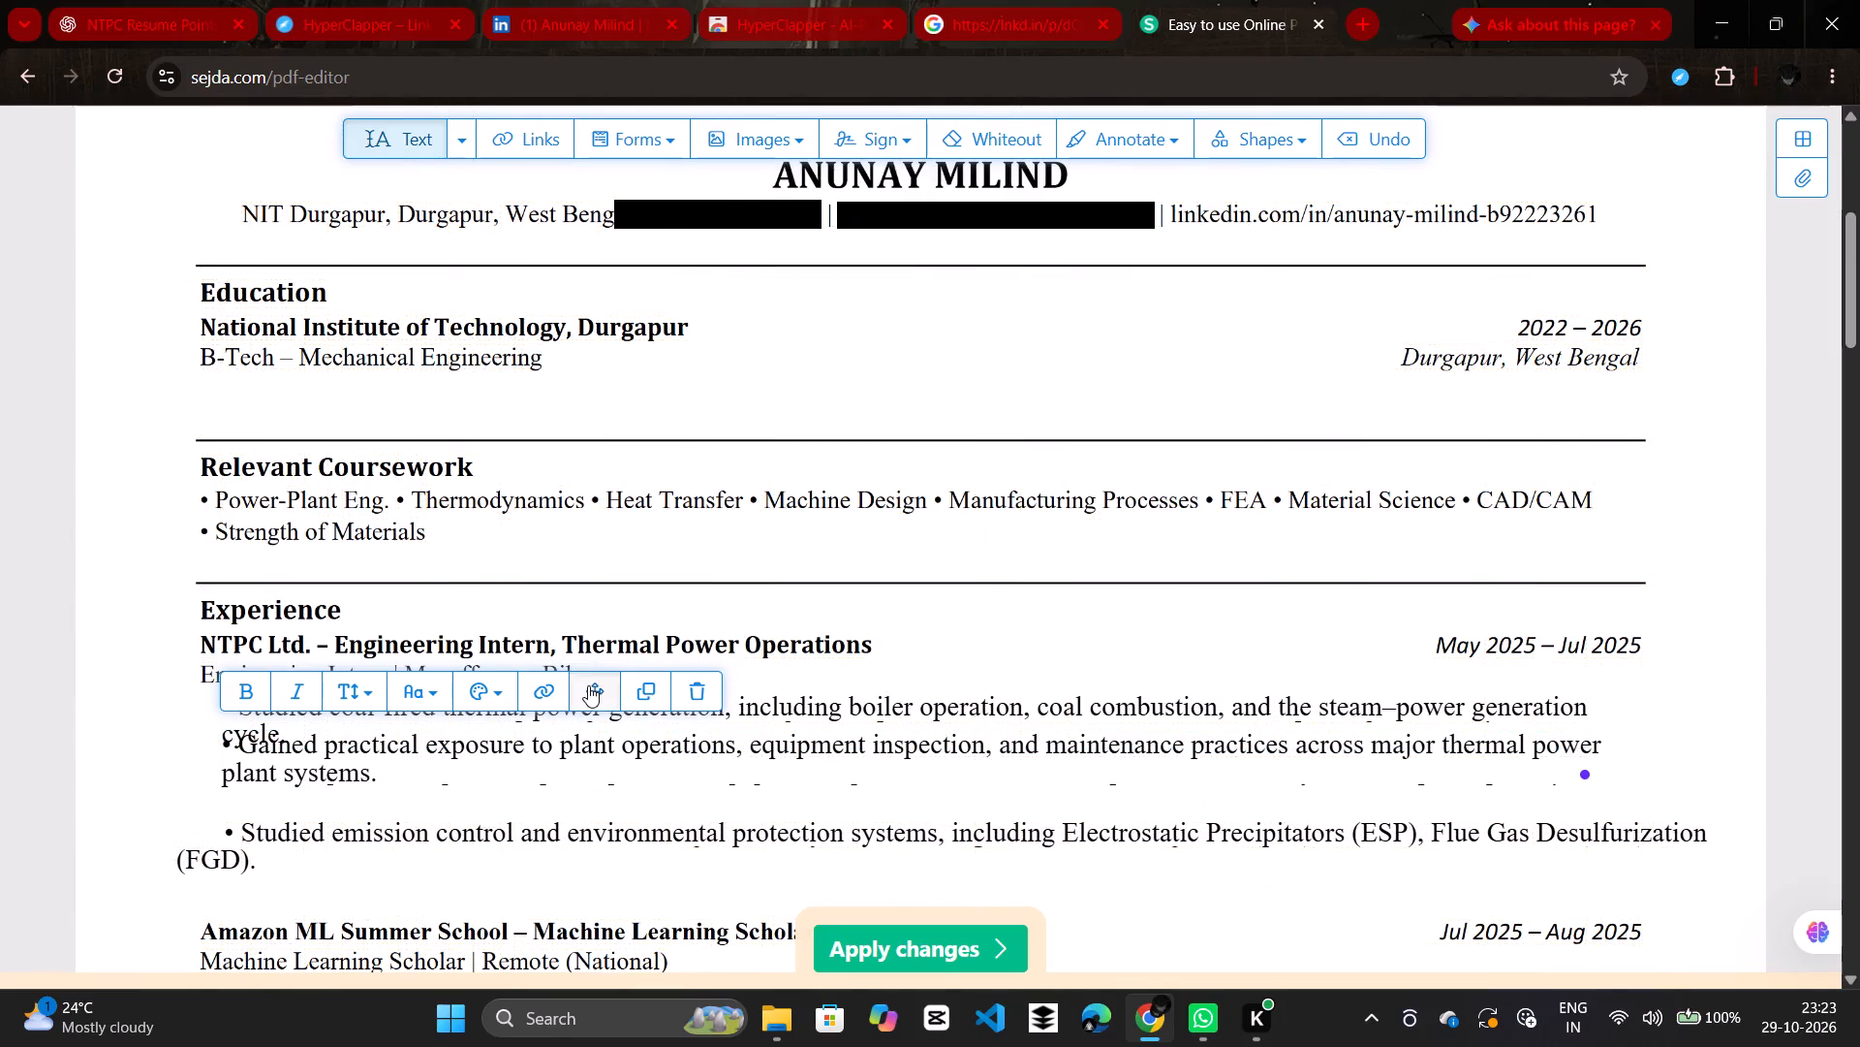
left_click_drag(610, 763, 610, 775)
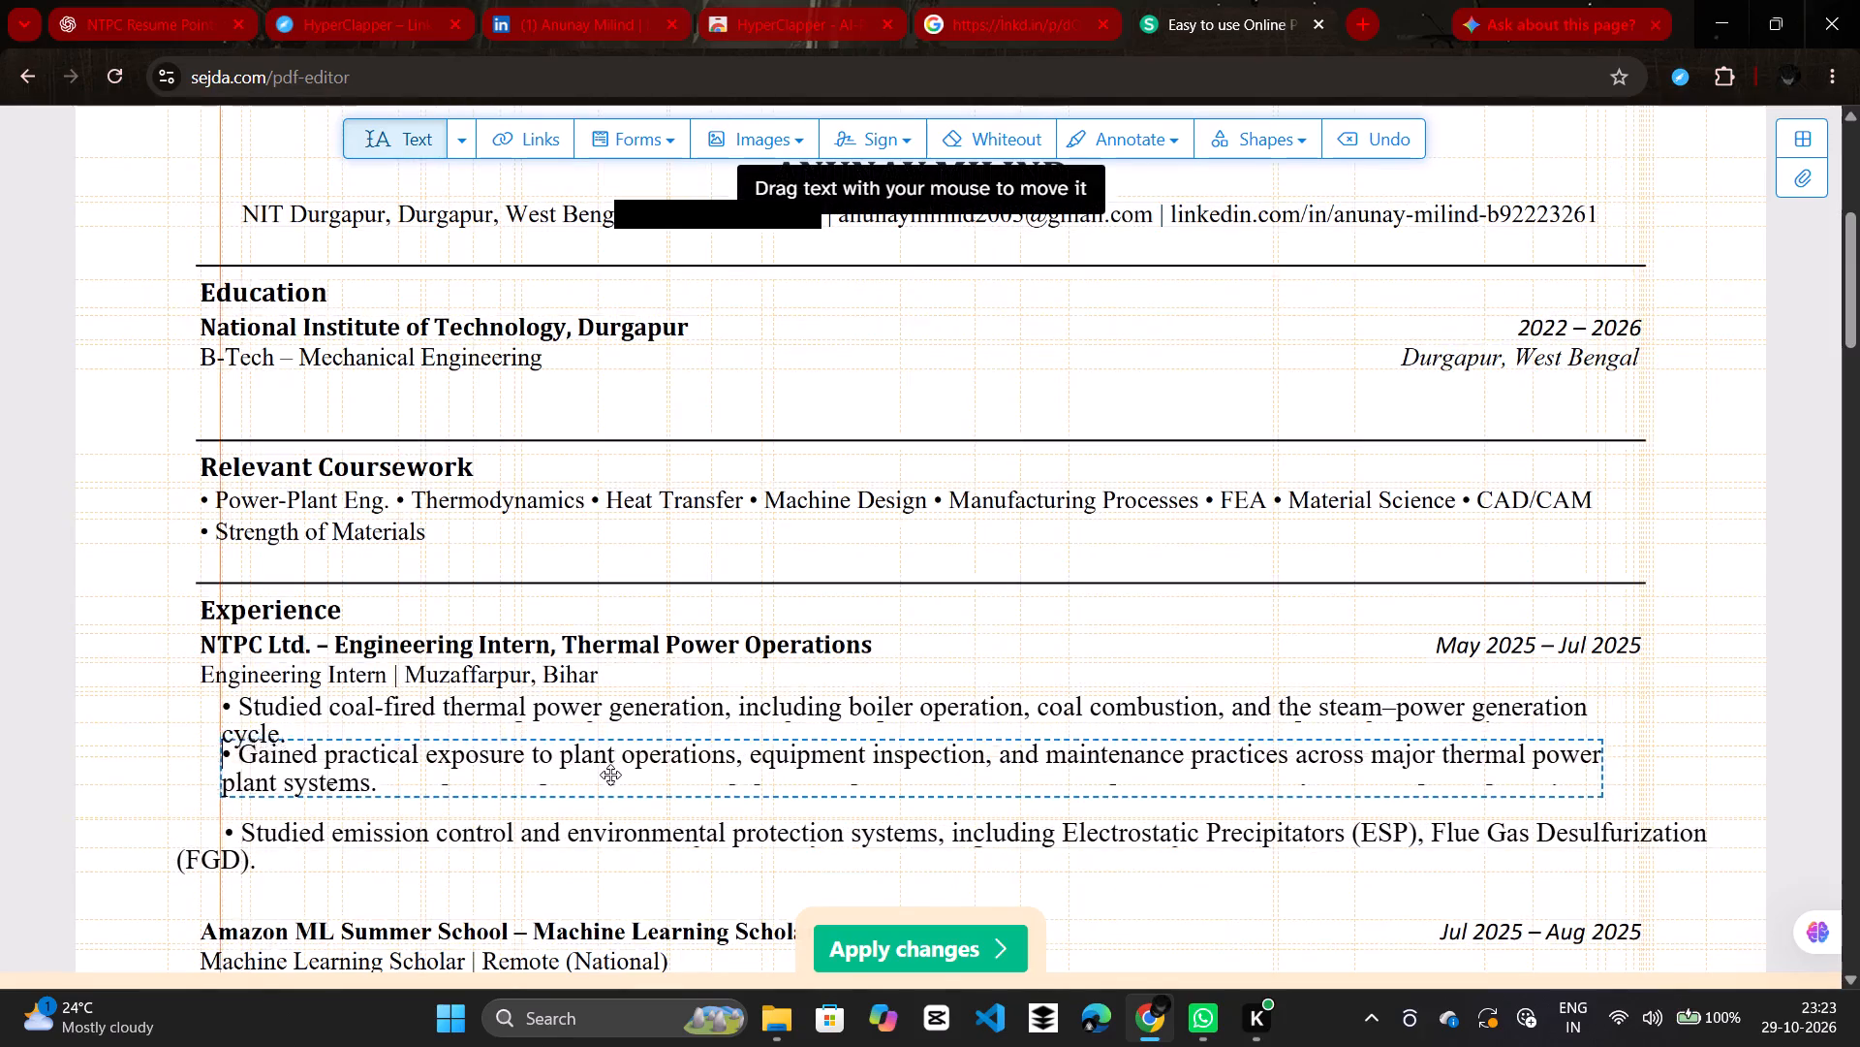
left_click_drag(610, 775, 611, 788)
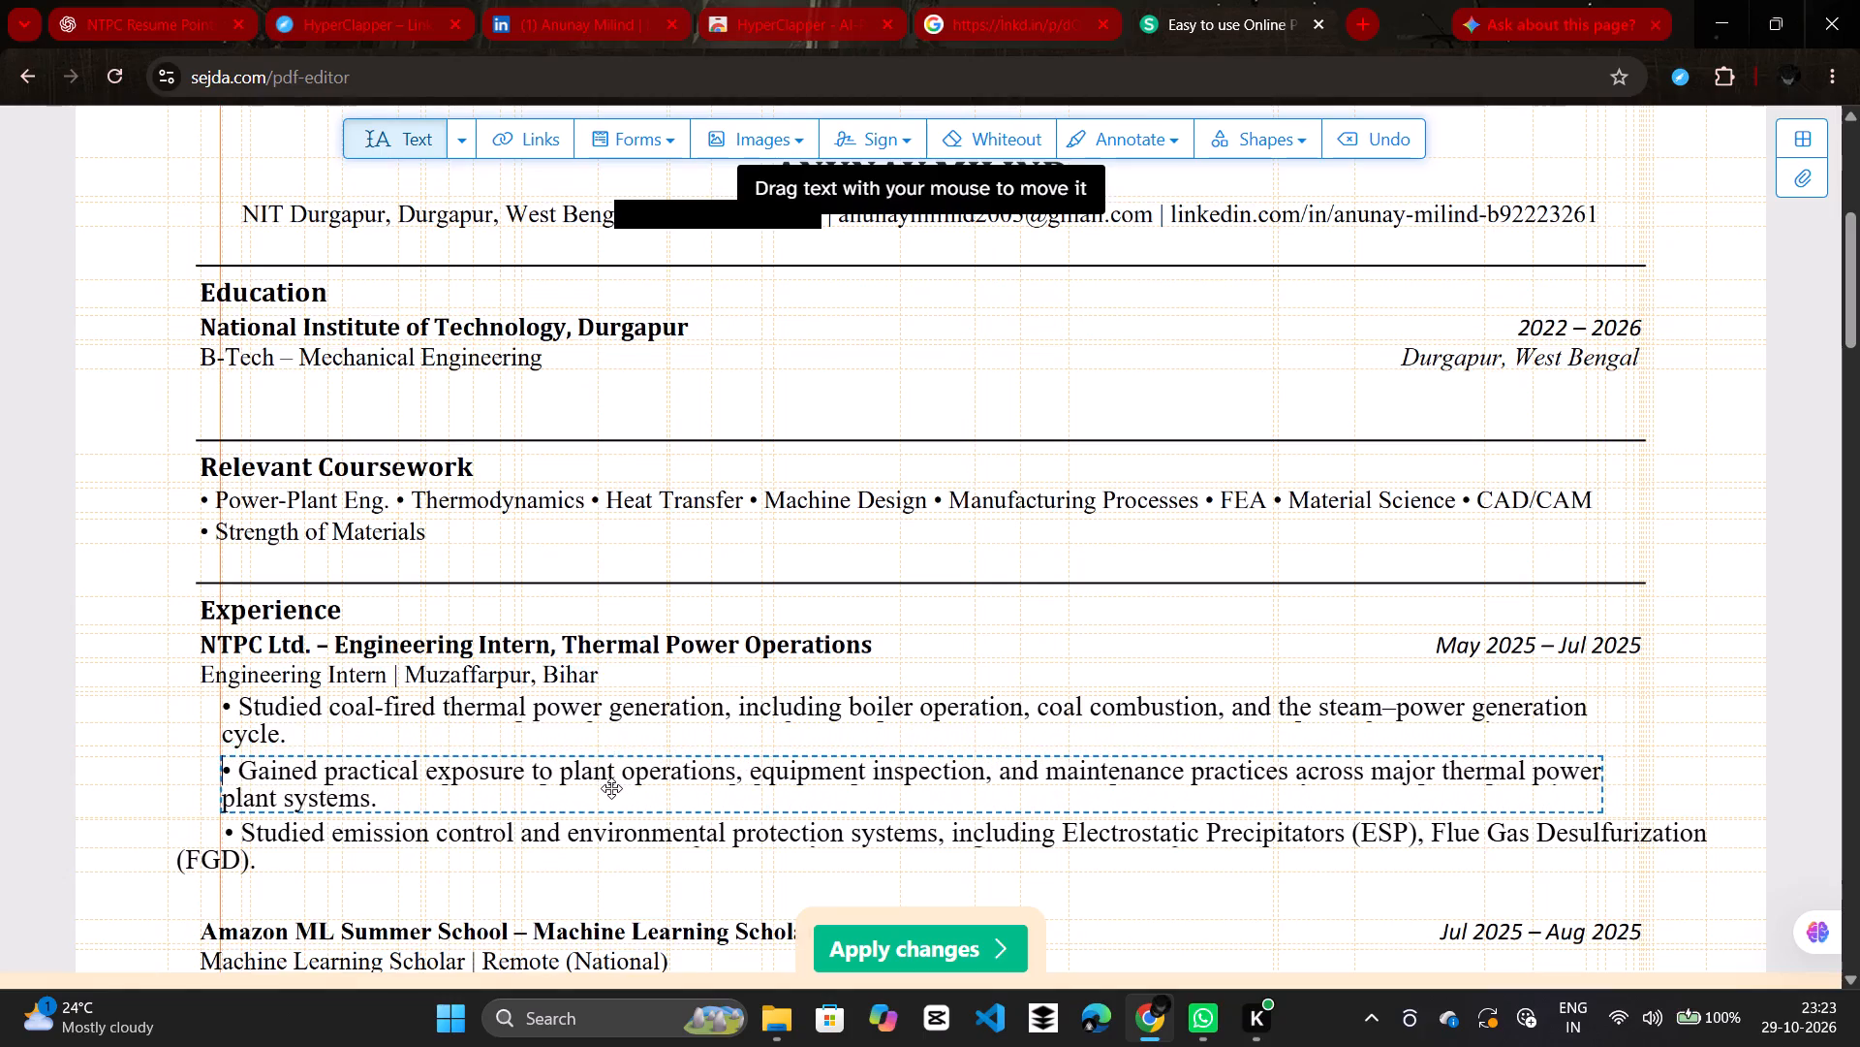
left_click_drag(611, 788, 611, 790)
Nudge the third NTPC bullet slightly lower so its gap matches the spacing between the first two bullets.
left_click(647, 842)
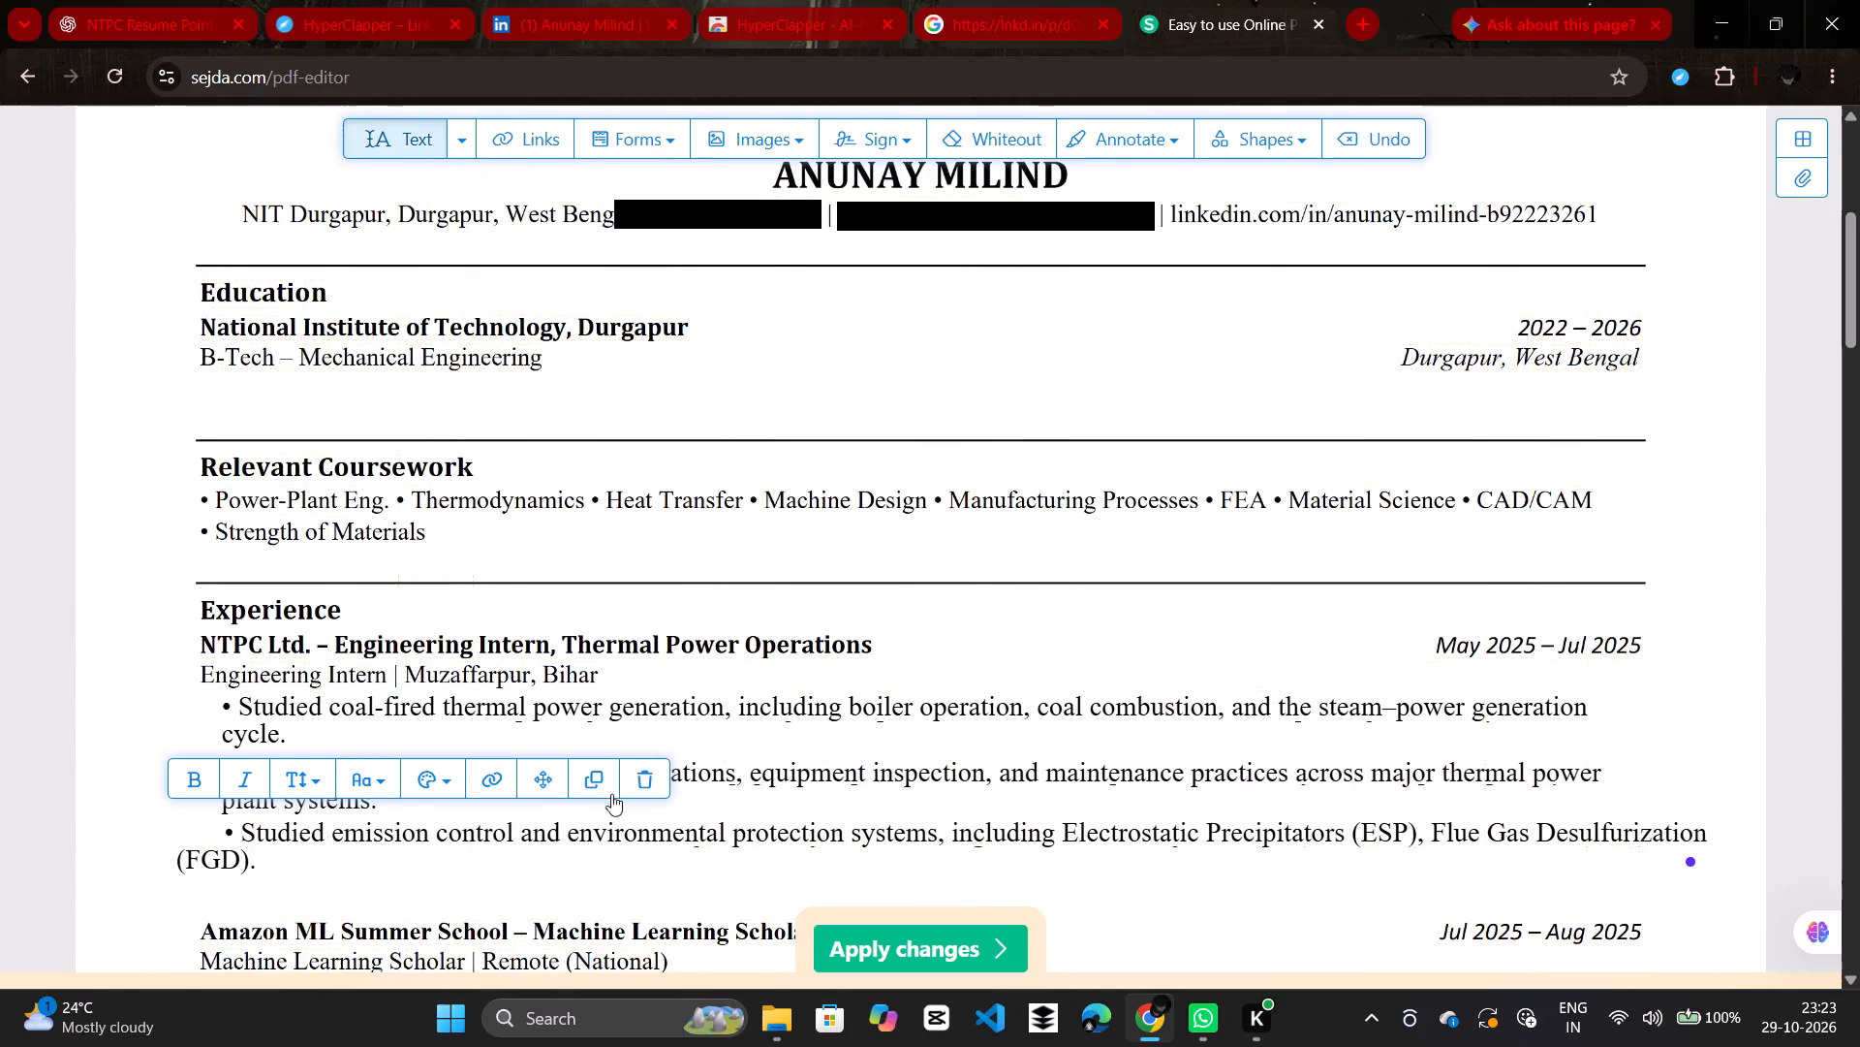
left_click(553, 778)
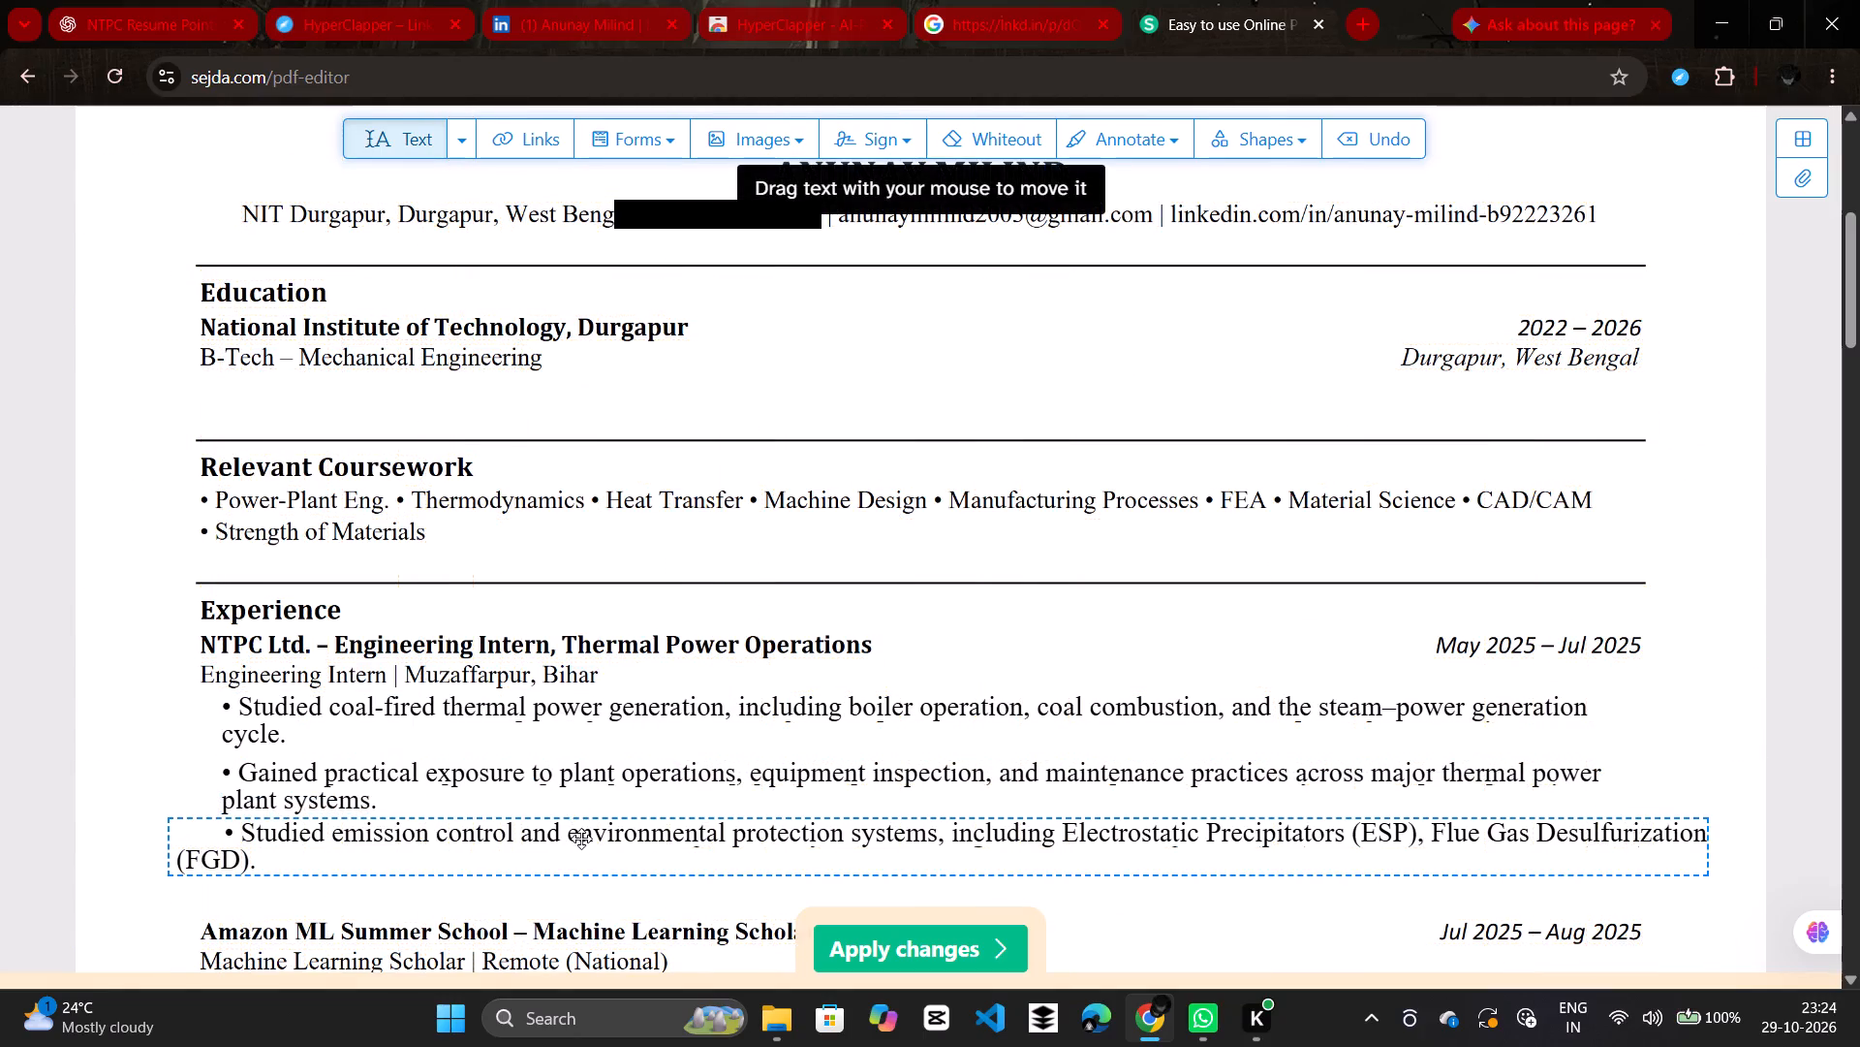
left_click_drag(581, 839, 573, 841)
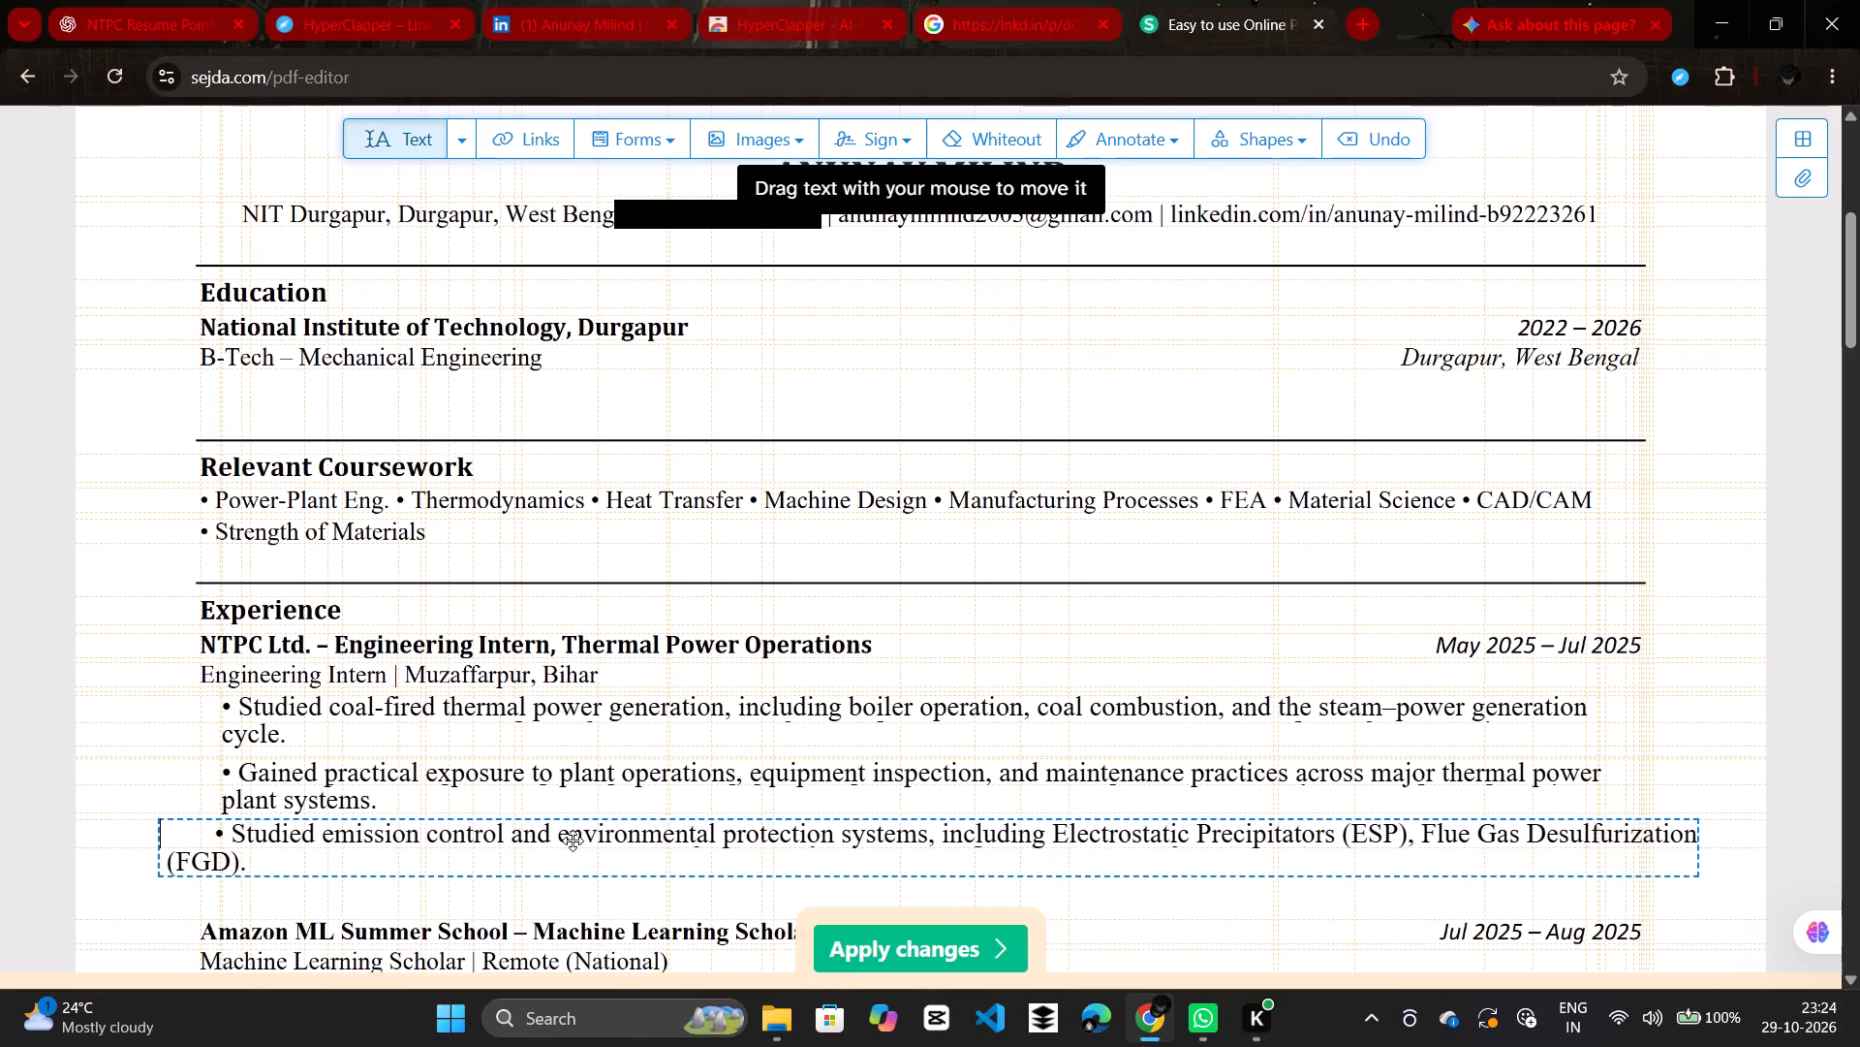
left_click_drag(573, 841, 580, 844)
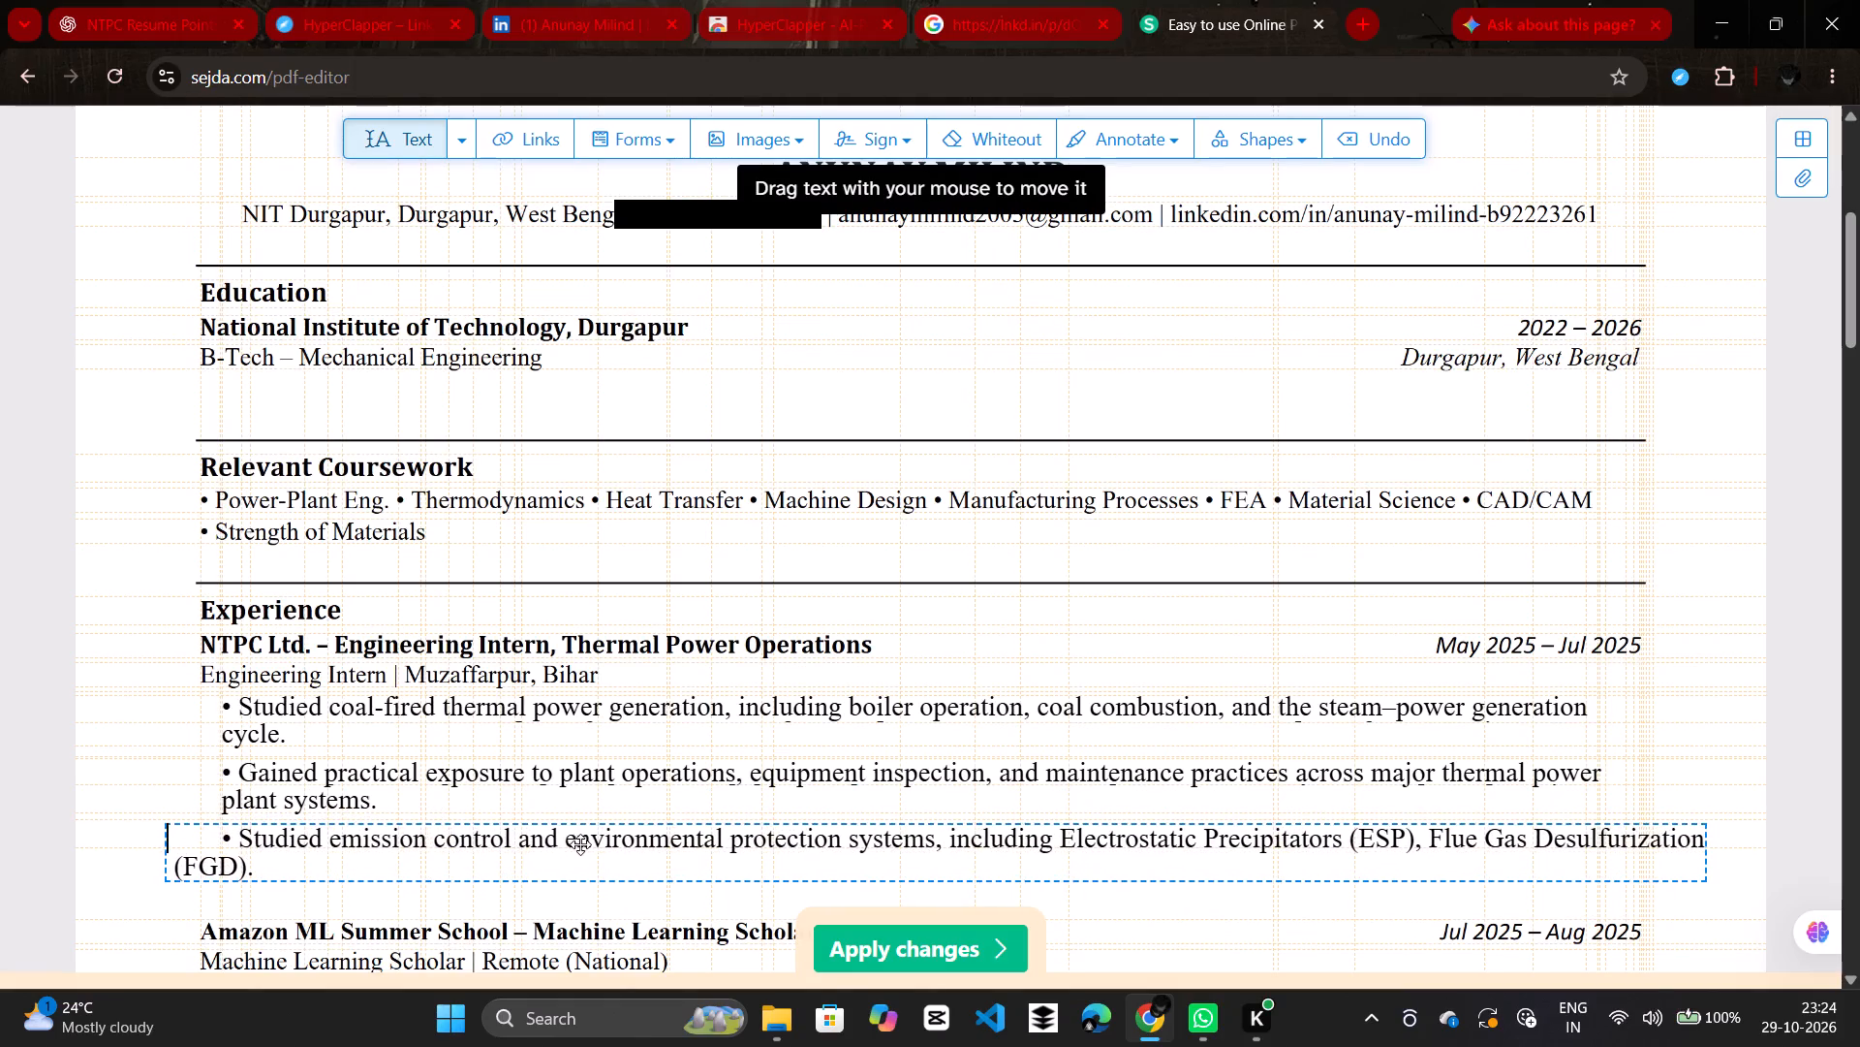
left_click_drag(580, 844, 576, 847)
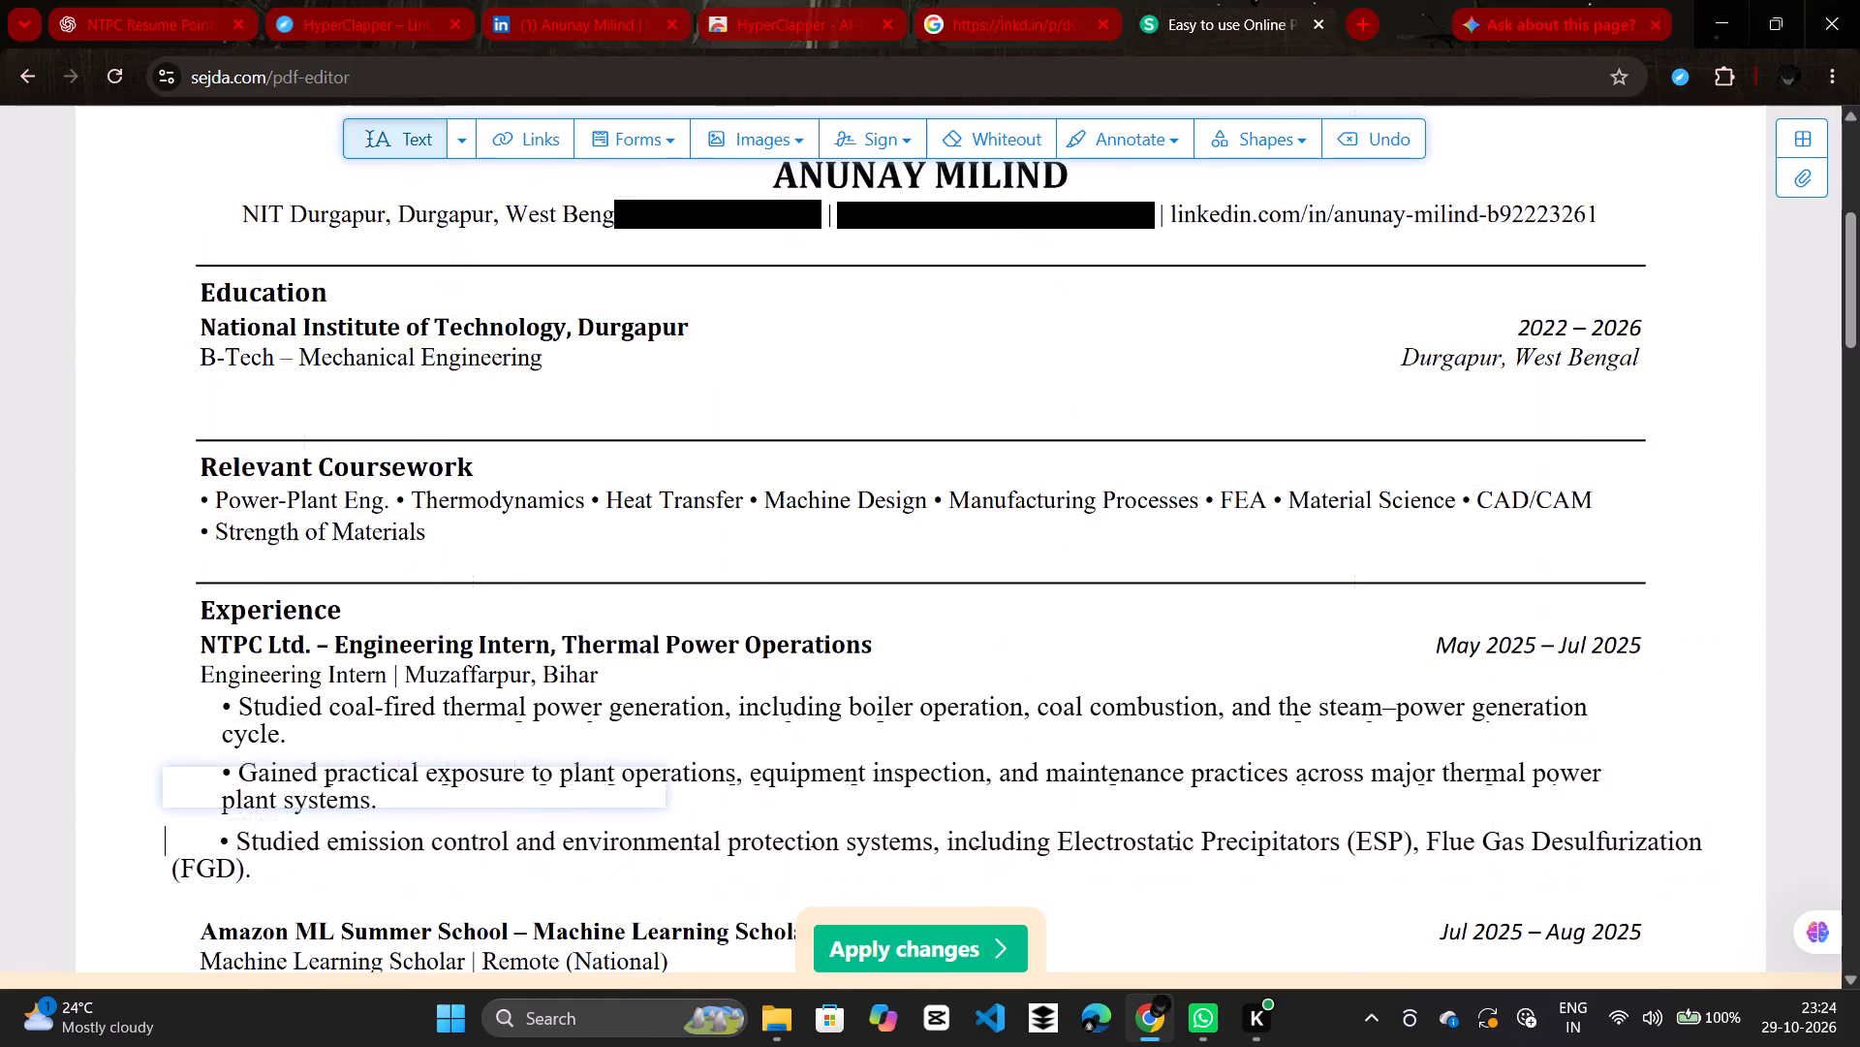
Indent the wrapped line "cycle." in the first NTPC bullet with two spaces to align with the text above.
left_click(227, 732)
key("space")
key("space")
key("space")
key("space")
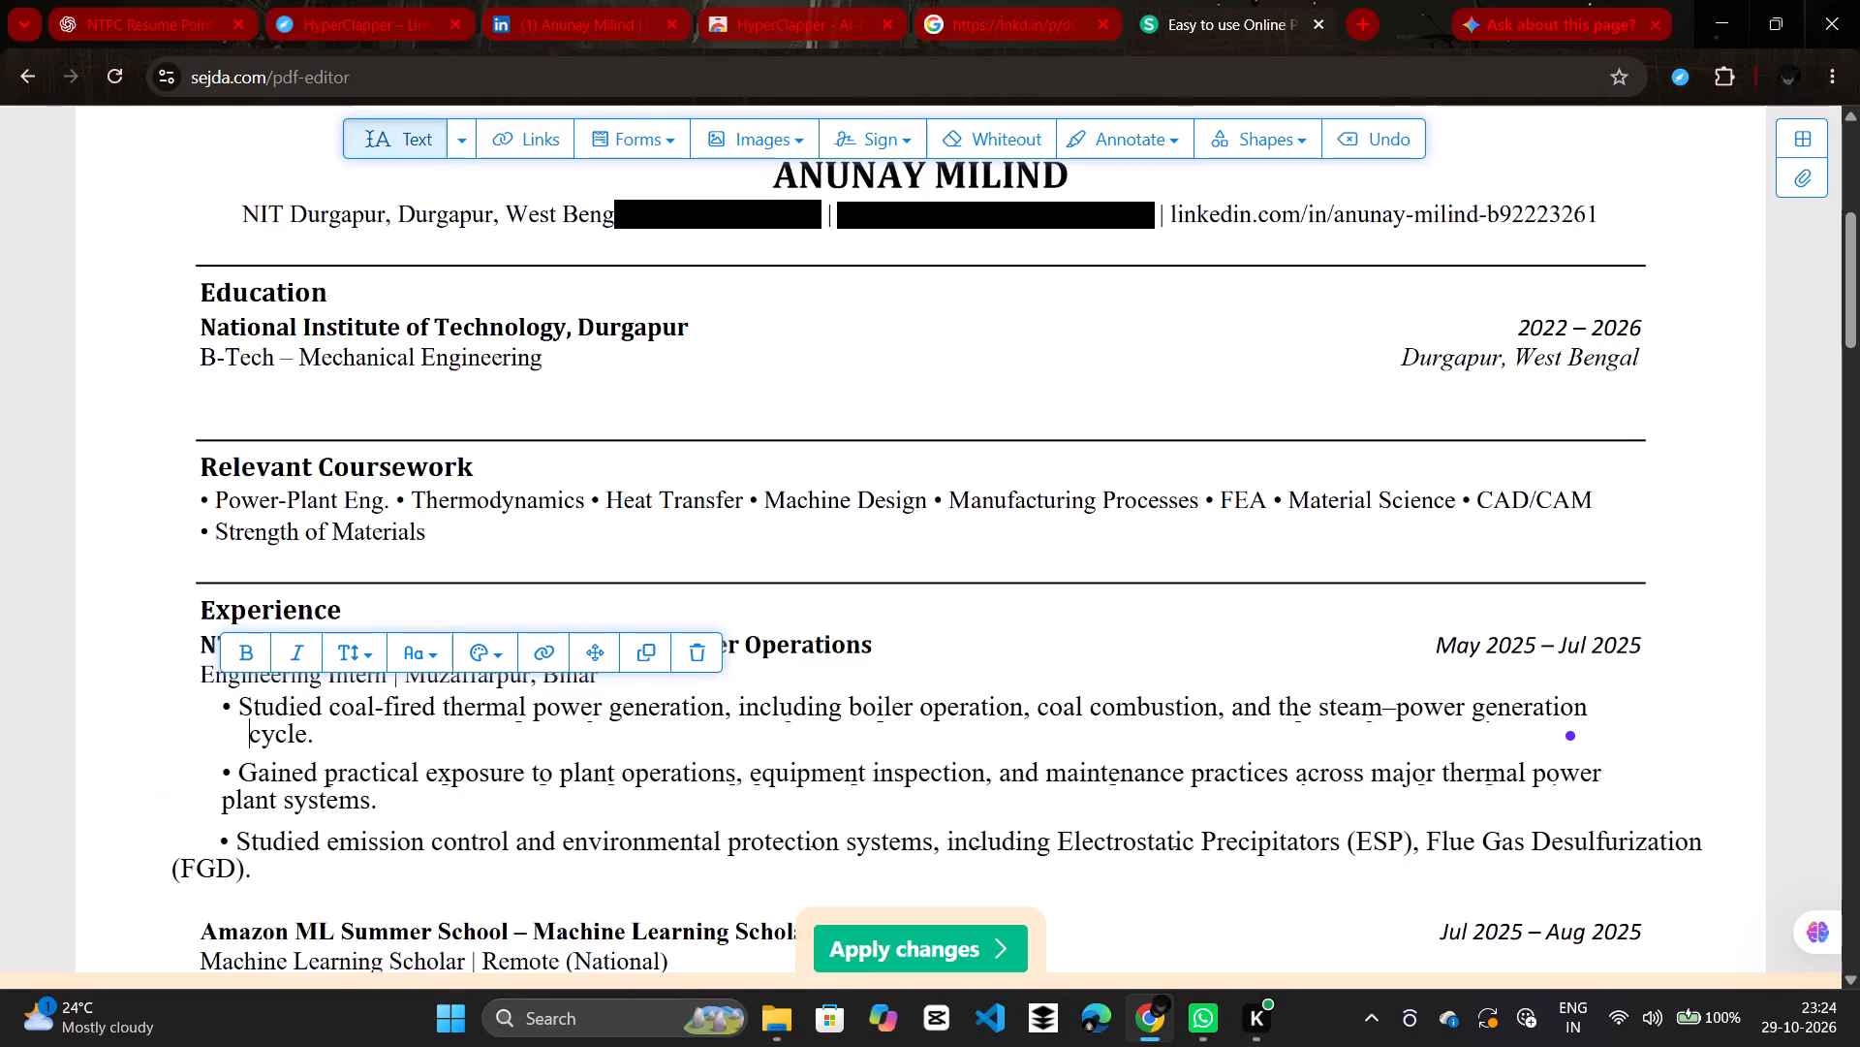
key("BackSpace")
key("BackSpace")
Indent the wrapped line "plant systems." in the second NTPC bullet with two spaces to align with its text.
left_click(223, 802)
key("space")
key("space")
key("space")
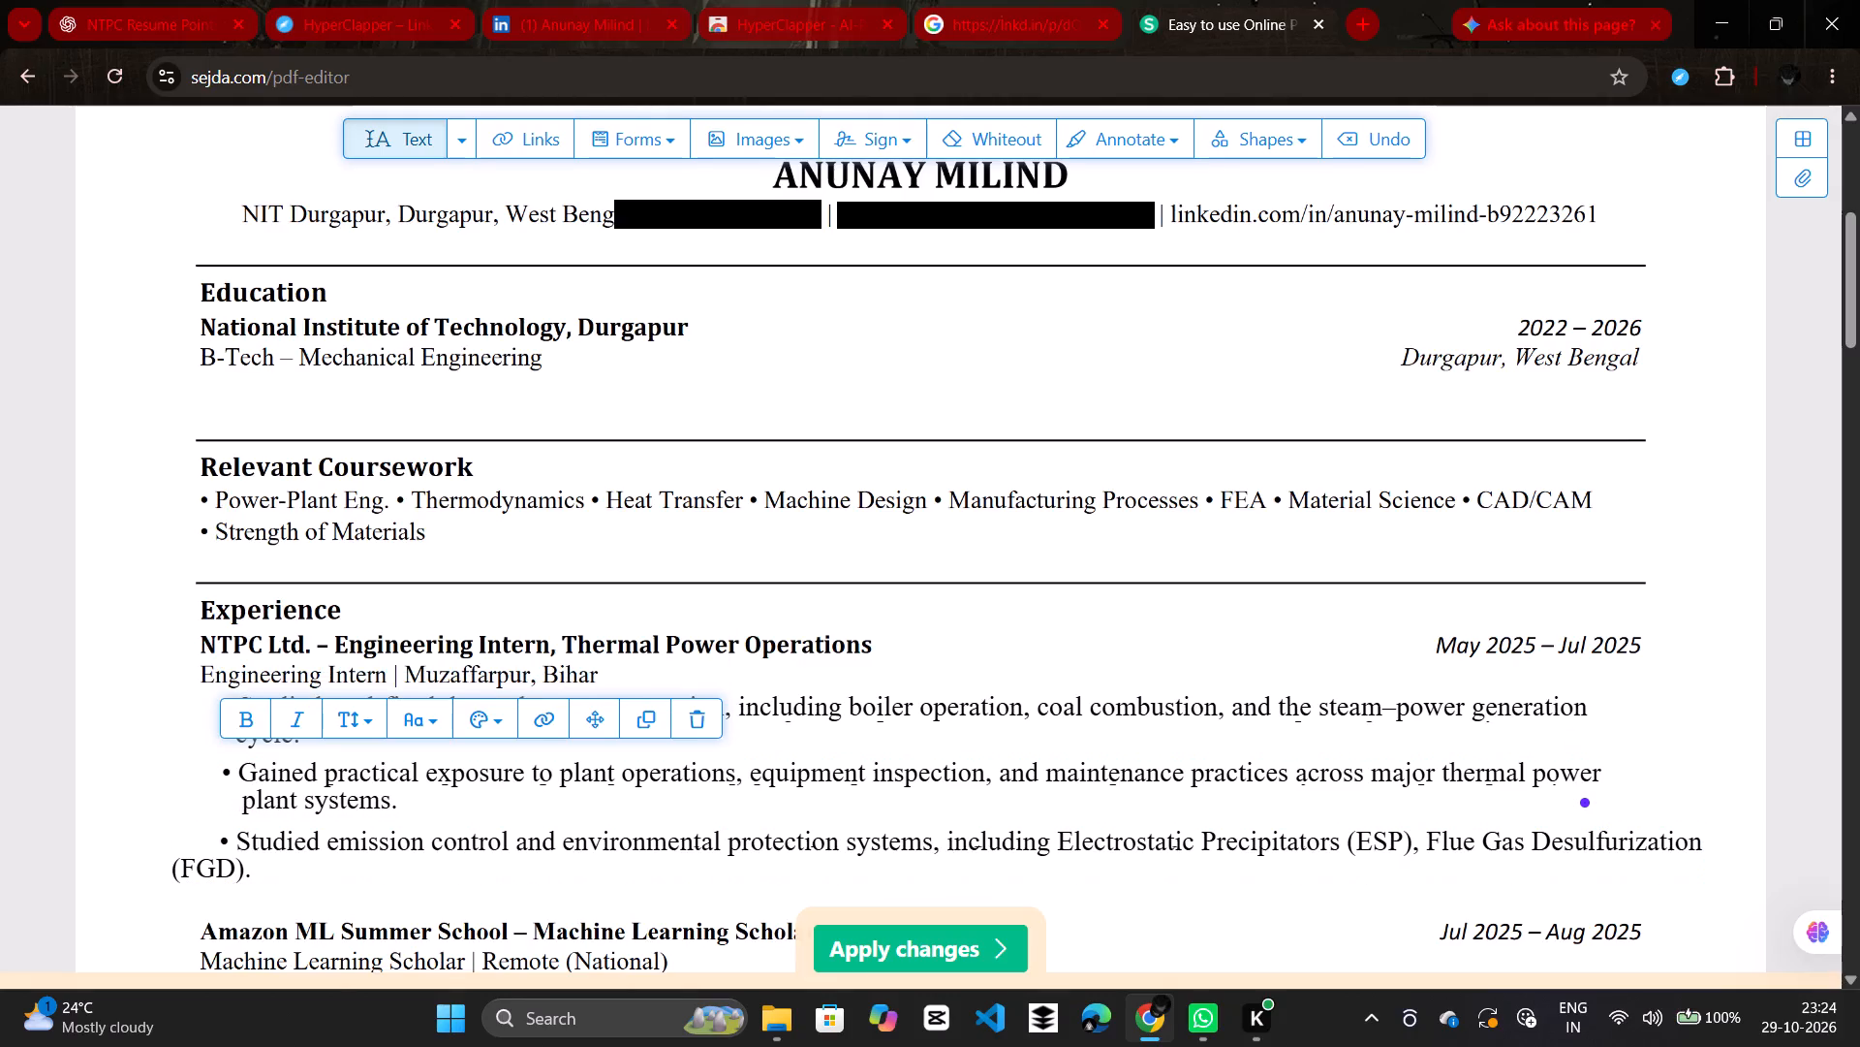
key("BackSpace")
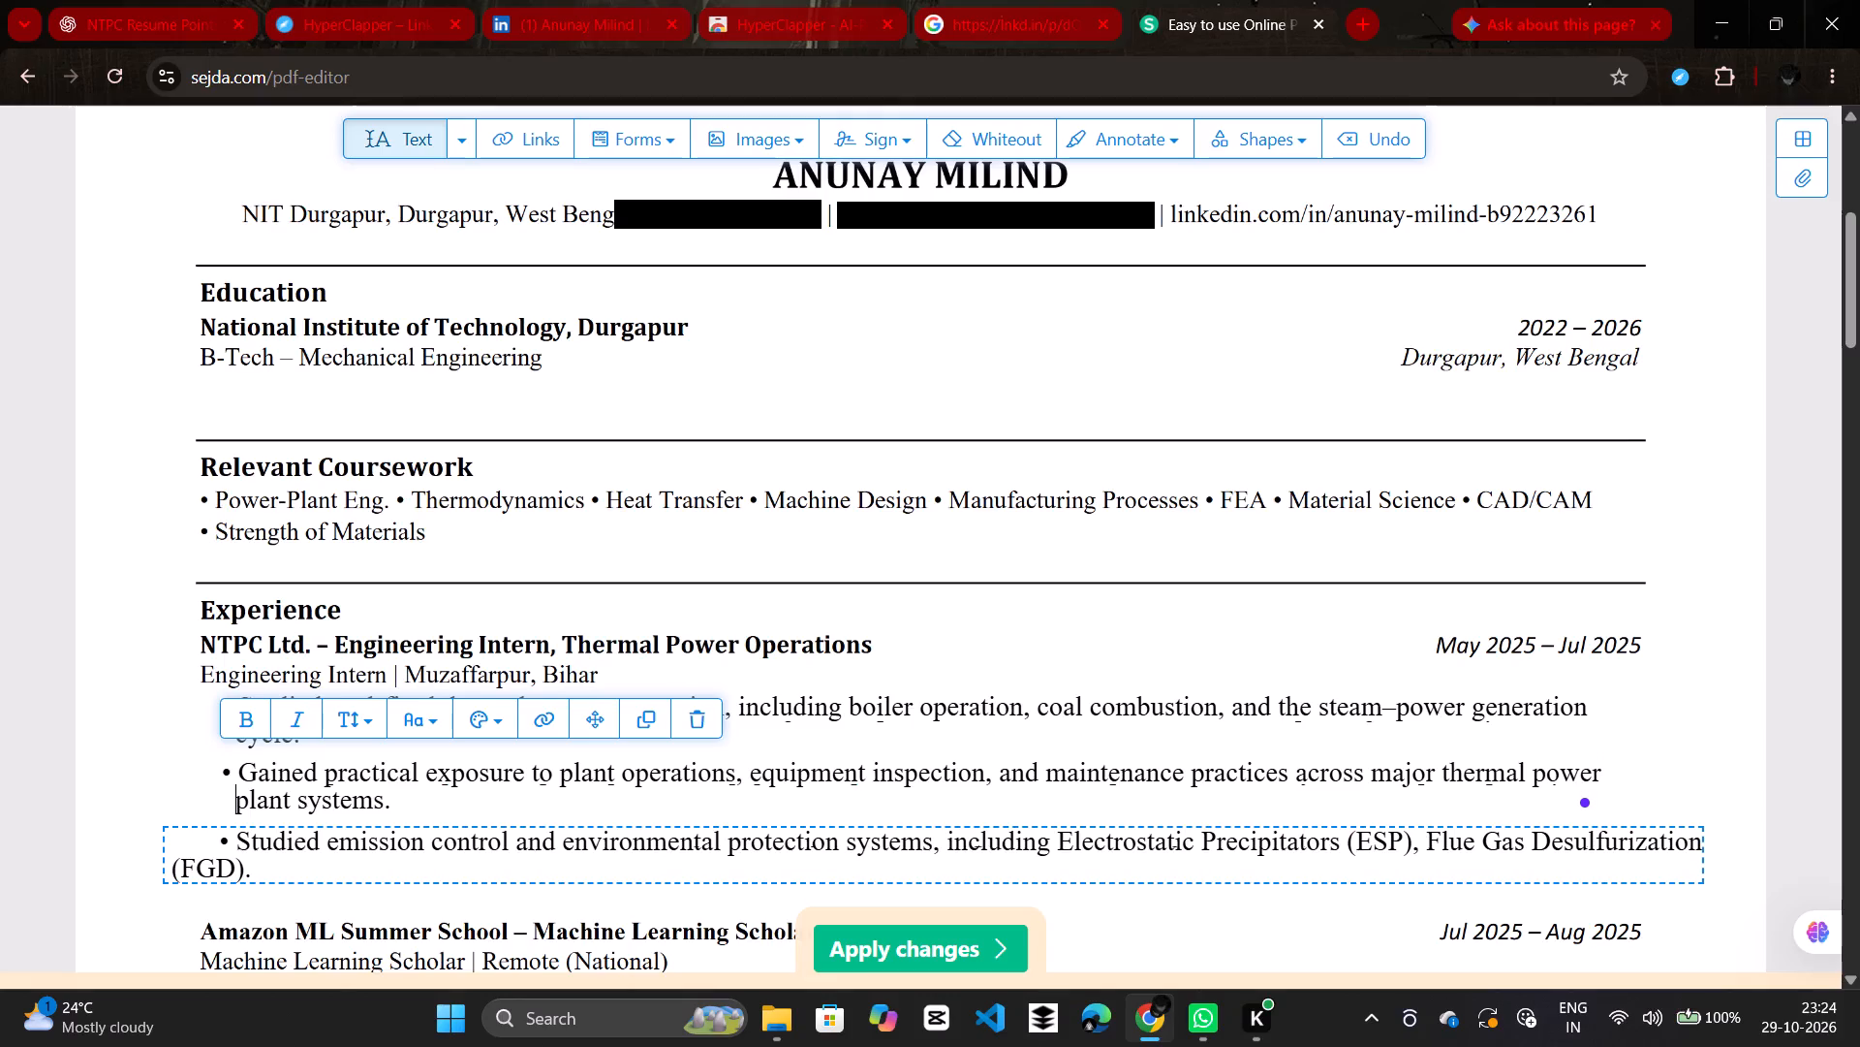
Indent the wrapped line "(FGD)." in the third NTPC bullet with nine spaces to align with its text.
left_click(173, 869)
key("space")
key("space")
key("space")
key("space")
key("space")
key("space")
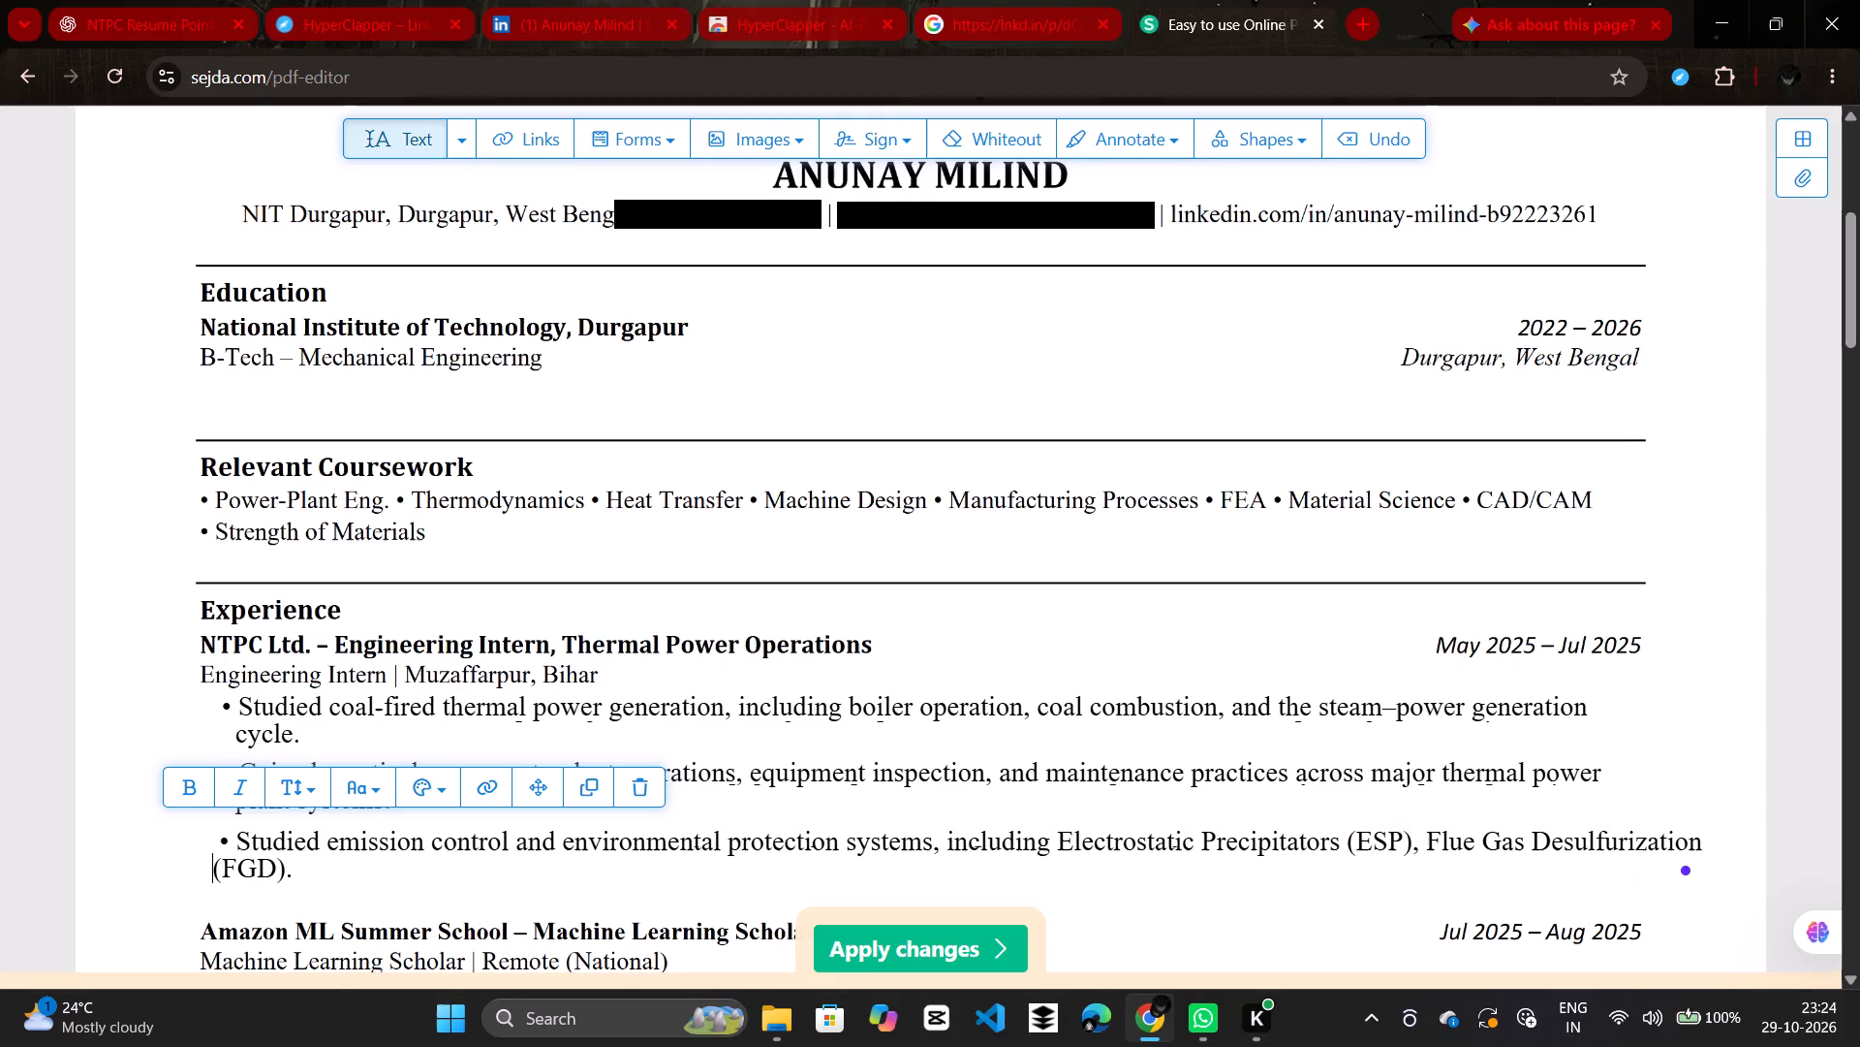
key("space")
key("space")
key("space")
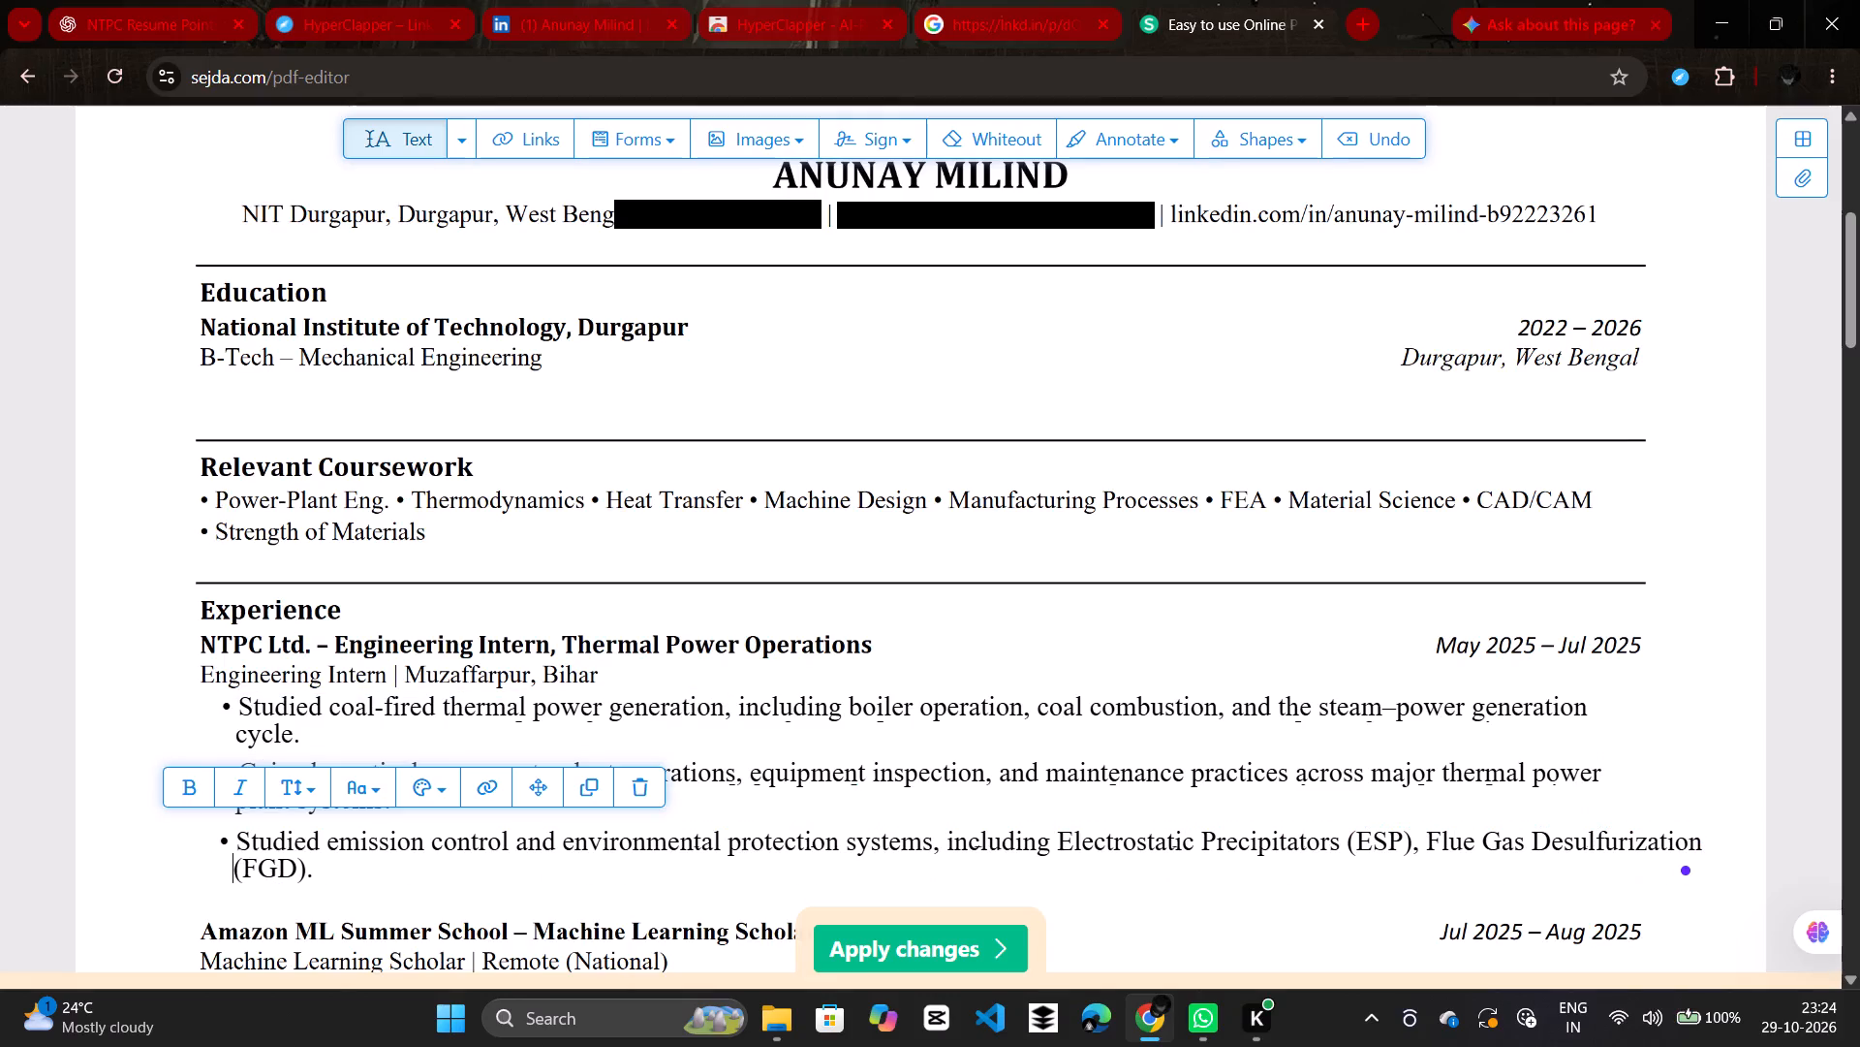
left_click(347, 888)
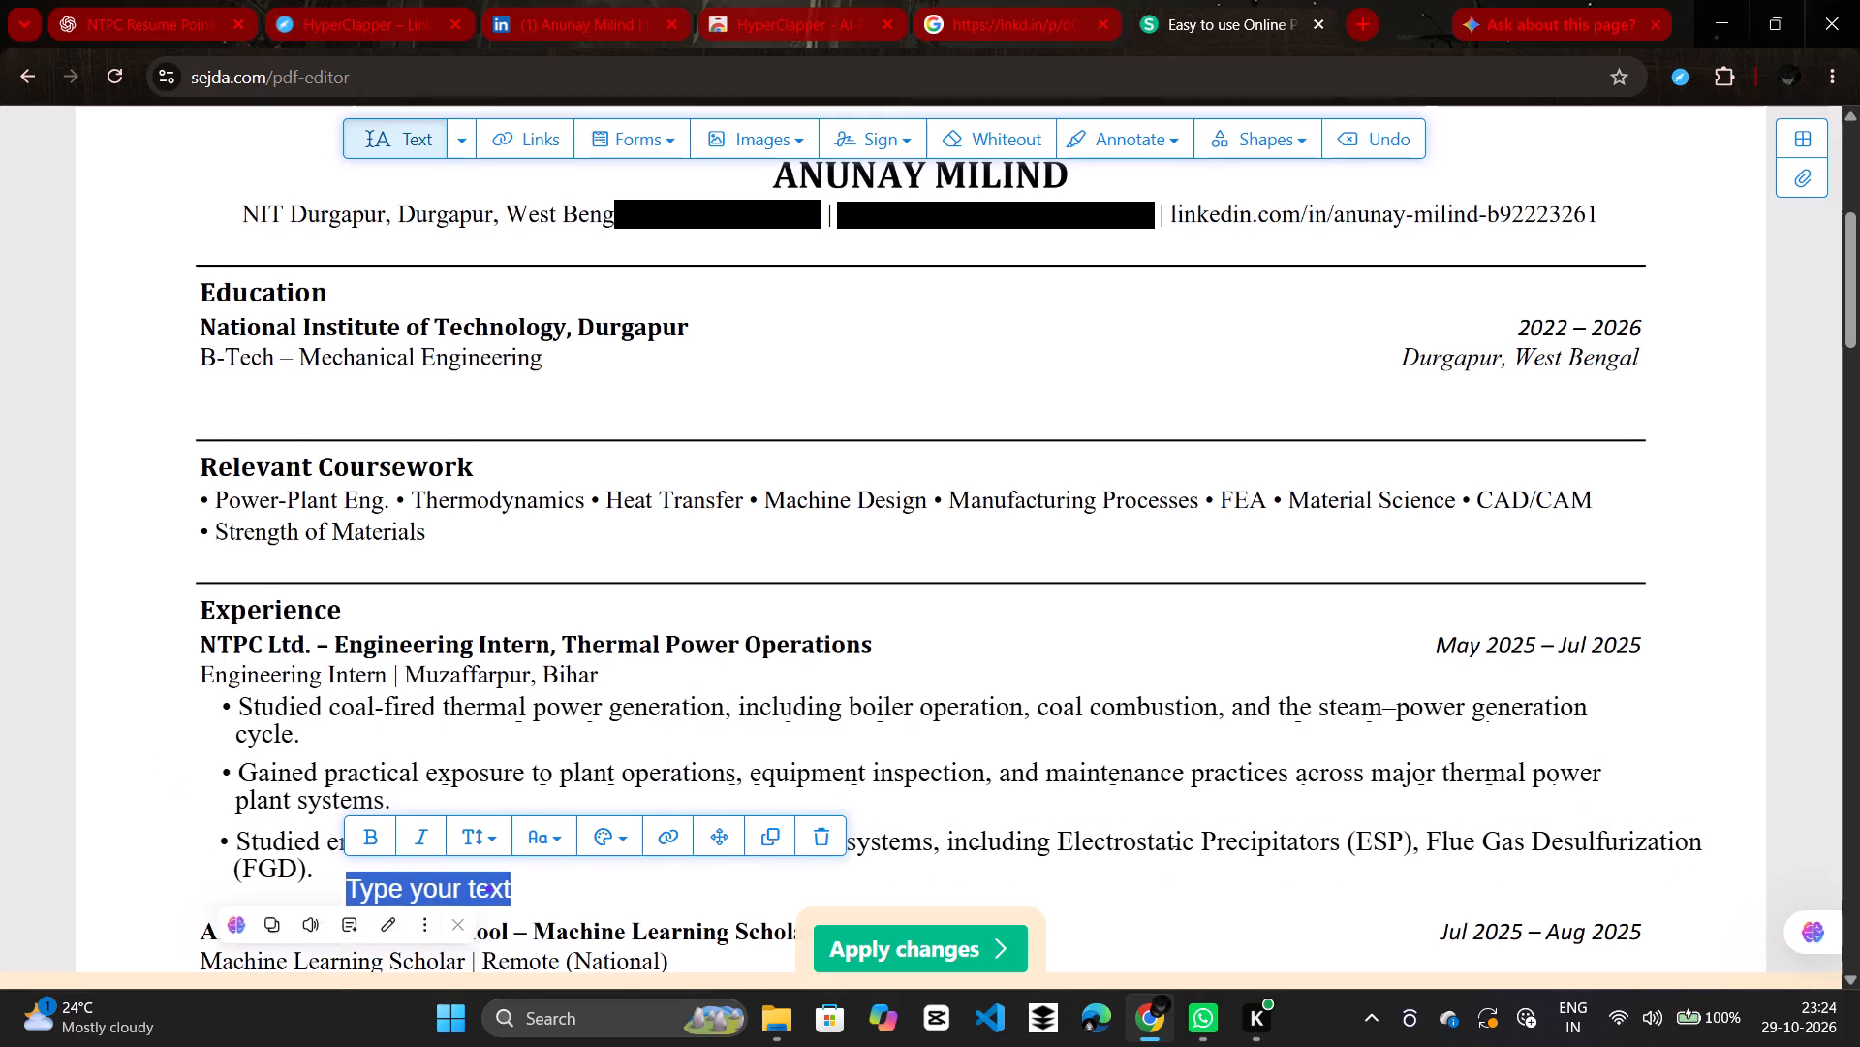
Delete the stray "Type your text" box below the third NTPC bullet.
scroll(347, 888, "down", 1)
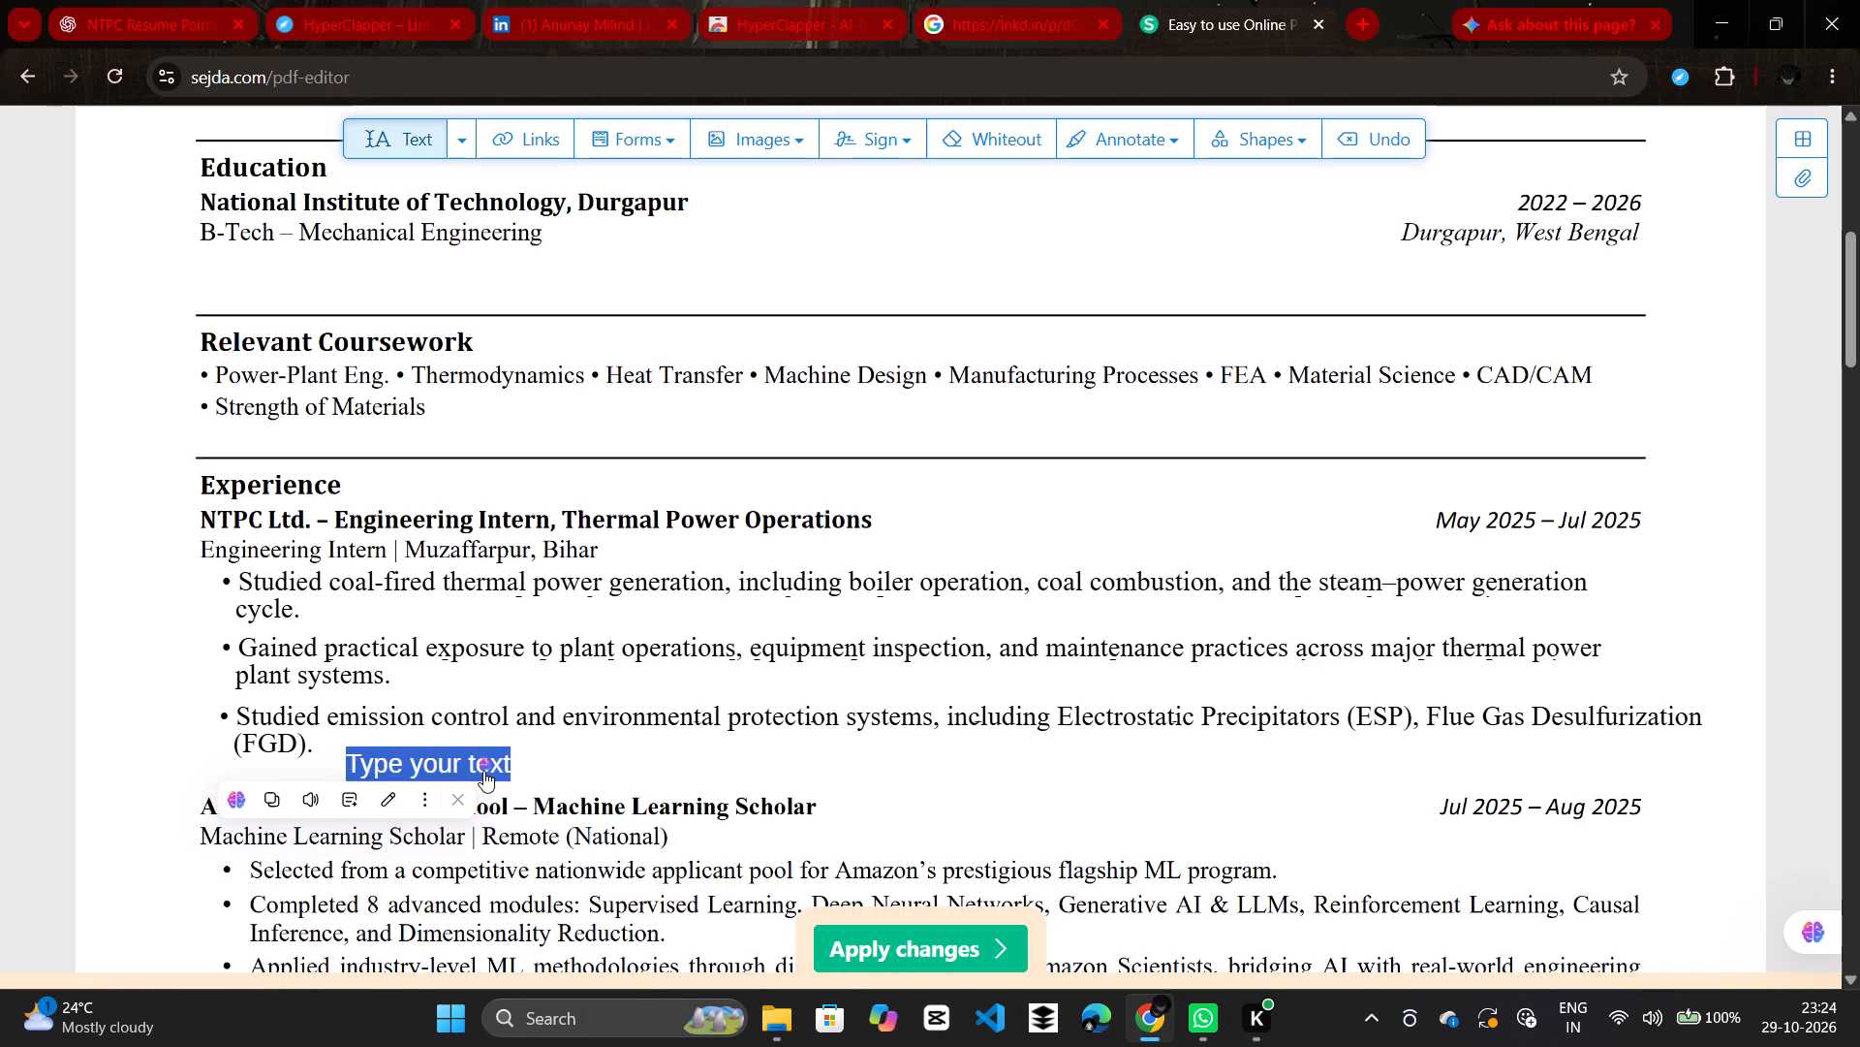
left_click(483, 771)
left_click(167, 639)
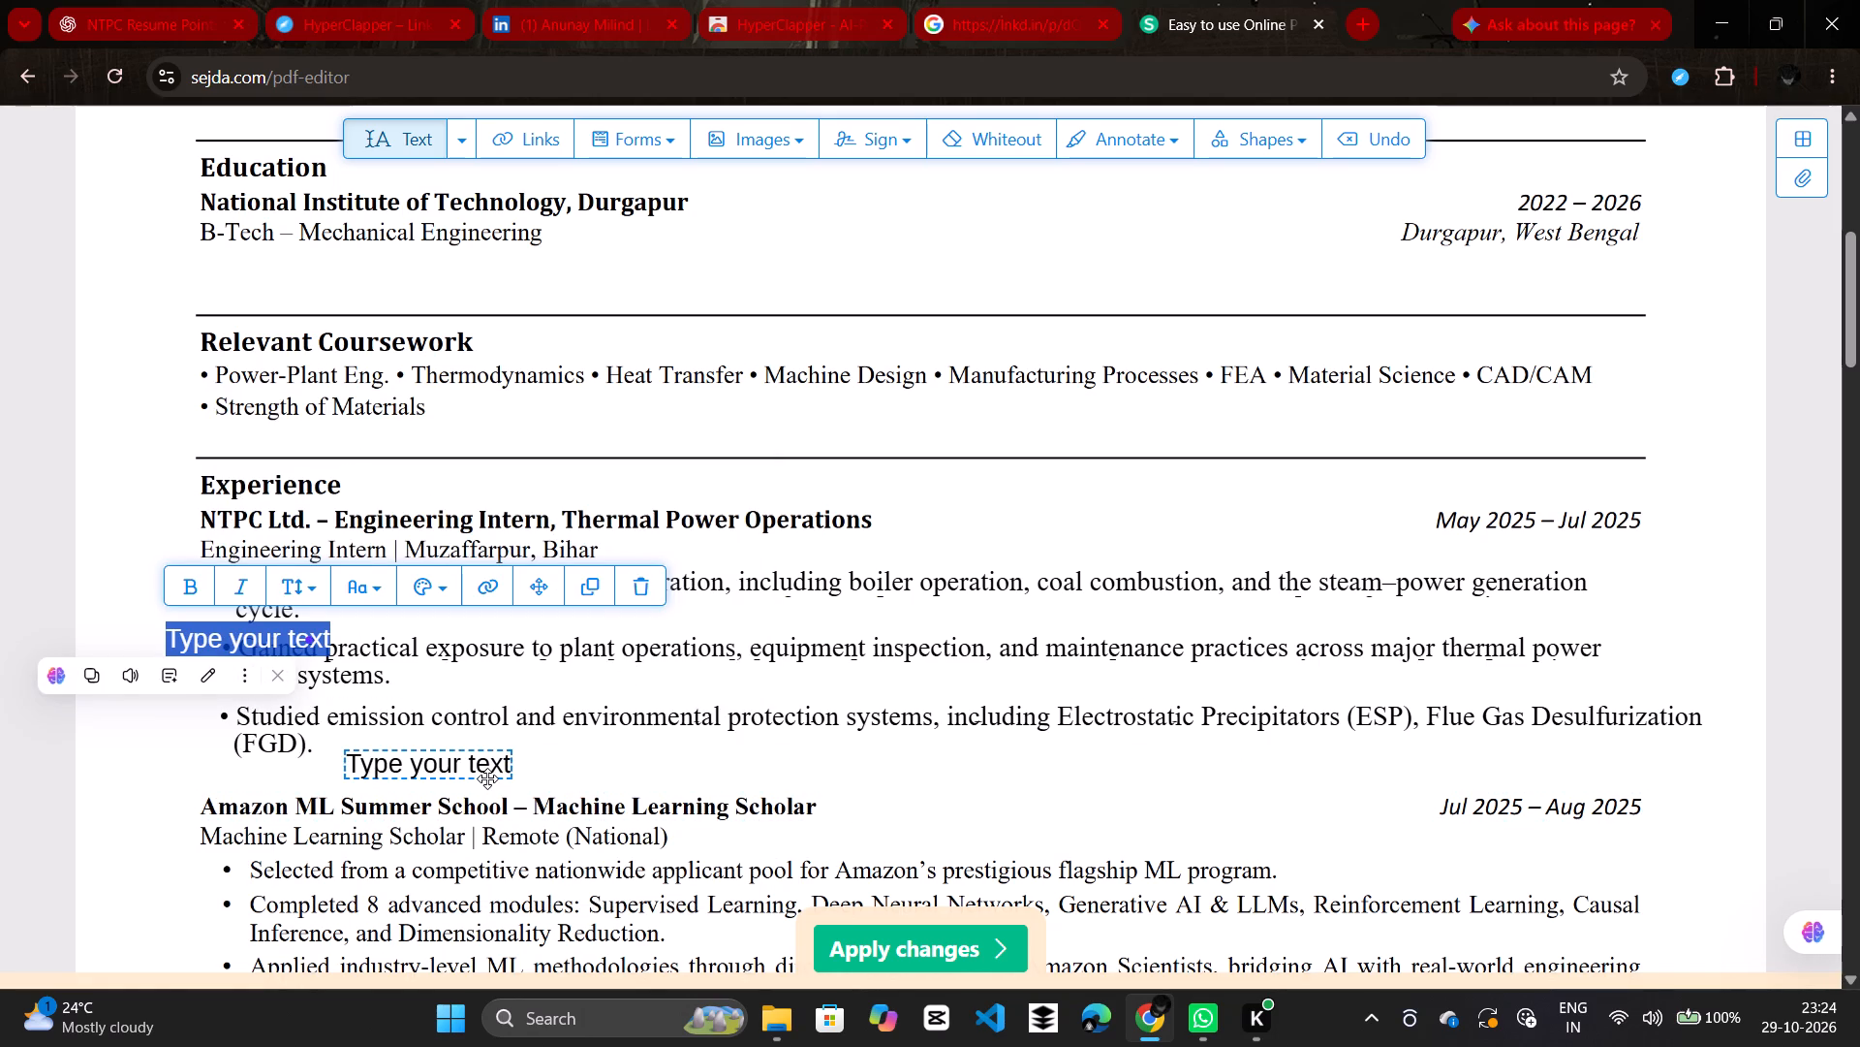
left_click(487, 778)
left_click(810, 720)
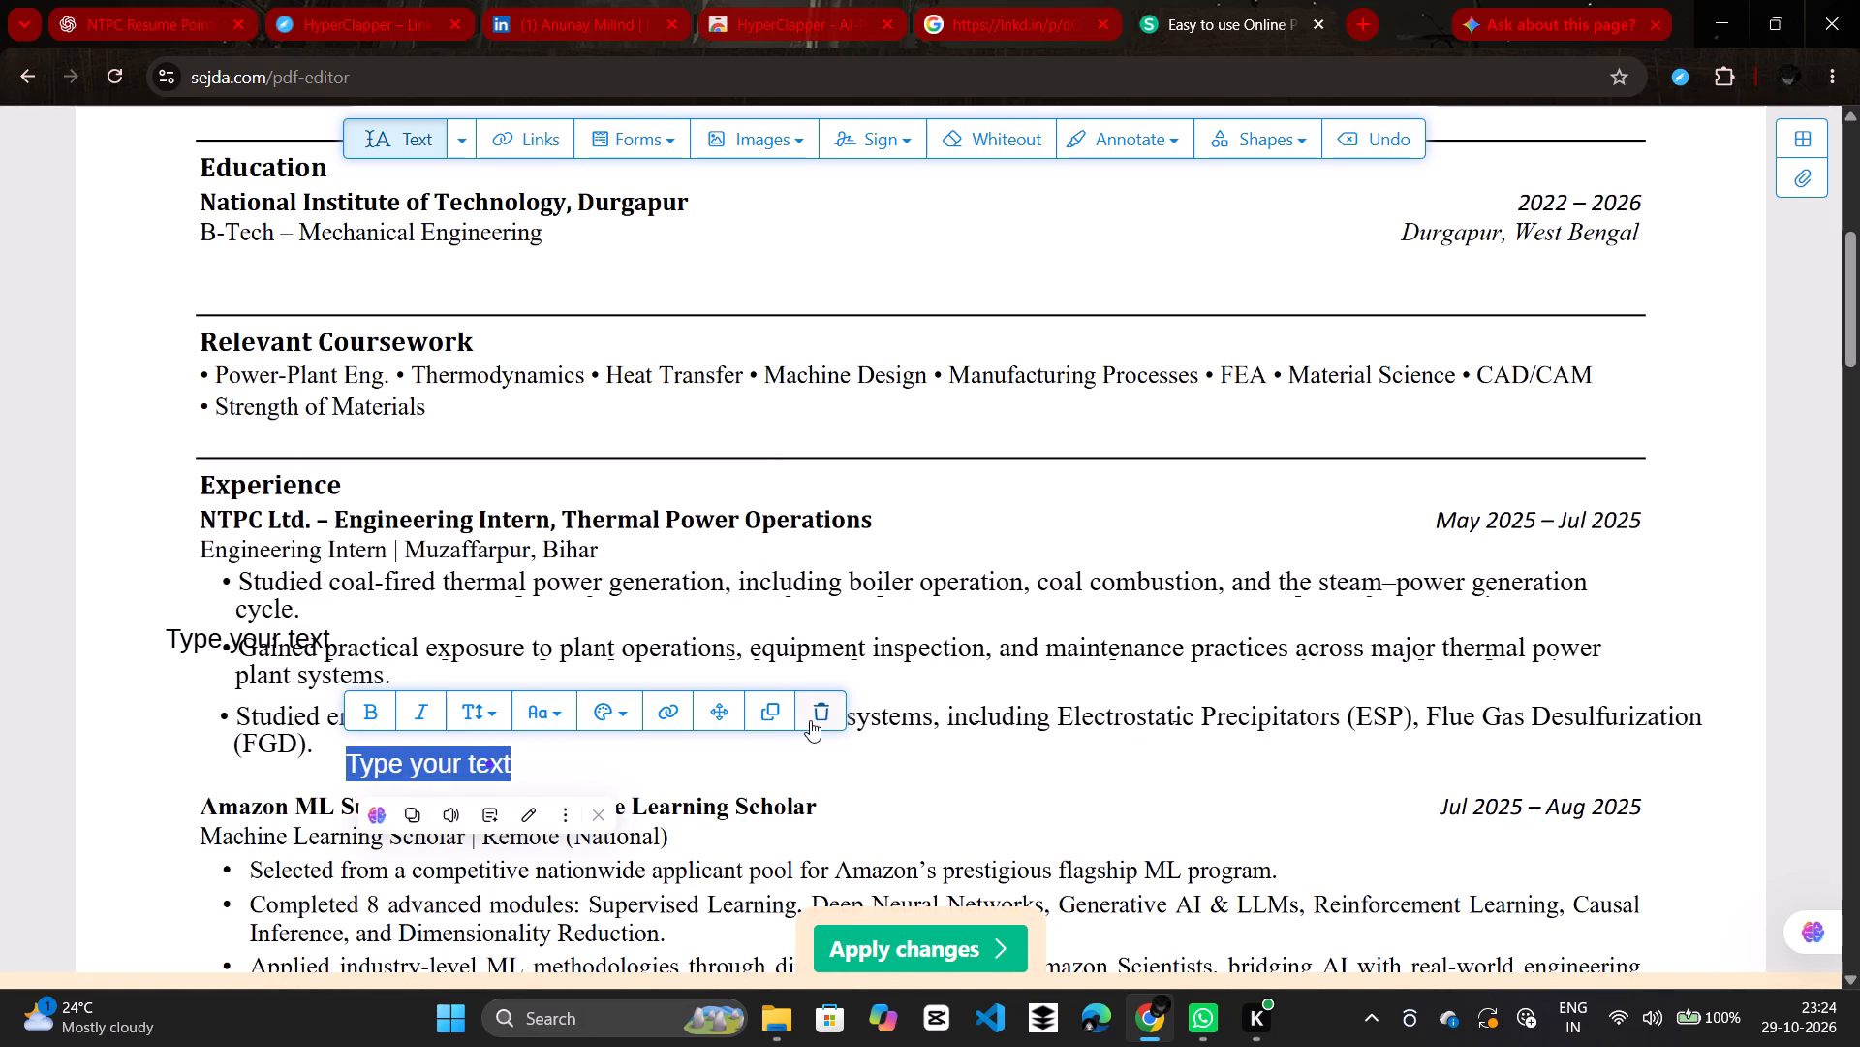
scroll(810, 720, "down", 1)
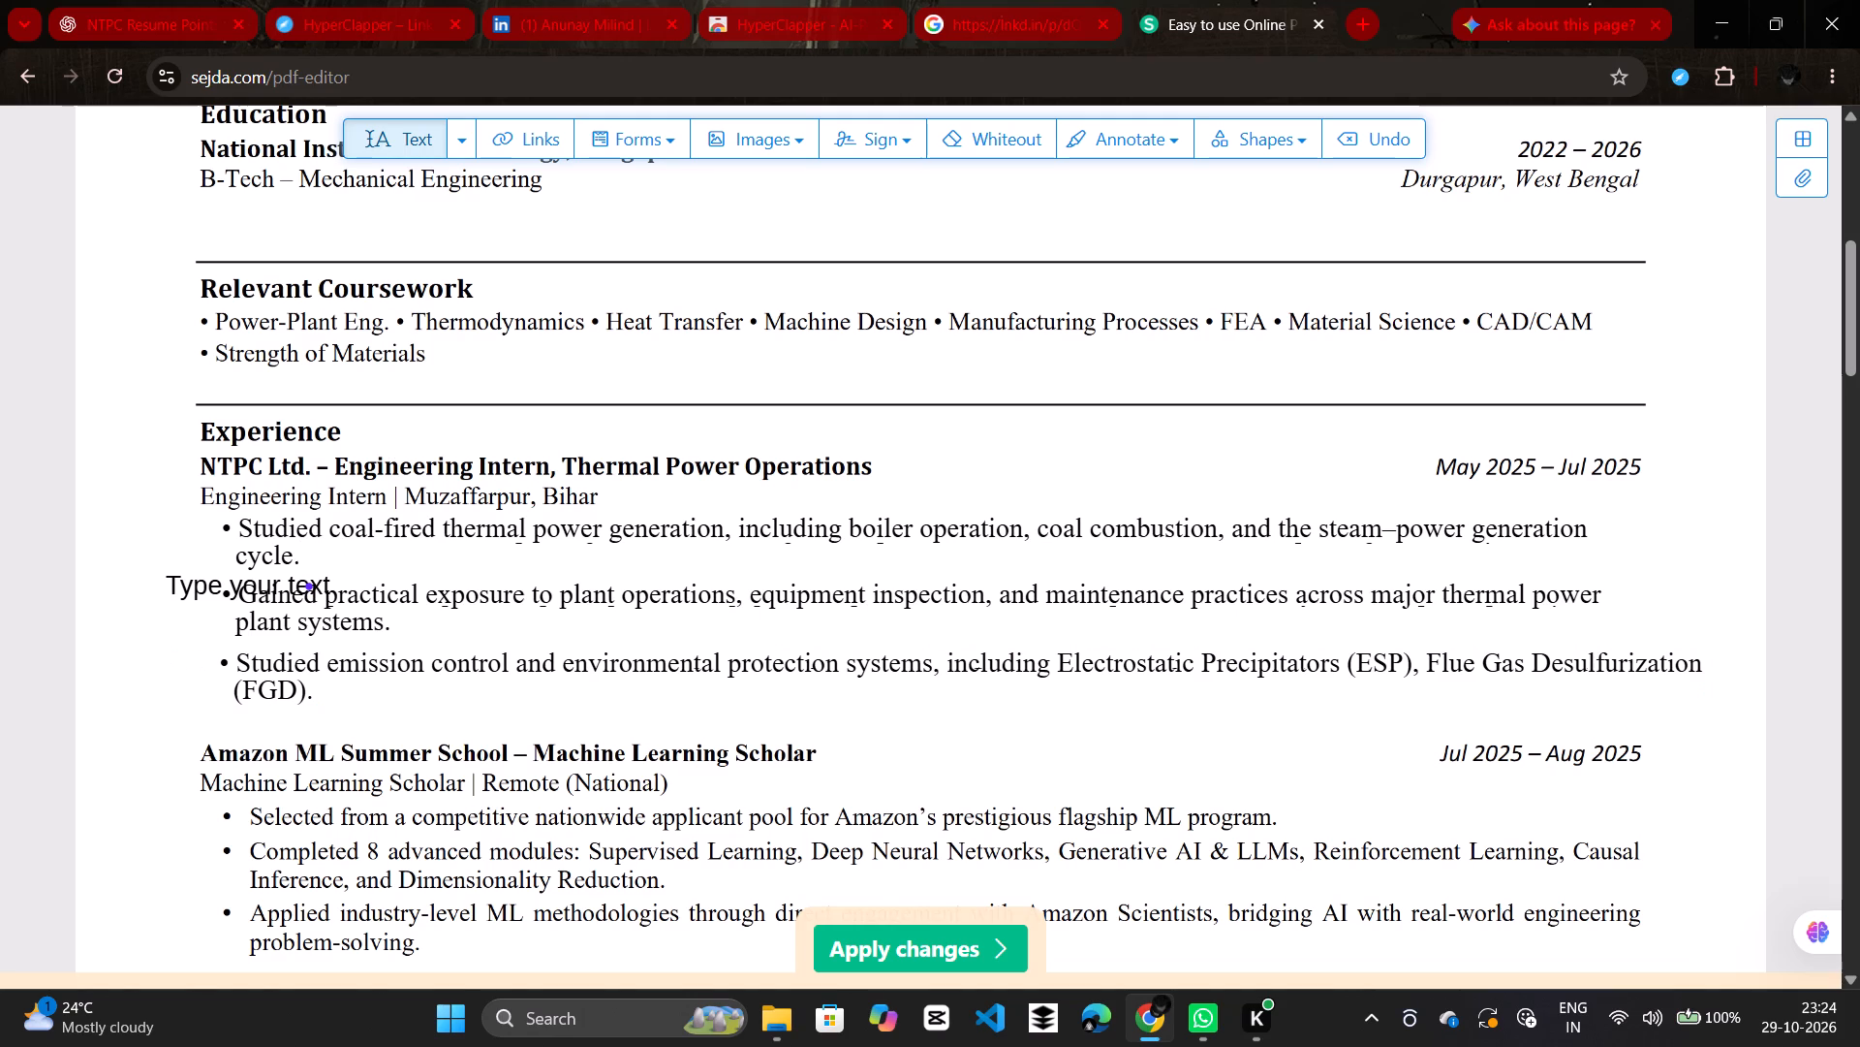
Delete the stray "Type your text" box overlapping the start of the second NTPC bullet.
left_click(182, 593)
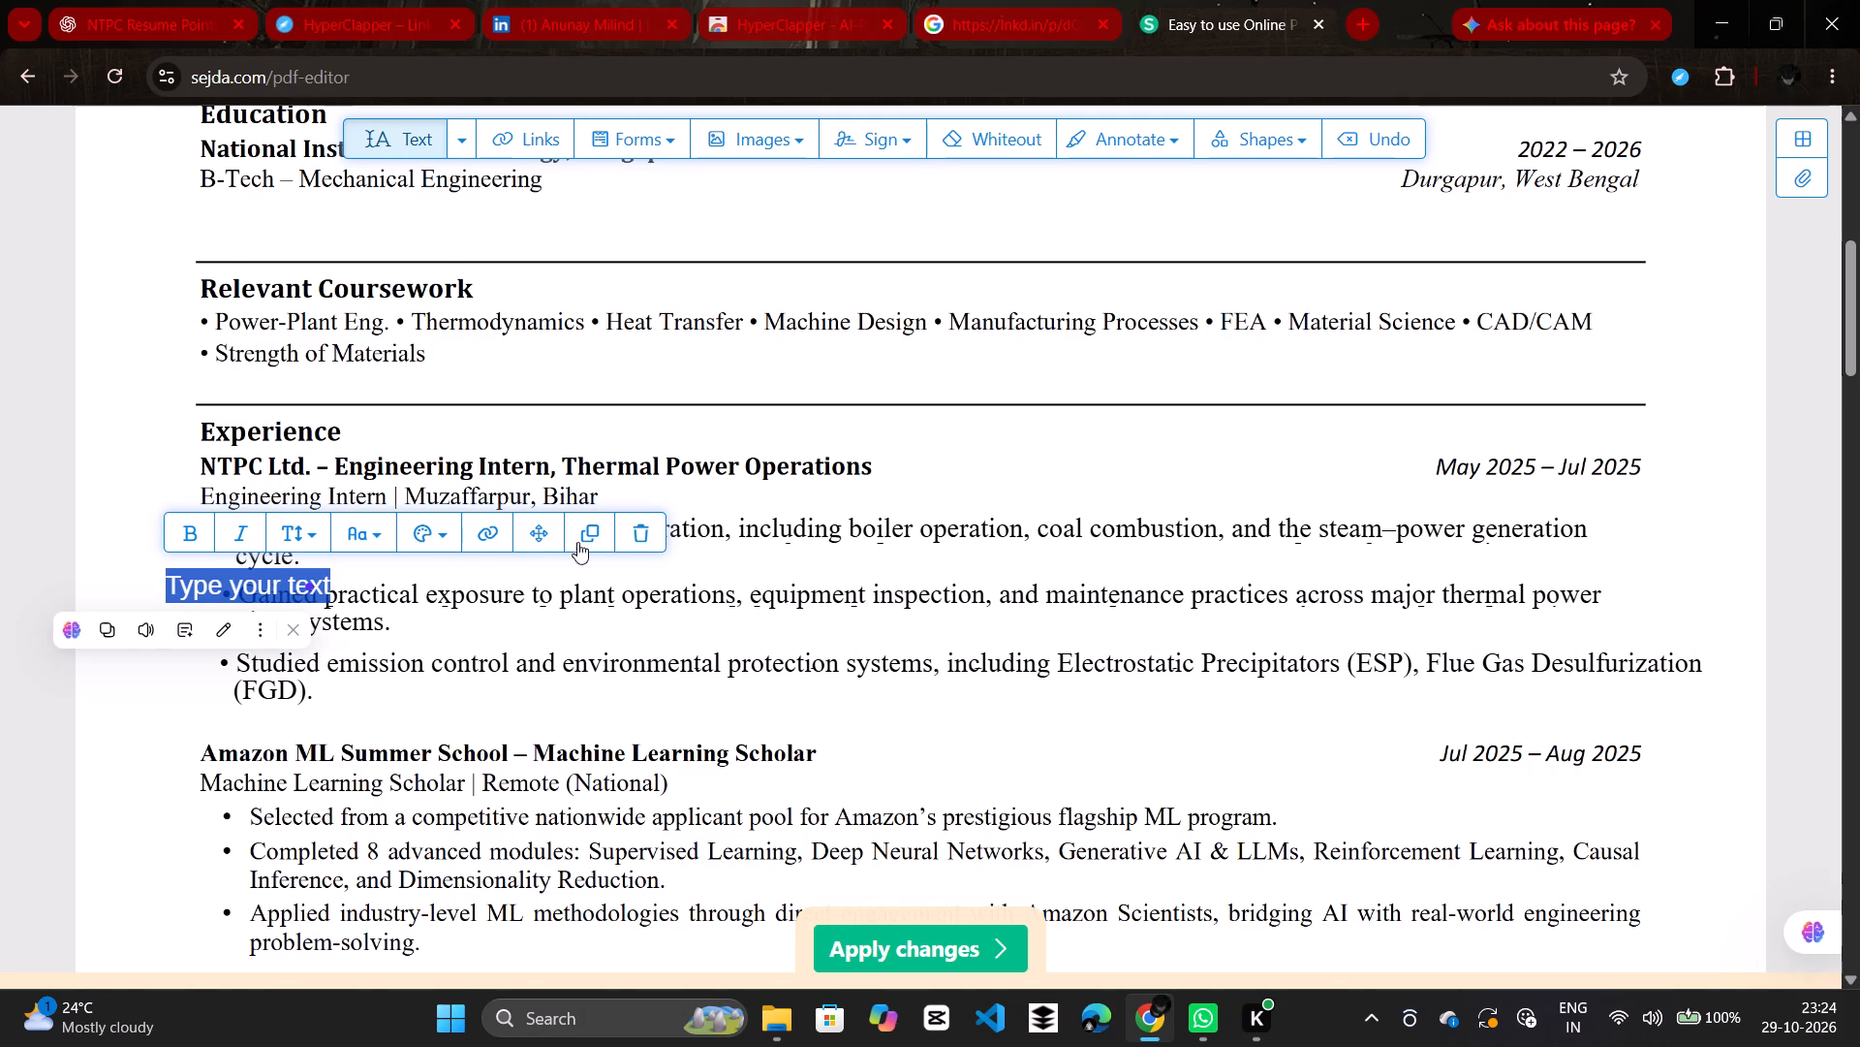
left_click(658, 537)
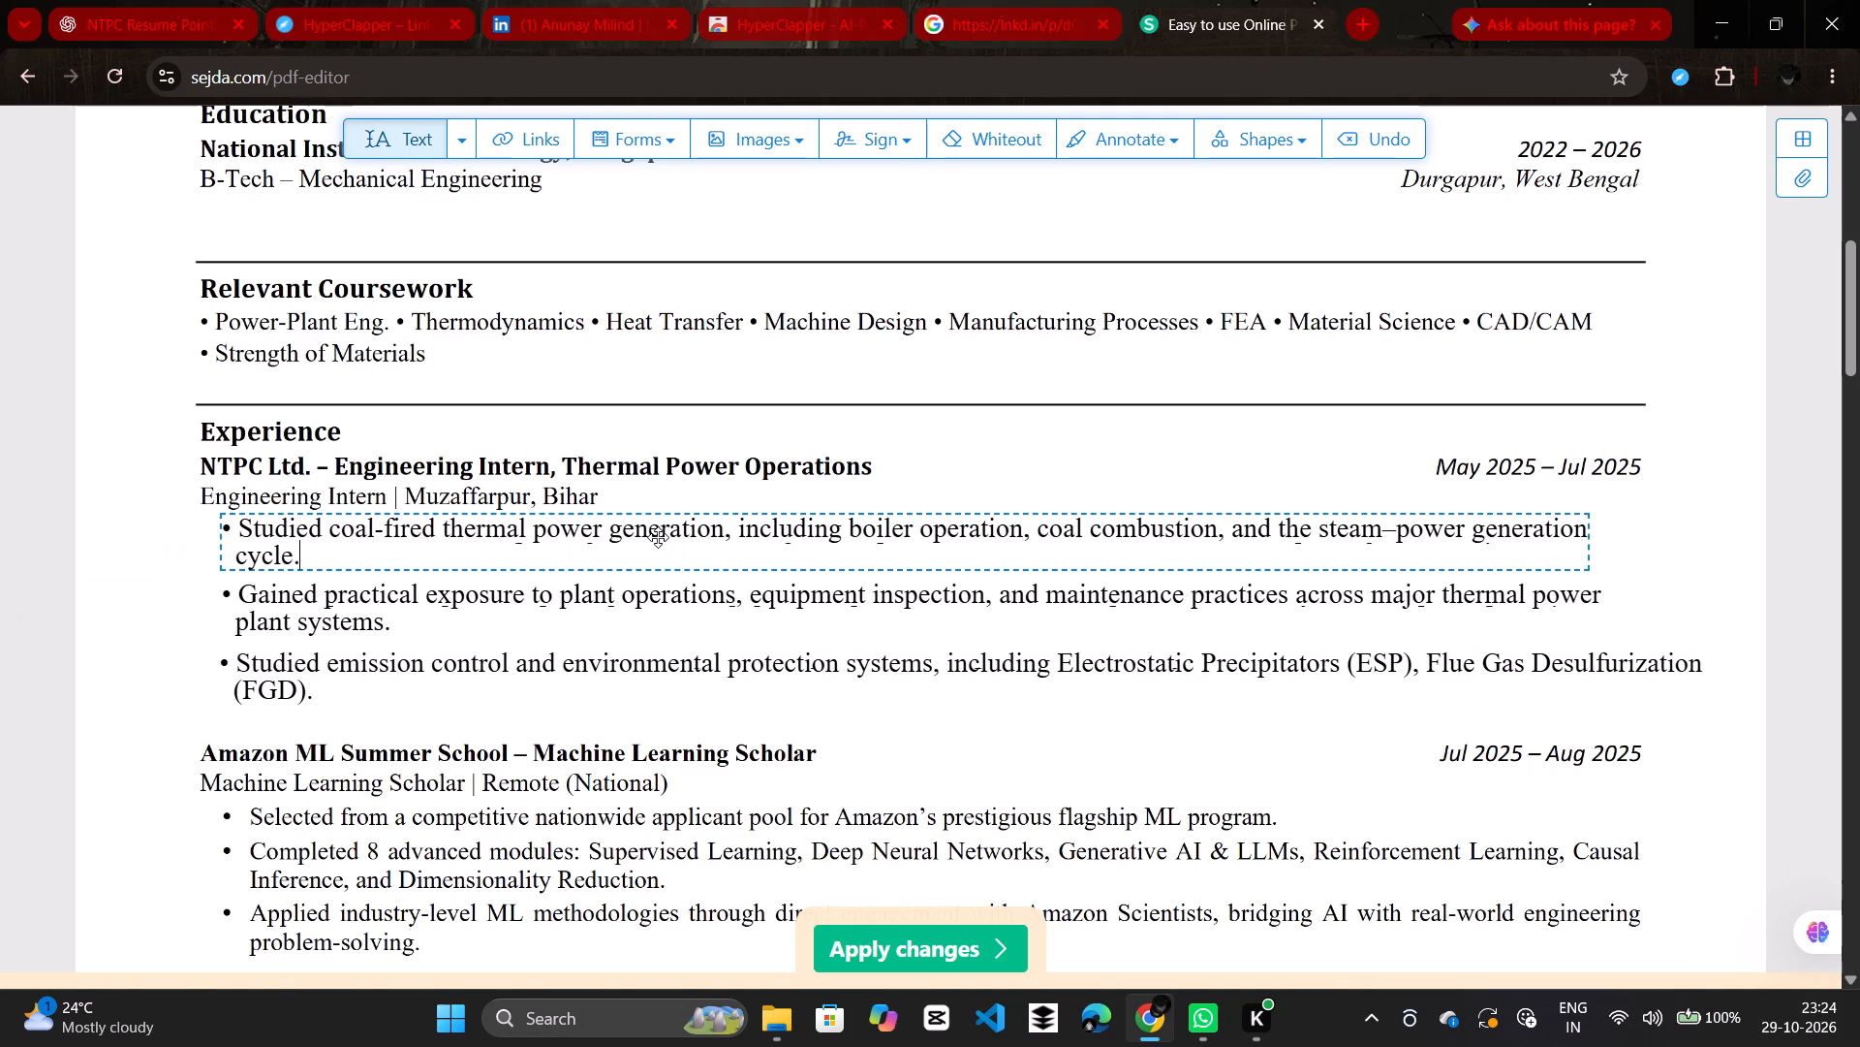
Apply the edits to generate the finished CV PDF and look through both pages of its preview.
left_click(938, 968)
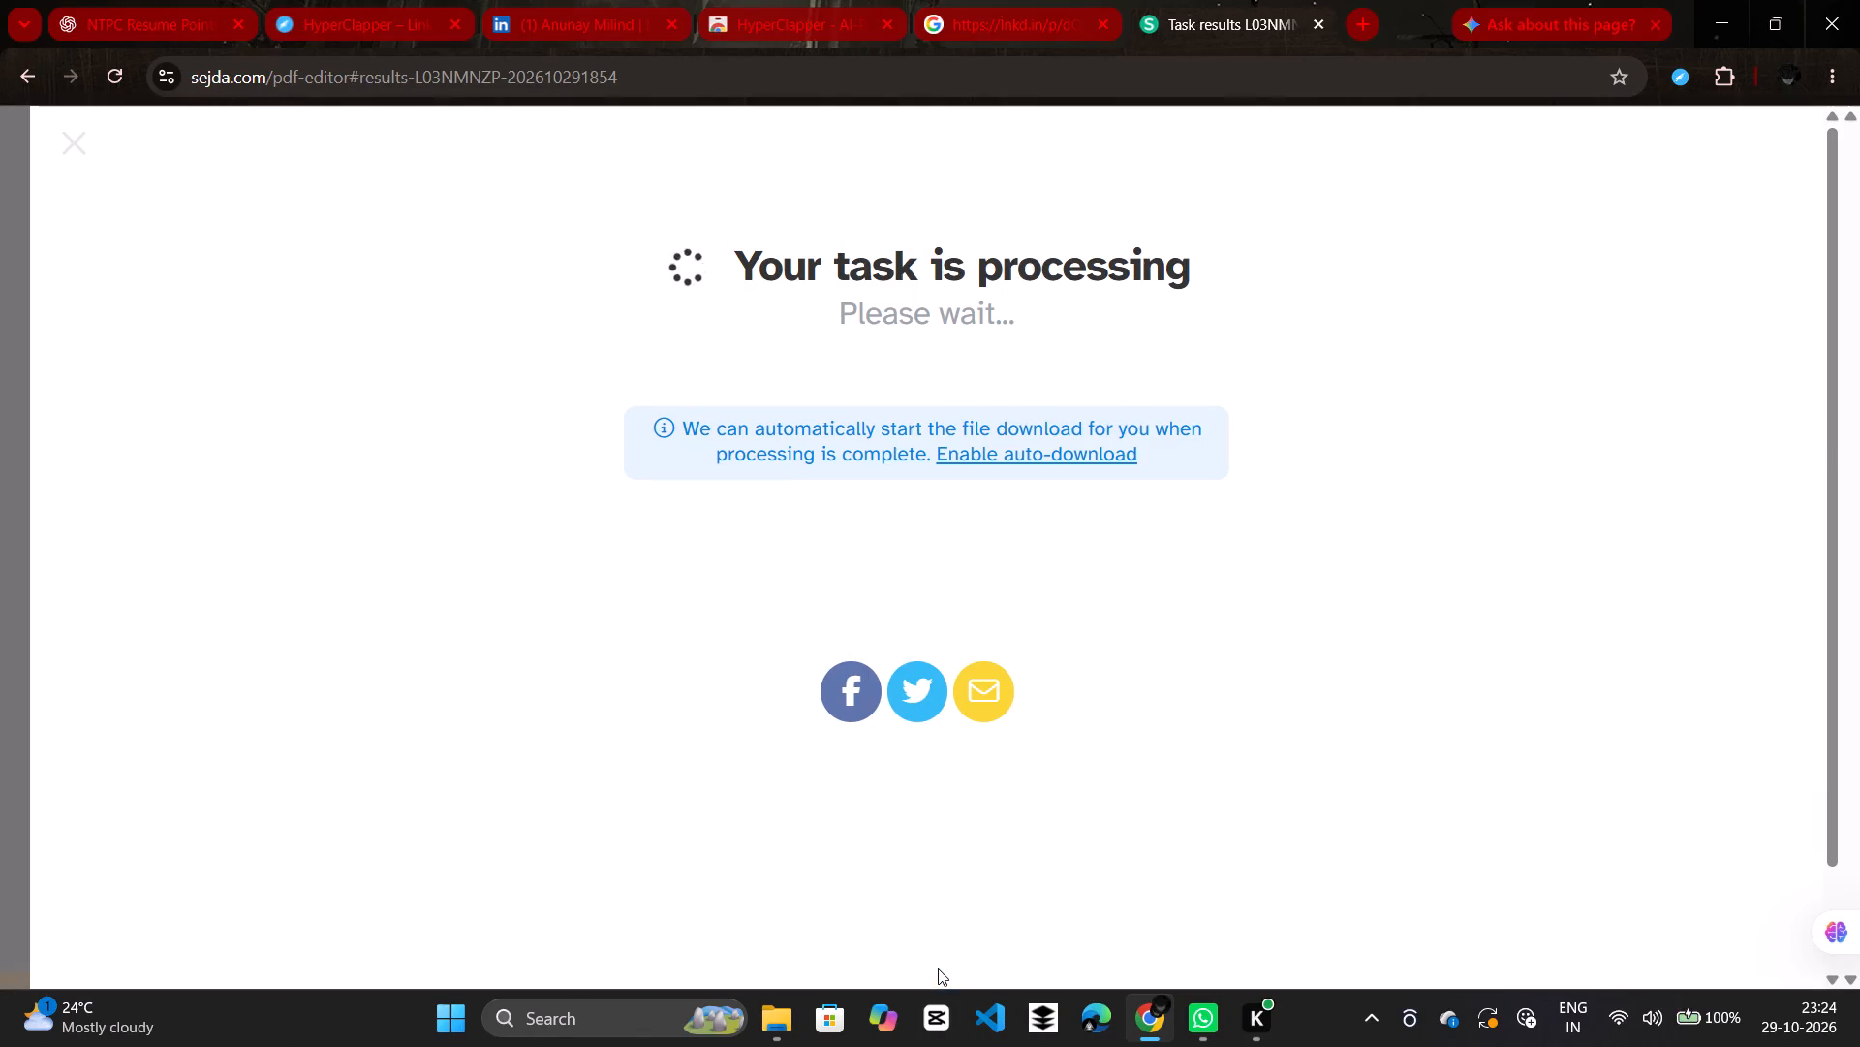
scroll(784, 749, "down", 1)
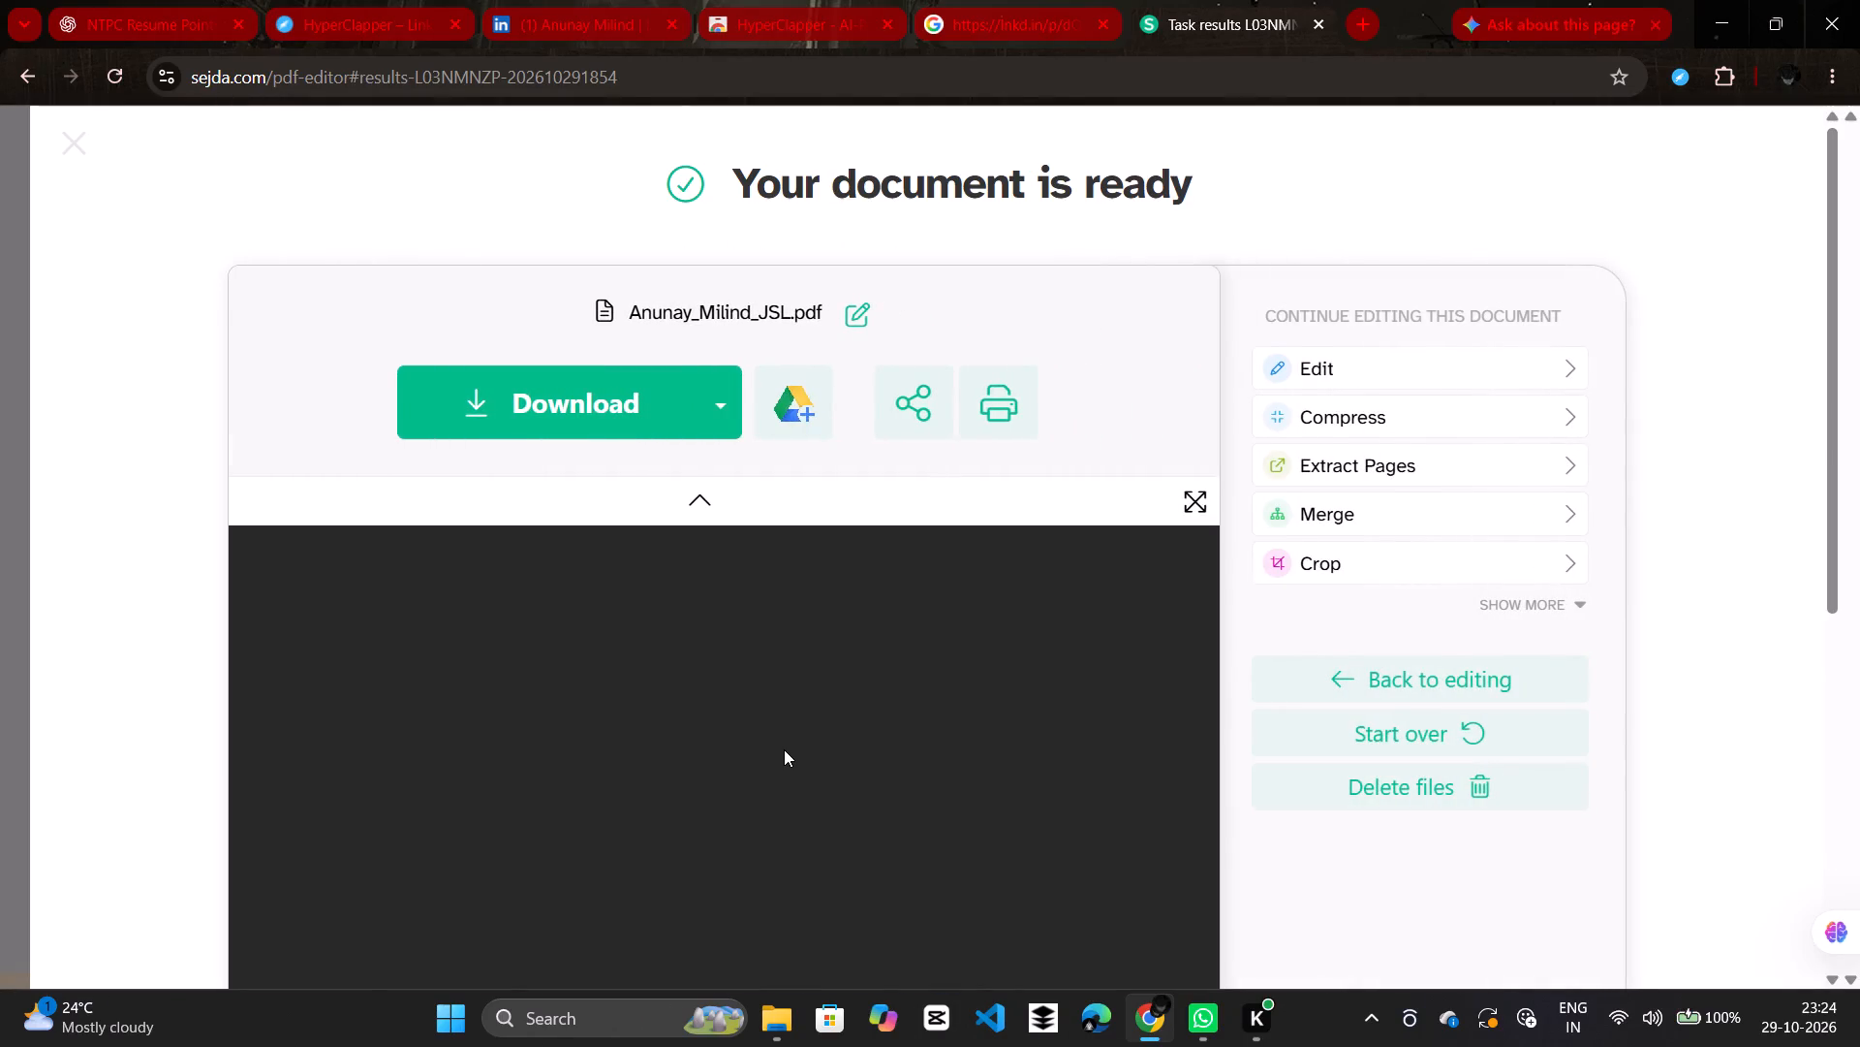
scroll(784, 749, "down", 2)
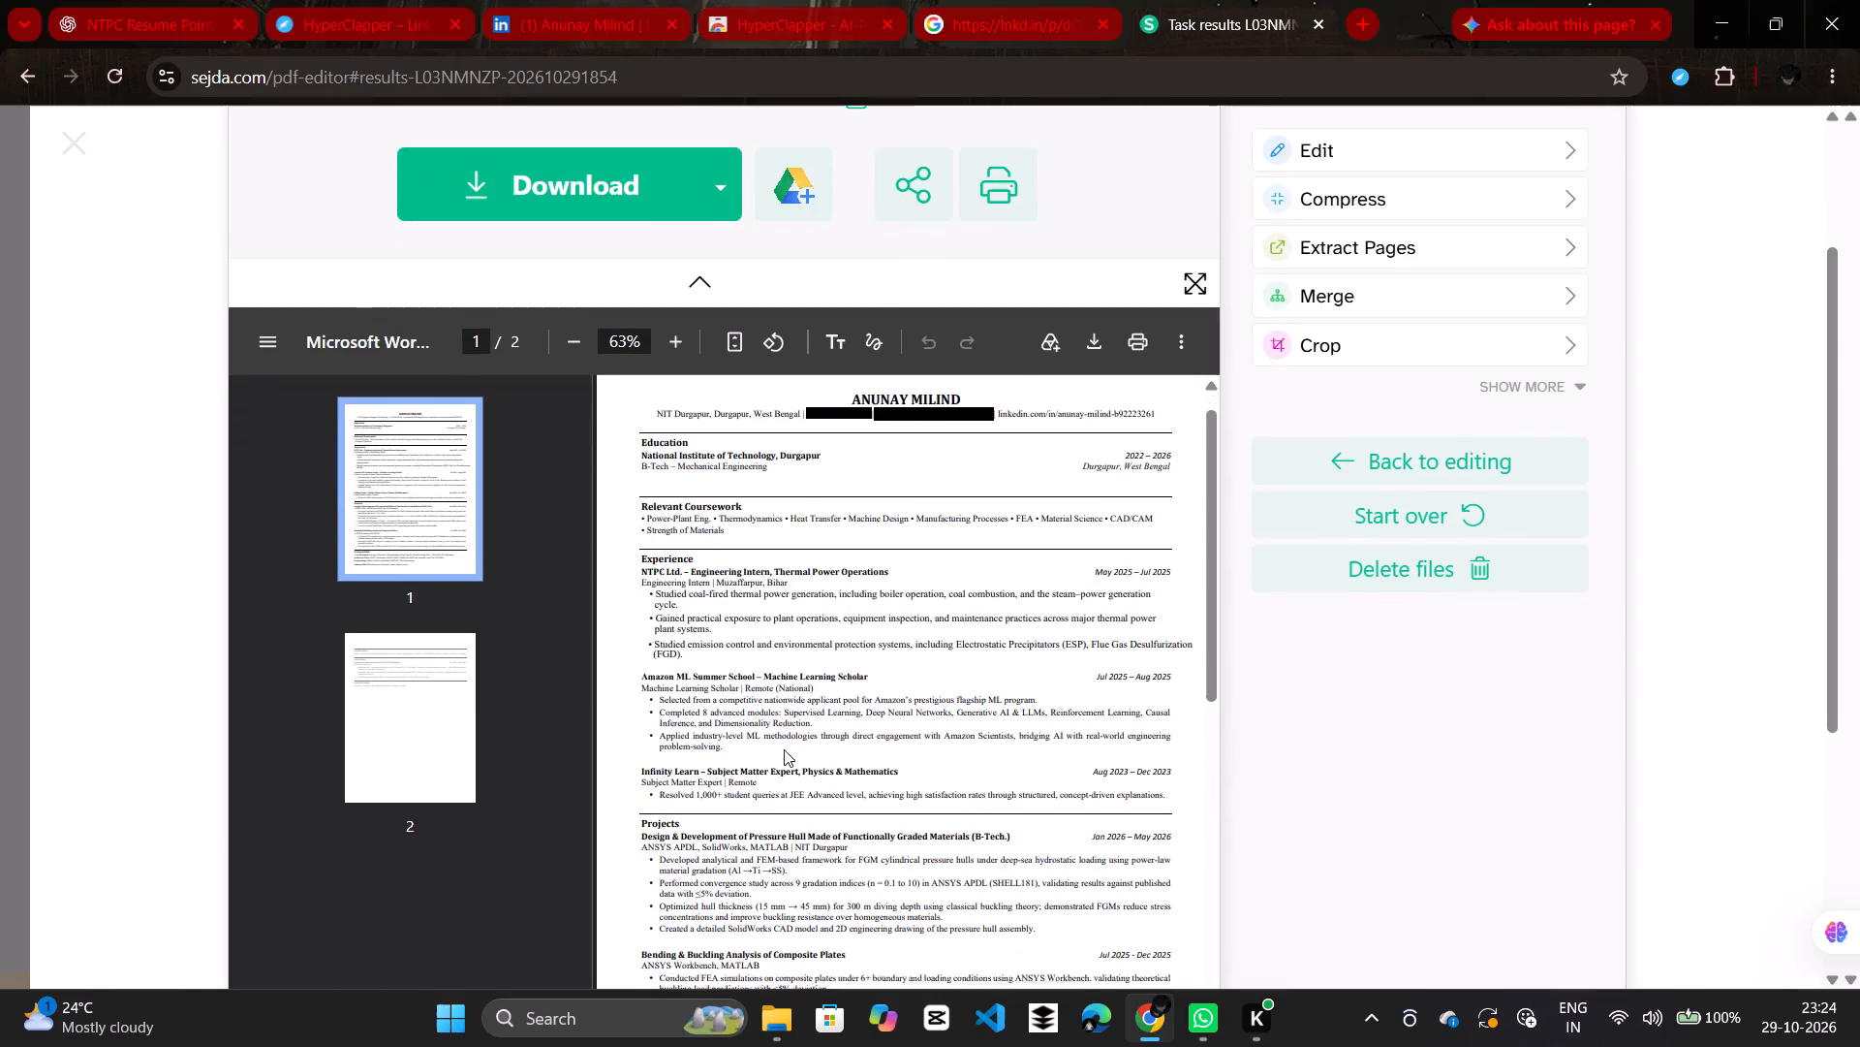
scroll(784, 749, "down", 1)
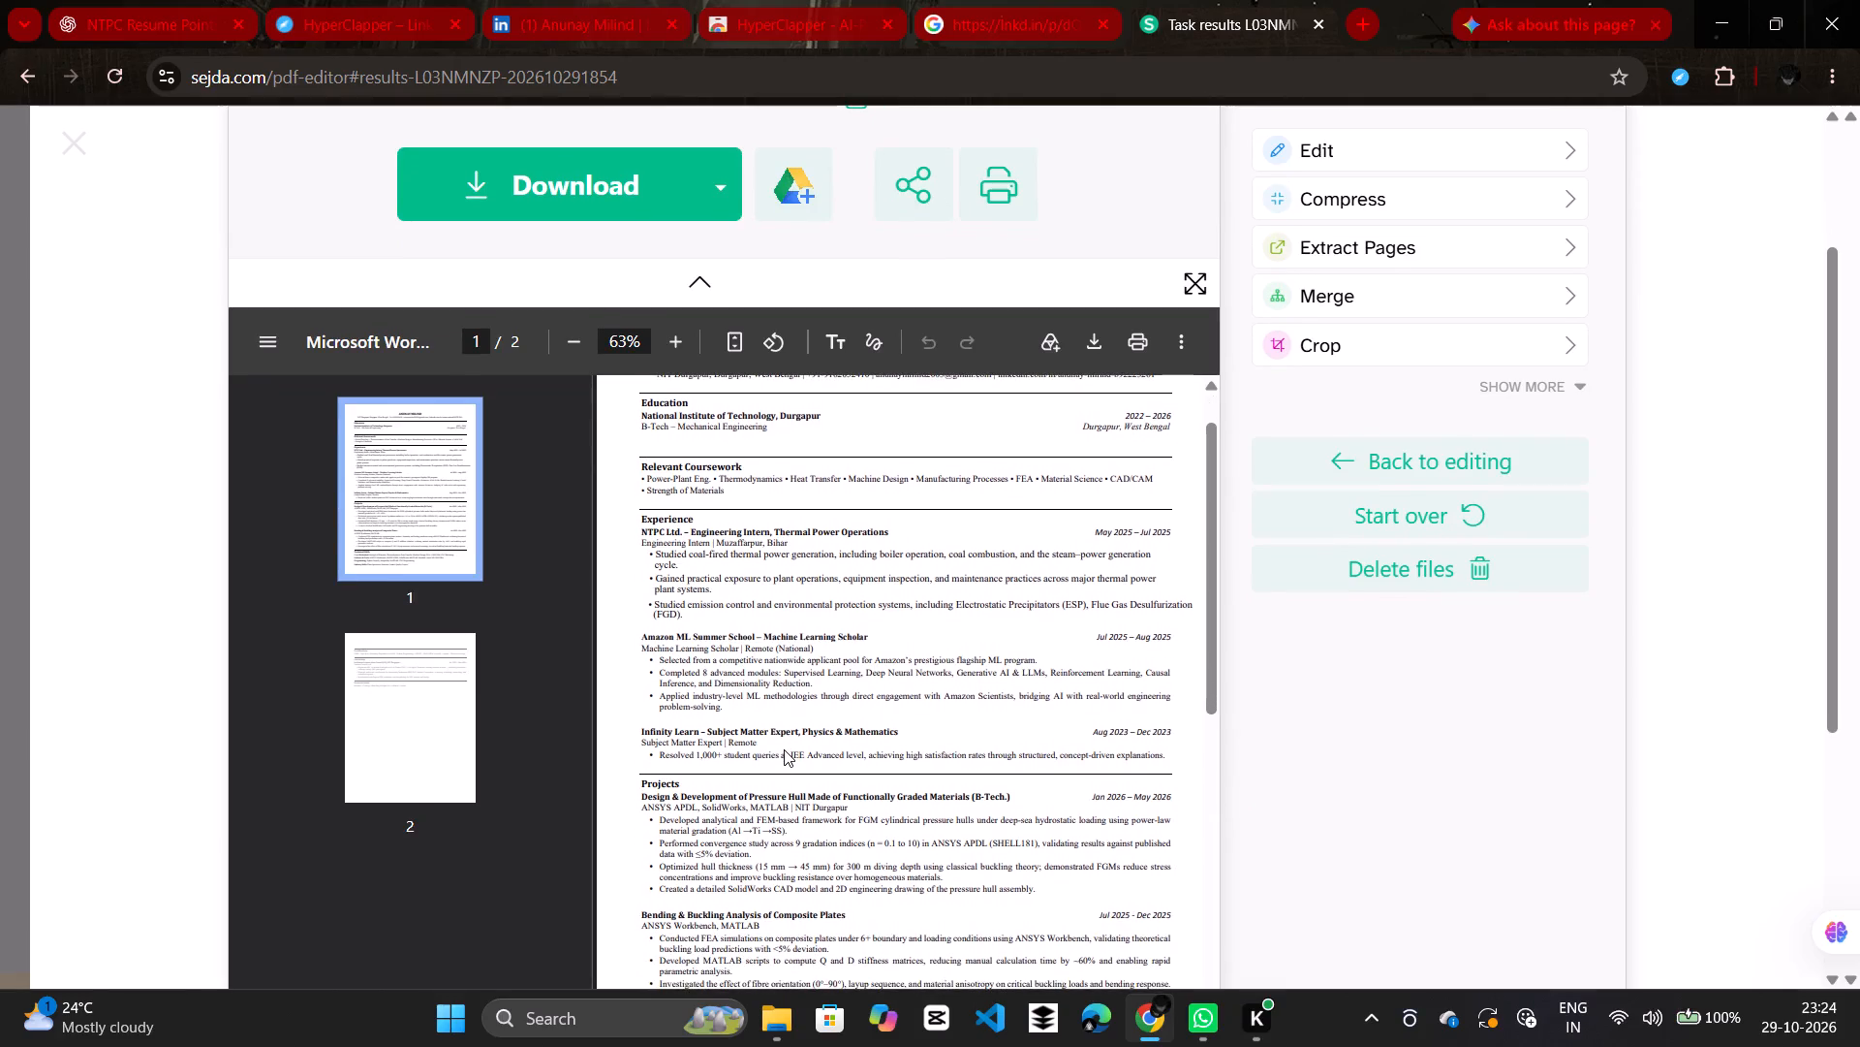
scroll(784, 749, "down", 5)
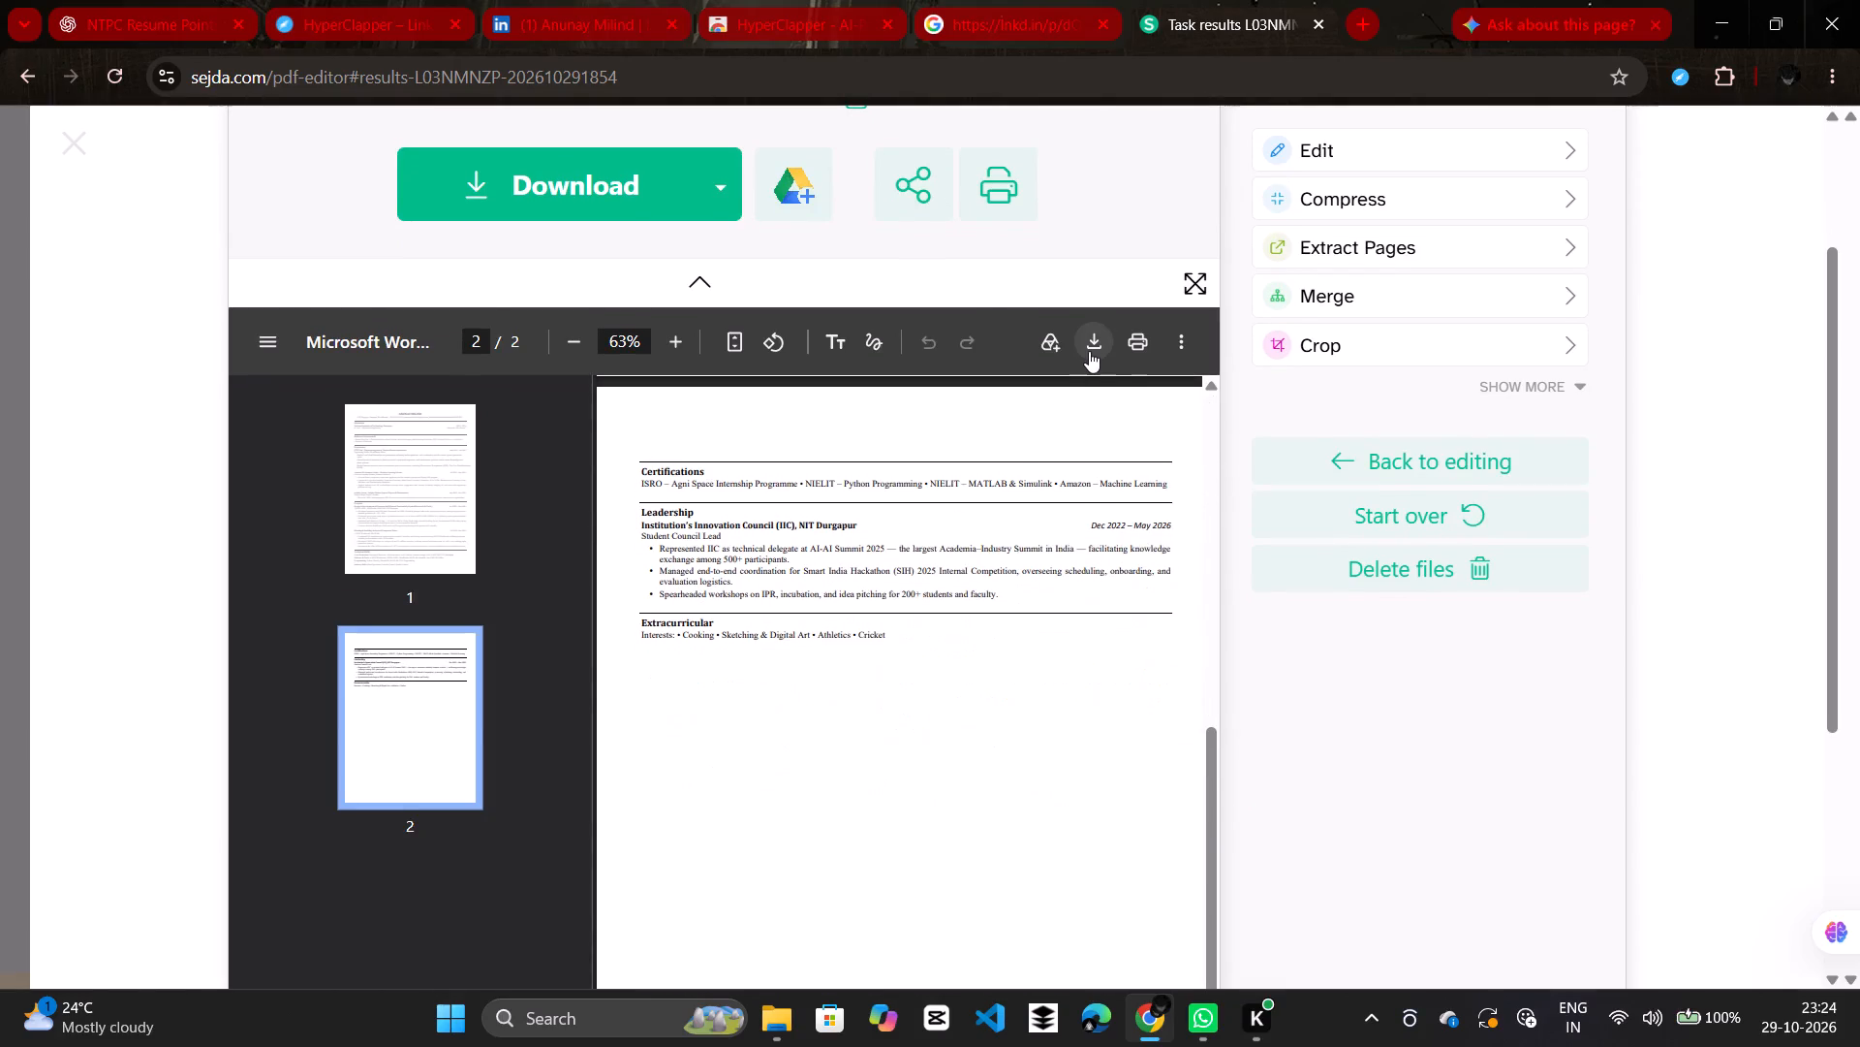
Try to save the PDF in Downloads with the date 29/10/2026 replacing the "JSL (2)" ending of the file name.
left_click(1089, 350)
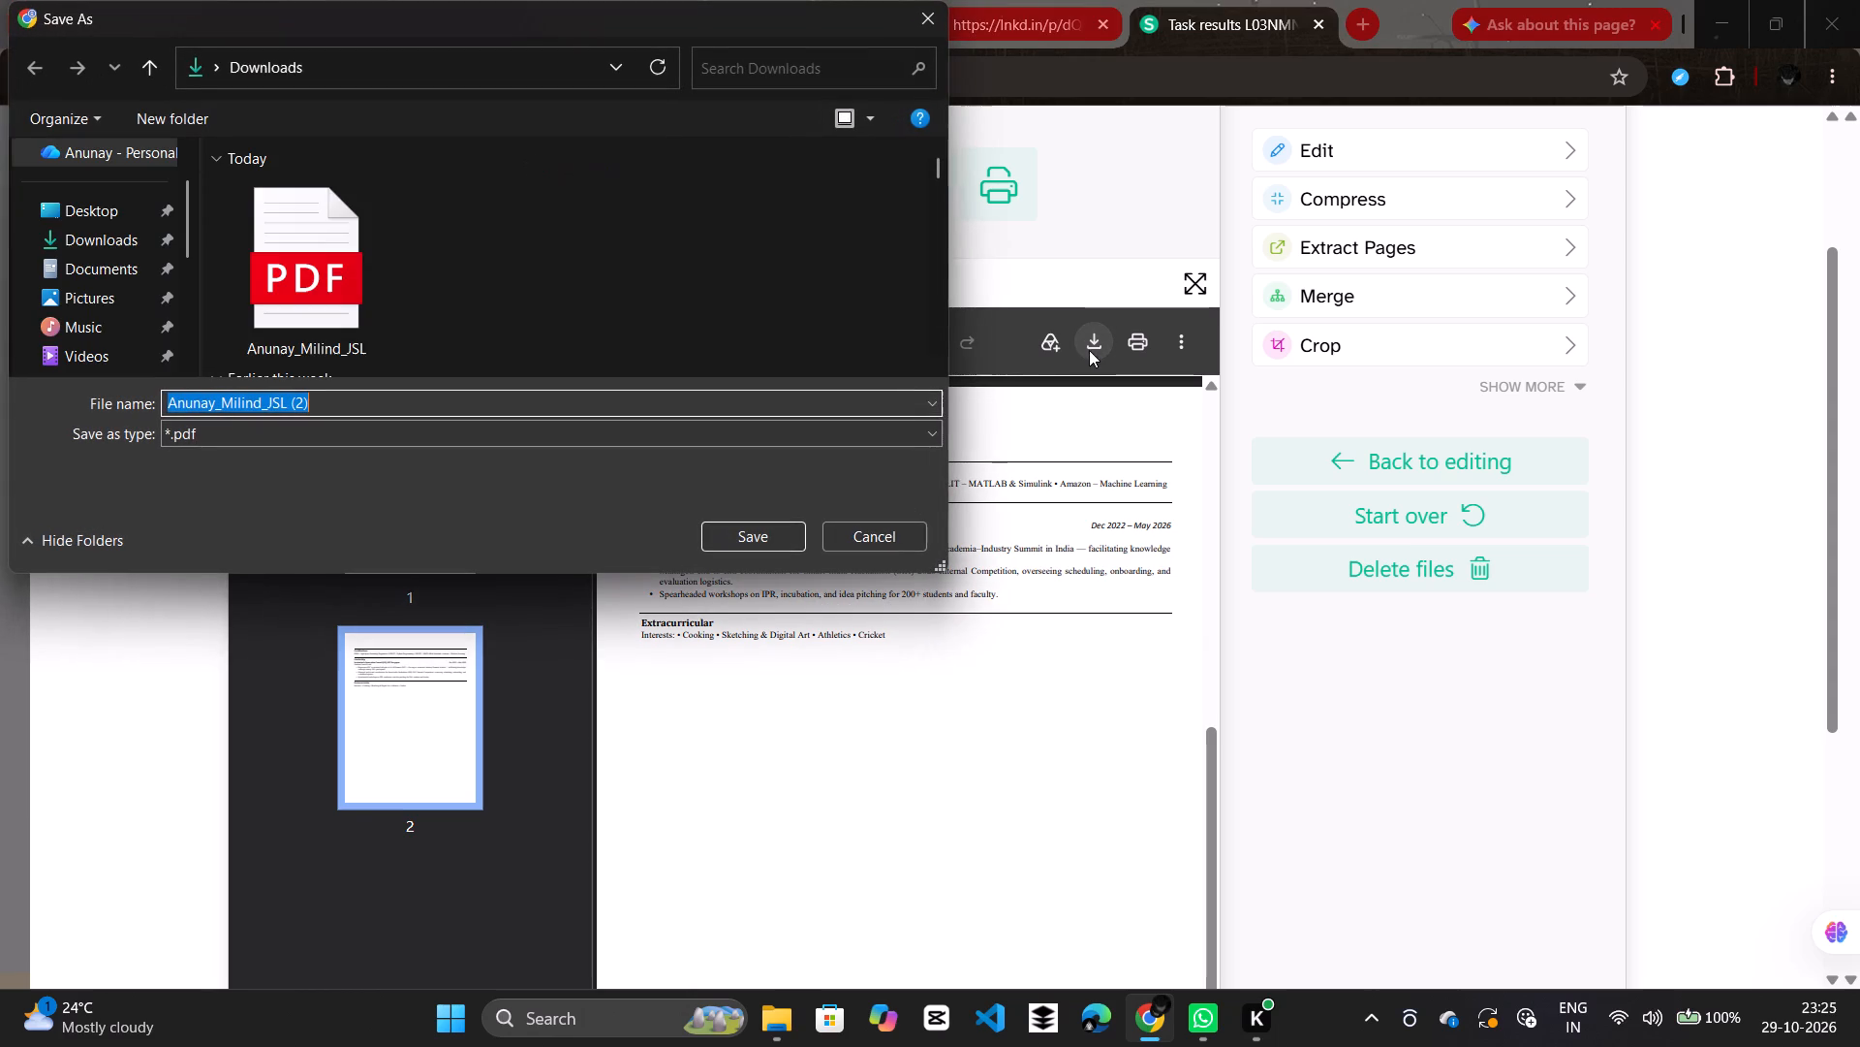
left_click(140, 253)
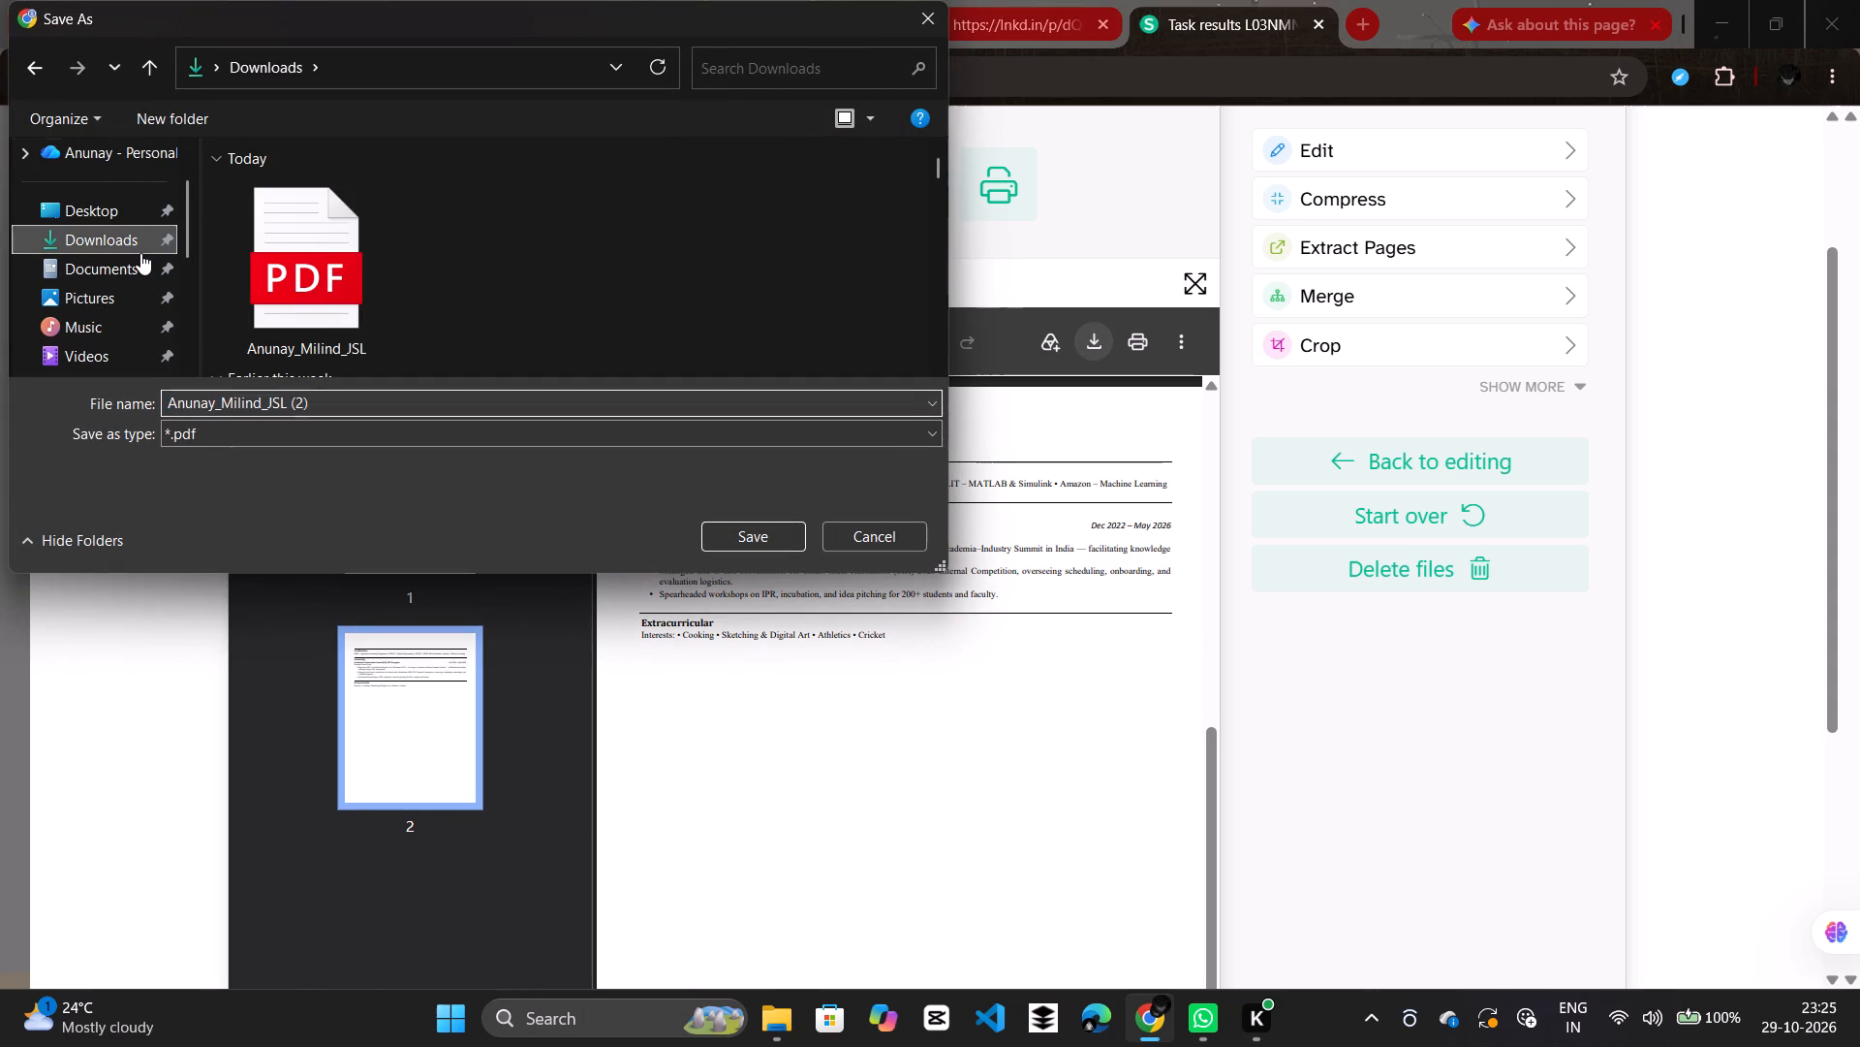
left_click(317, 402)
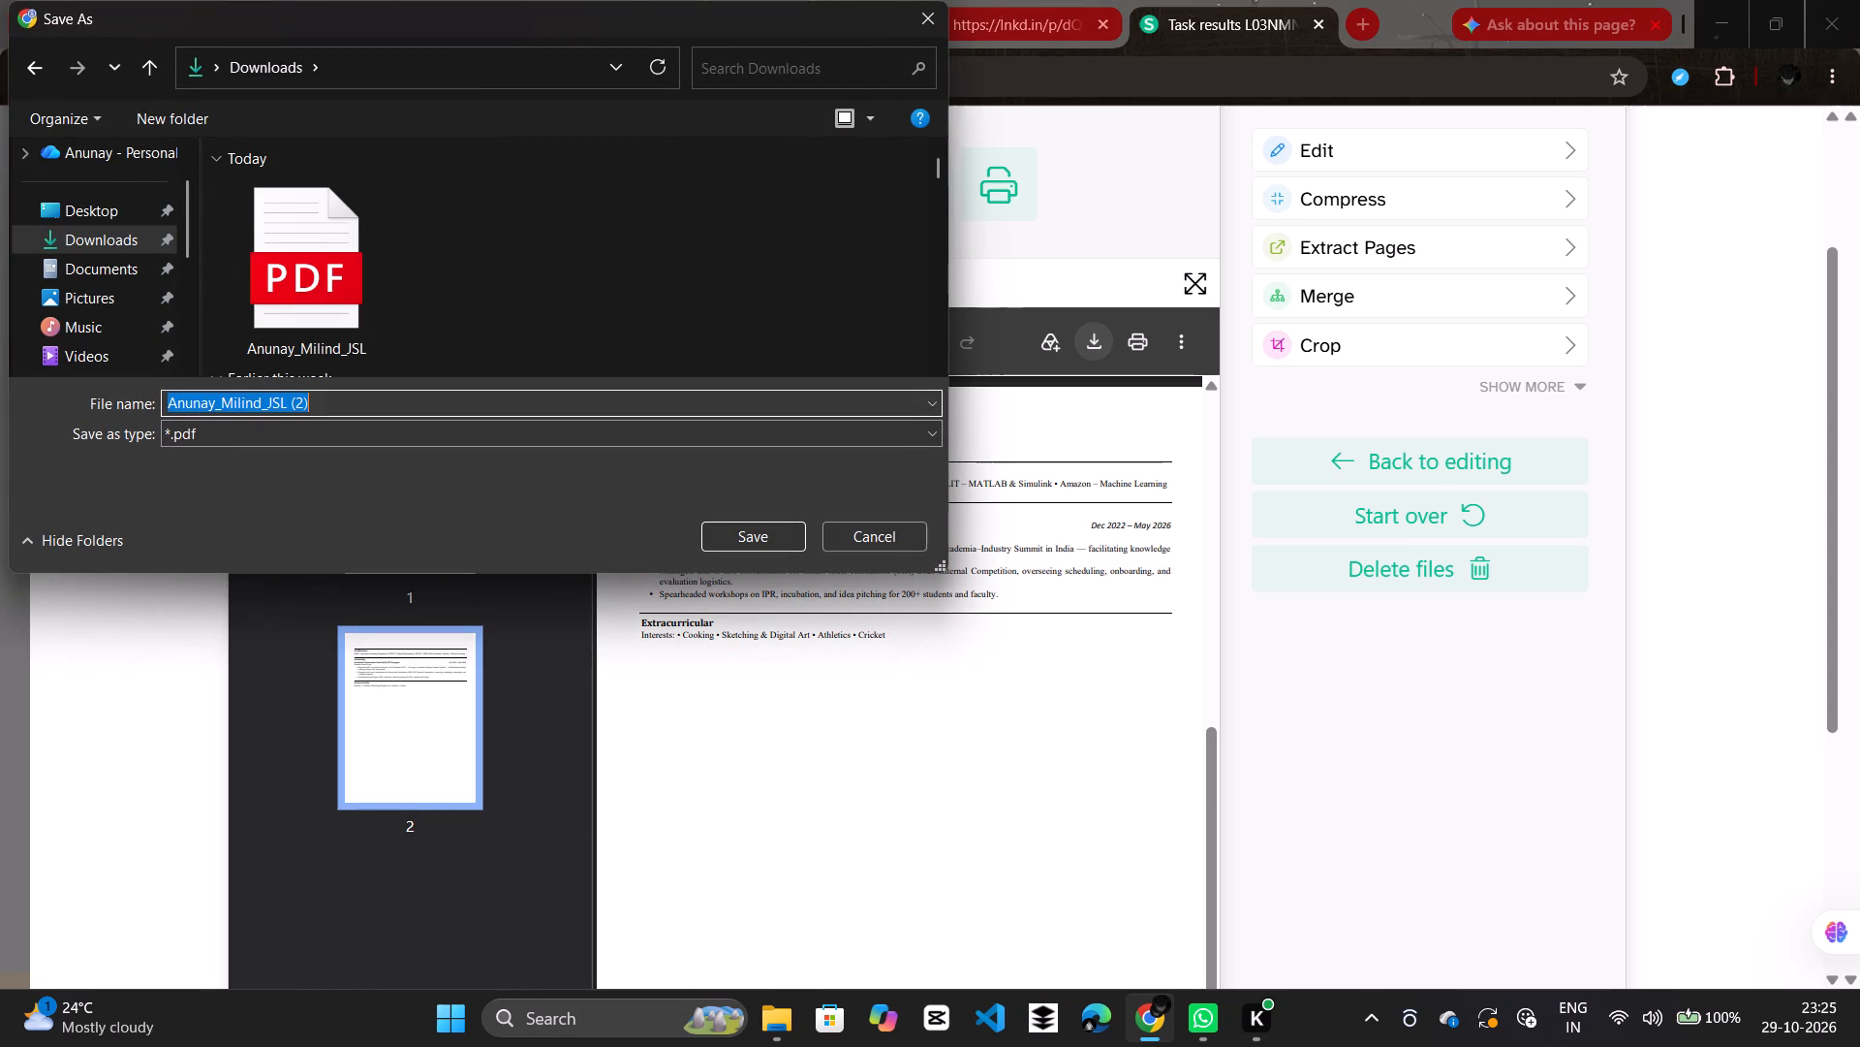
left_click(317, 402)
key("BackSpace")
key("BackSpace")
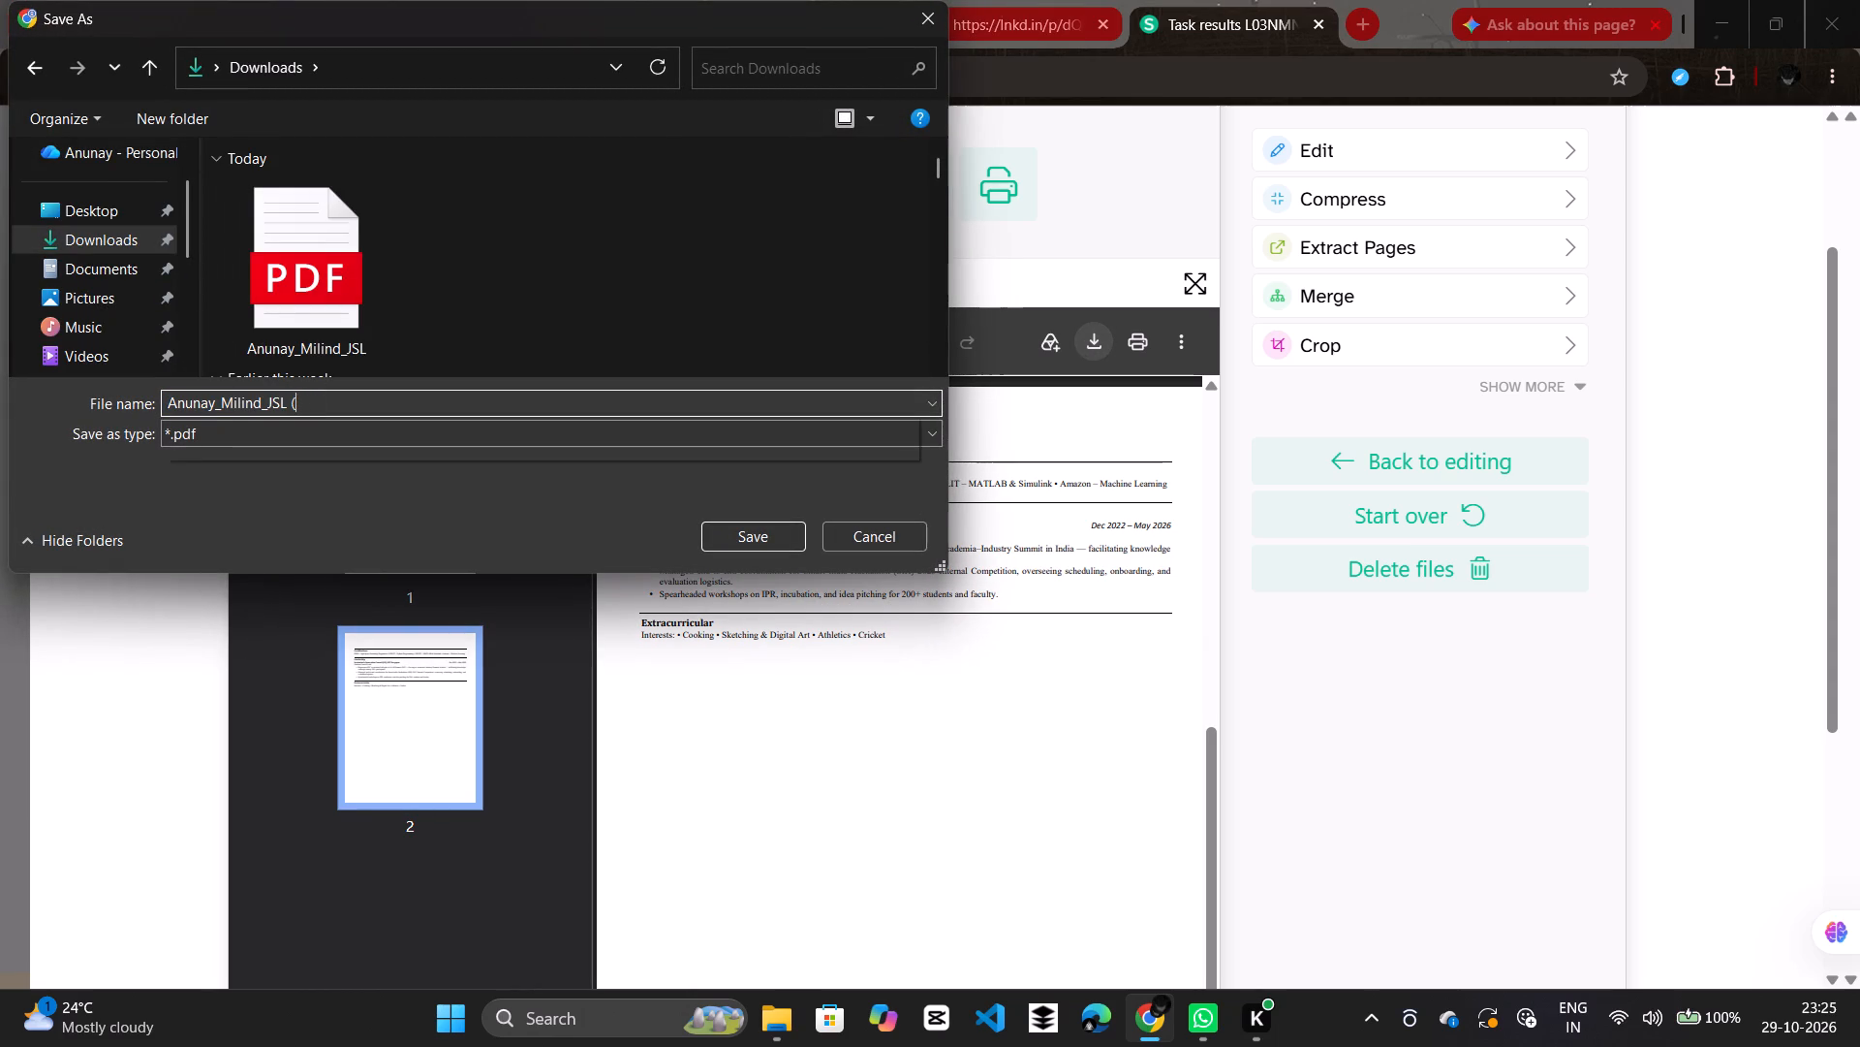
key("BackSpace")
key("BackSpace")
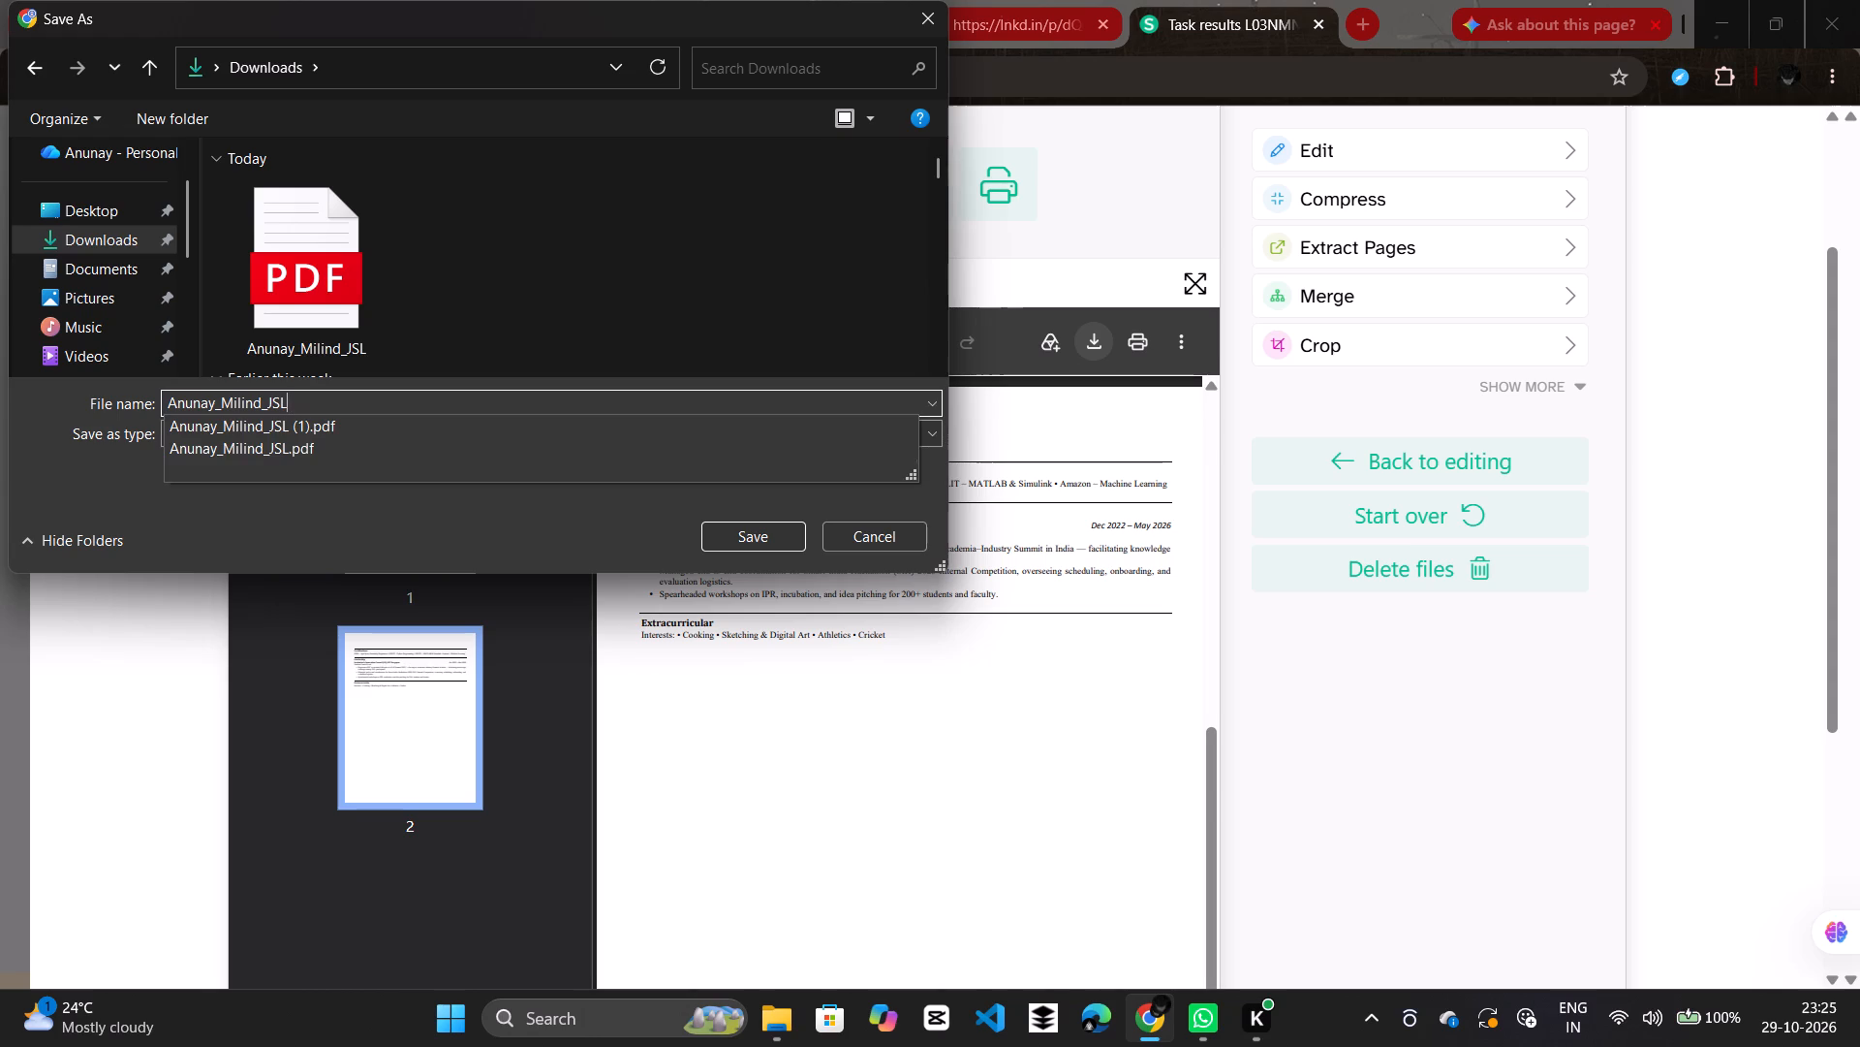
key("BackSpace")
key("BackSpace")
key("BackSpace")
key("BackSpace")
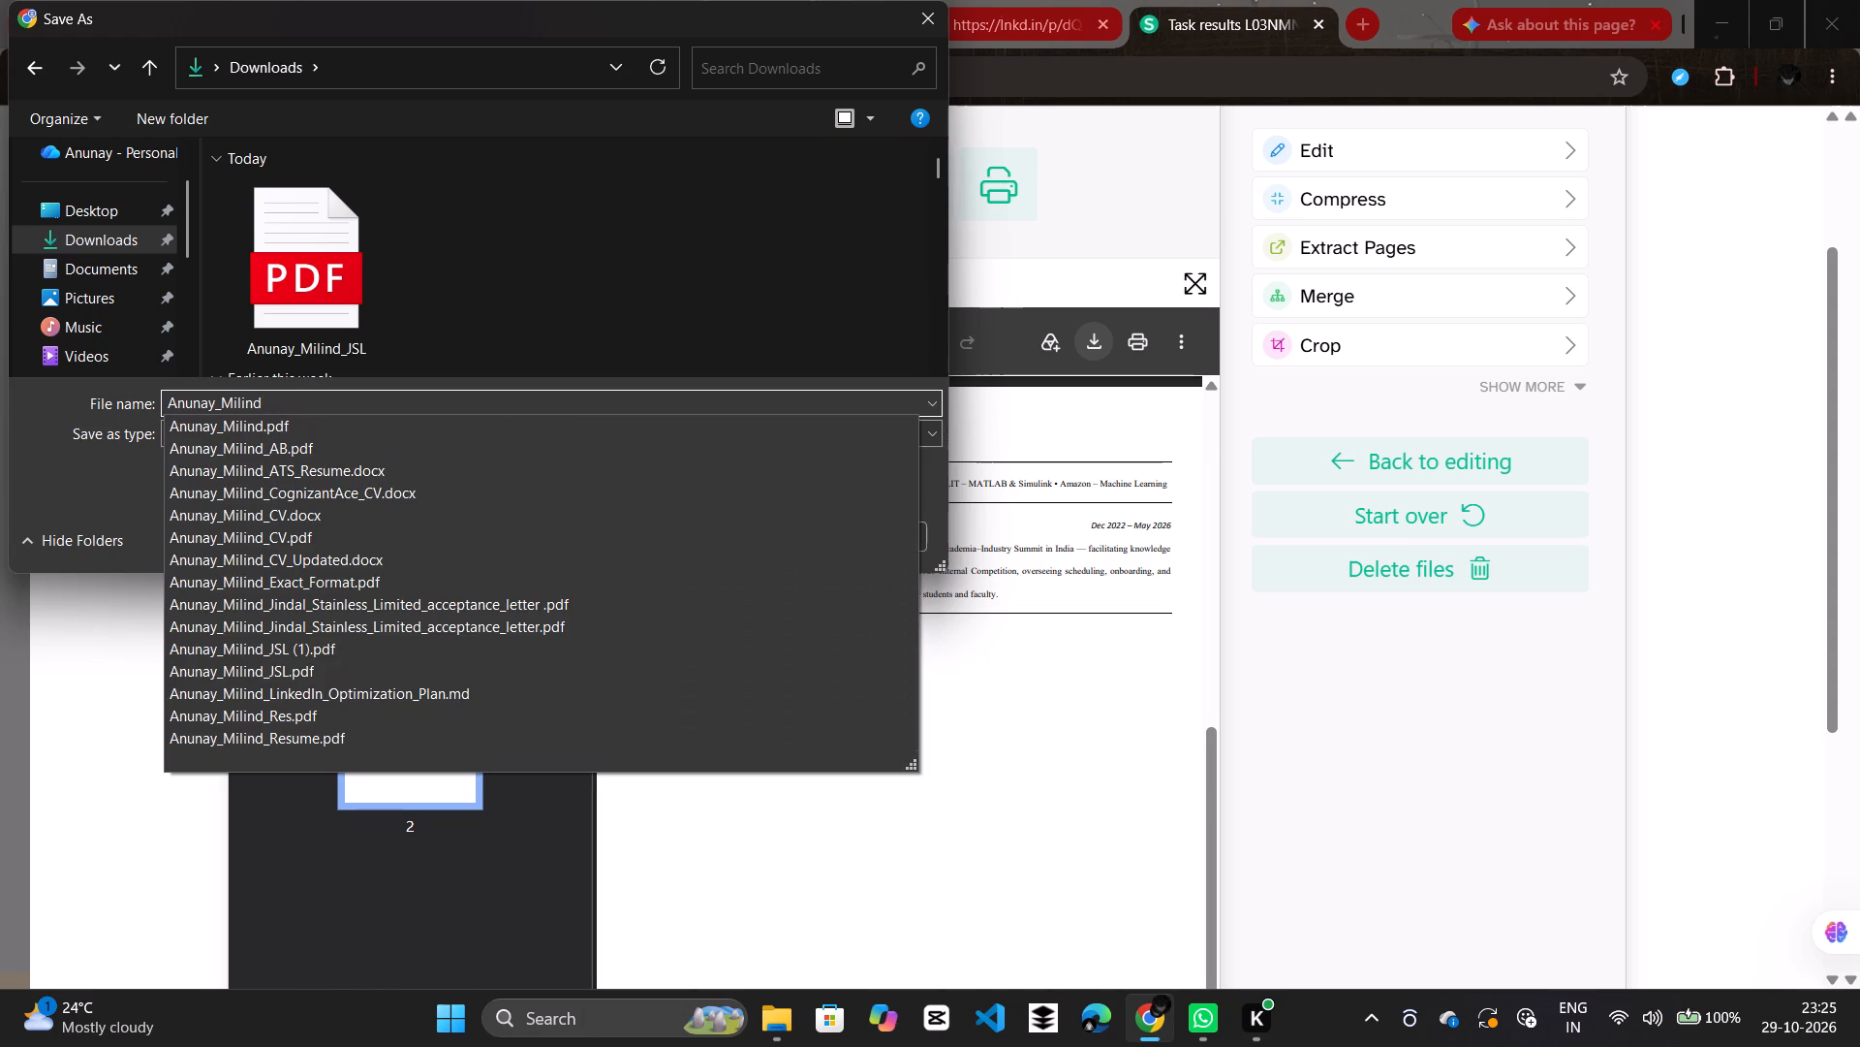
key("shift+underscore")
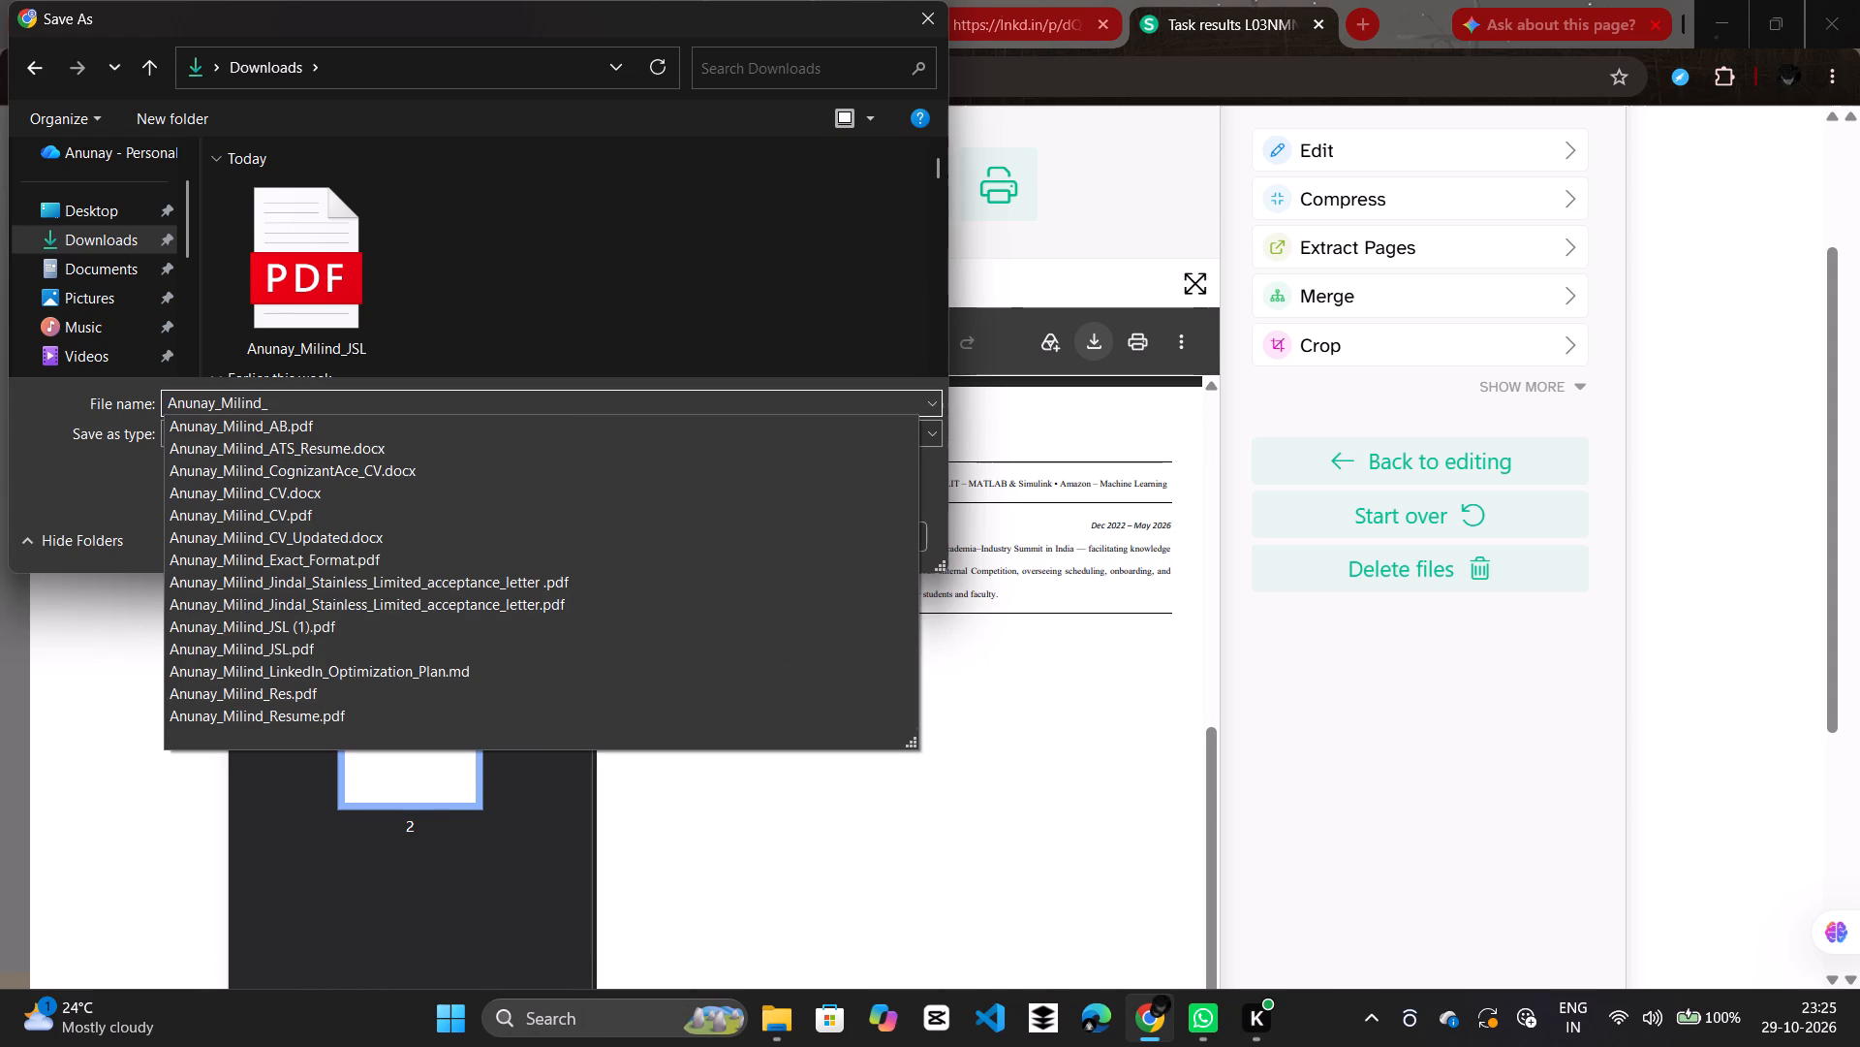
type("Re")
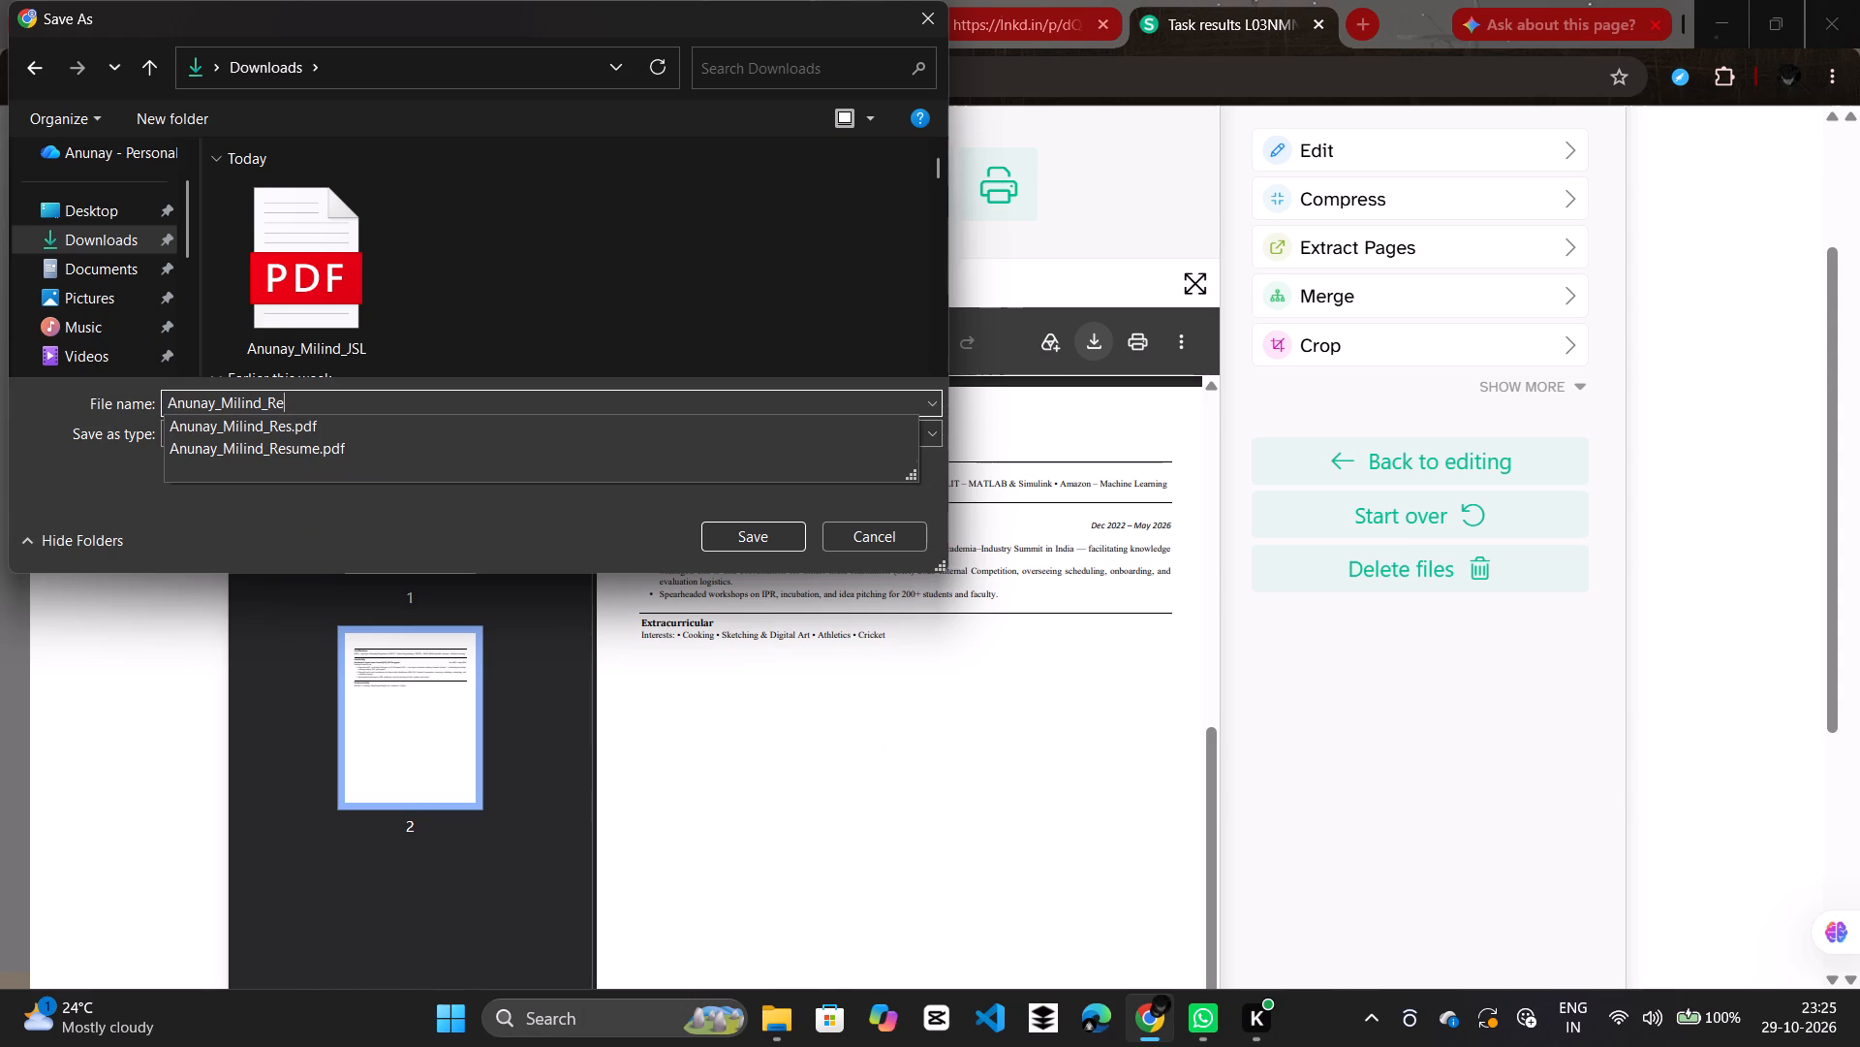
key("BackSpace")
key("BackSpace")
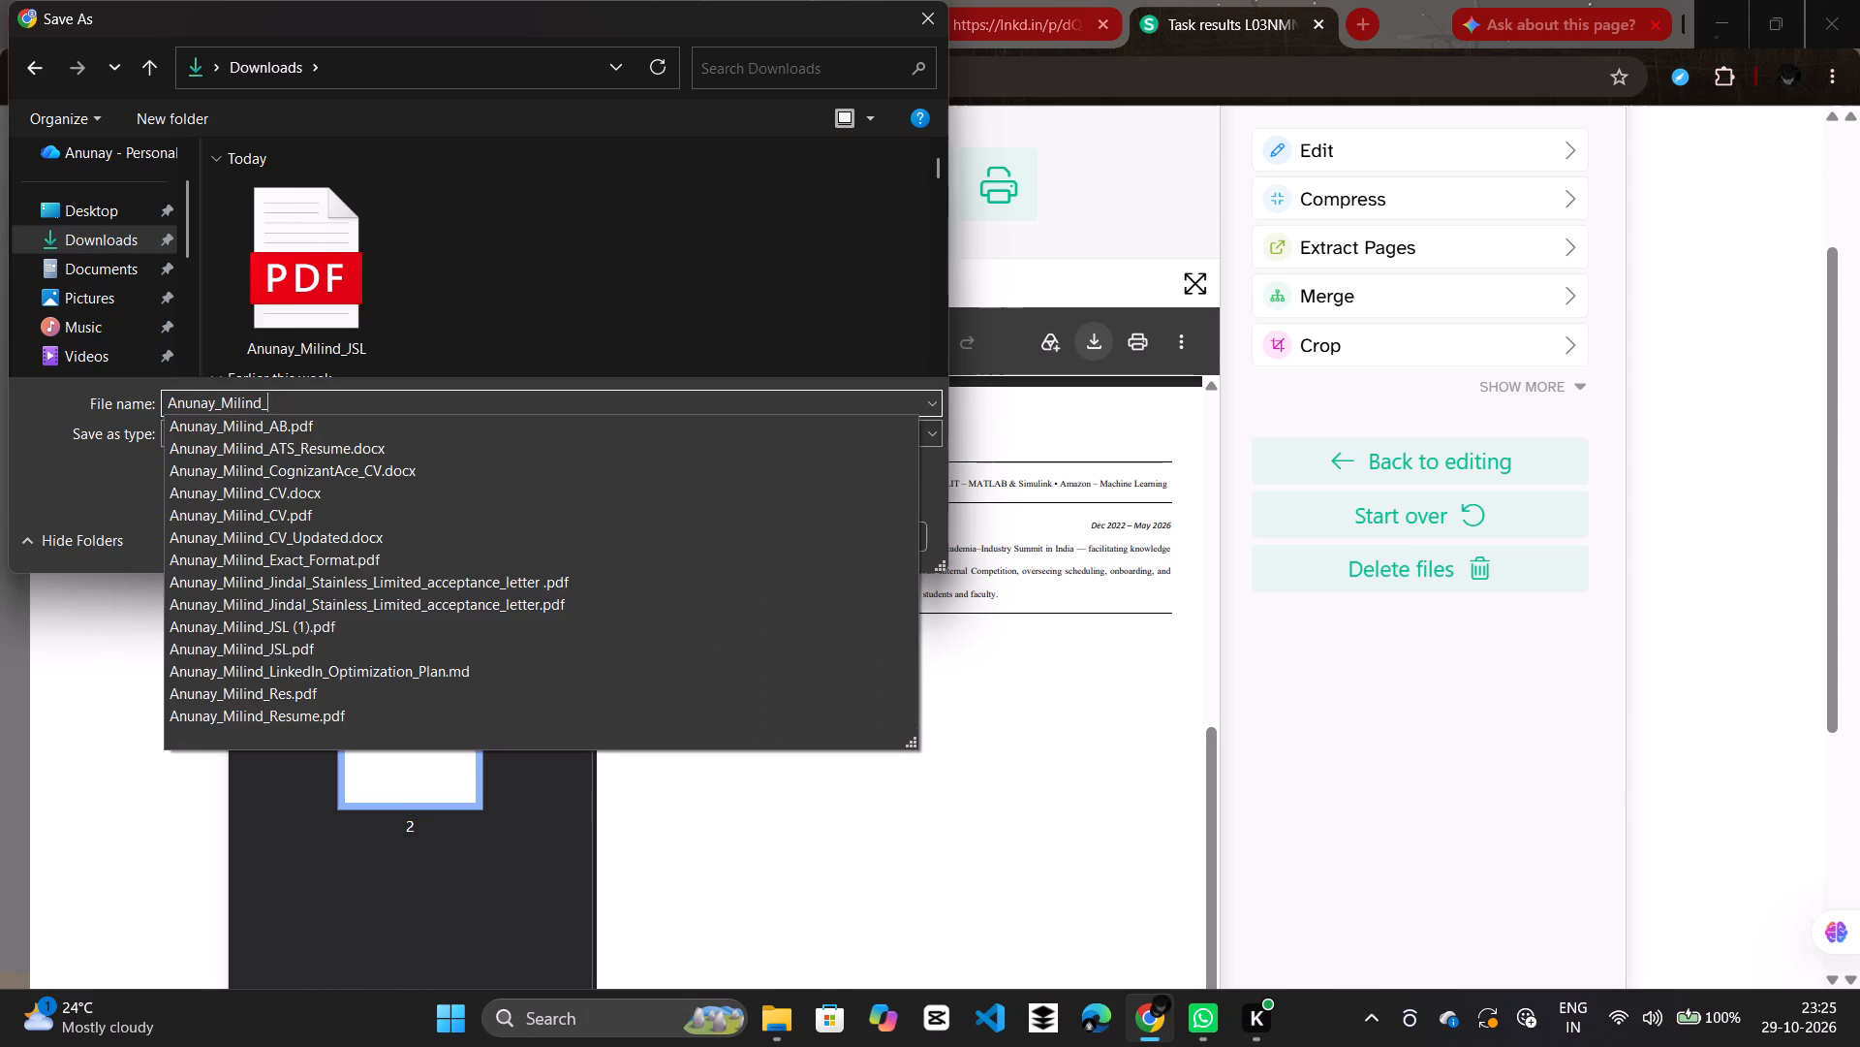
type("29")
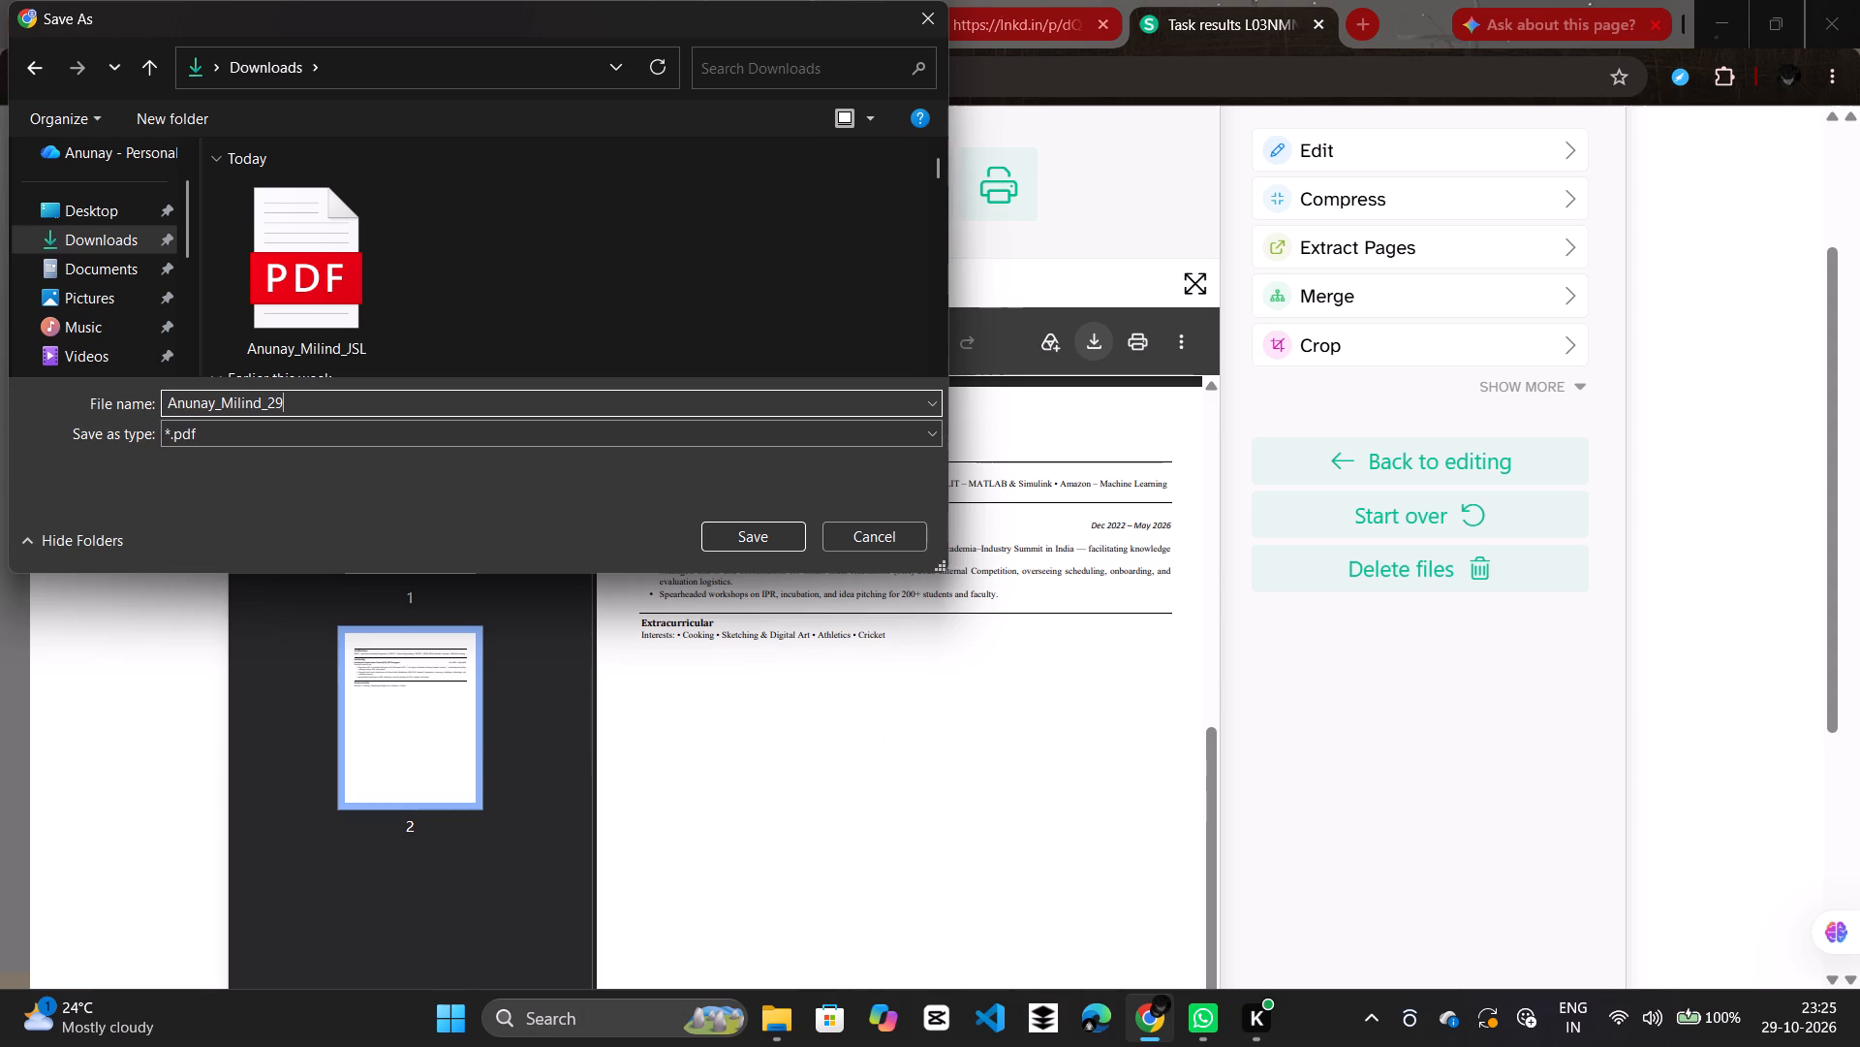
key("slash")
key("2")
key("BackSpace")
type("10/202")
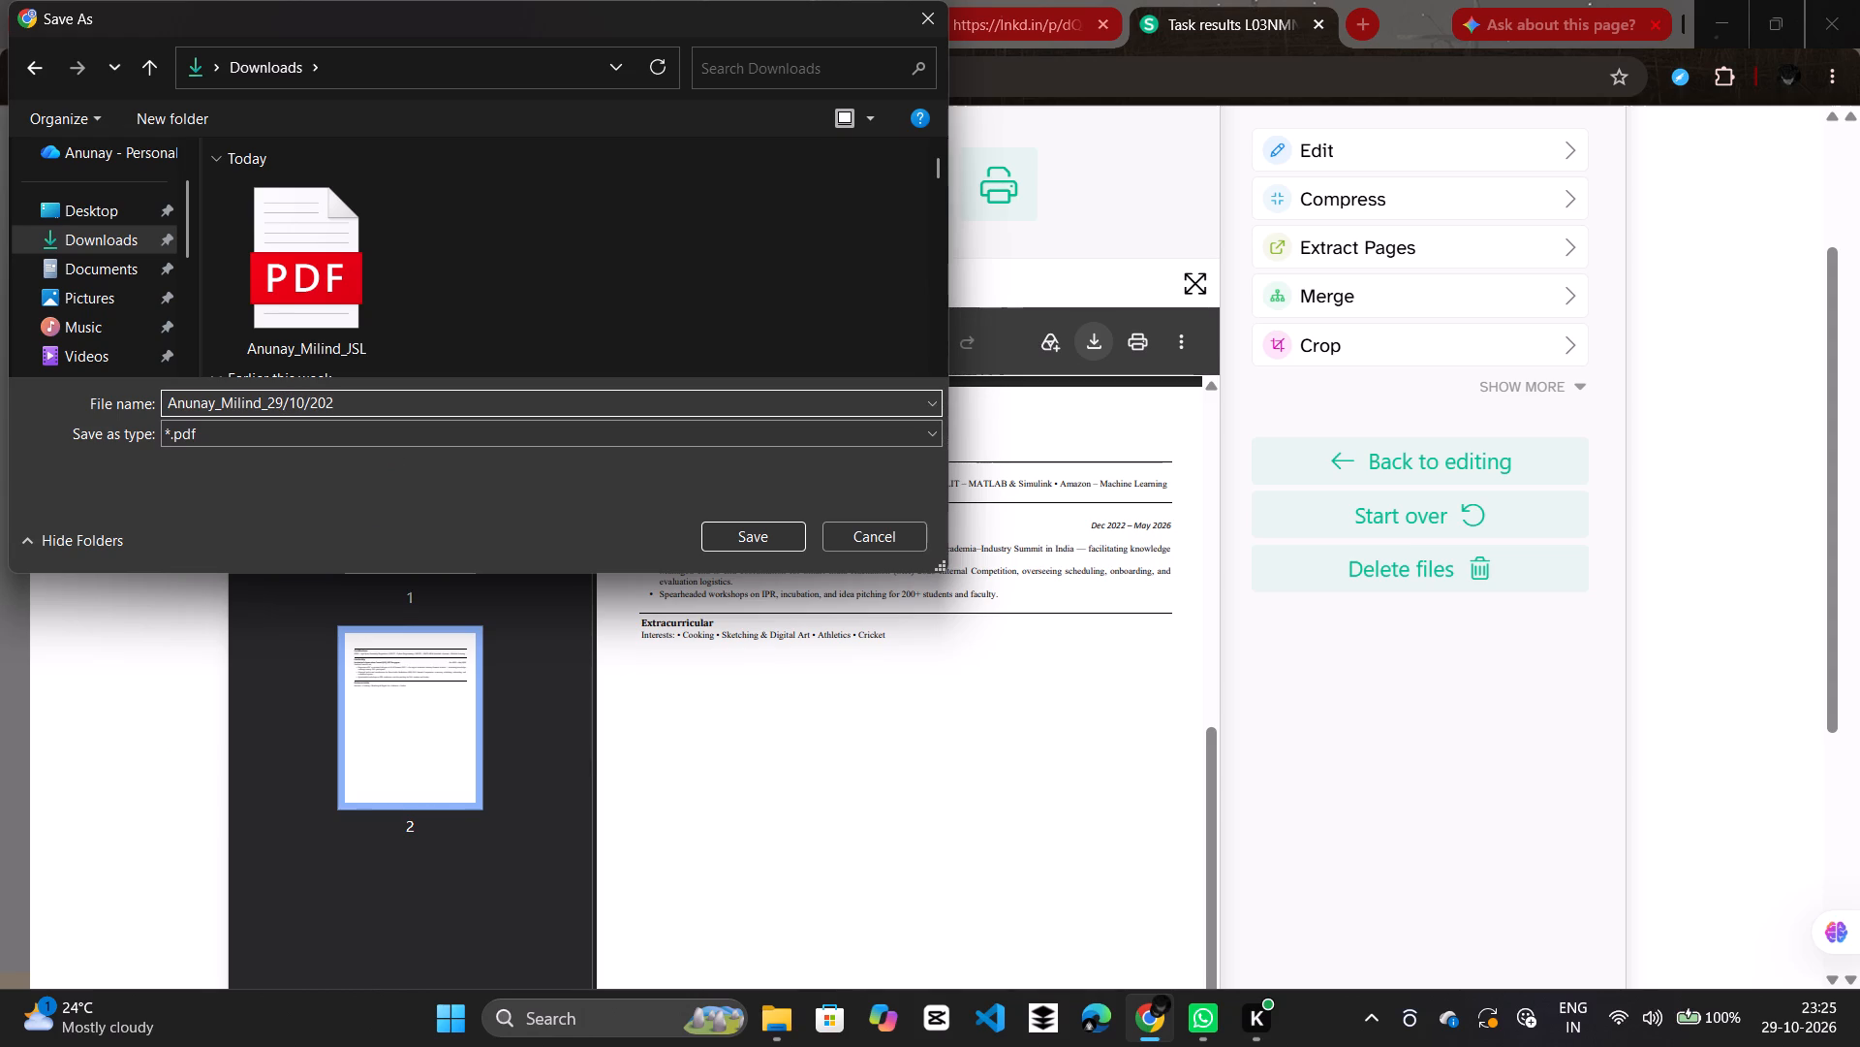
key("6")
left_click(771, 534)
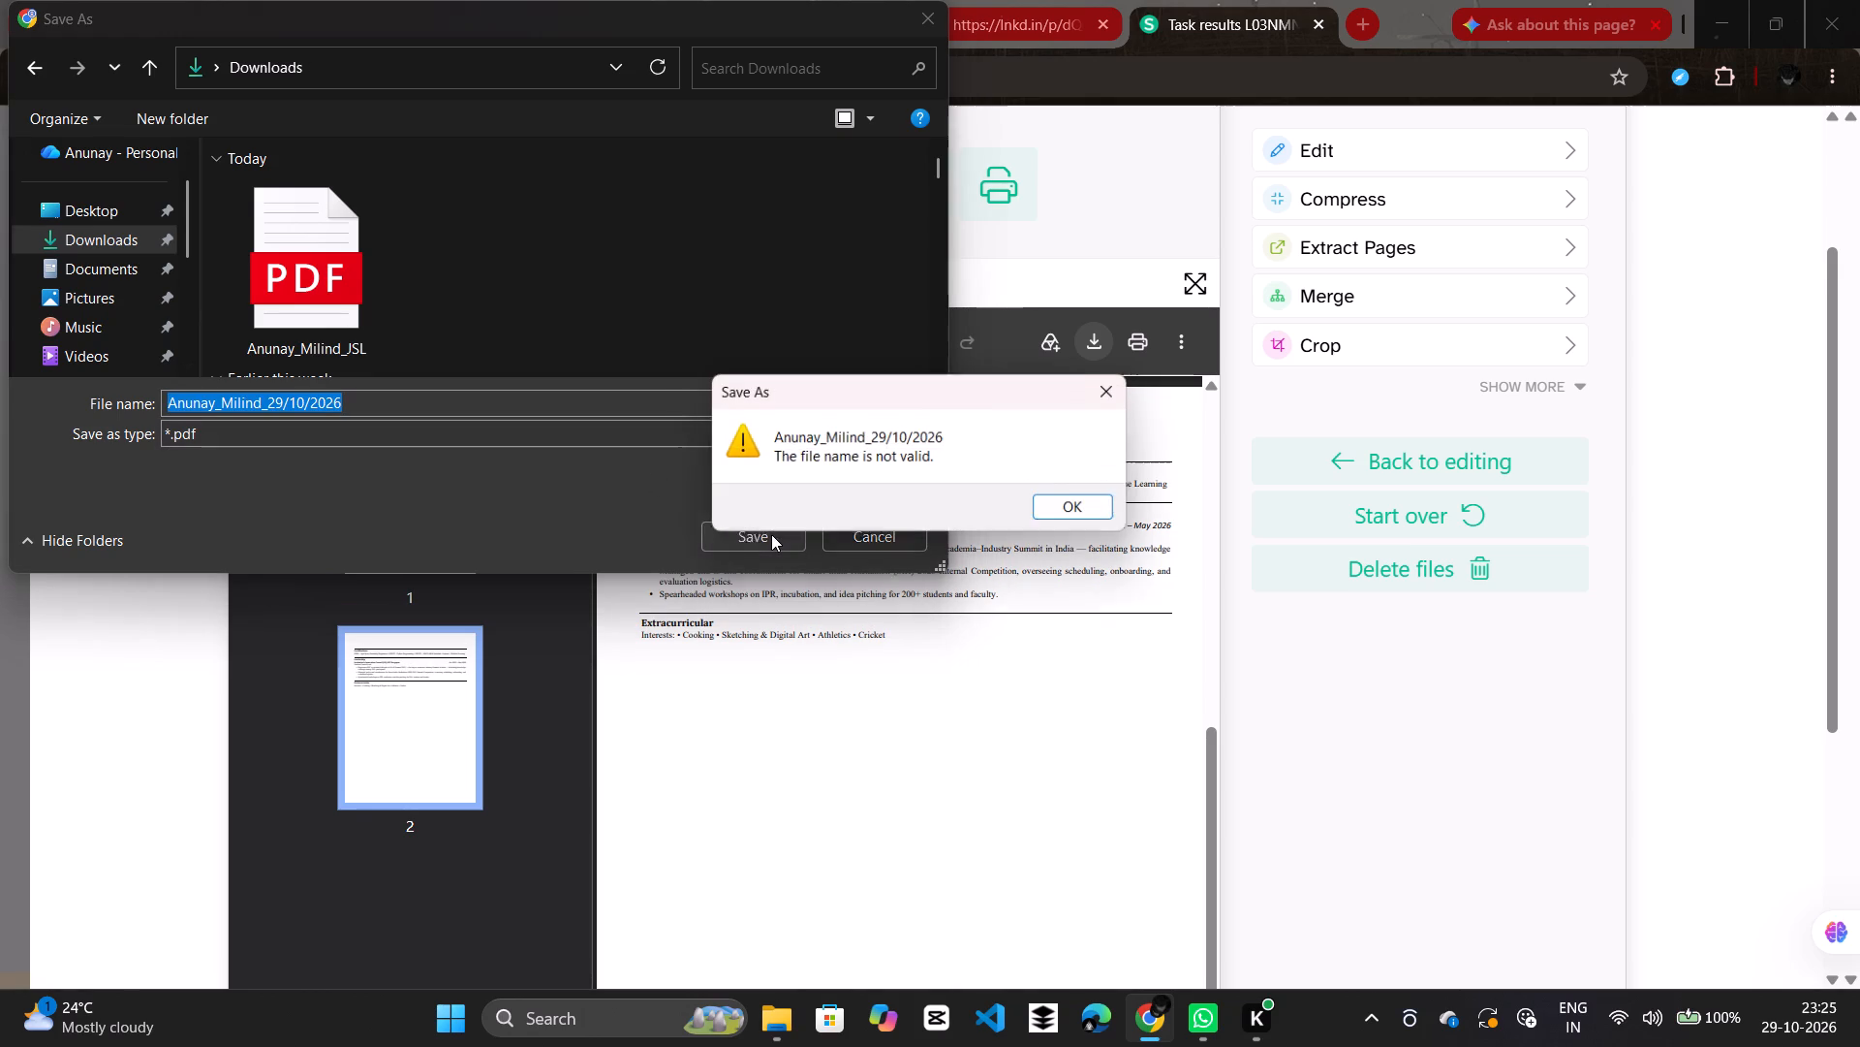
left_click(1069, 511)
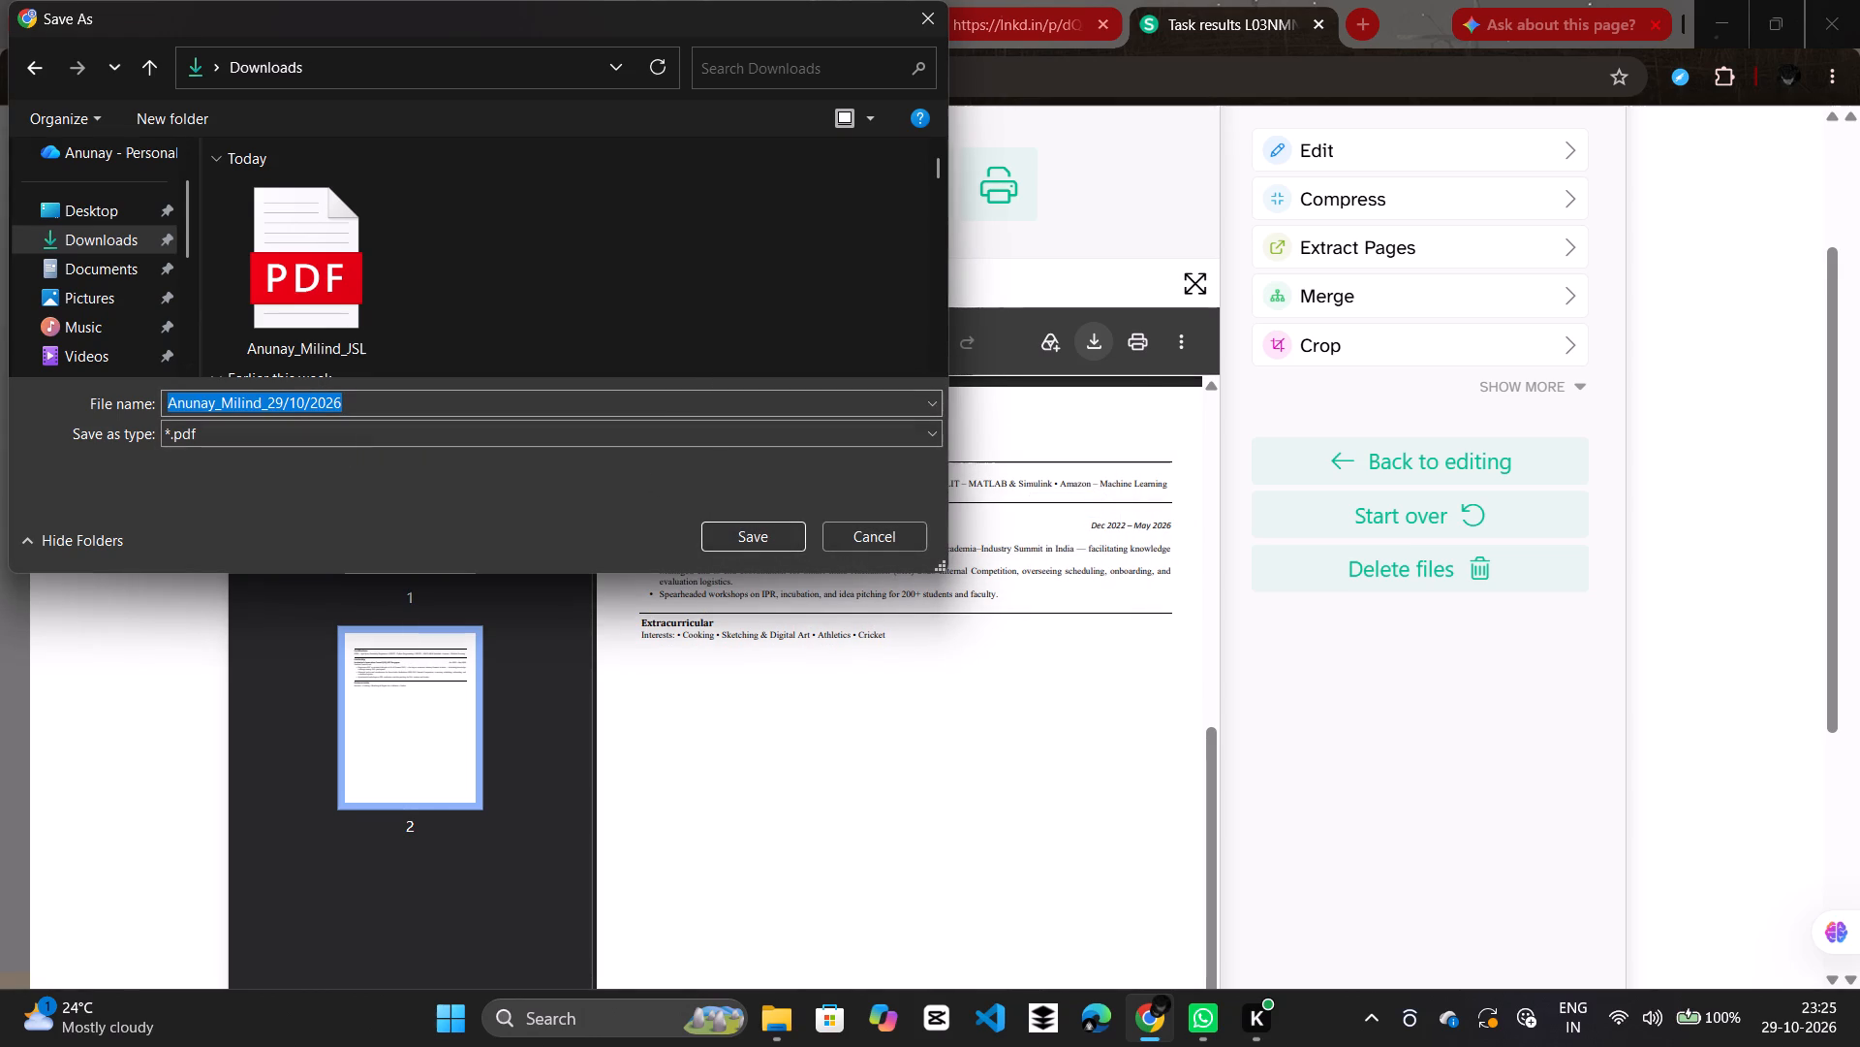
Replace the slashes in the file name's date with underscores, making it 29_10_2026, and save the PDF in Downloads.
left_click(313, 400)
left_click(313, 400)
key("BackSpace")
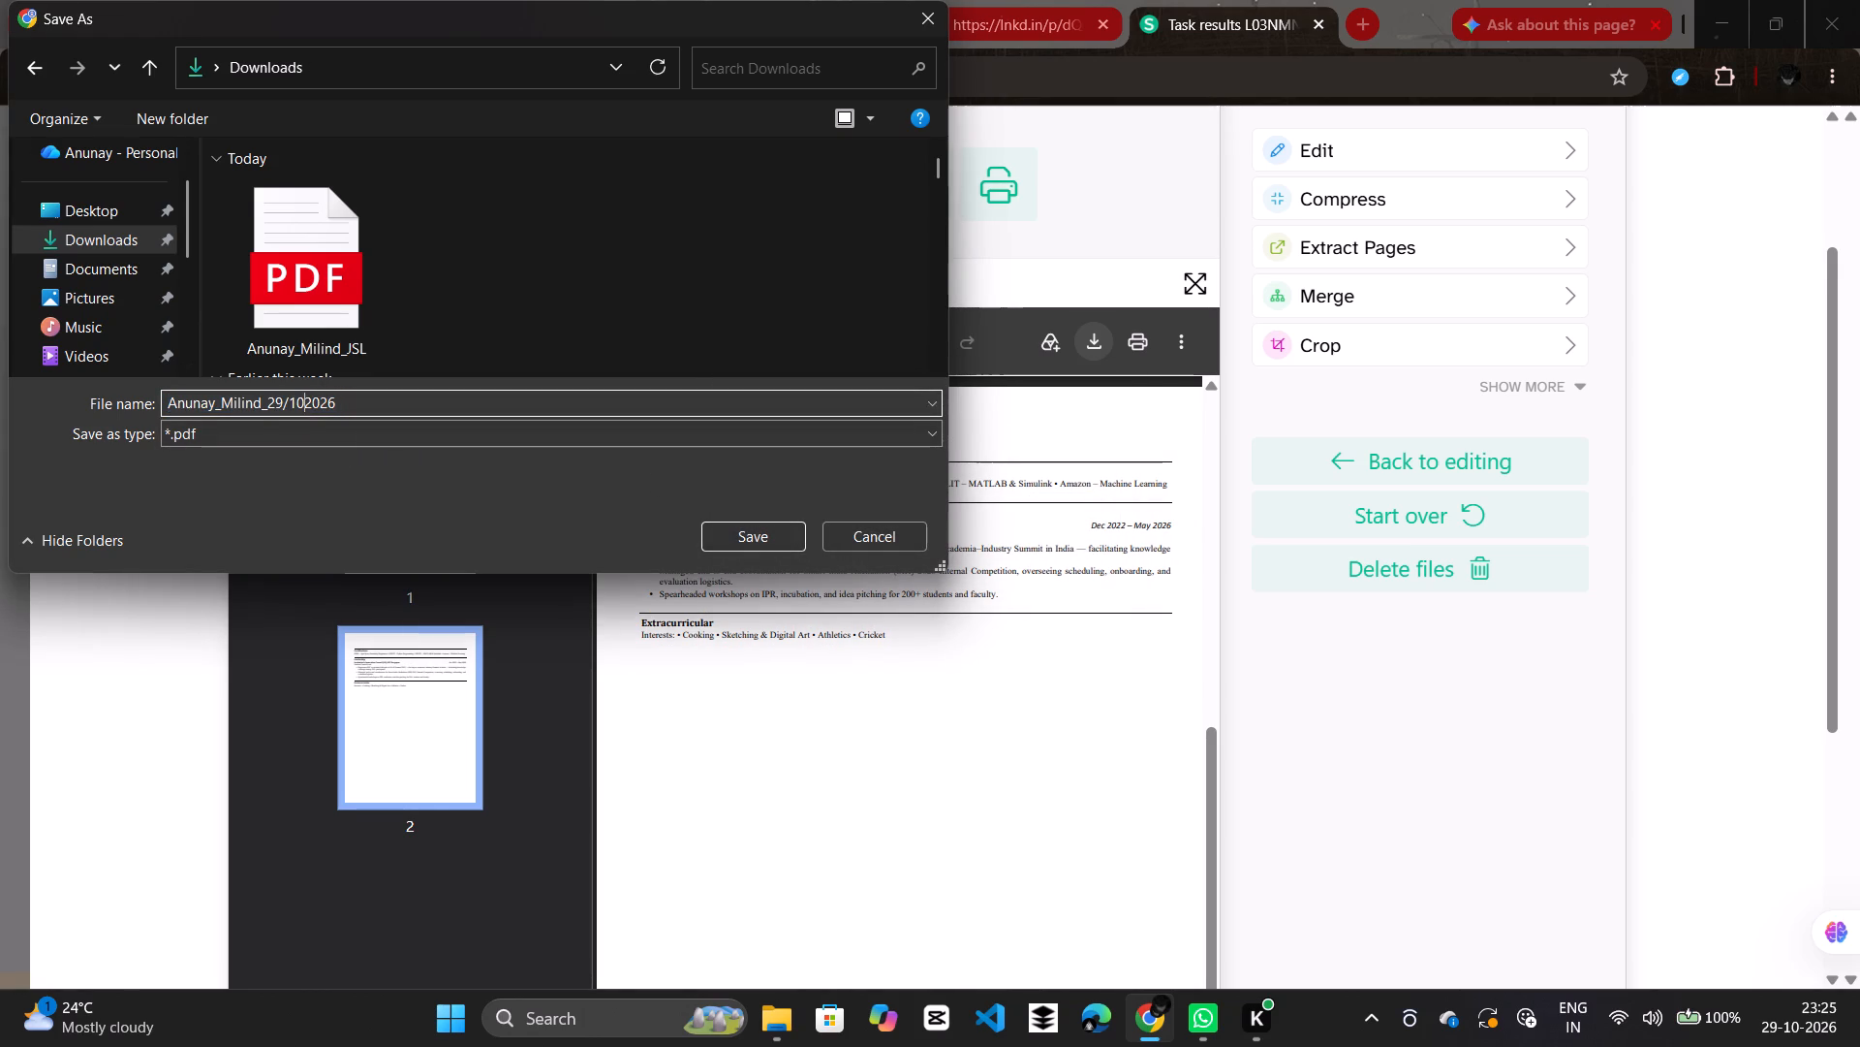
key("shift+underscore")
key("Left")
key("Left")
key("Left")
key("BackSpace")
key("shift+underscore")
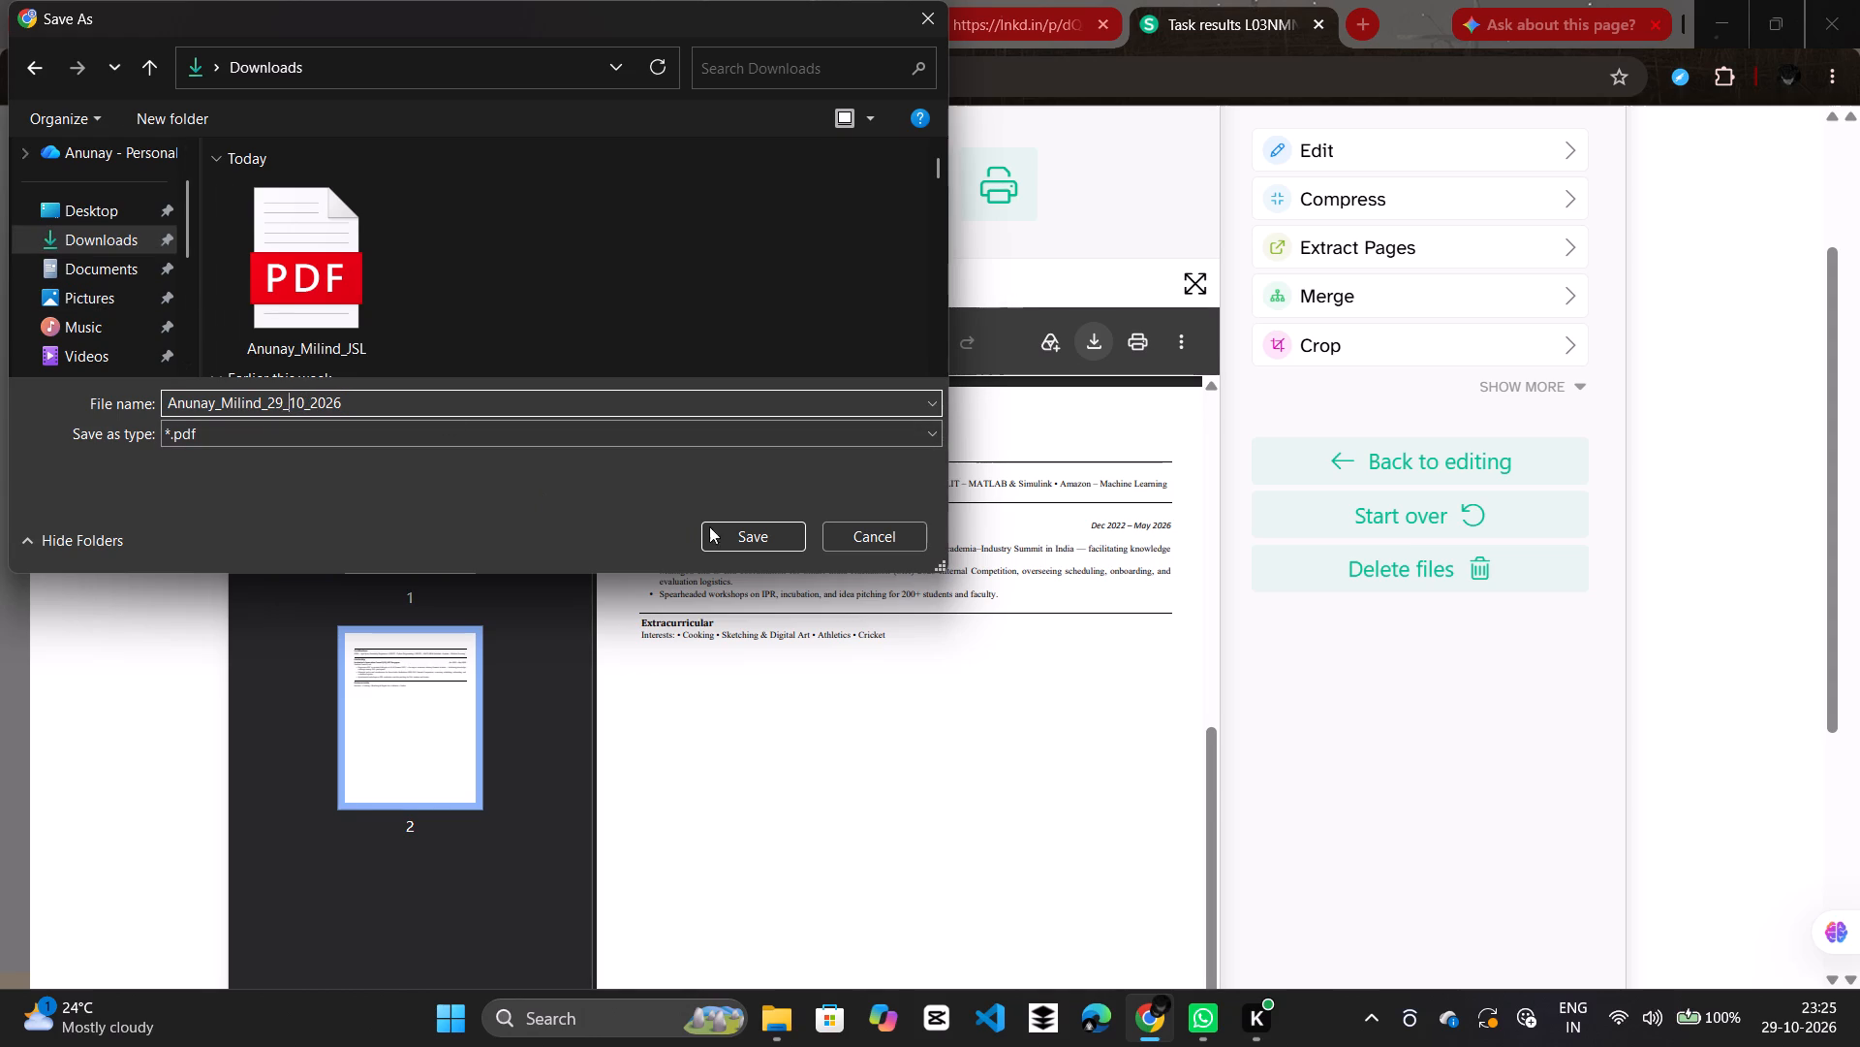
left_click(749, 535)
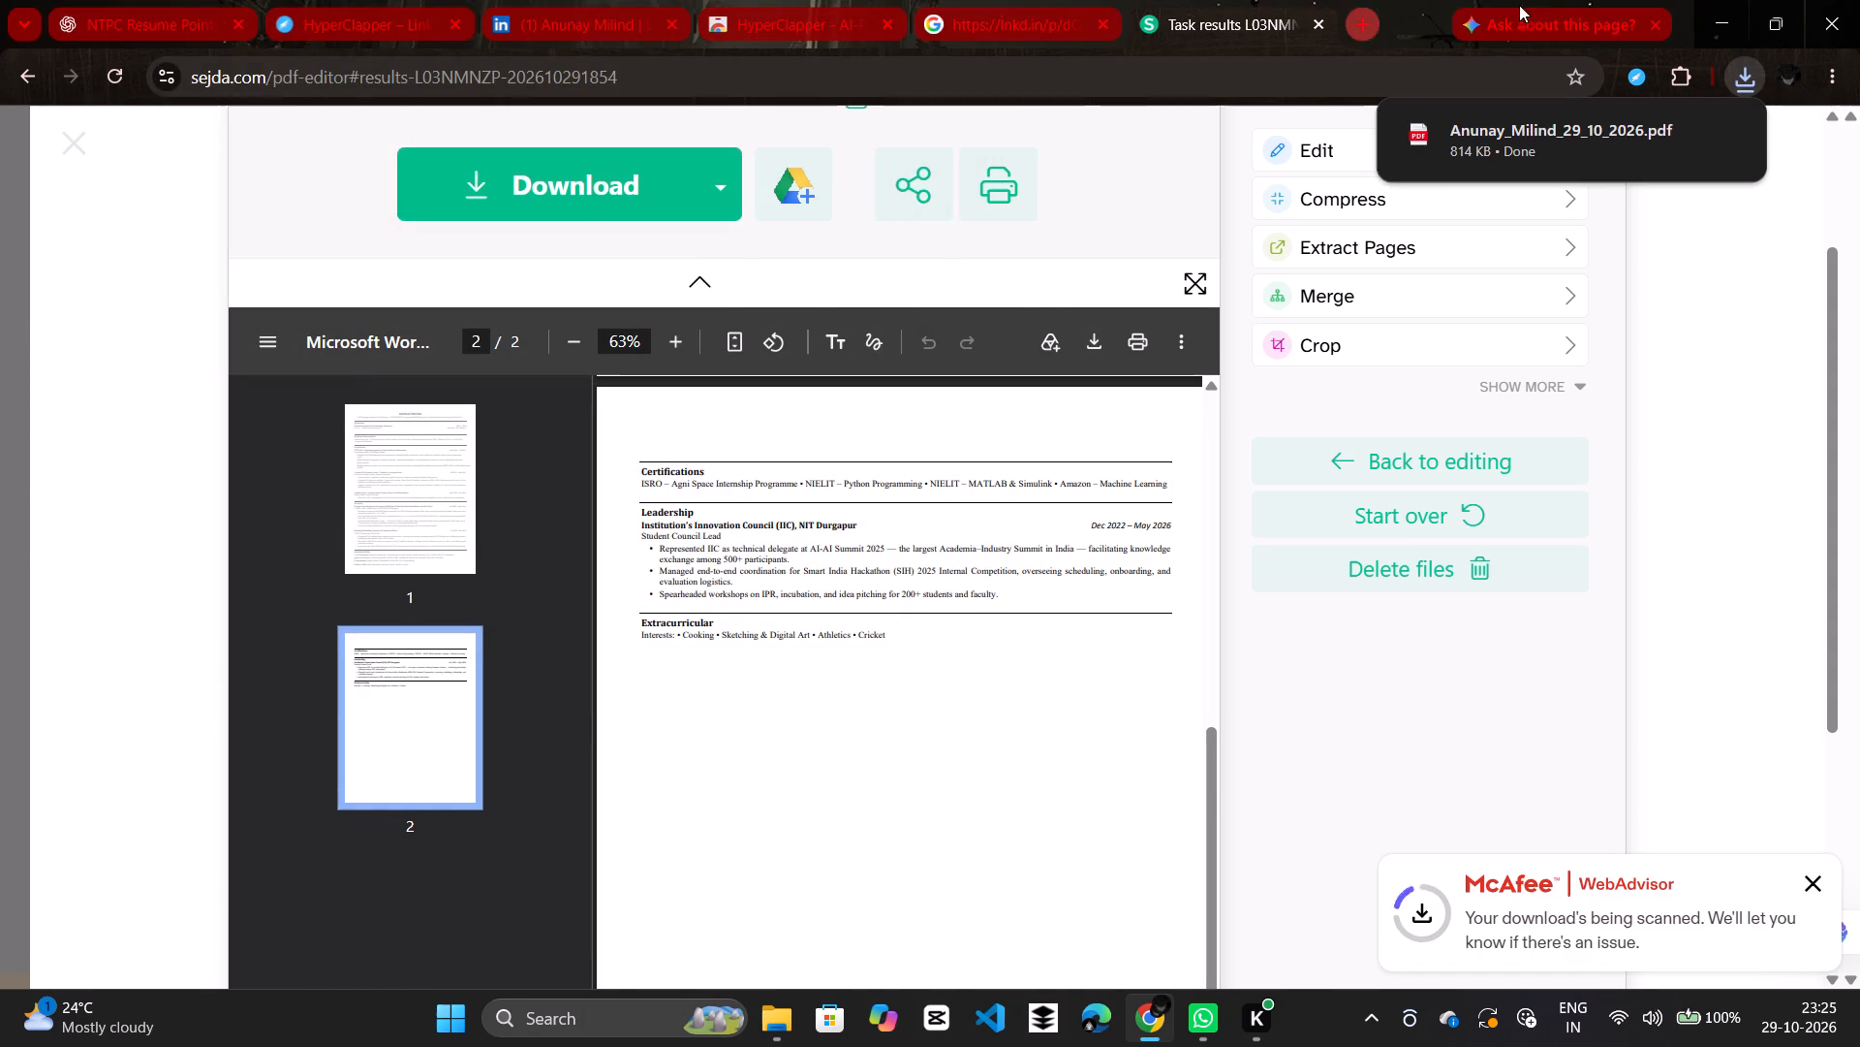
Open the downloaded CV PDF, check the layout of both pages, and close it.
left_click(1566, 125)
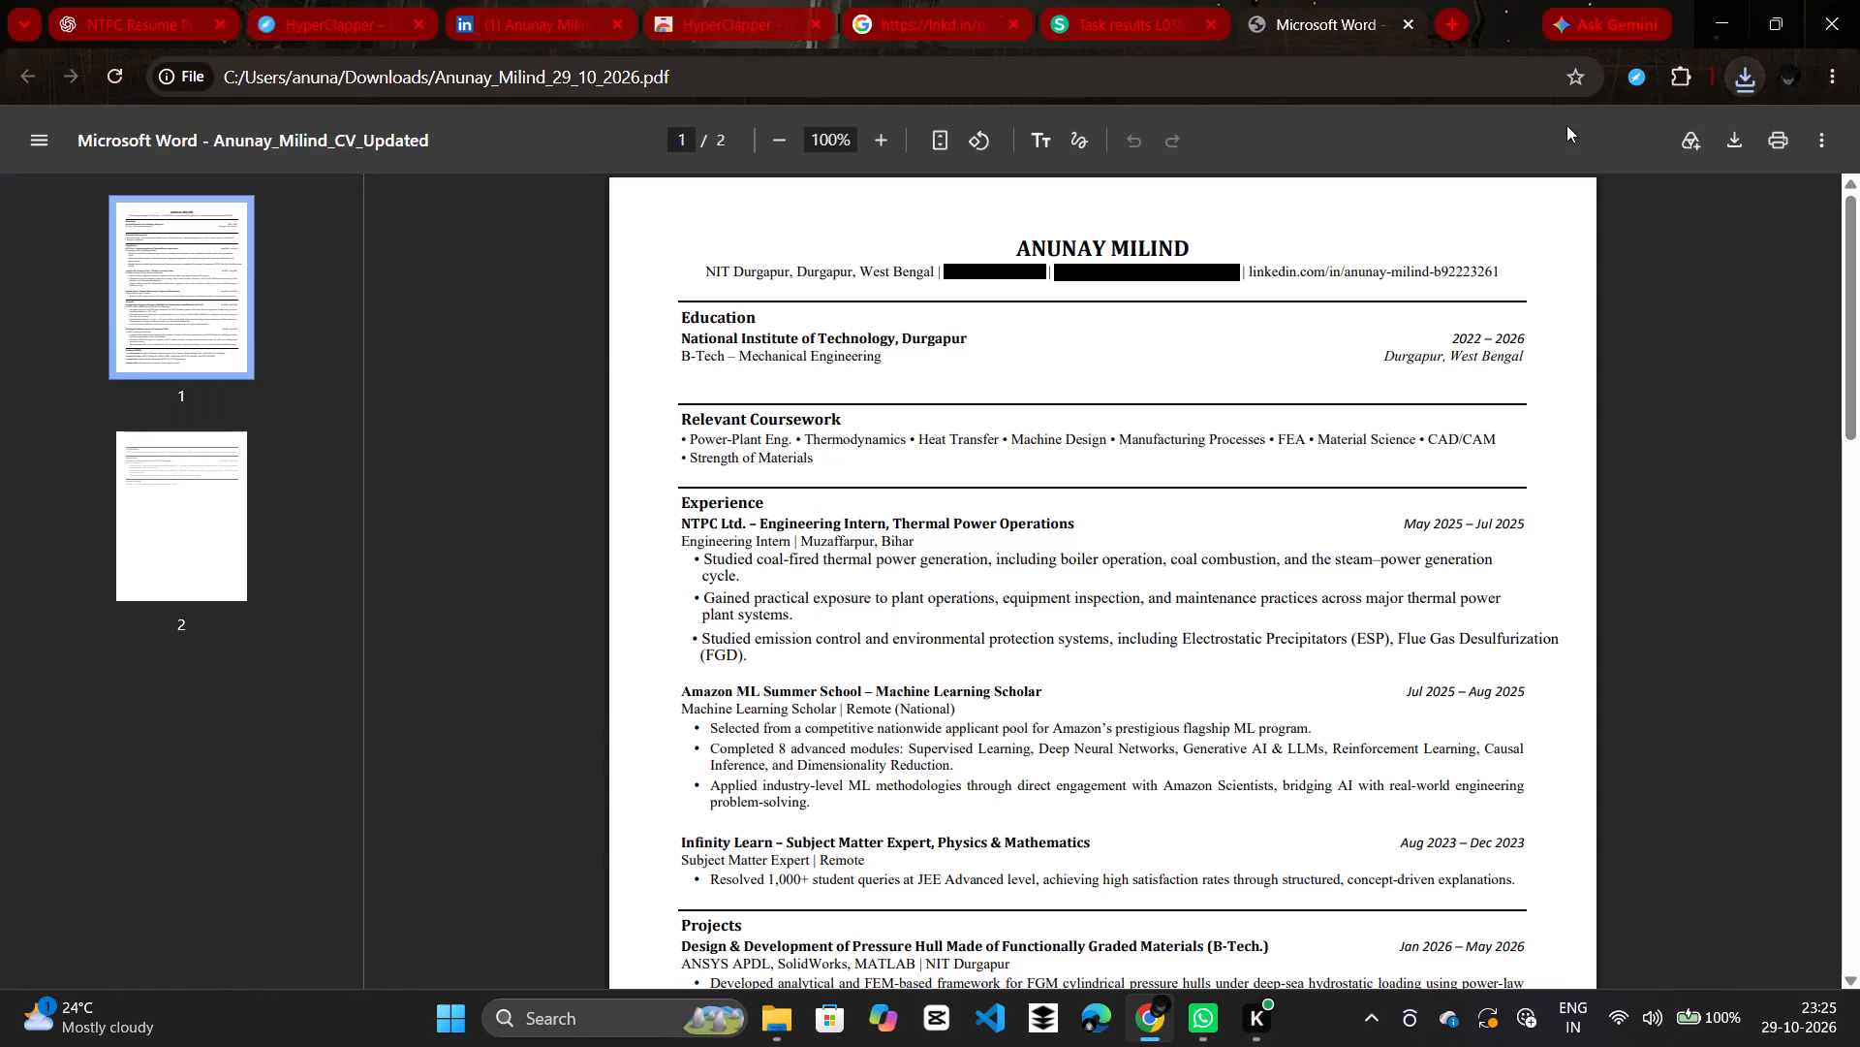
scroll(1135, 310, "up", 1)
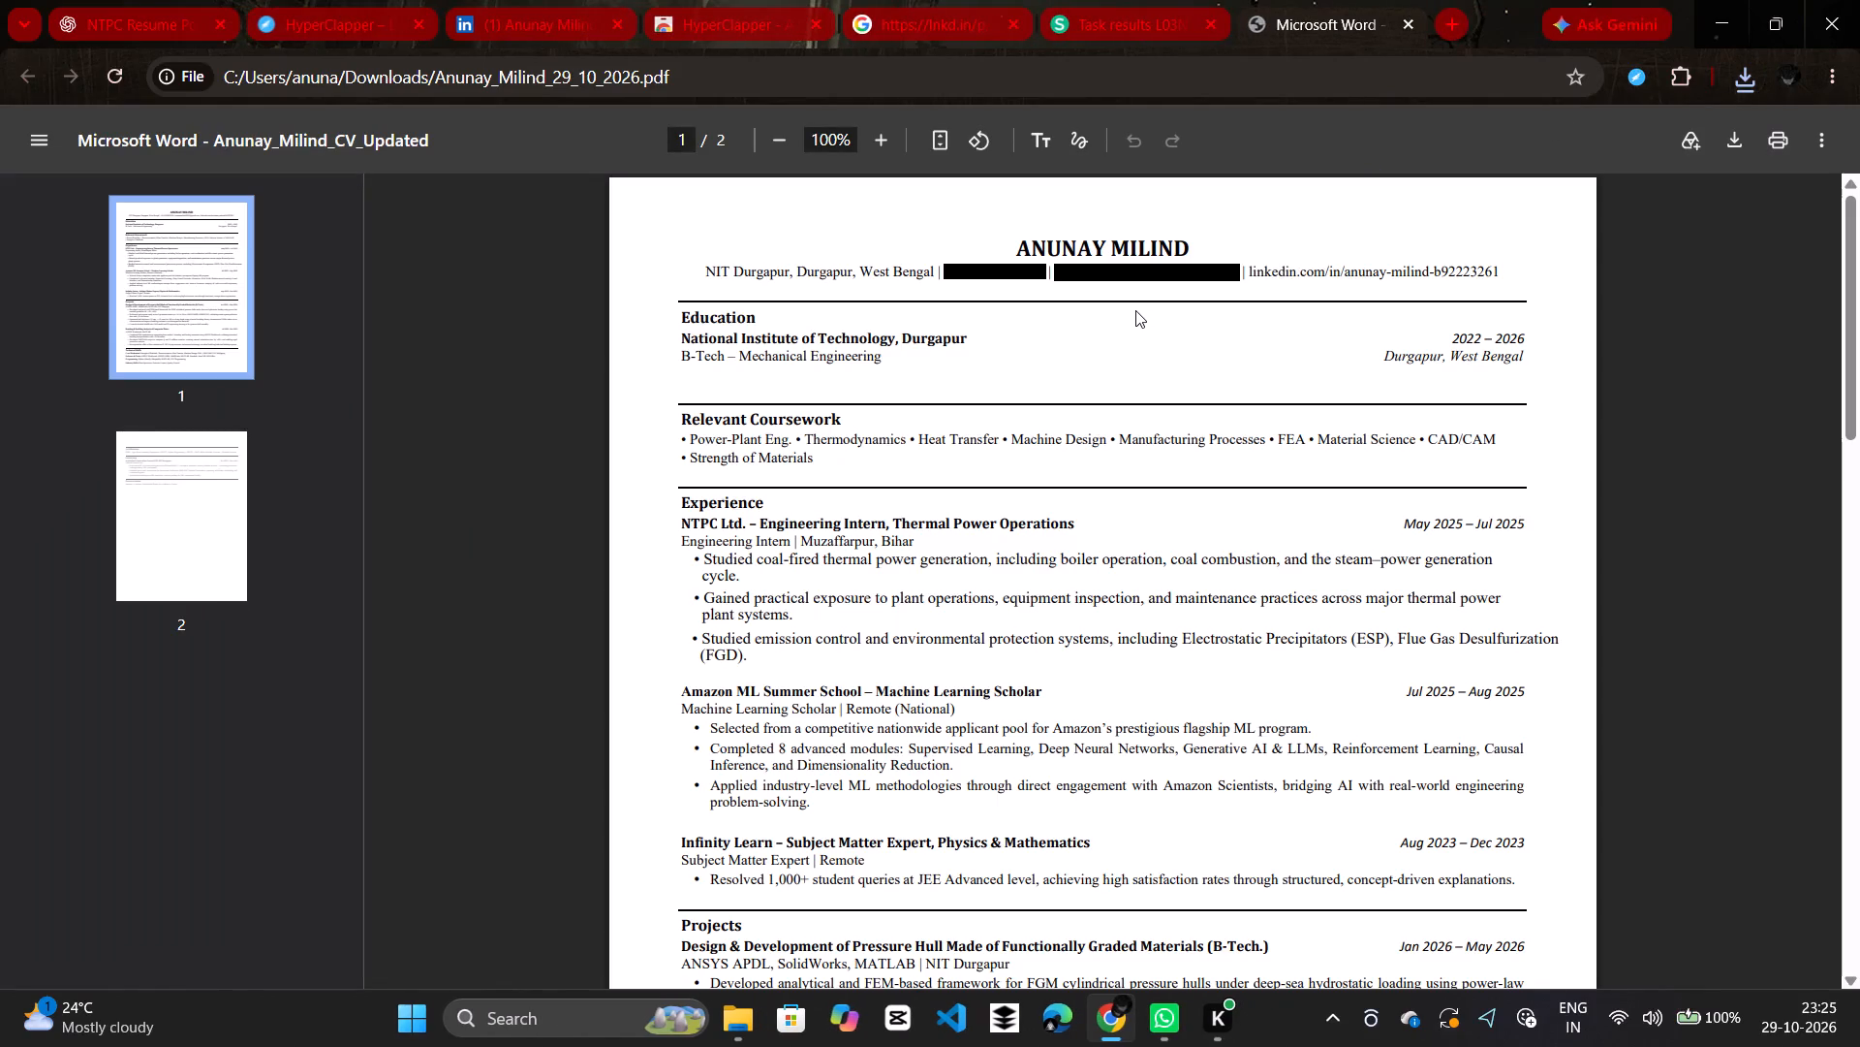
scroll(1135, 310, "down", 1)
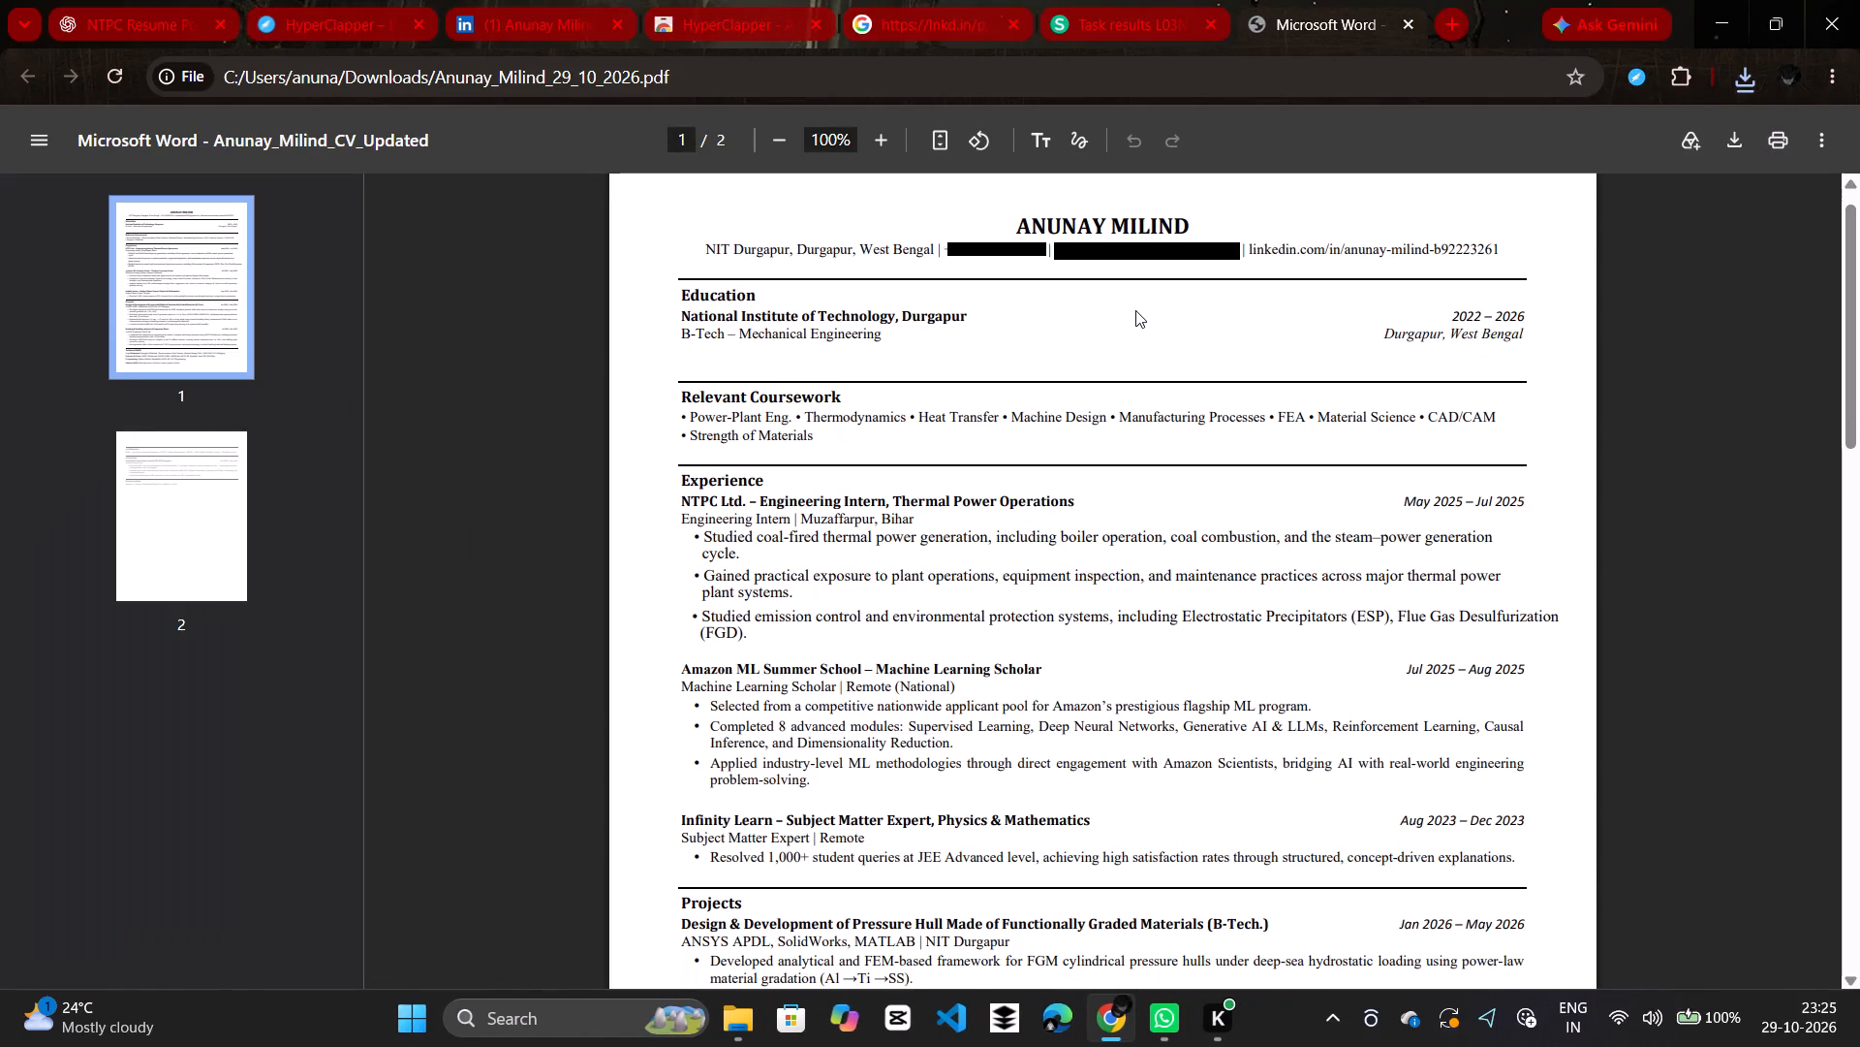
scroll(1135, 310, "down", 4)
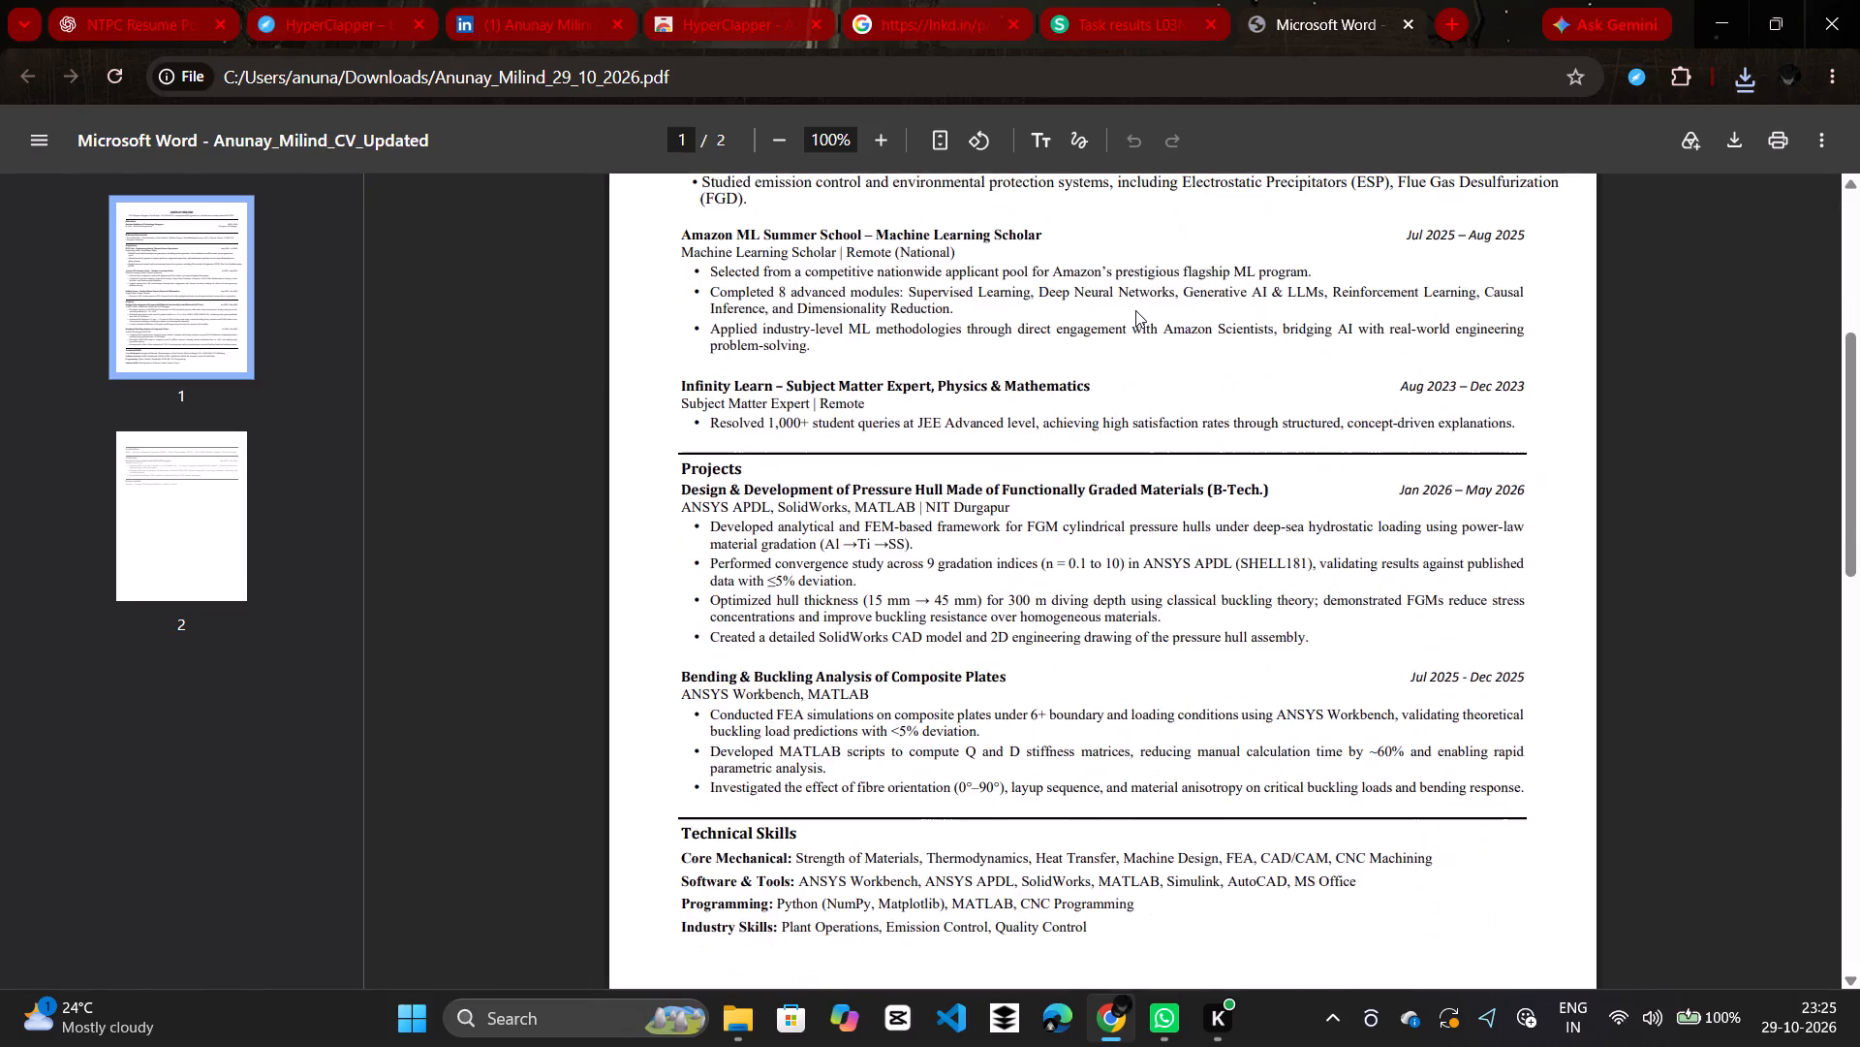
scroll(1135, 310, "down", 7)
scroll(1135, 310, "up", 7)
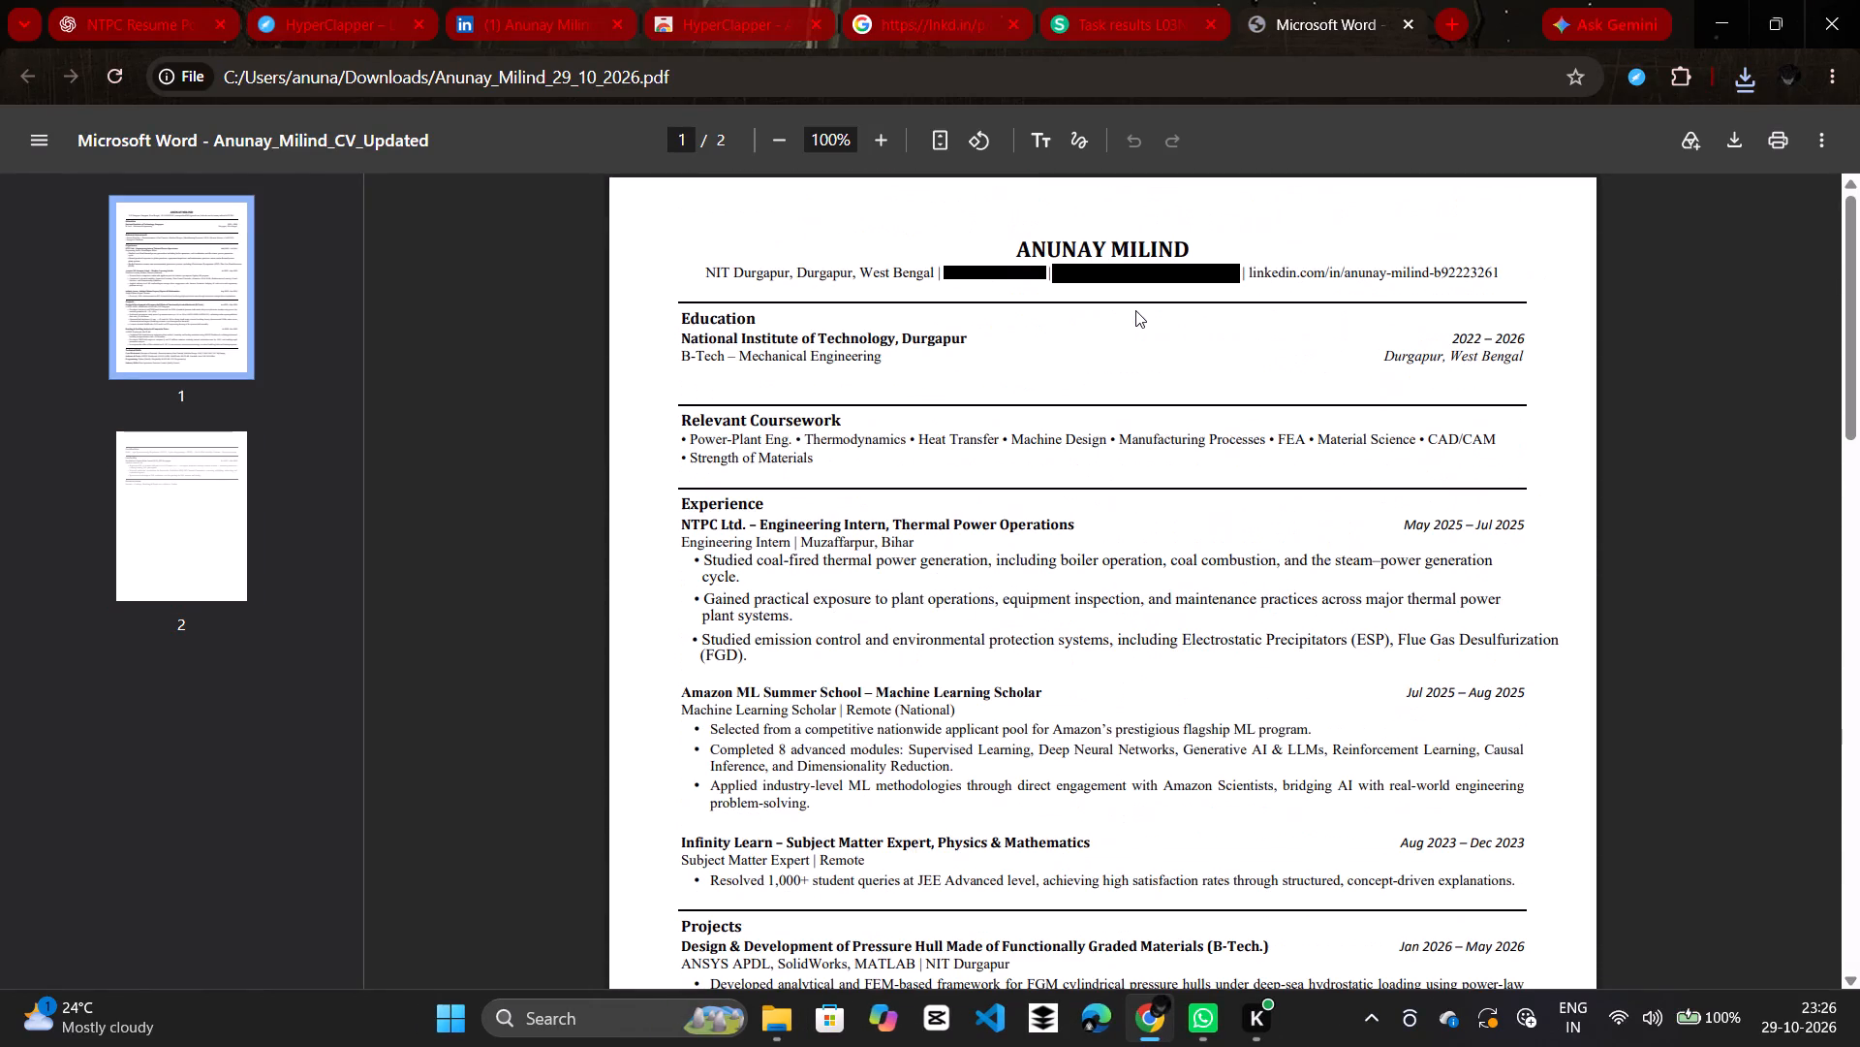
scroll(1135, 310, "down", 7)
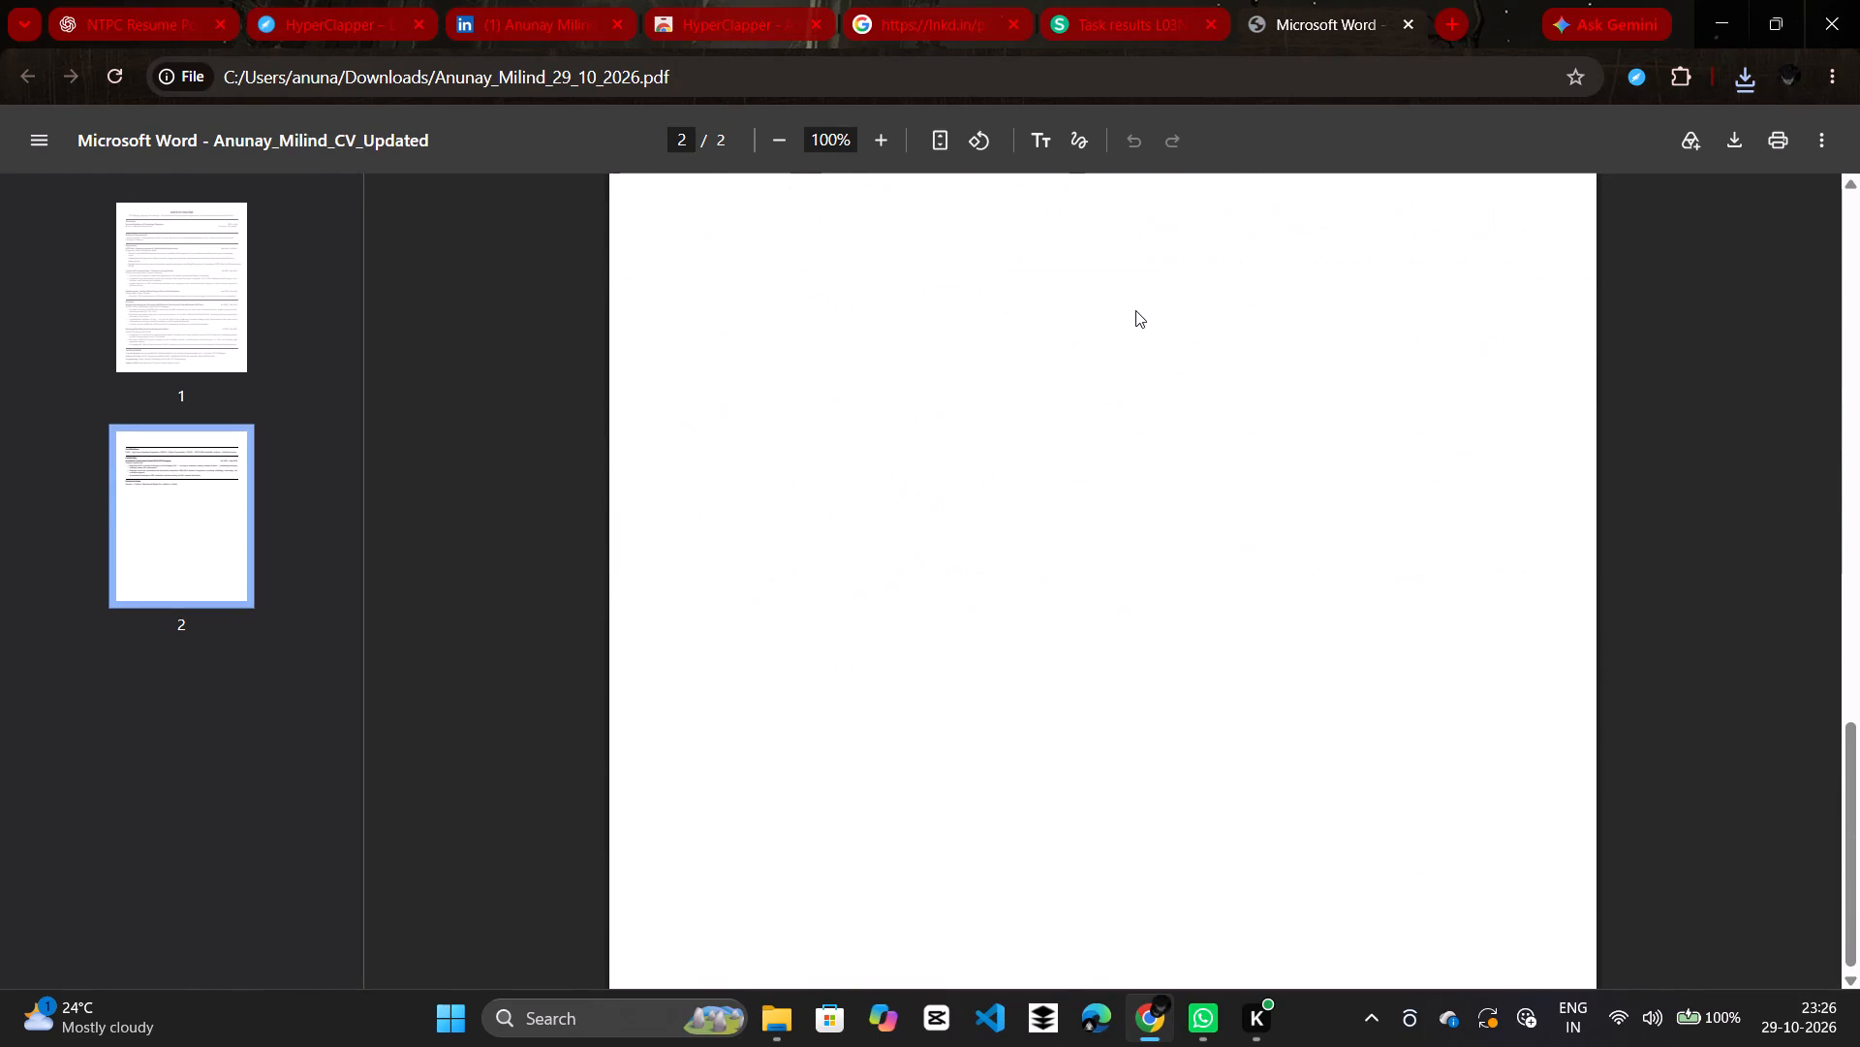
left_click(1402, 18)
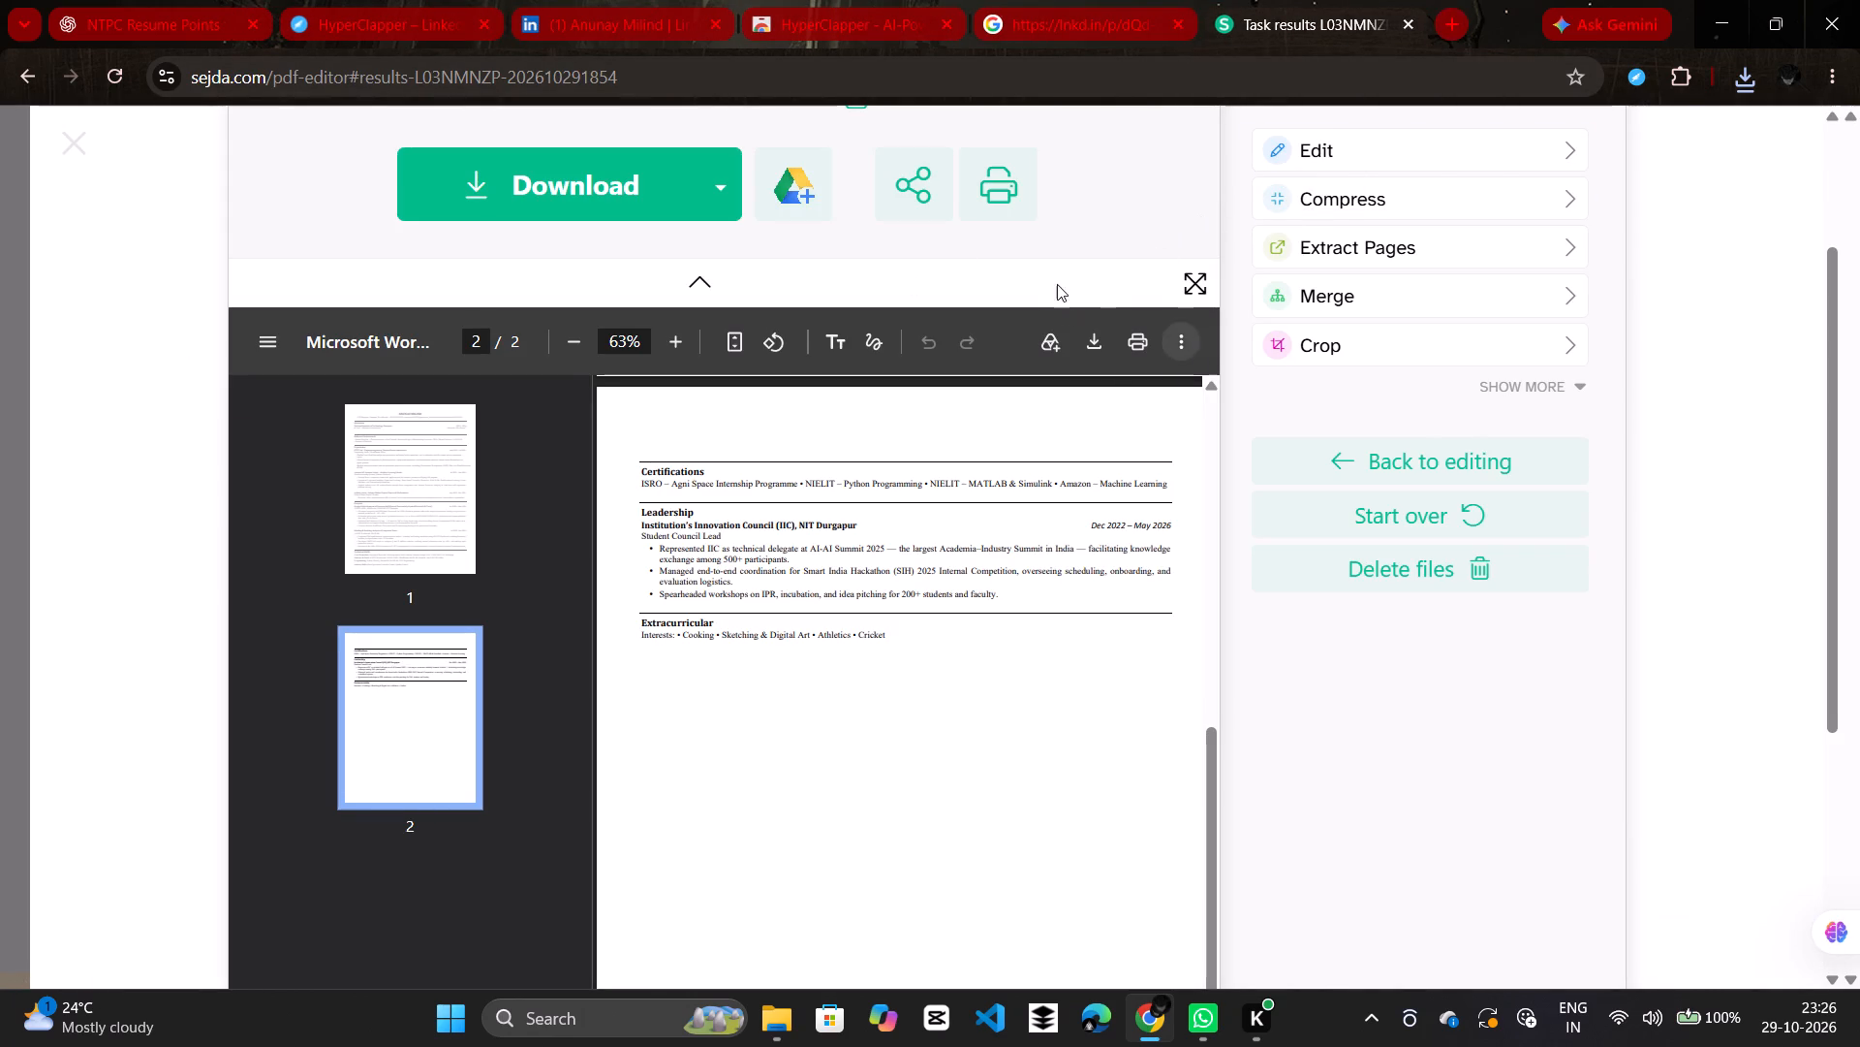
Close the Sejda results page and confirm leaving the site.
scroll(629, 393, "up", 8)
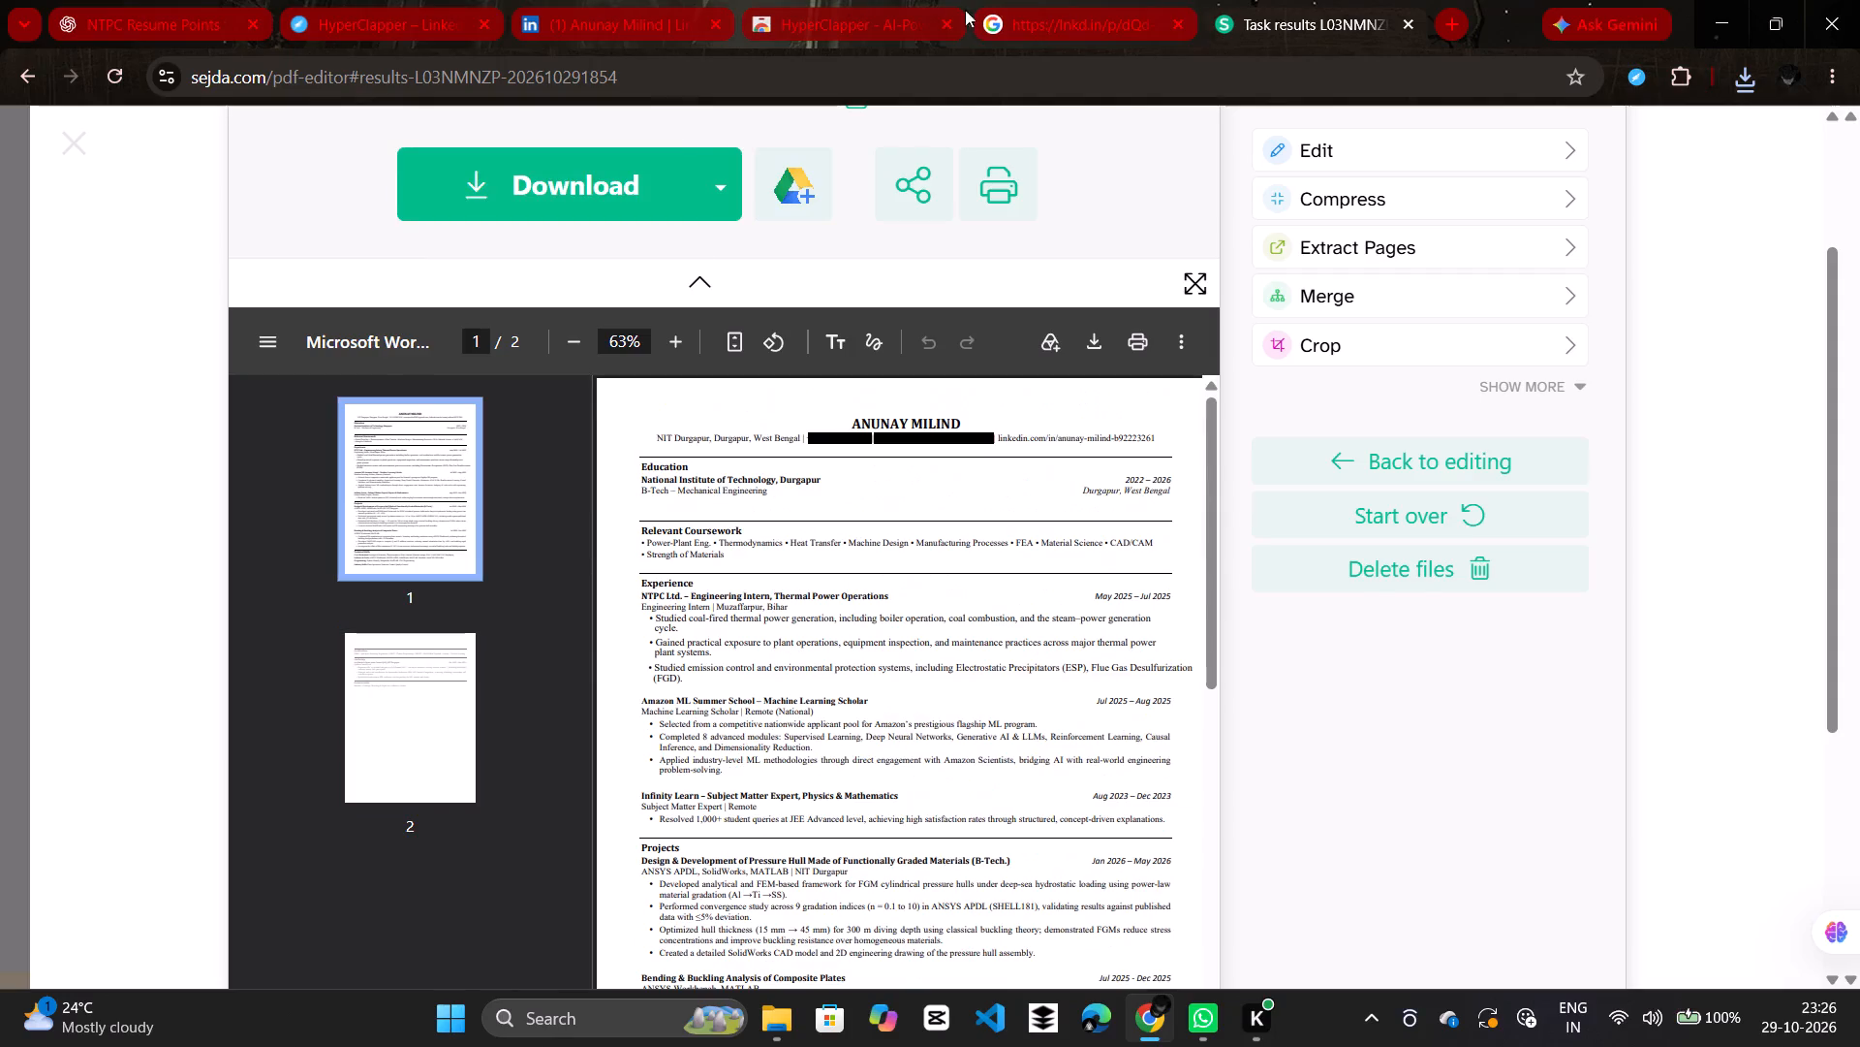
left_click(1406, 19)
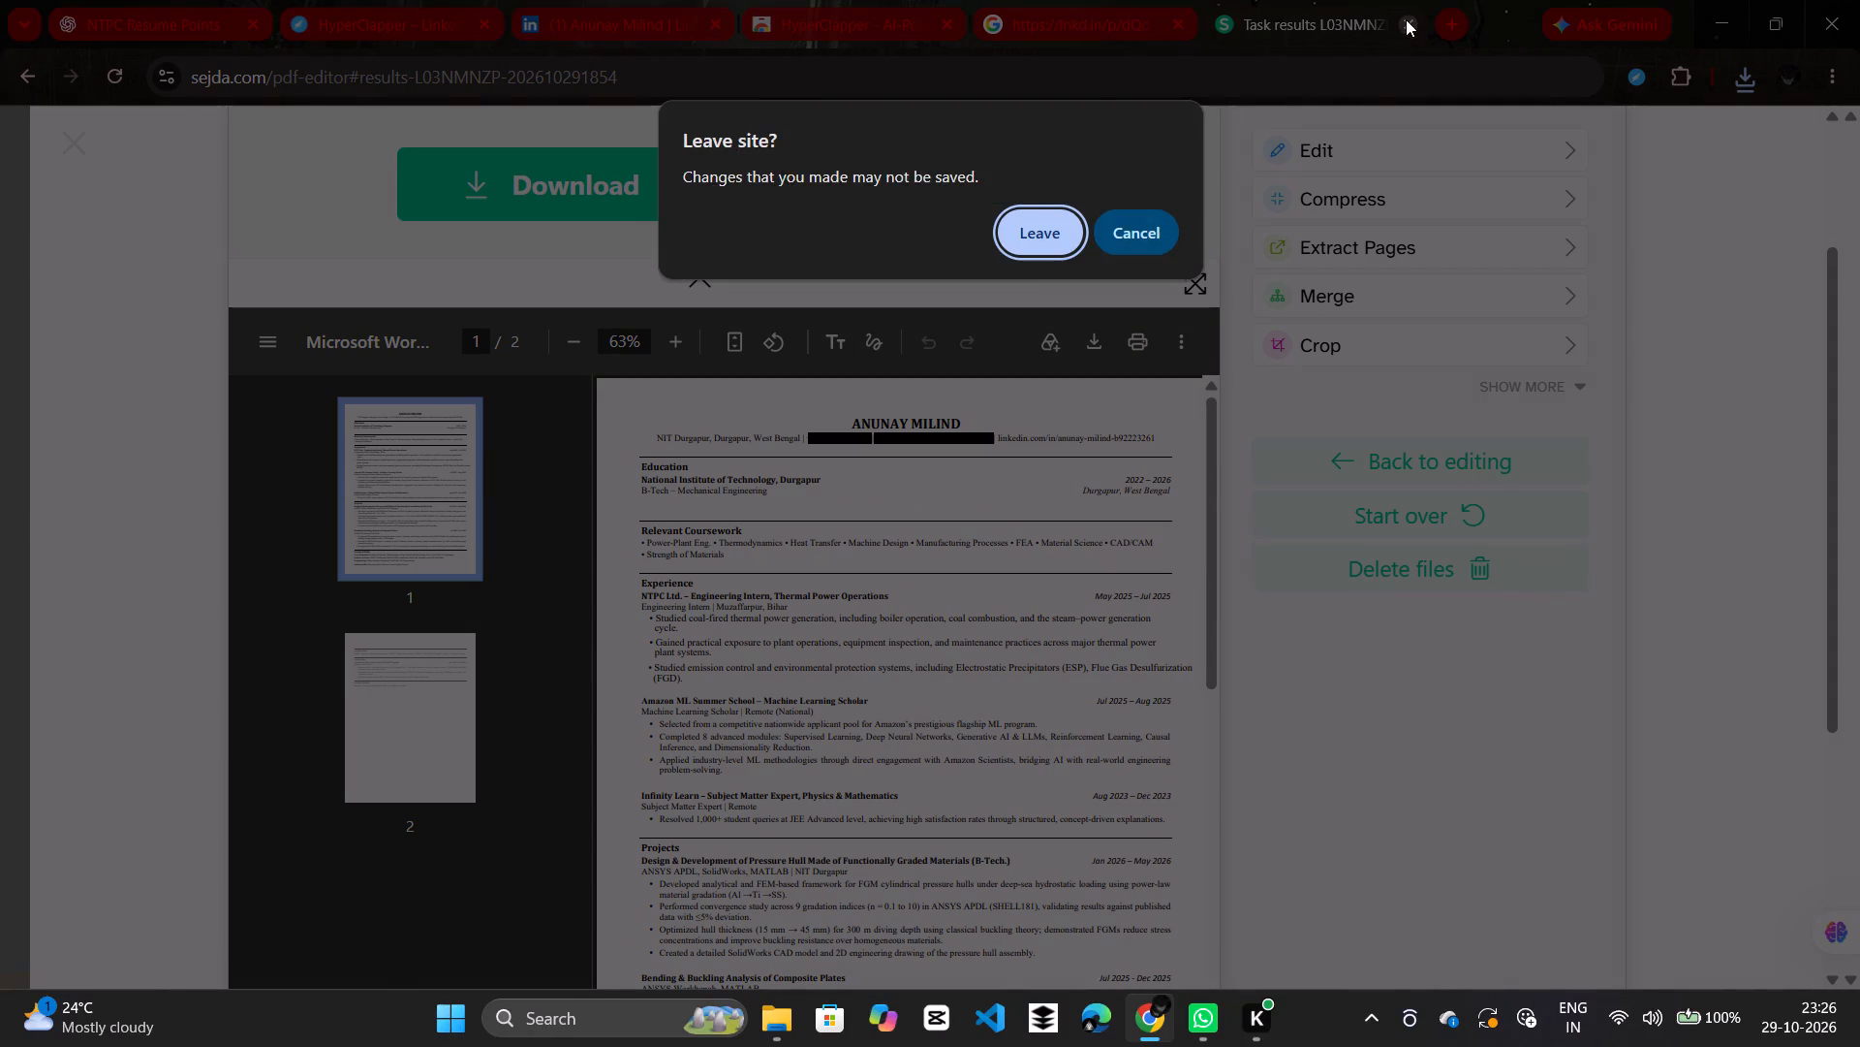
left_click(1031, 226)
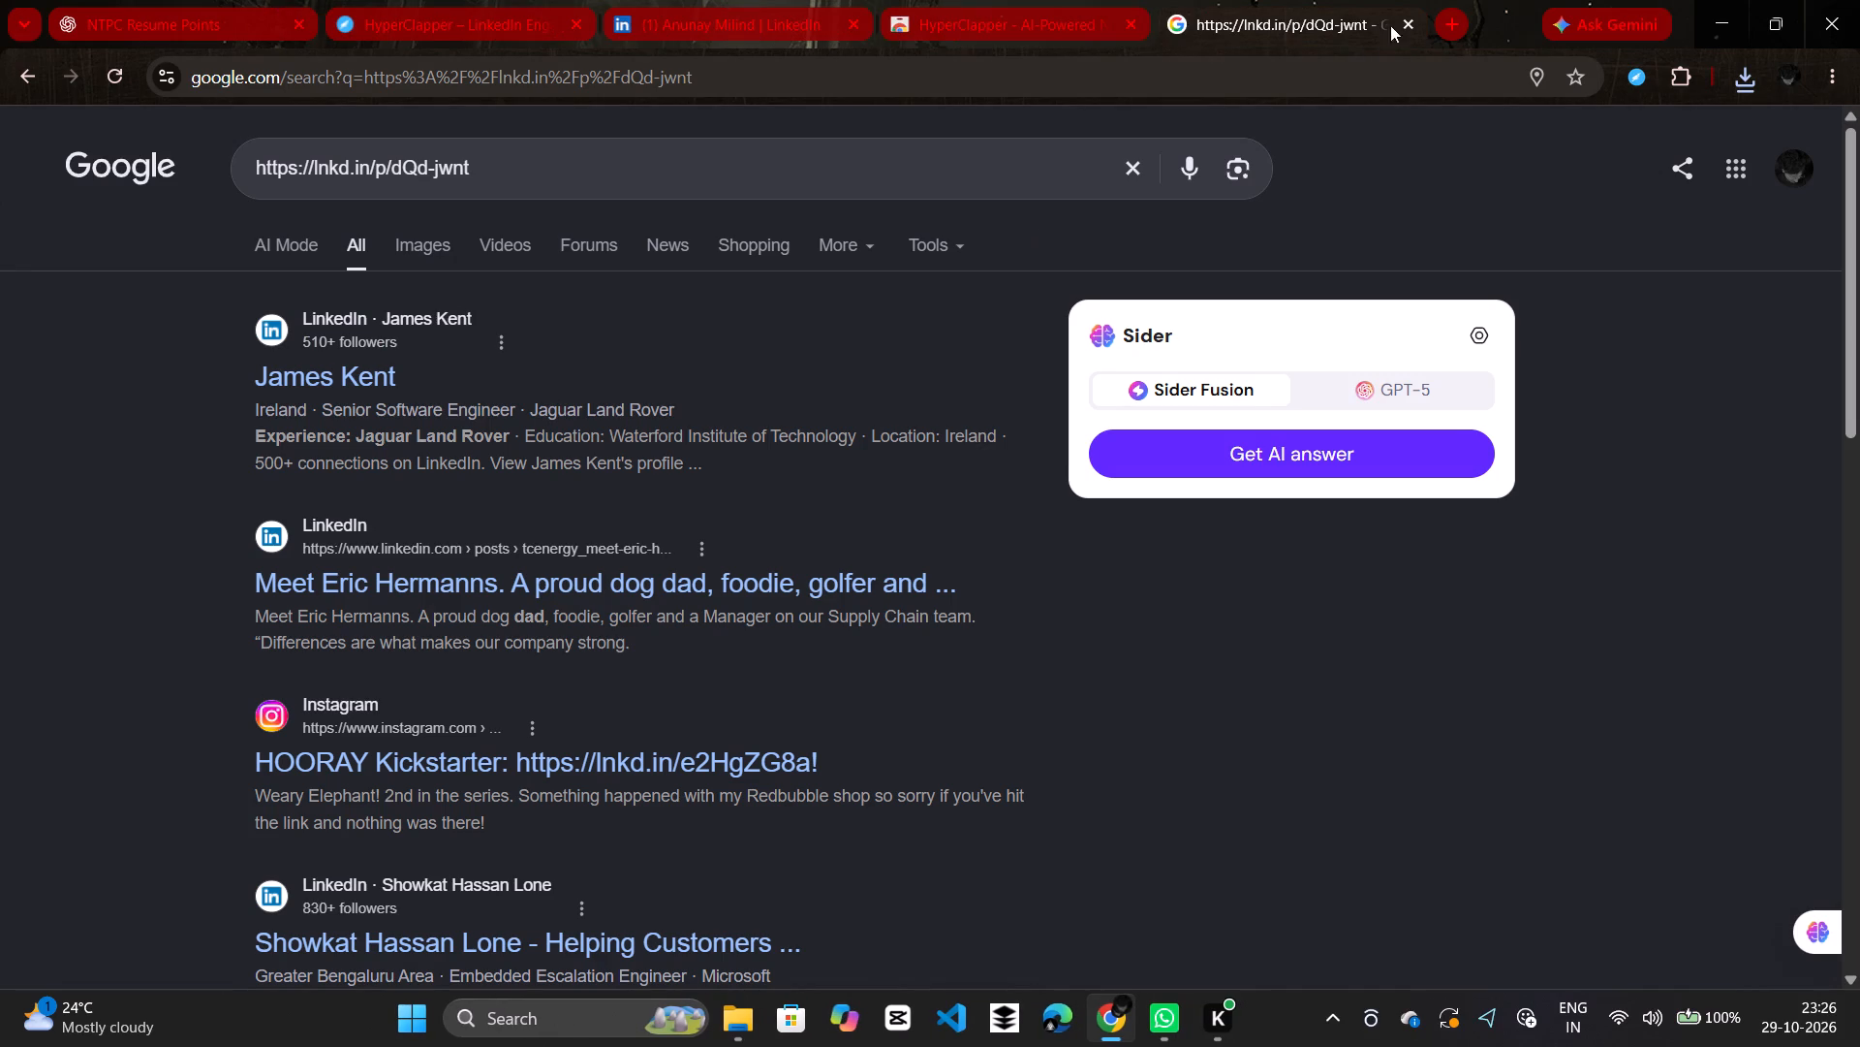
Switch to the HyperClapper post page and examine its Engagement over time chart.
left_click(1438, 17)
left_click(428, 0)
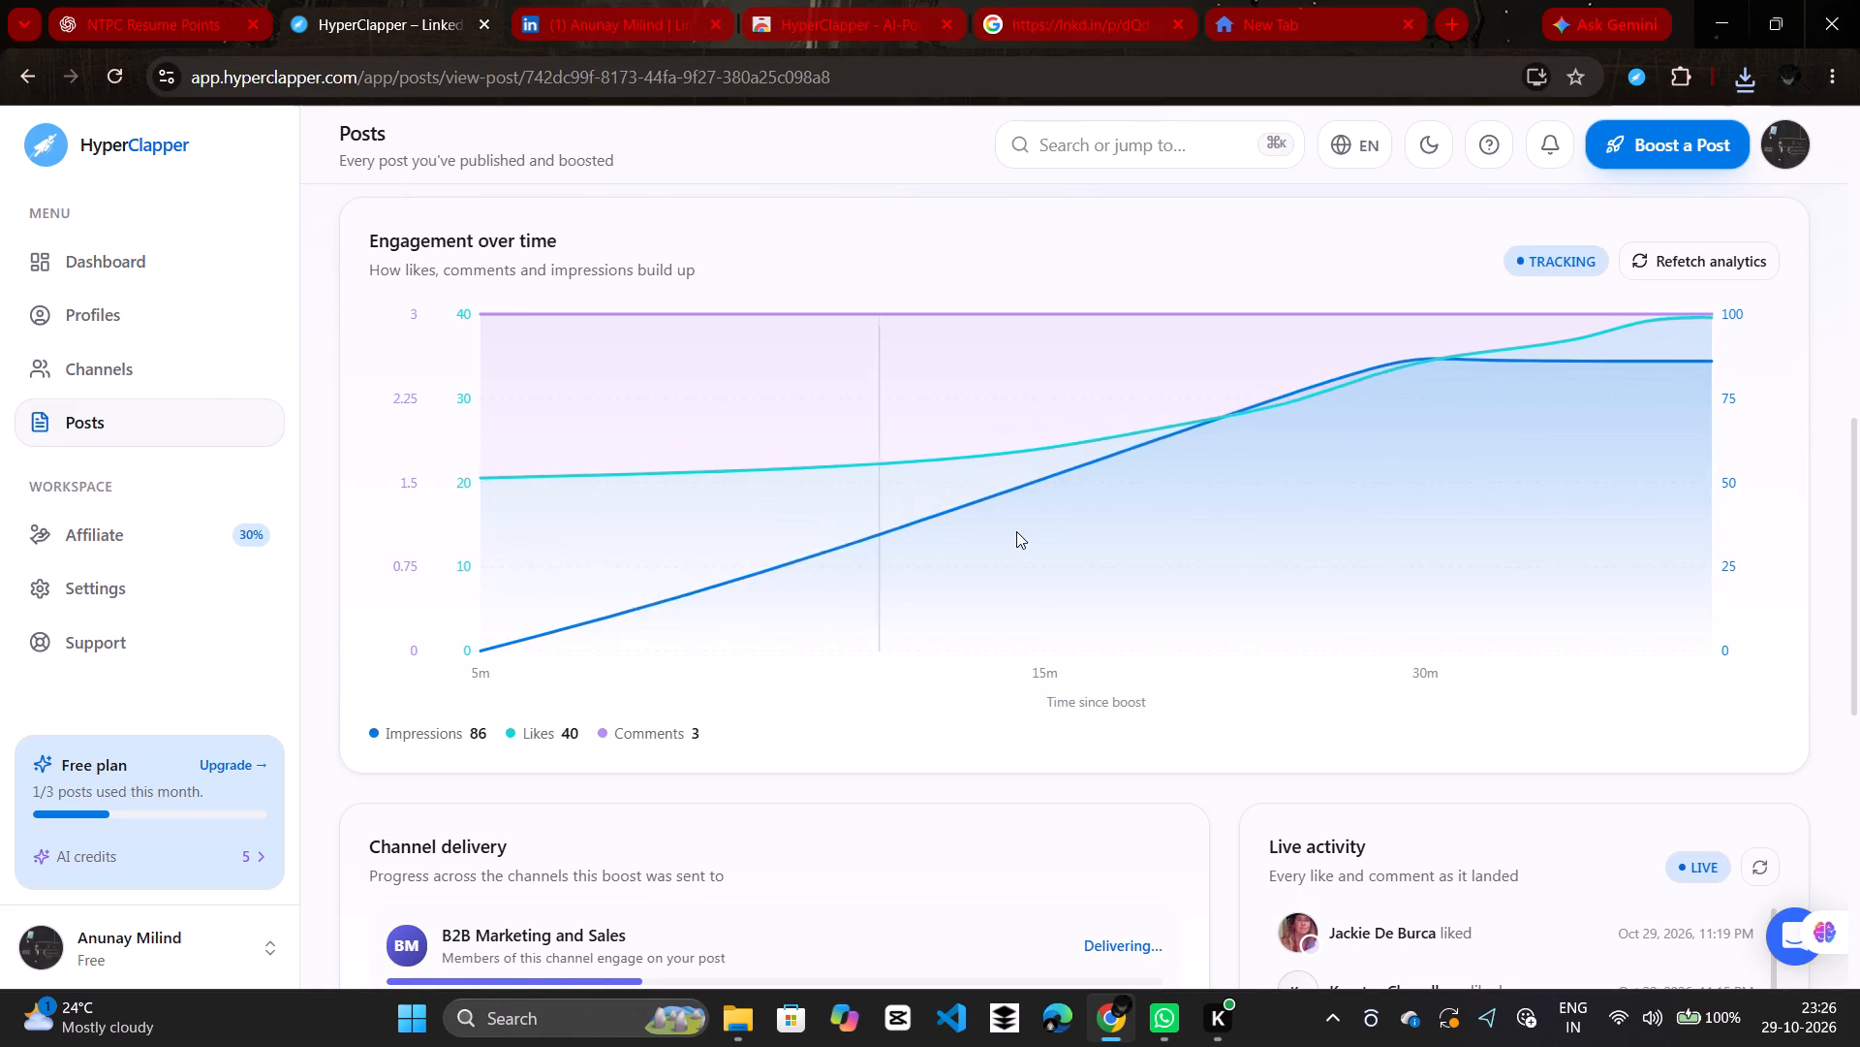
scroll(1483, 460, "left", 1)
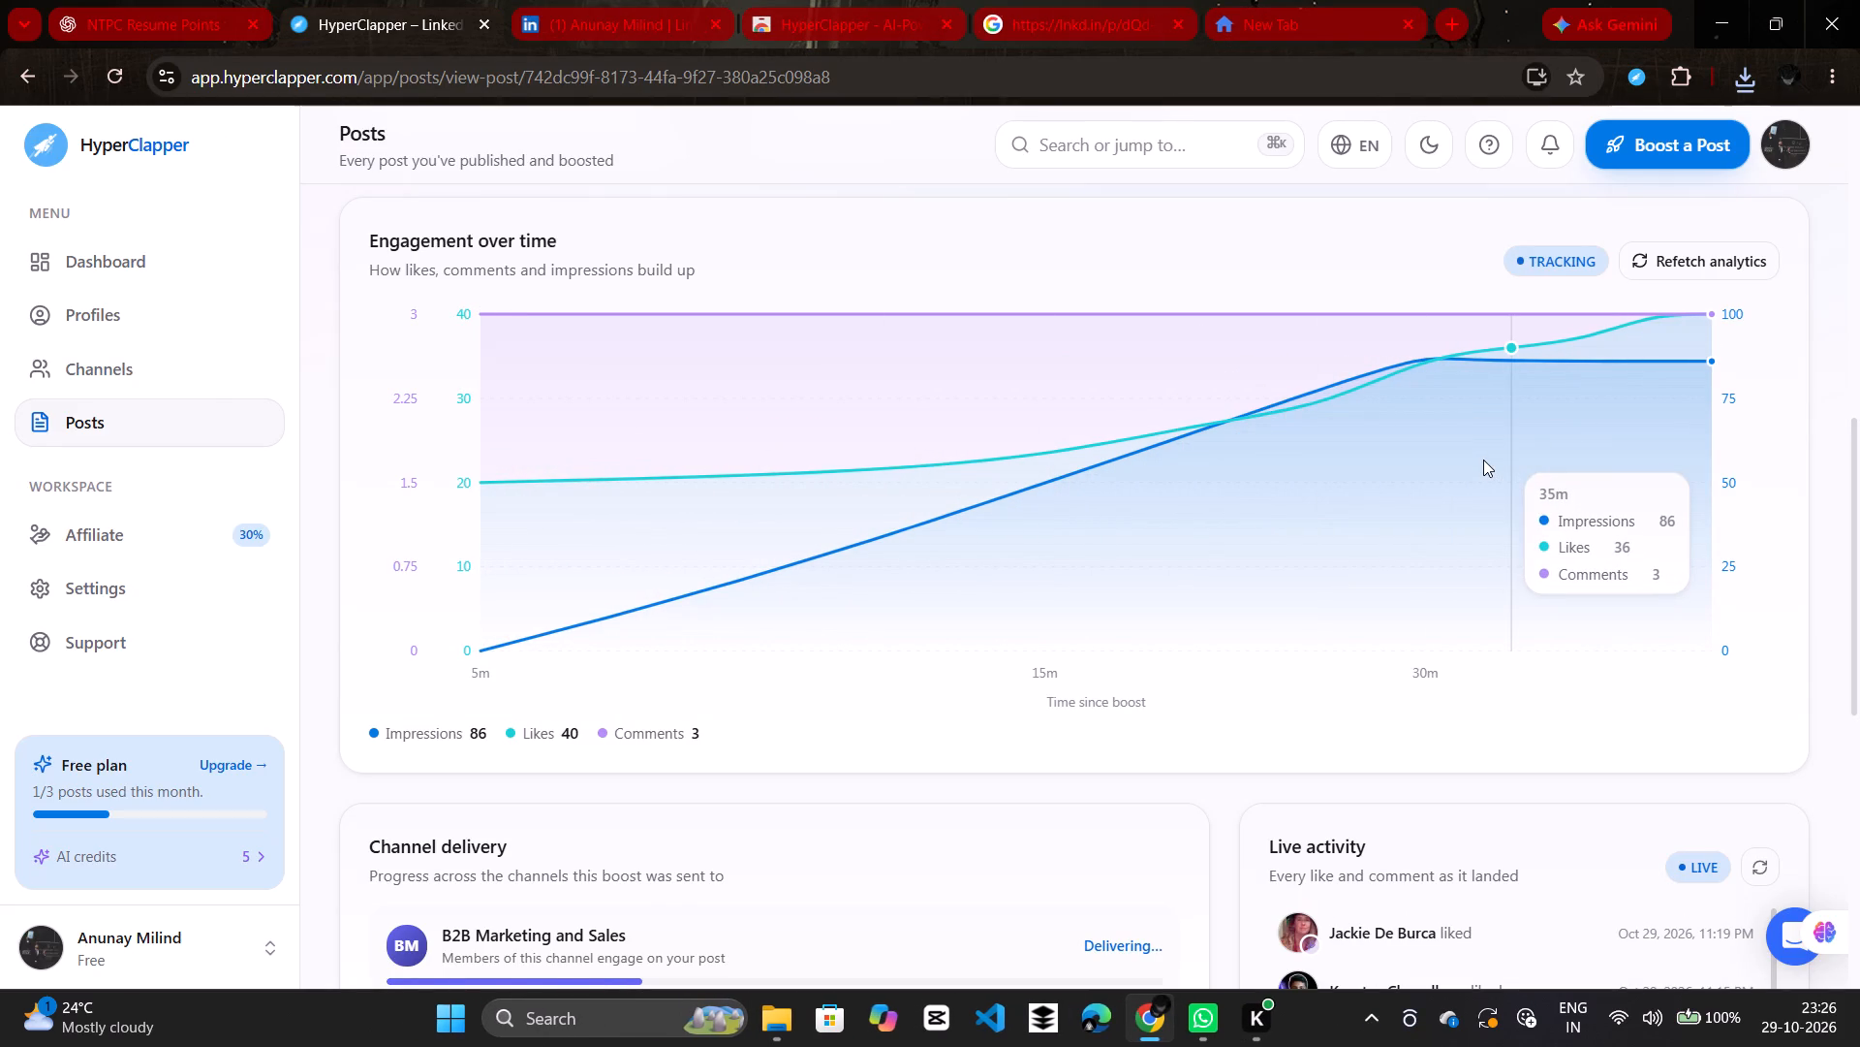